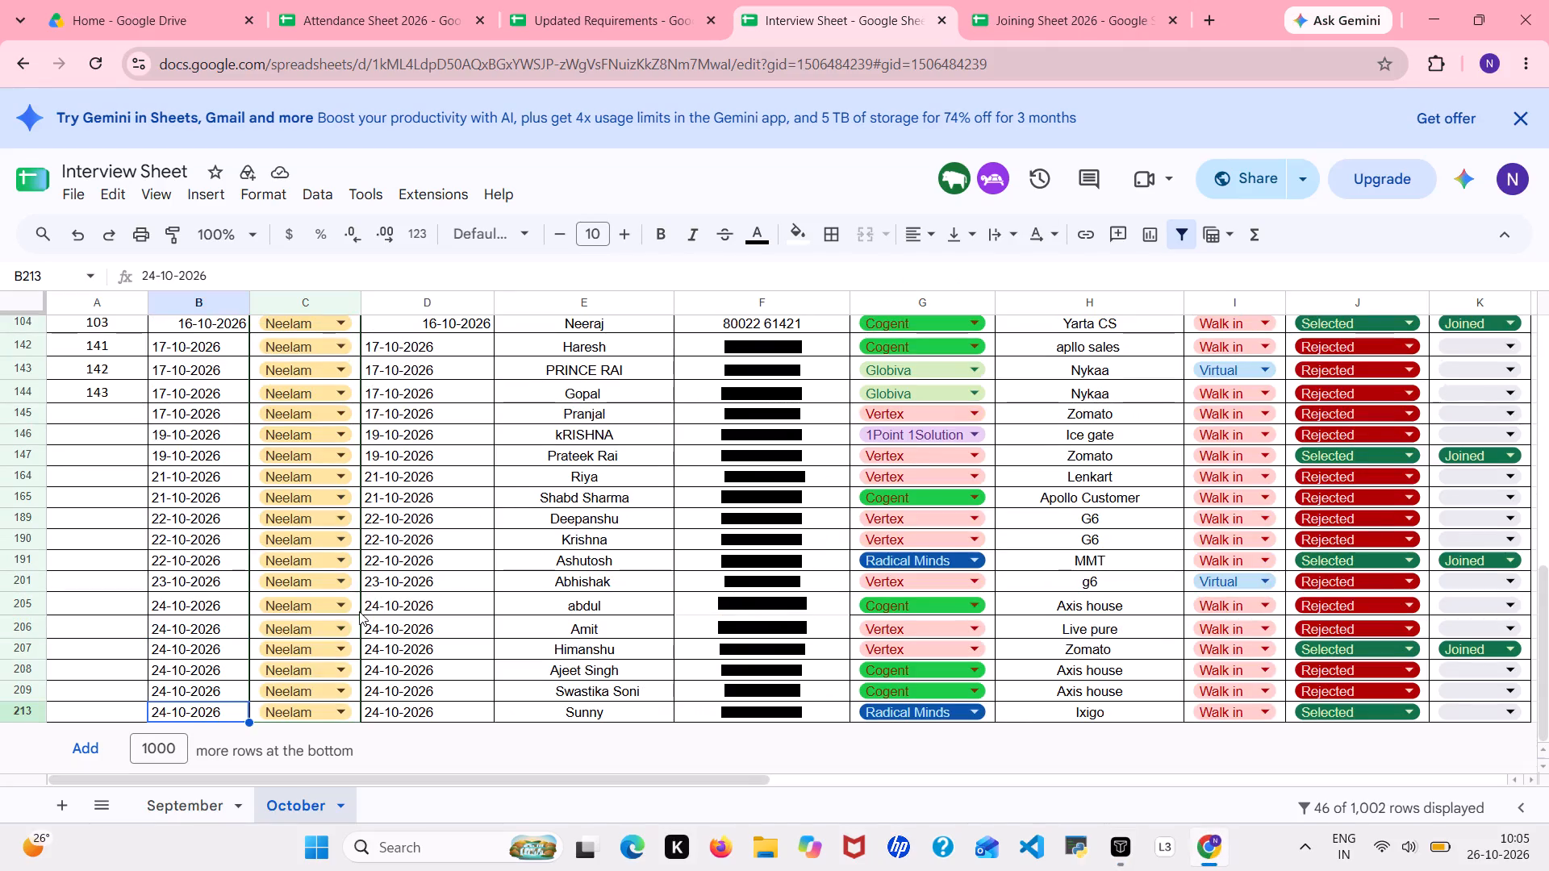
Examine the most recent candidate entries in the filtered October interview list and glance at the September sheet.
left_click(503, 636)
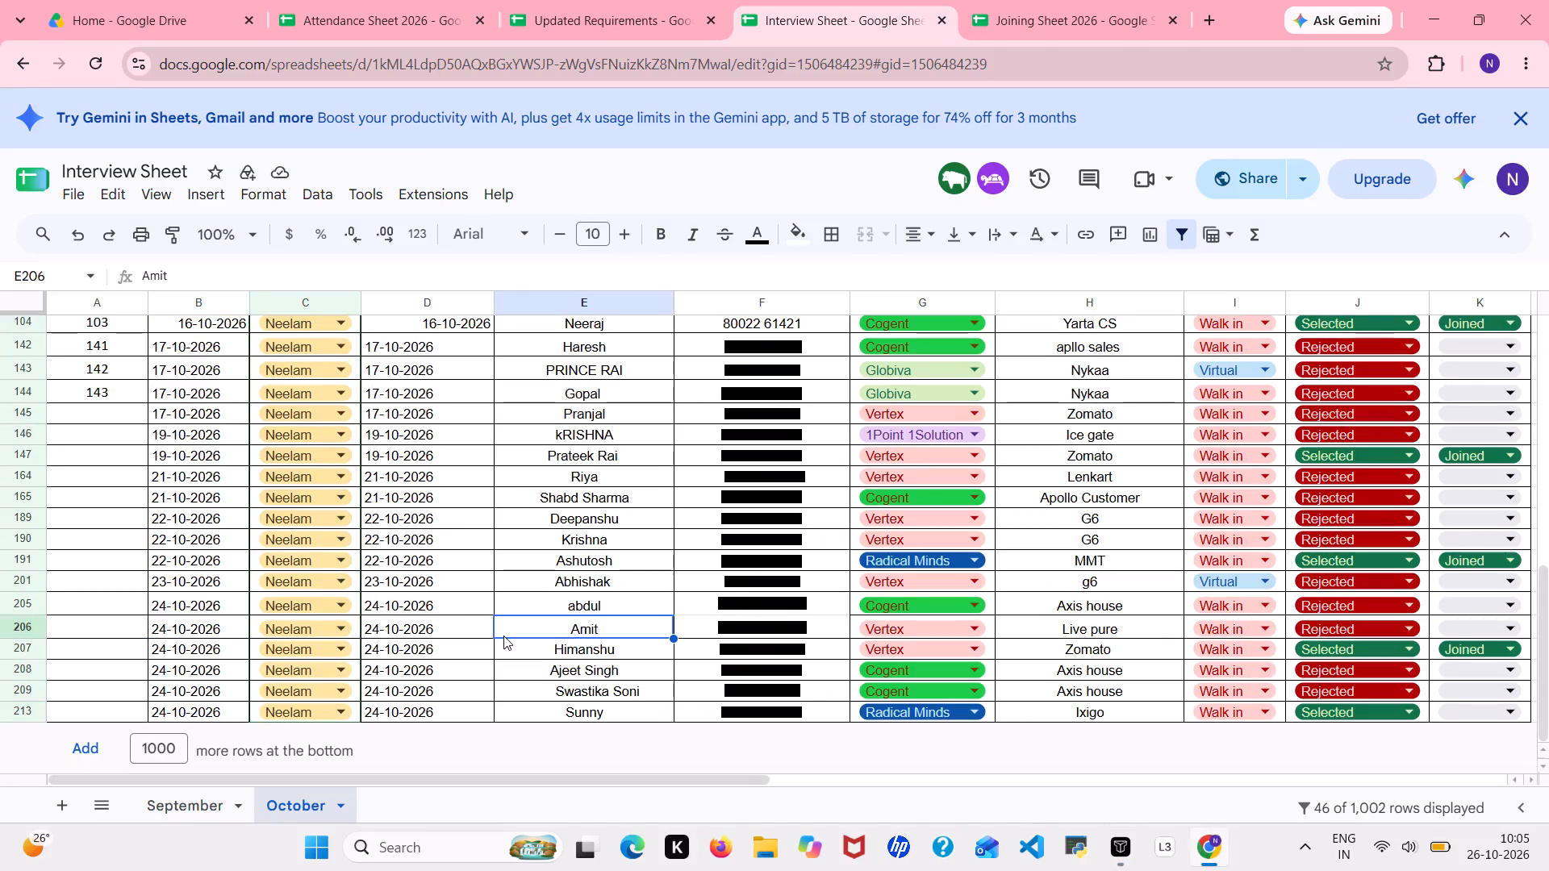
scroll(503, 636, "down", 2)
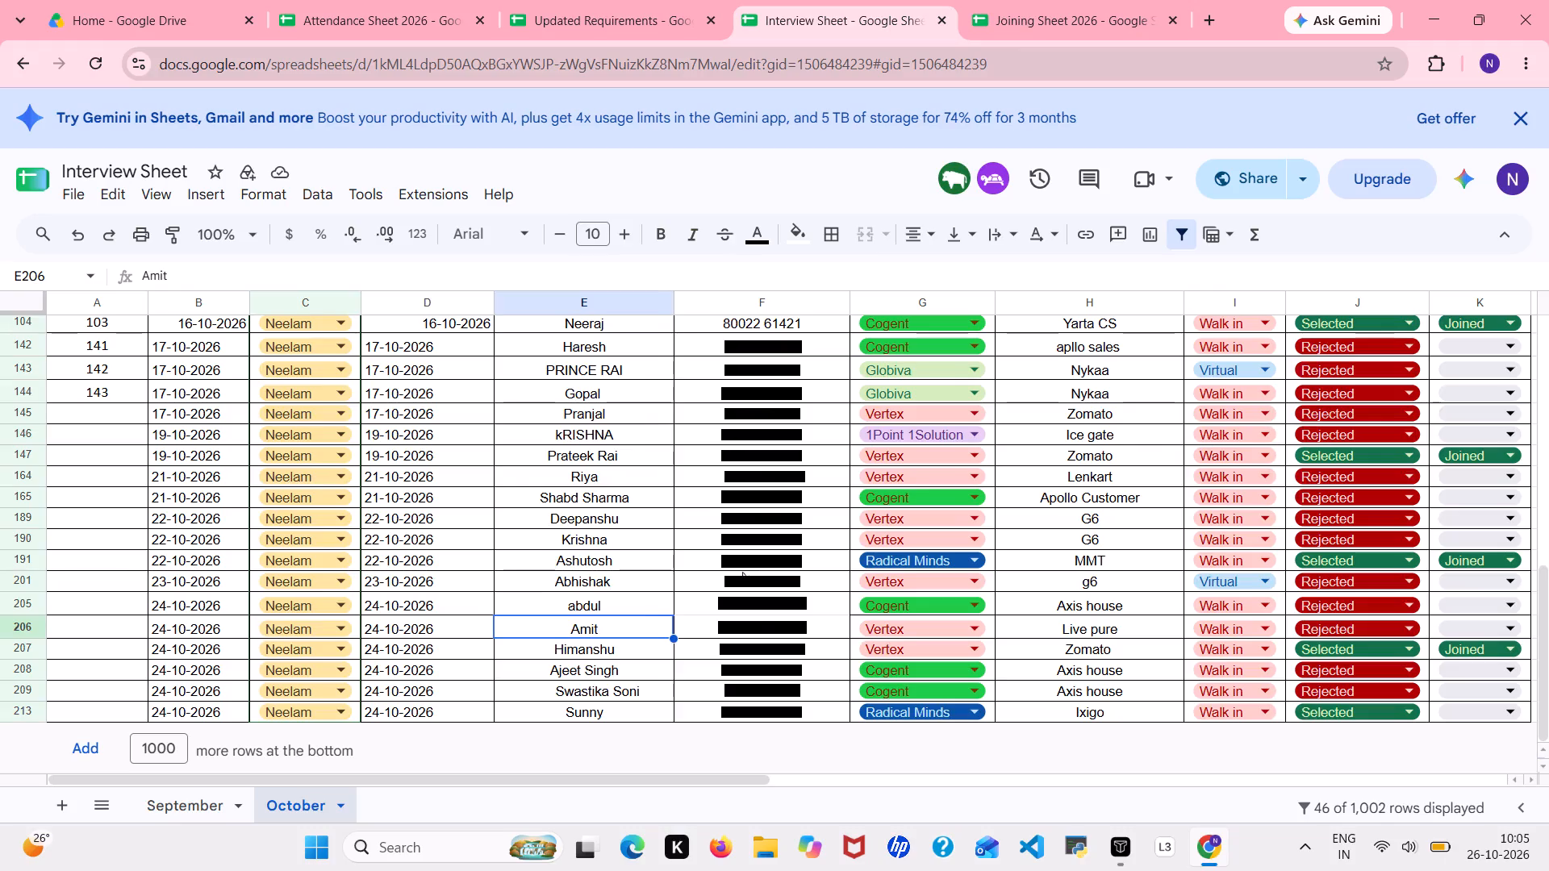
left_click(743, 569)
left_click(611, 556)
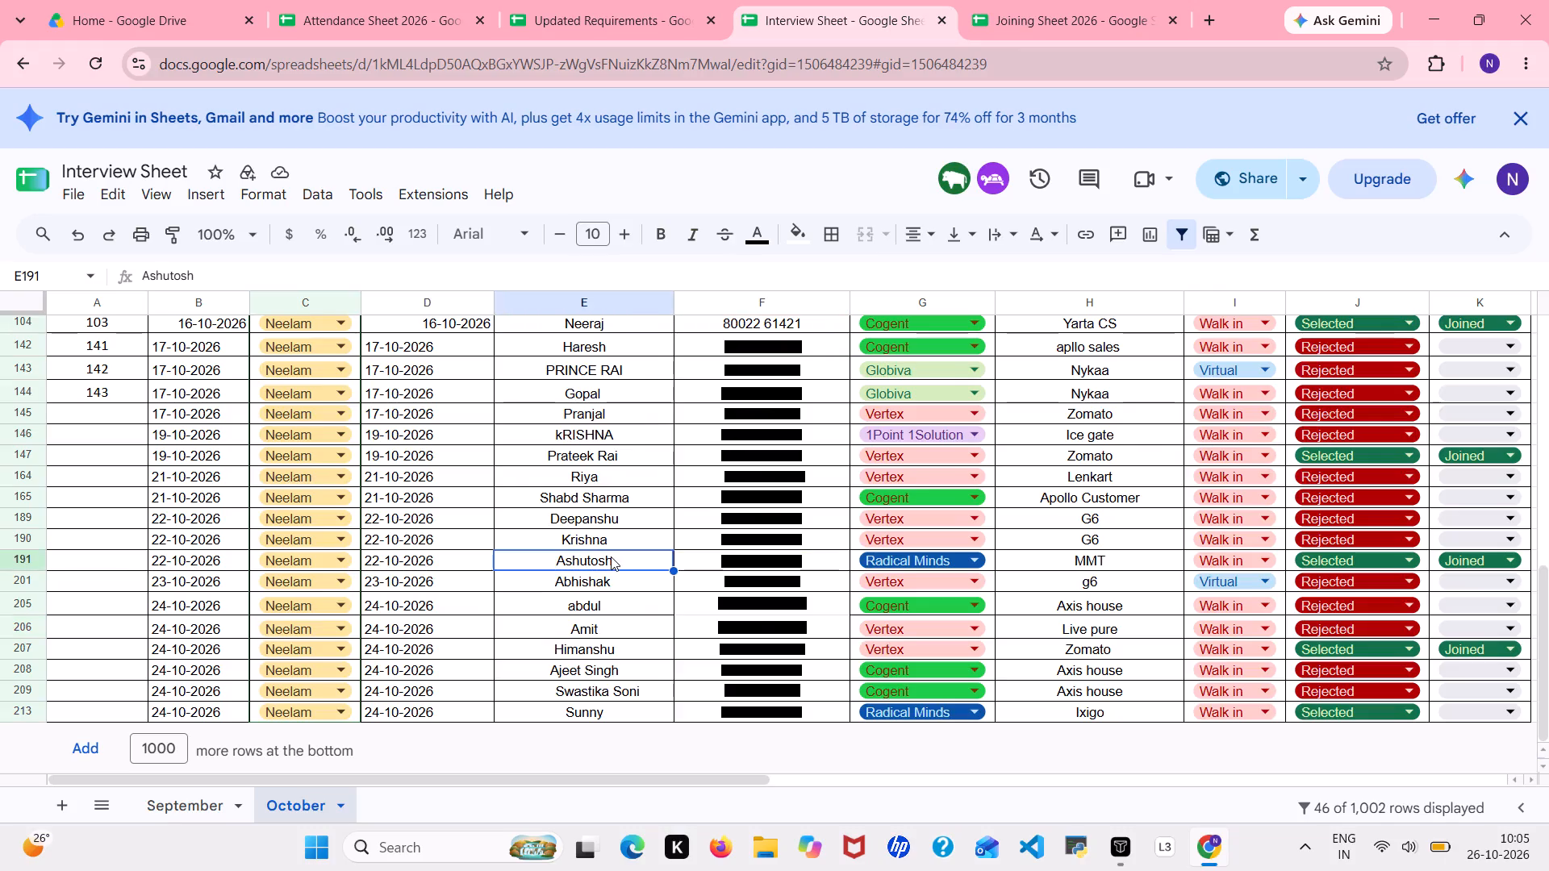
left_click(612, 584)
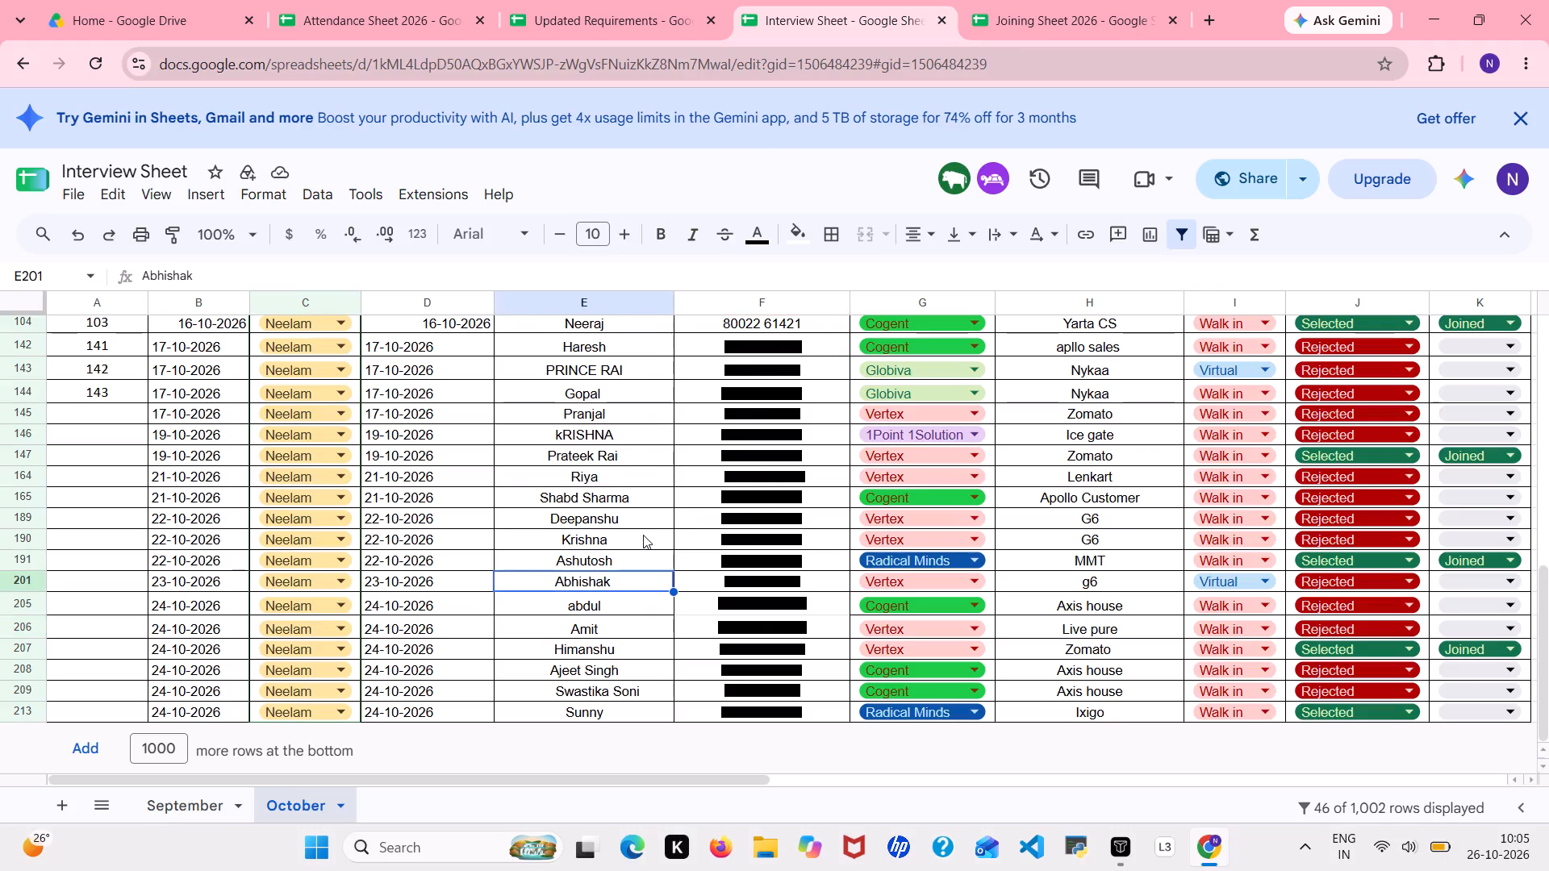
scroll(641, 534, "down", 2)
scroll(641, 534, "up", 1)
scroll(641, 534, "down", 3)
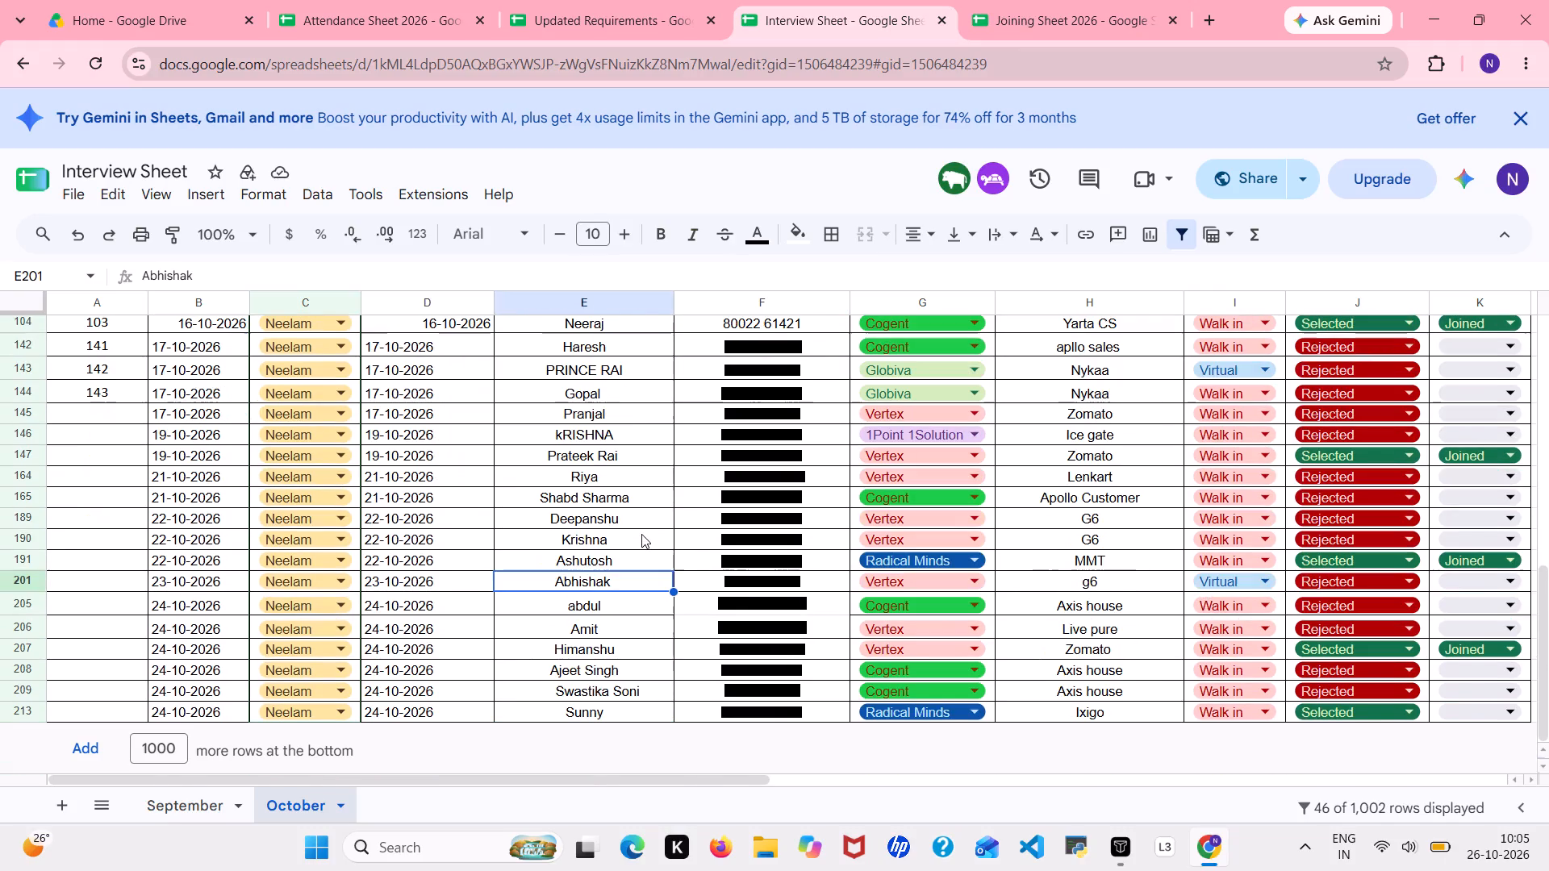
left_click(188, 801)
left_click(307, 798)
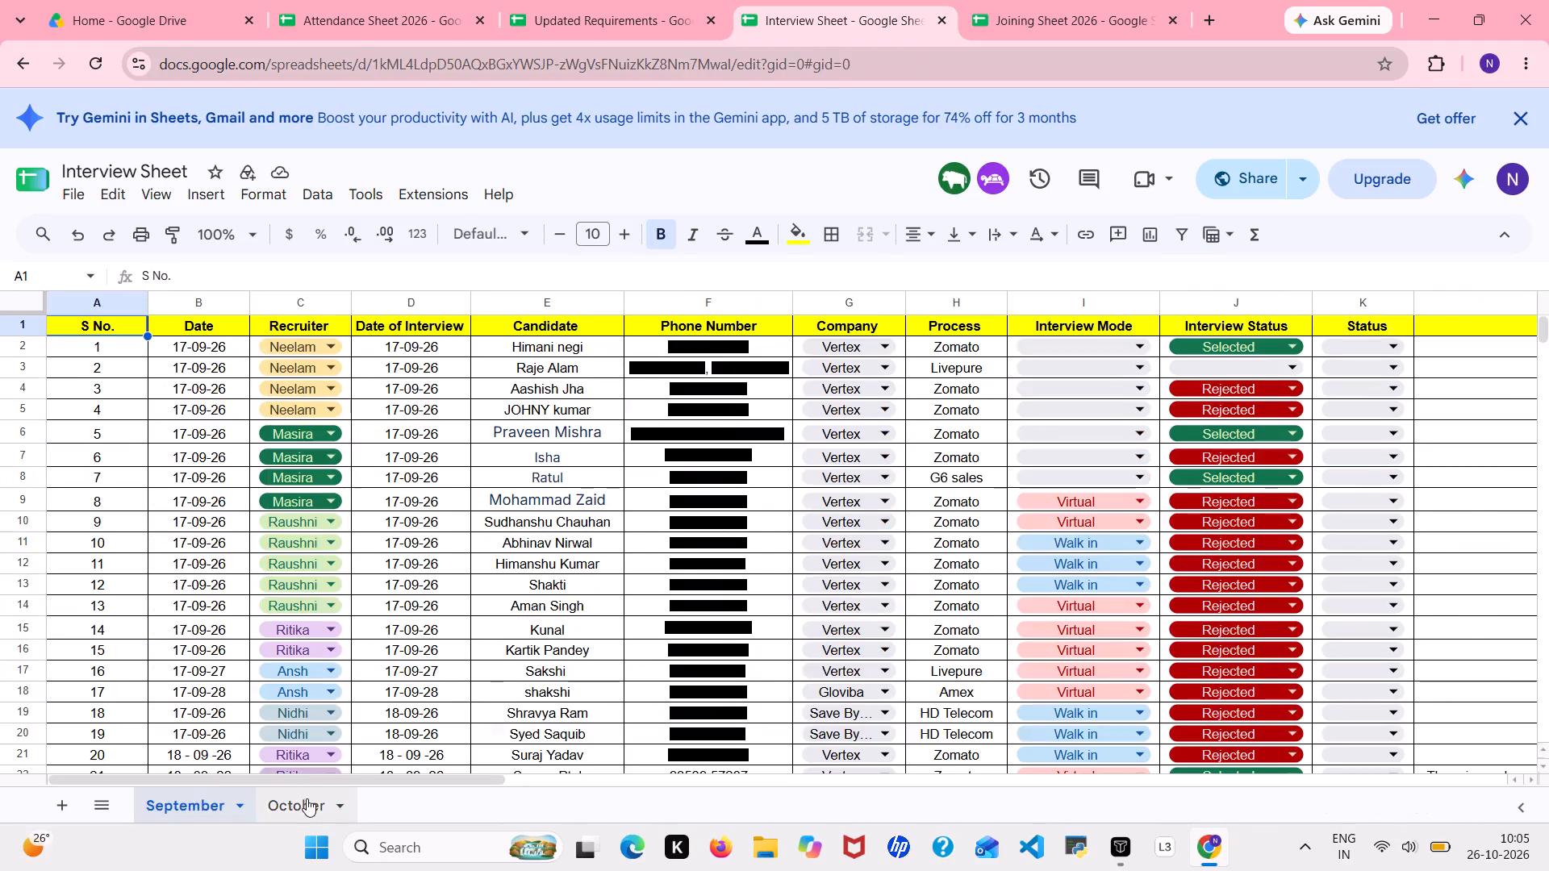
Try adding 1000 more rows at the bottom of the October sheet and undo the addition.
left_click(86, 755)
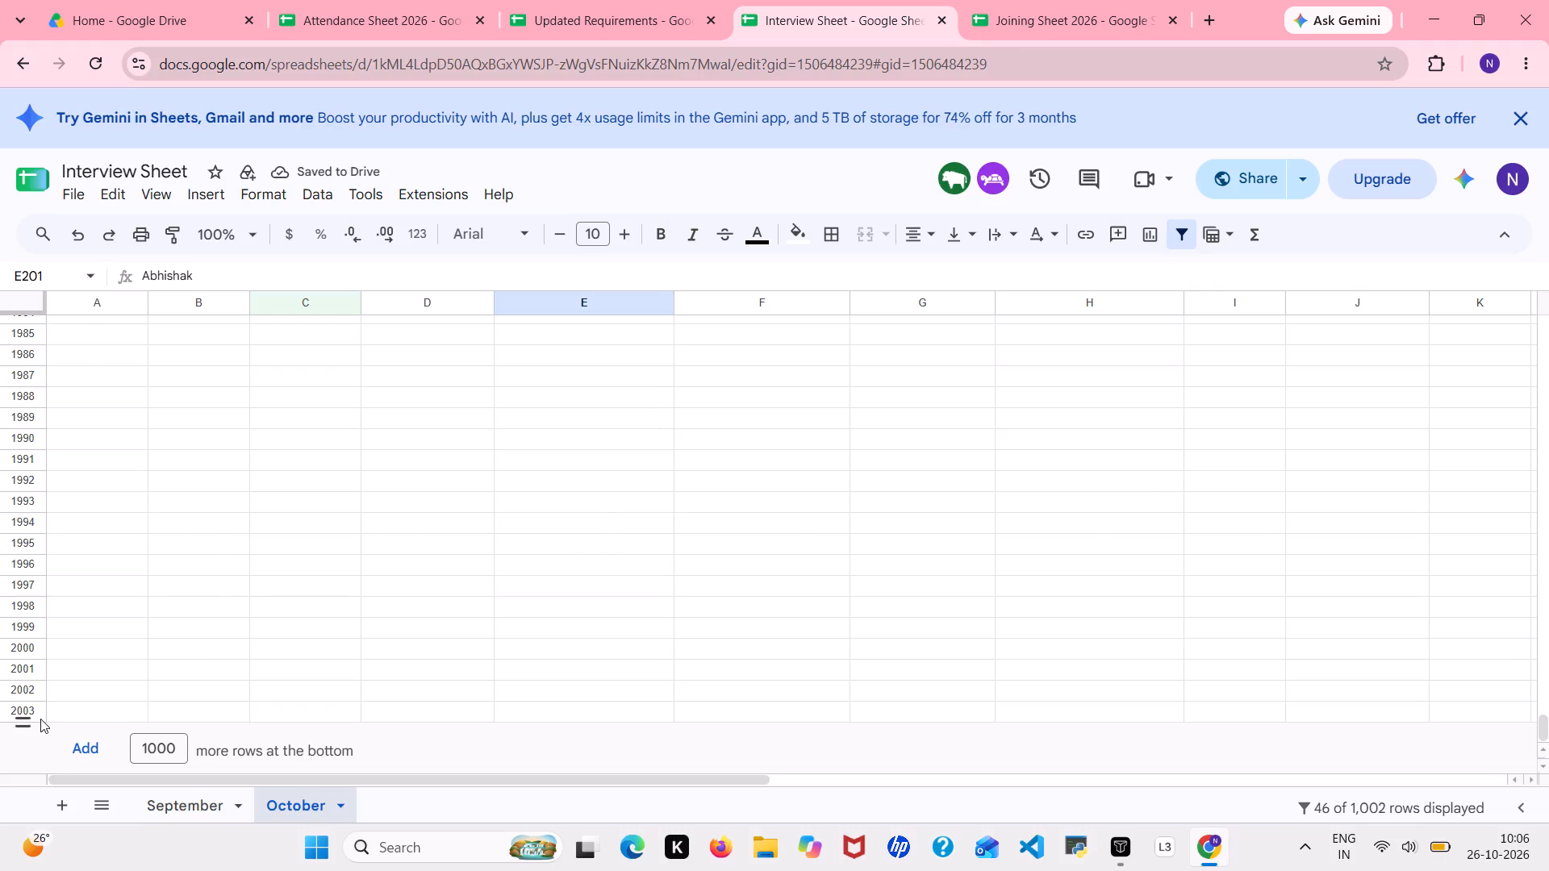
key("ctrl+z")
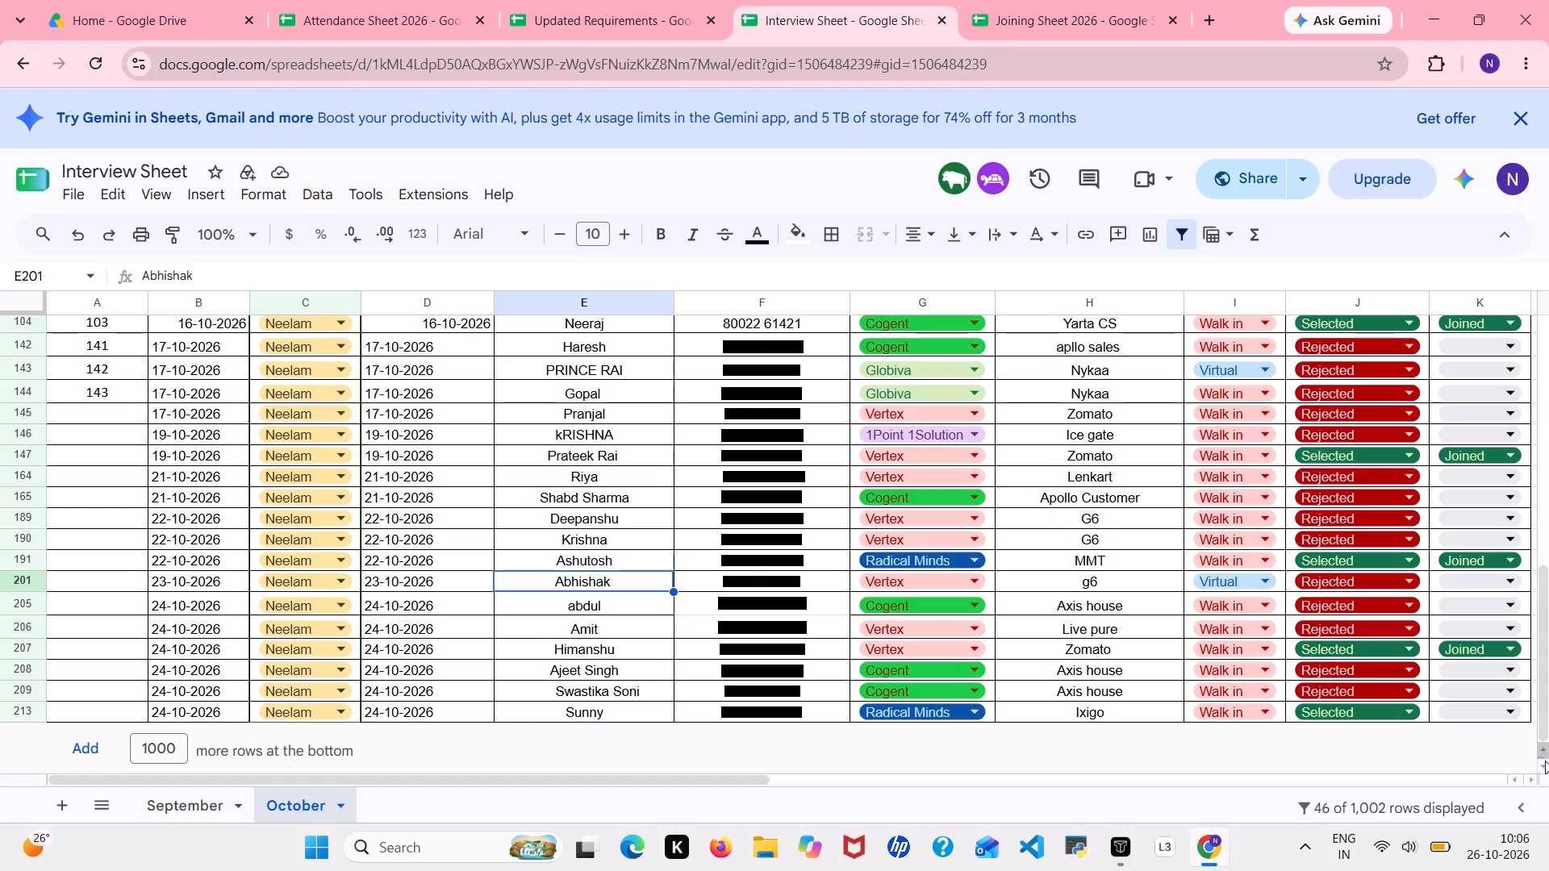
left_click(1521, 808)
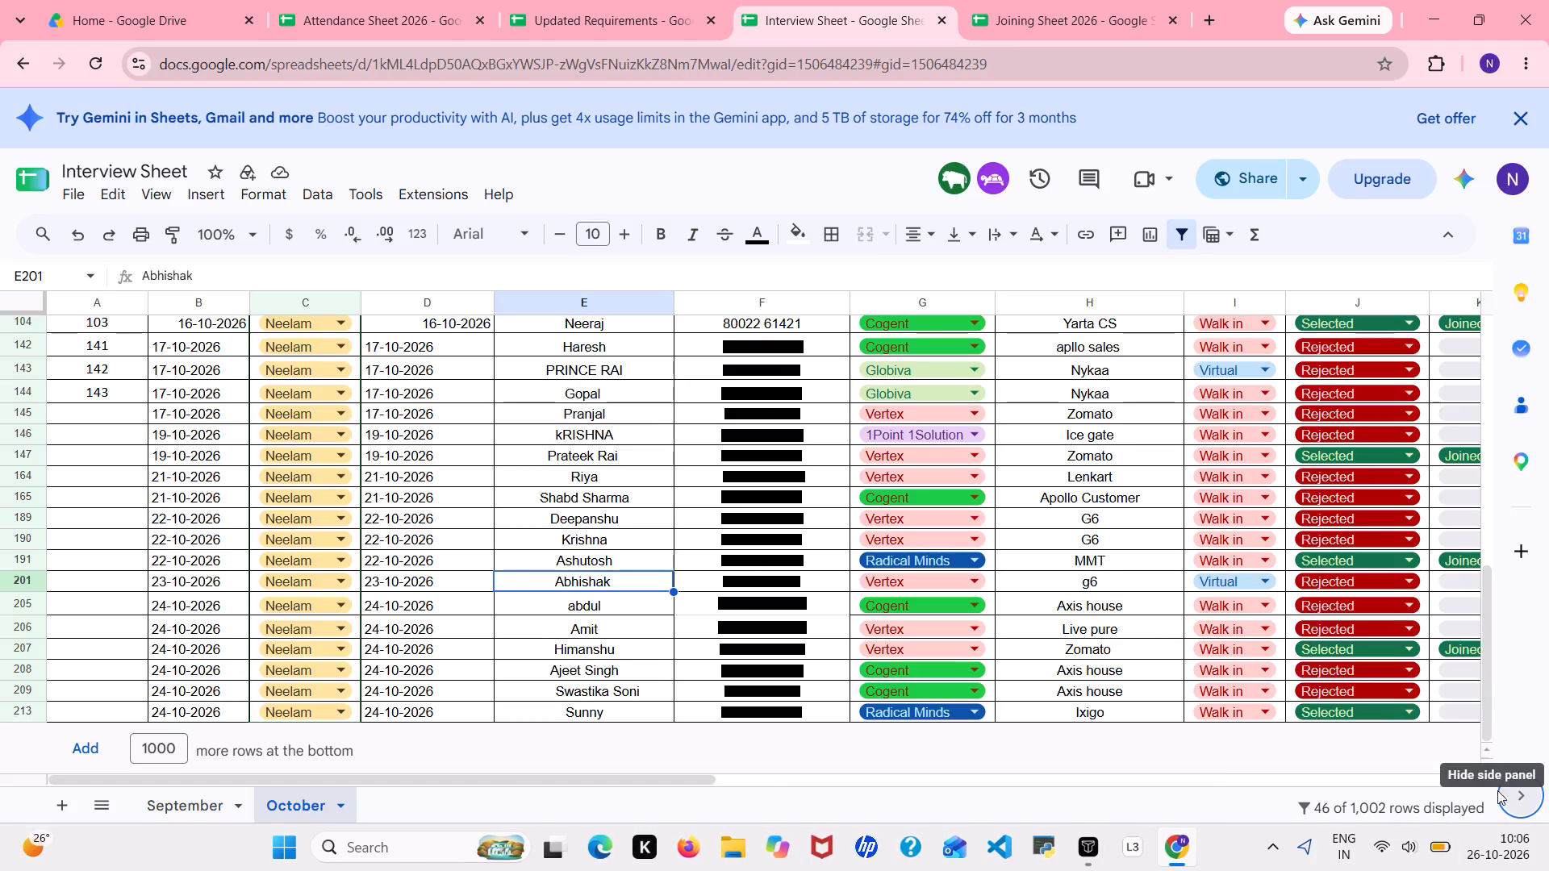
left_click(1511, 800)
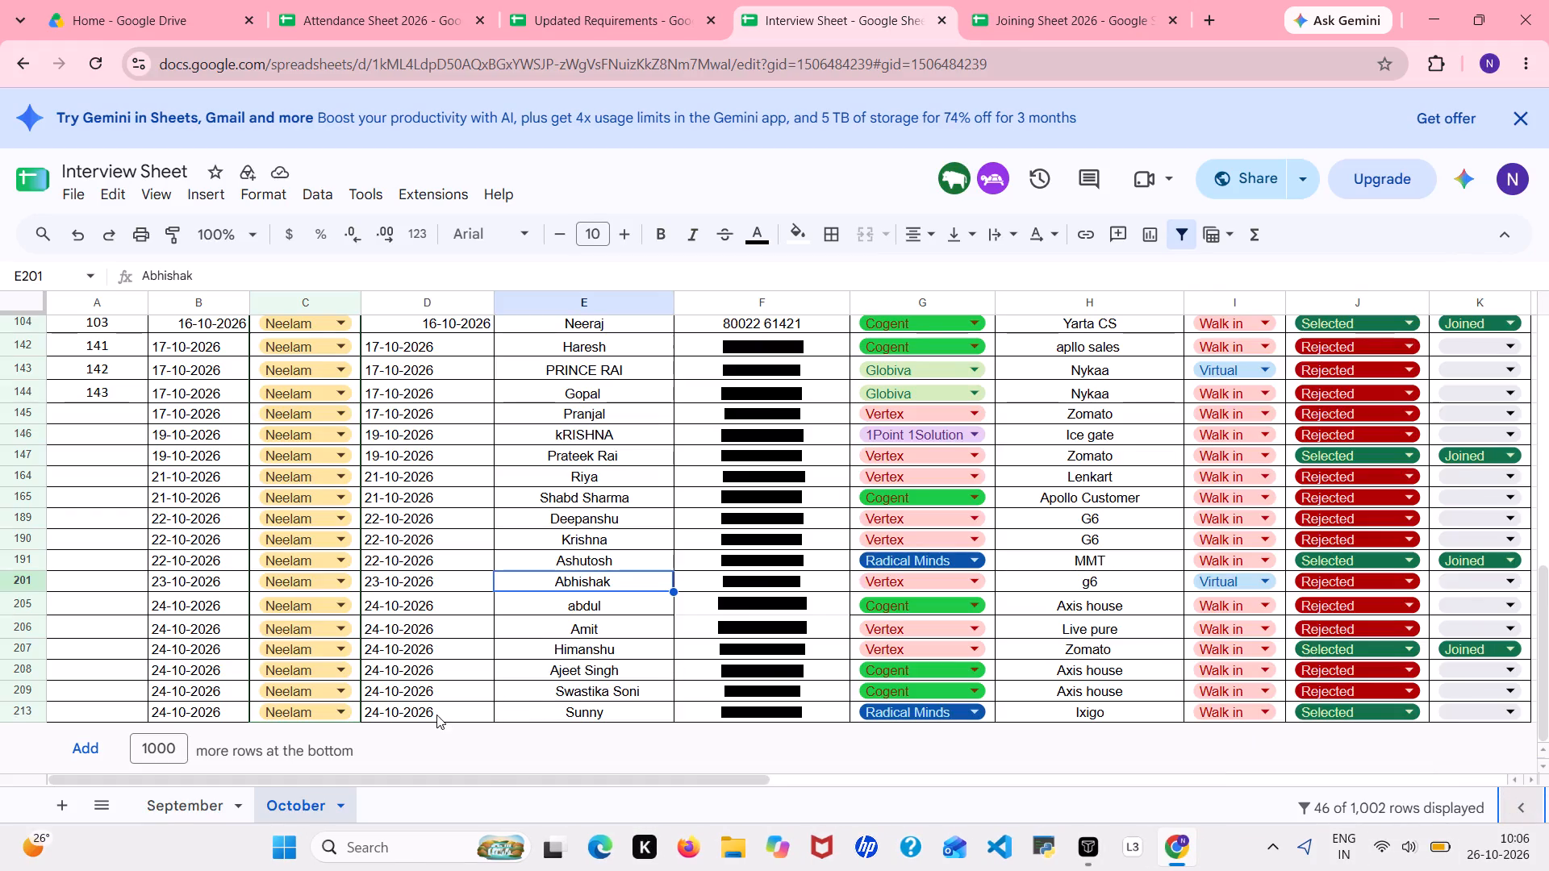
Check the end of the filtered October interview list for free rows below the last 24-10-2026 entry.
left_click(434, 715)
key("Down")
key("Down")
key("Down")
key("Down")
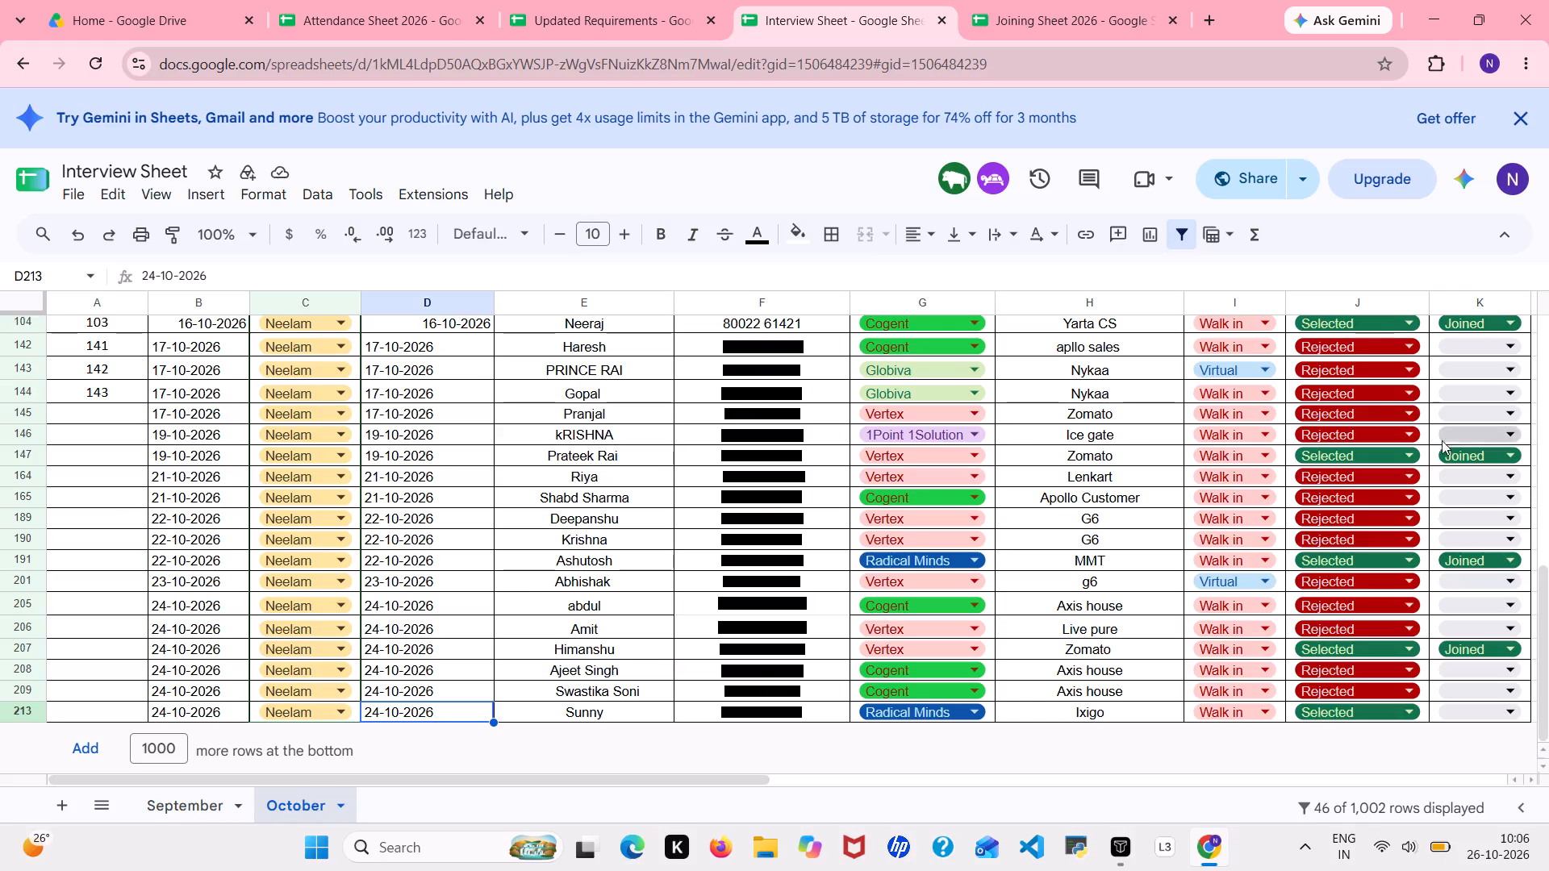
scroll(1125, 524, "down", 1)
scroll(1125, 524, "up", 2)
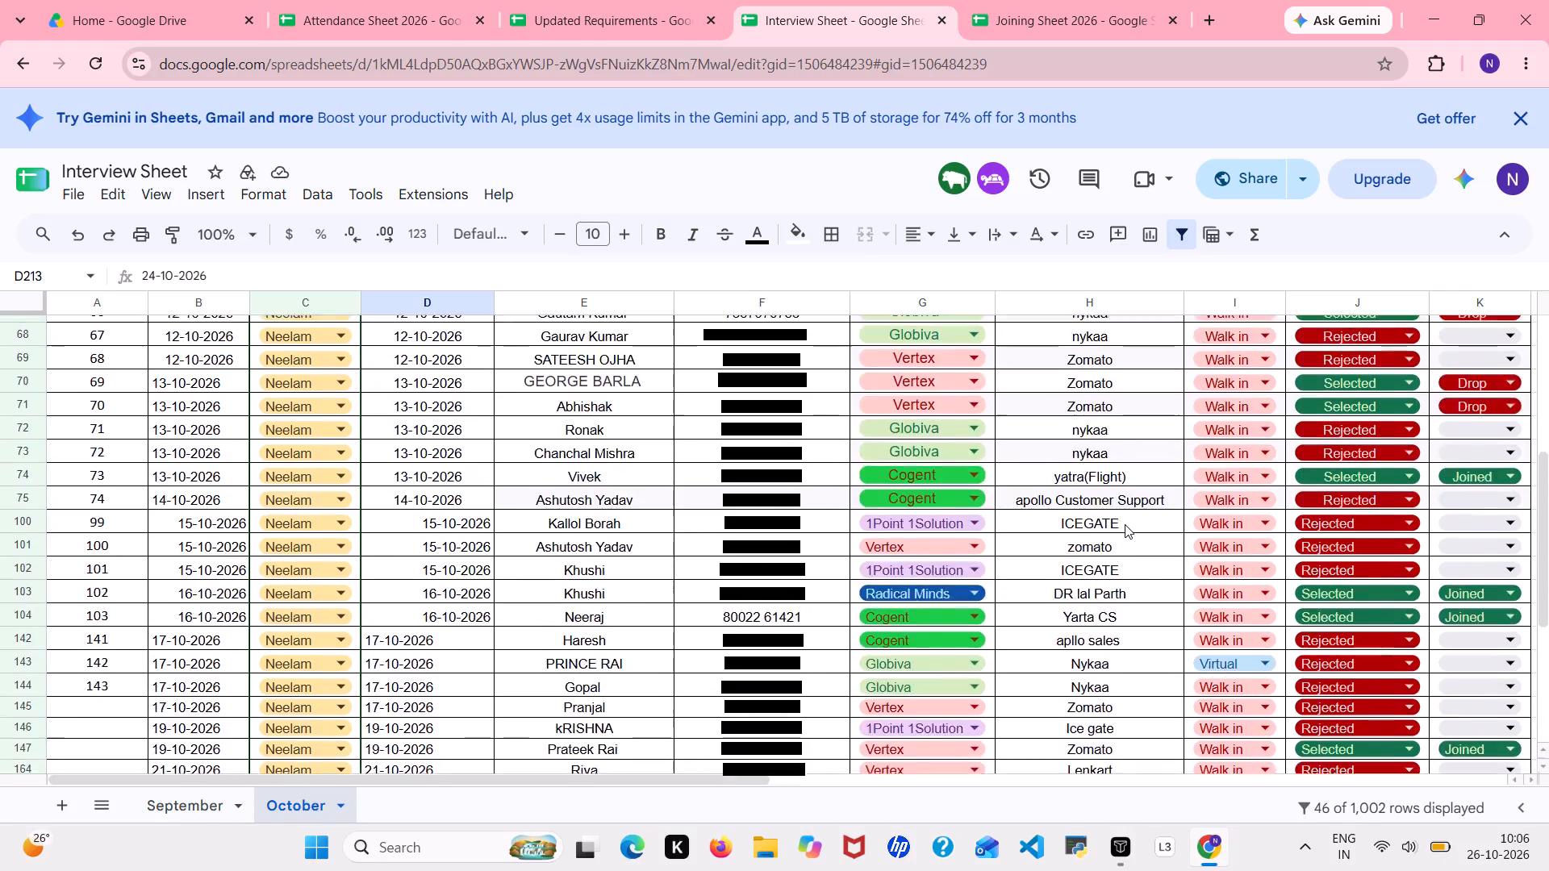
scroll(1125, 524, "down", 2)
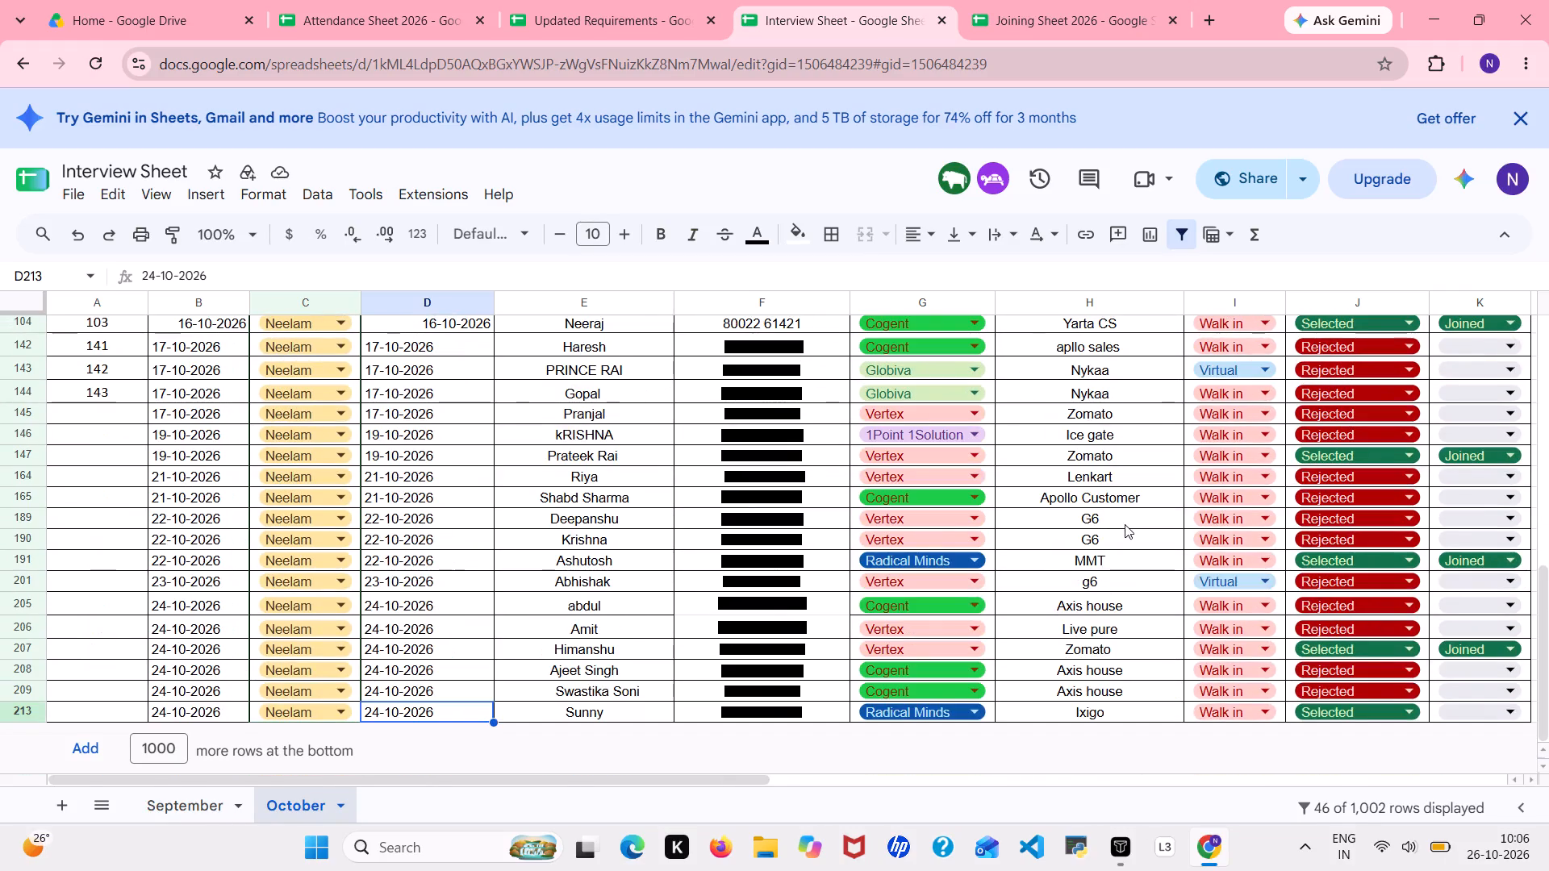
scroll(1125, 524, "down", 1)
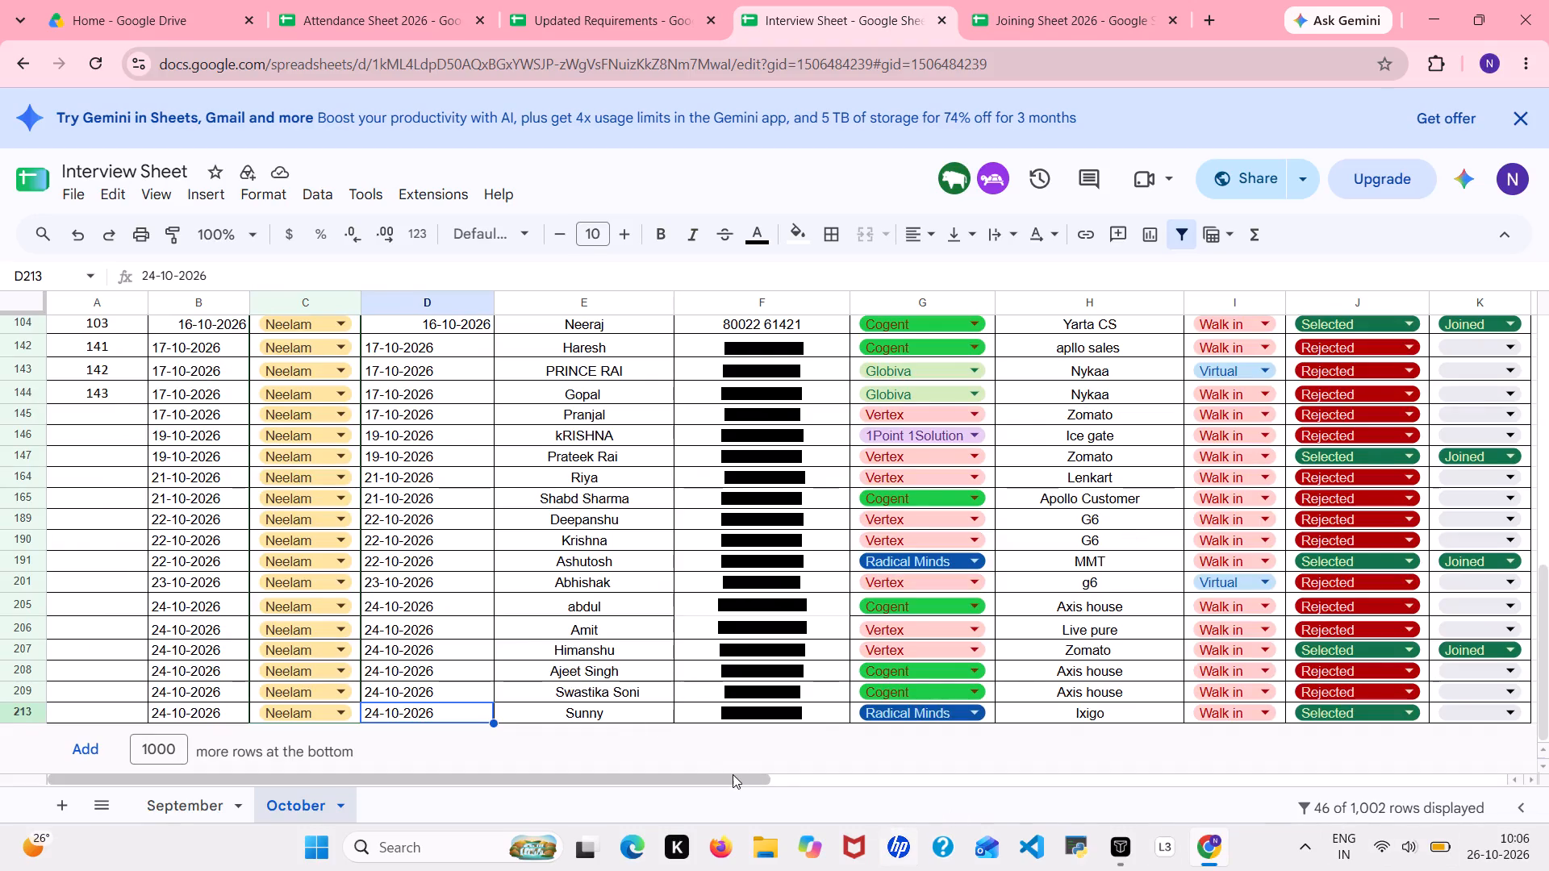
left_click_drag(723, 780, 652, 813)
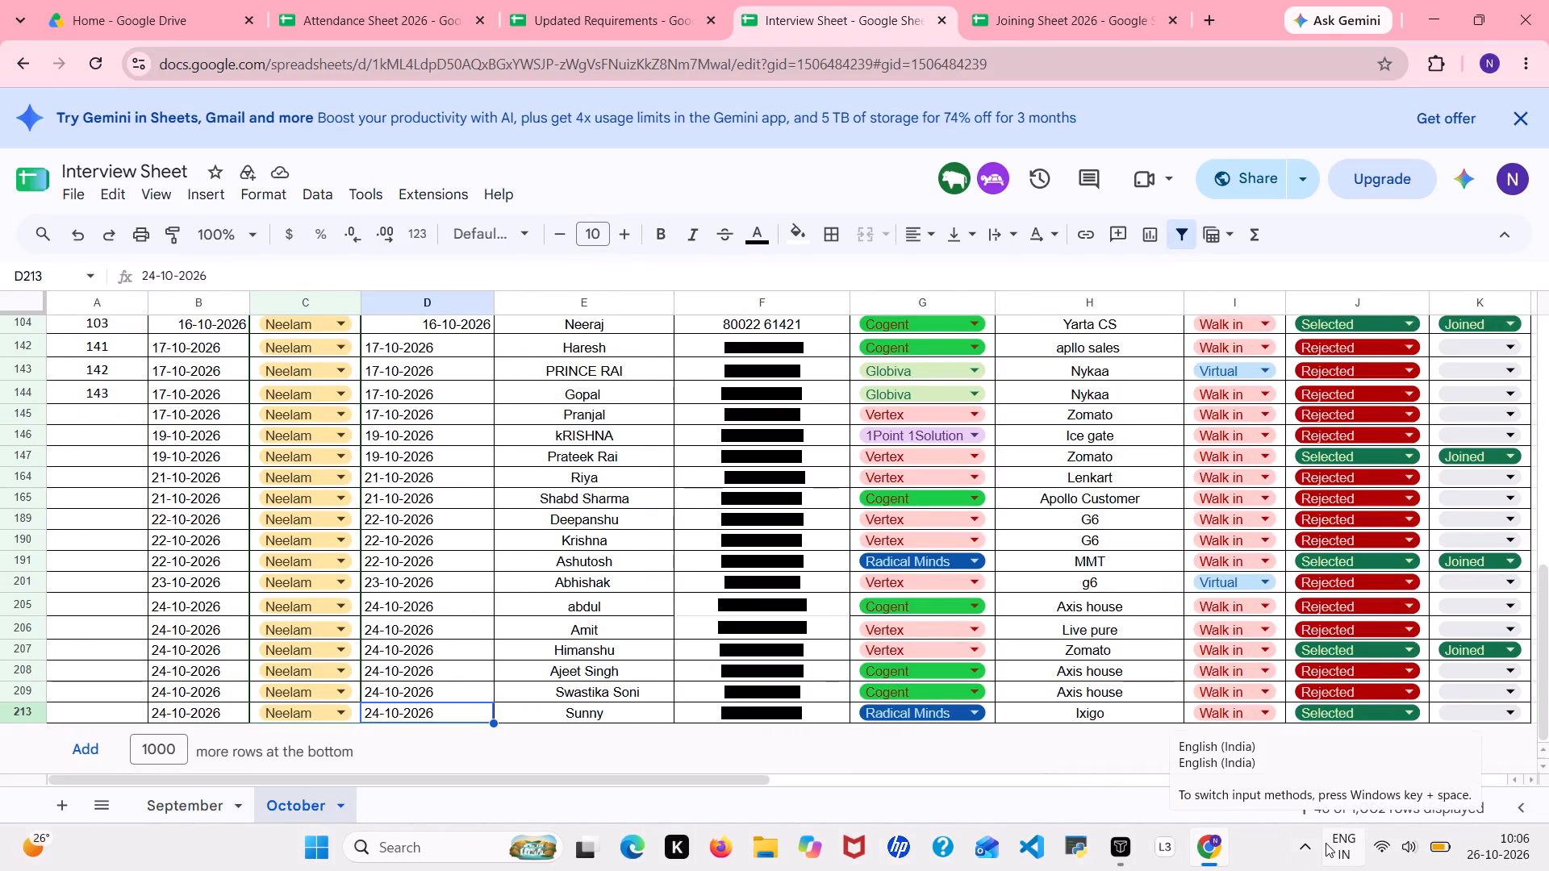
triple_click(1543, 765)
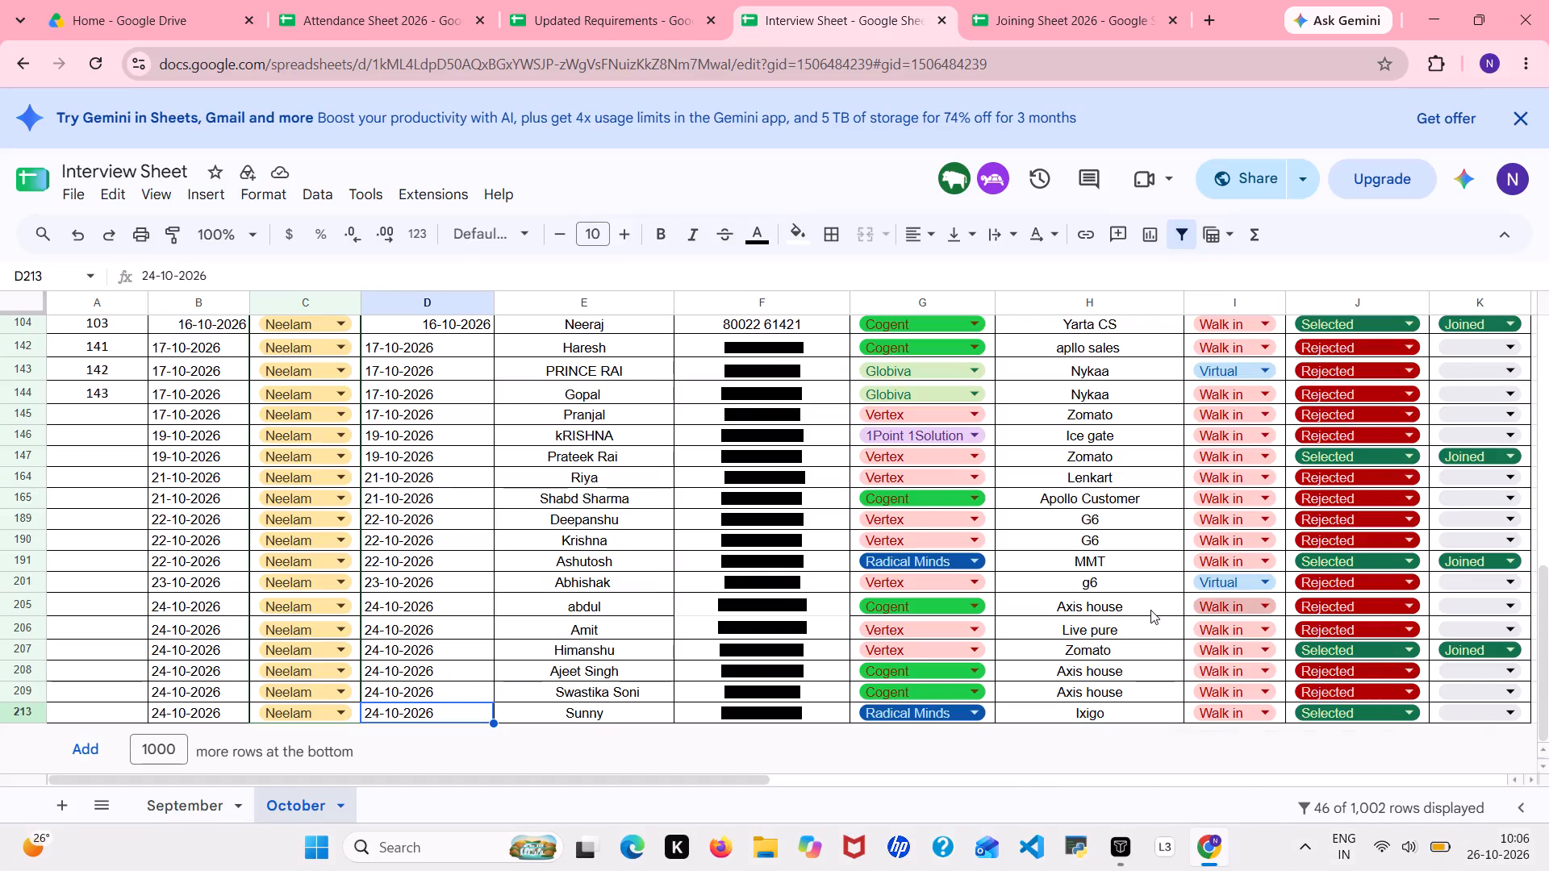
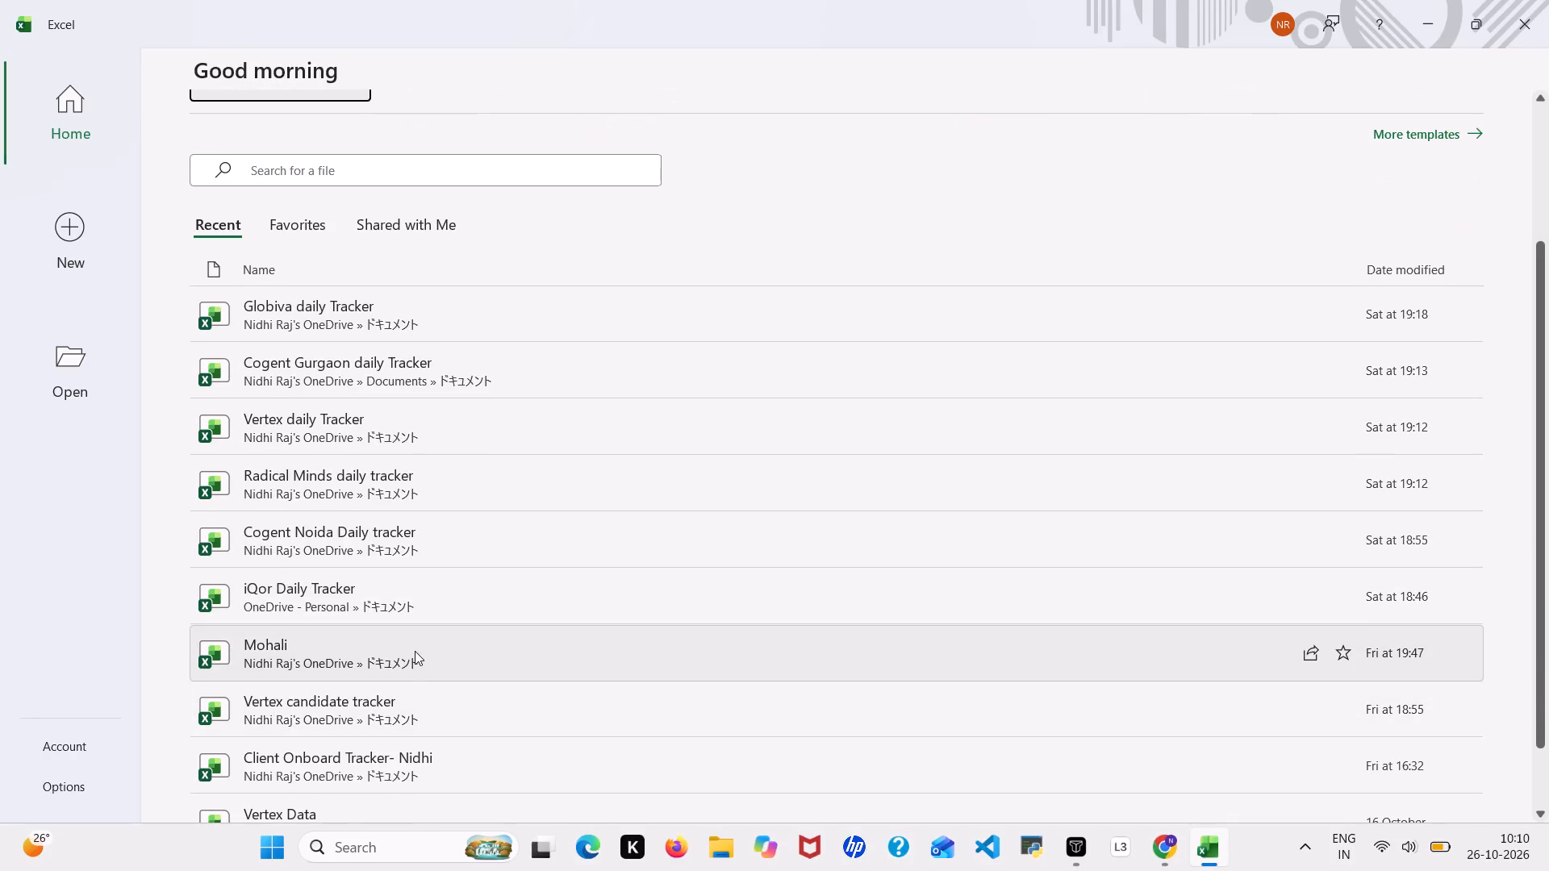
Open the recent Mohali workbook.
double_click(414, 650)
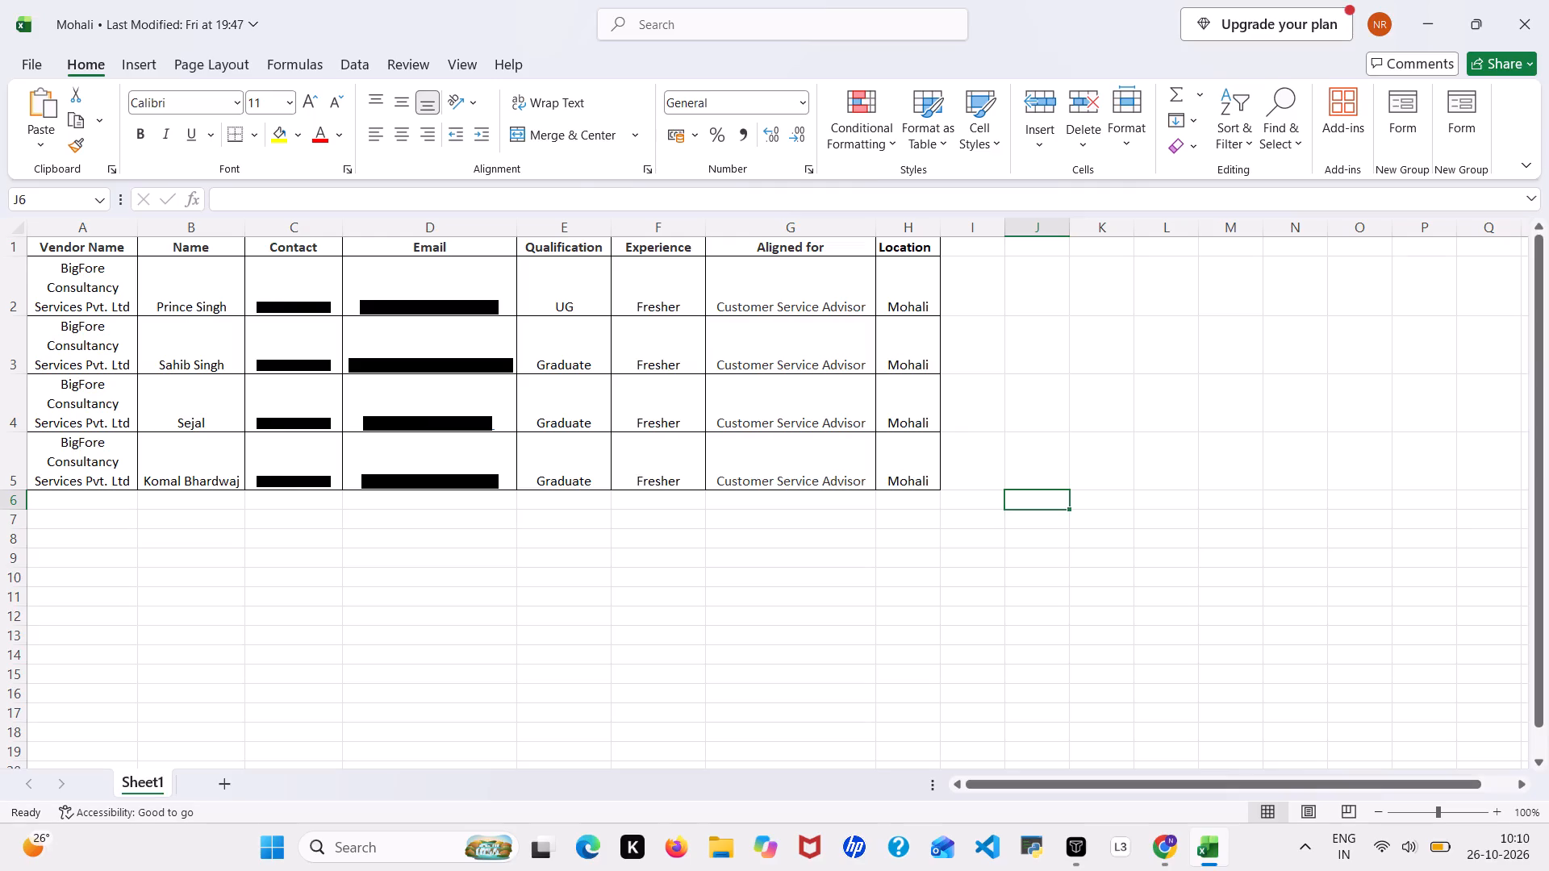
Clear the Name, Contact, Email, Qualification and Experience entries for all four candidates in rows 2 to 5, keeping the other columns.
left_click_drag(664, 305, 454, 442)
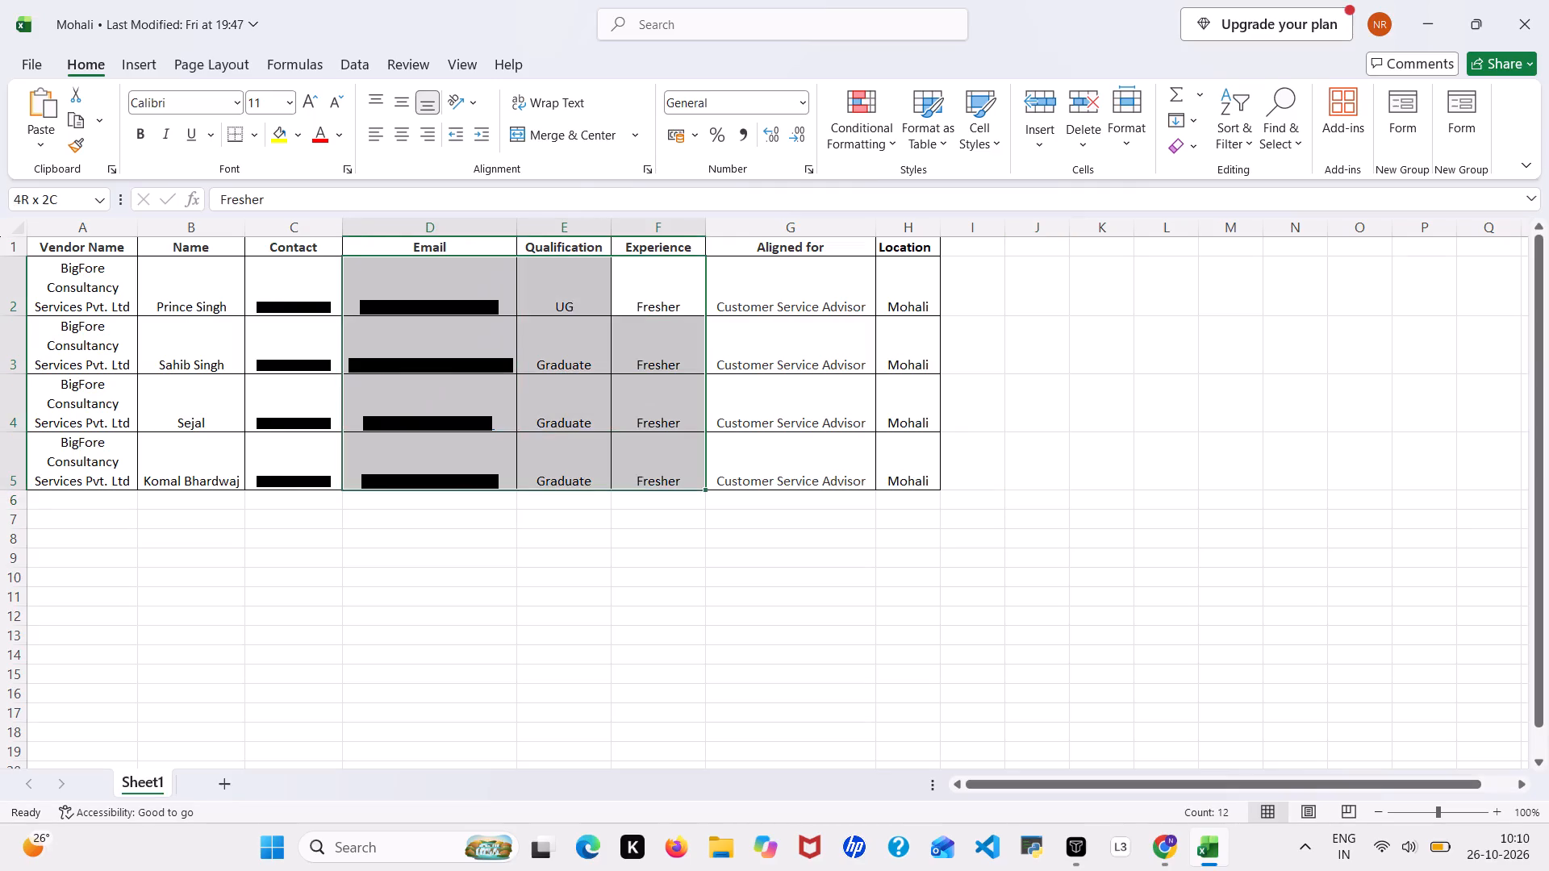
left_click_drag(454, 442, 318, 494)
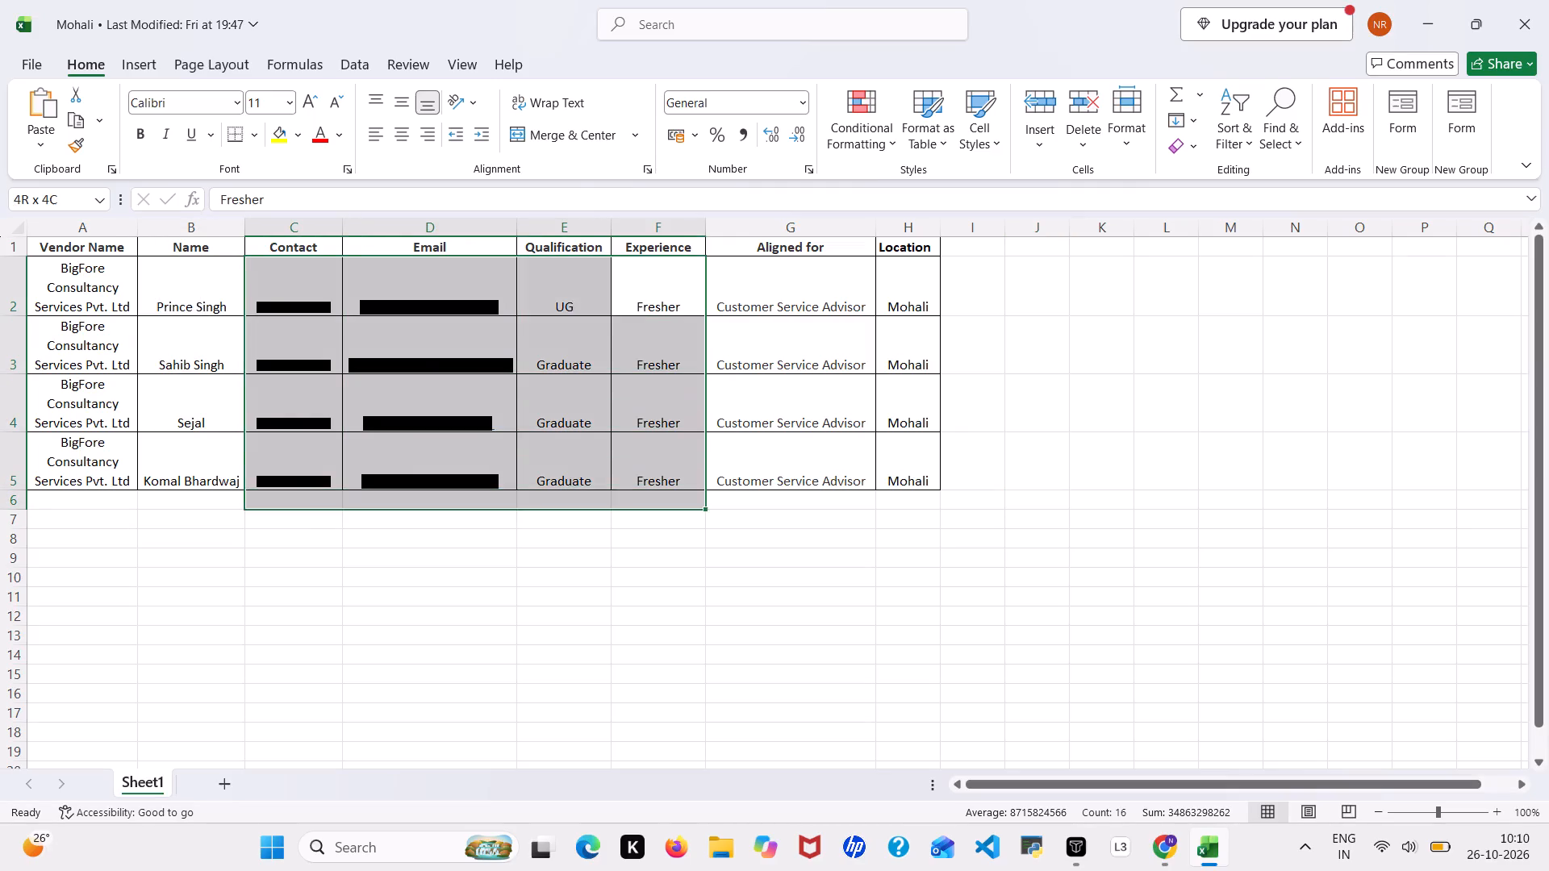
left_click_drag(318, 494, 216, 459)
key("Delete")
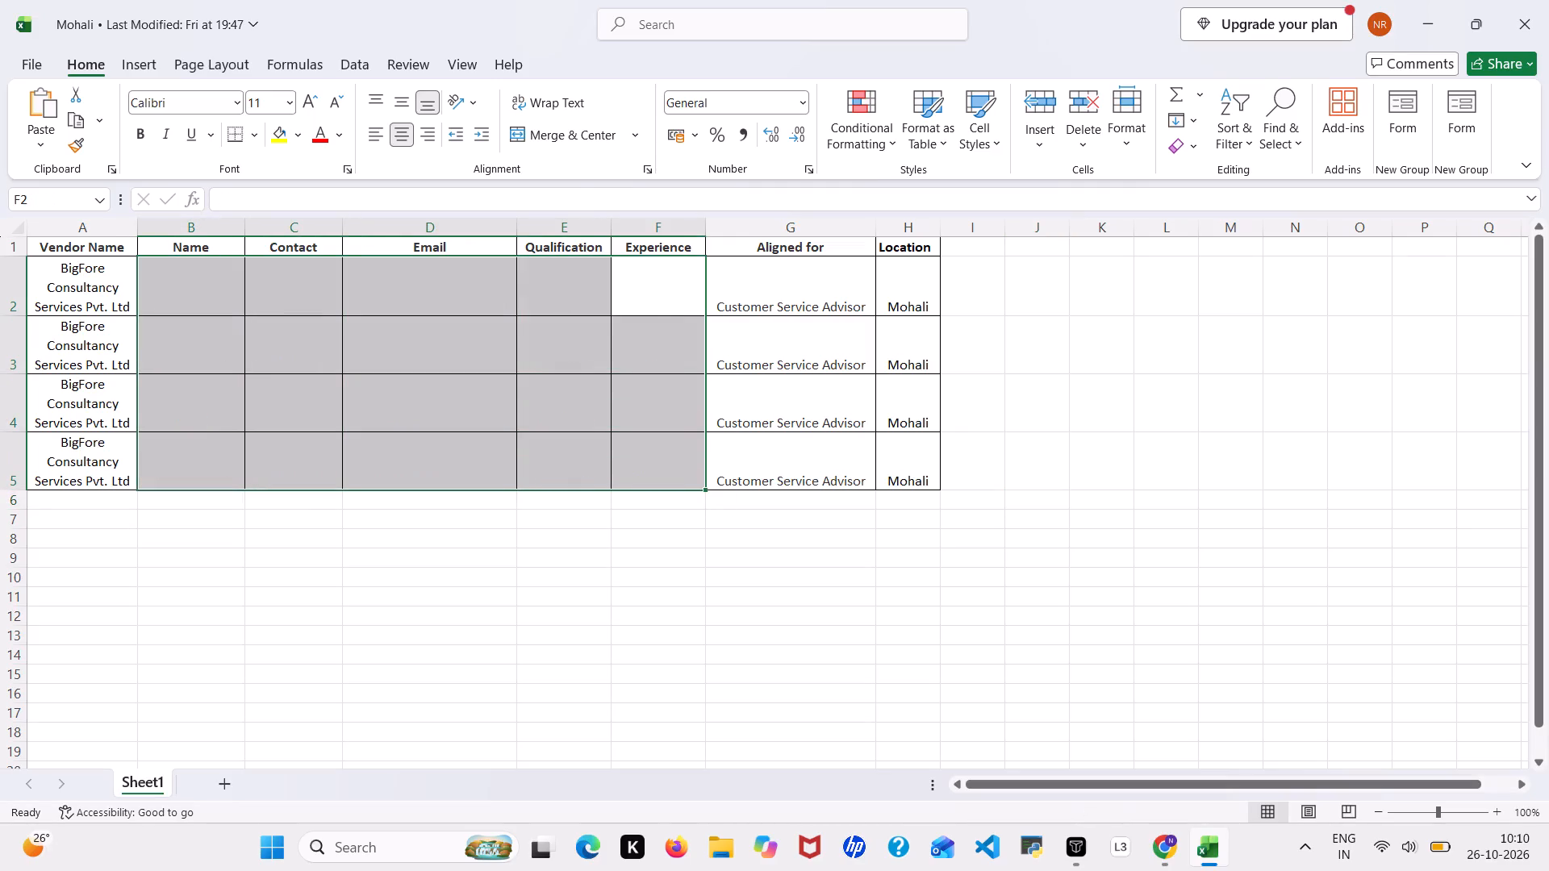
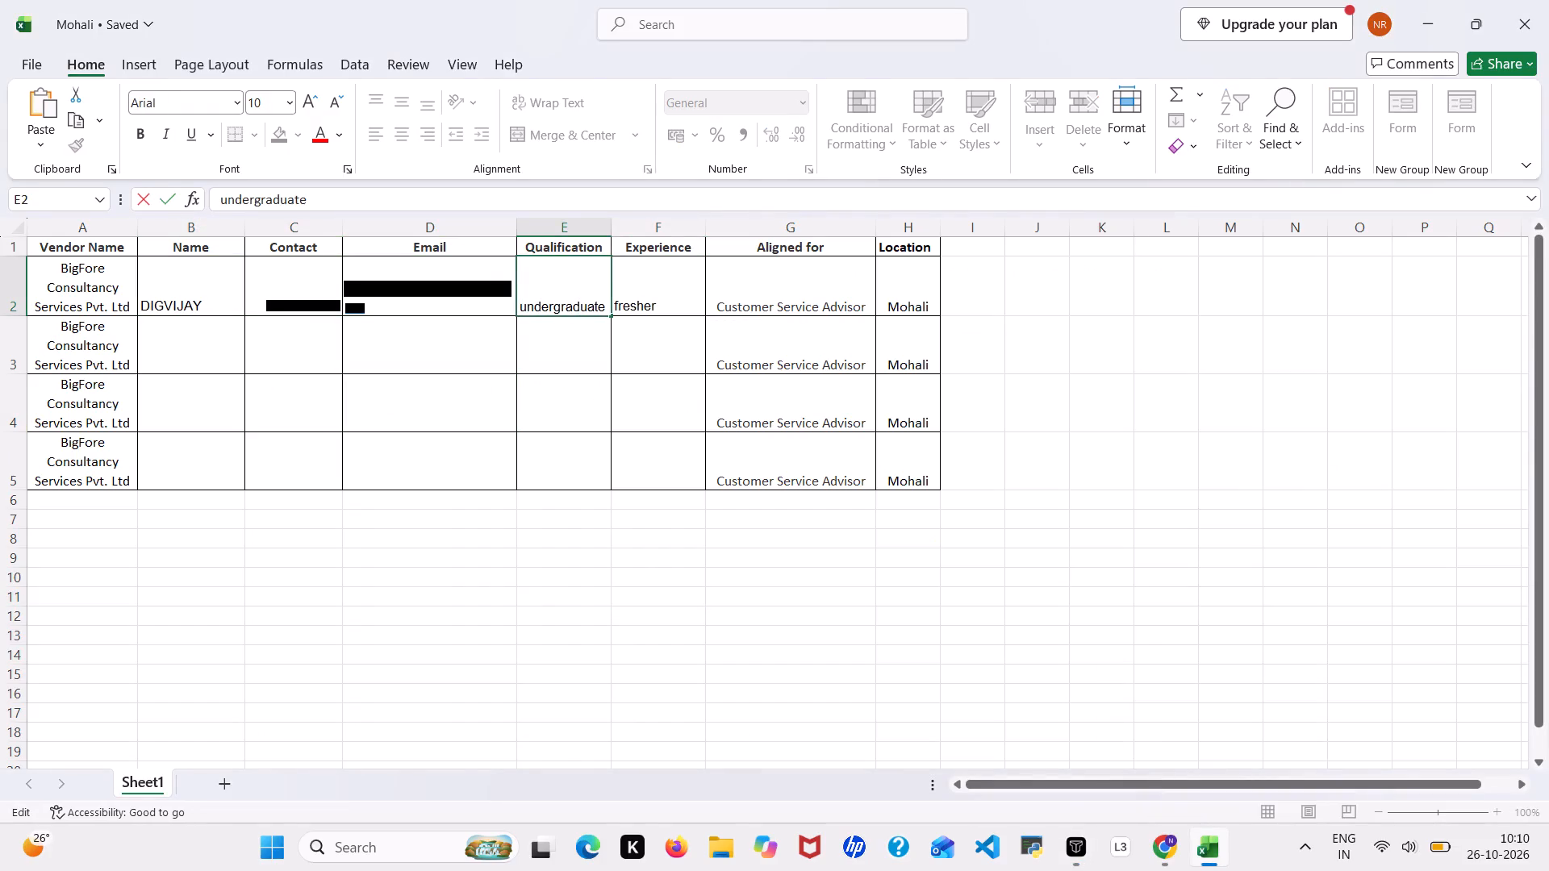
Replace the Qualification entry for the candidate in row 2 with the abbreviation UG.
left_click_drag(607, 309, 515, 308)
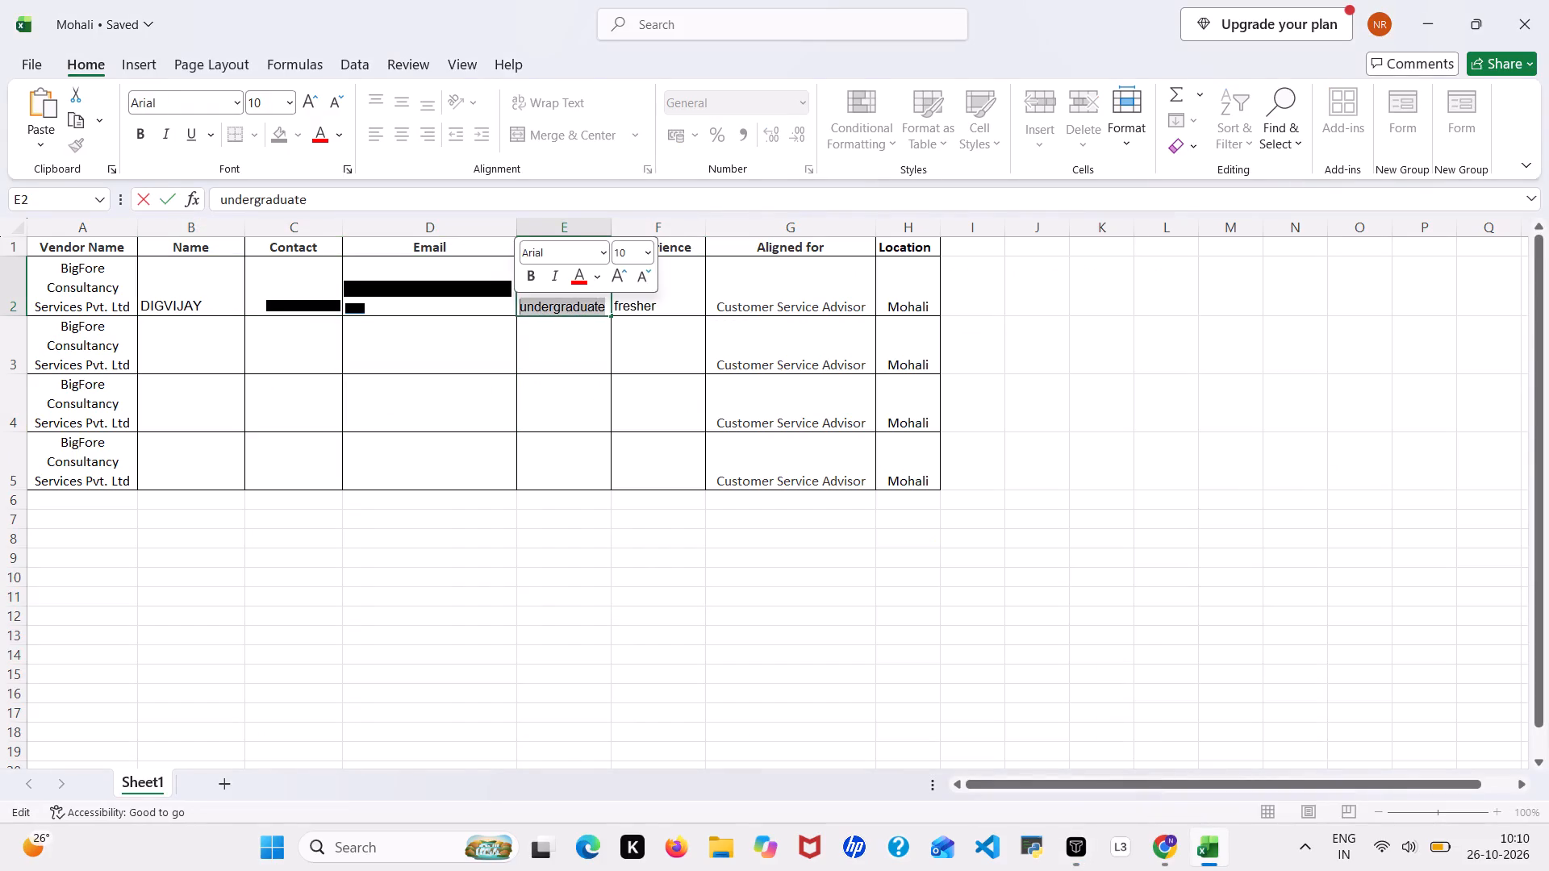
key("Home")
type("UG")
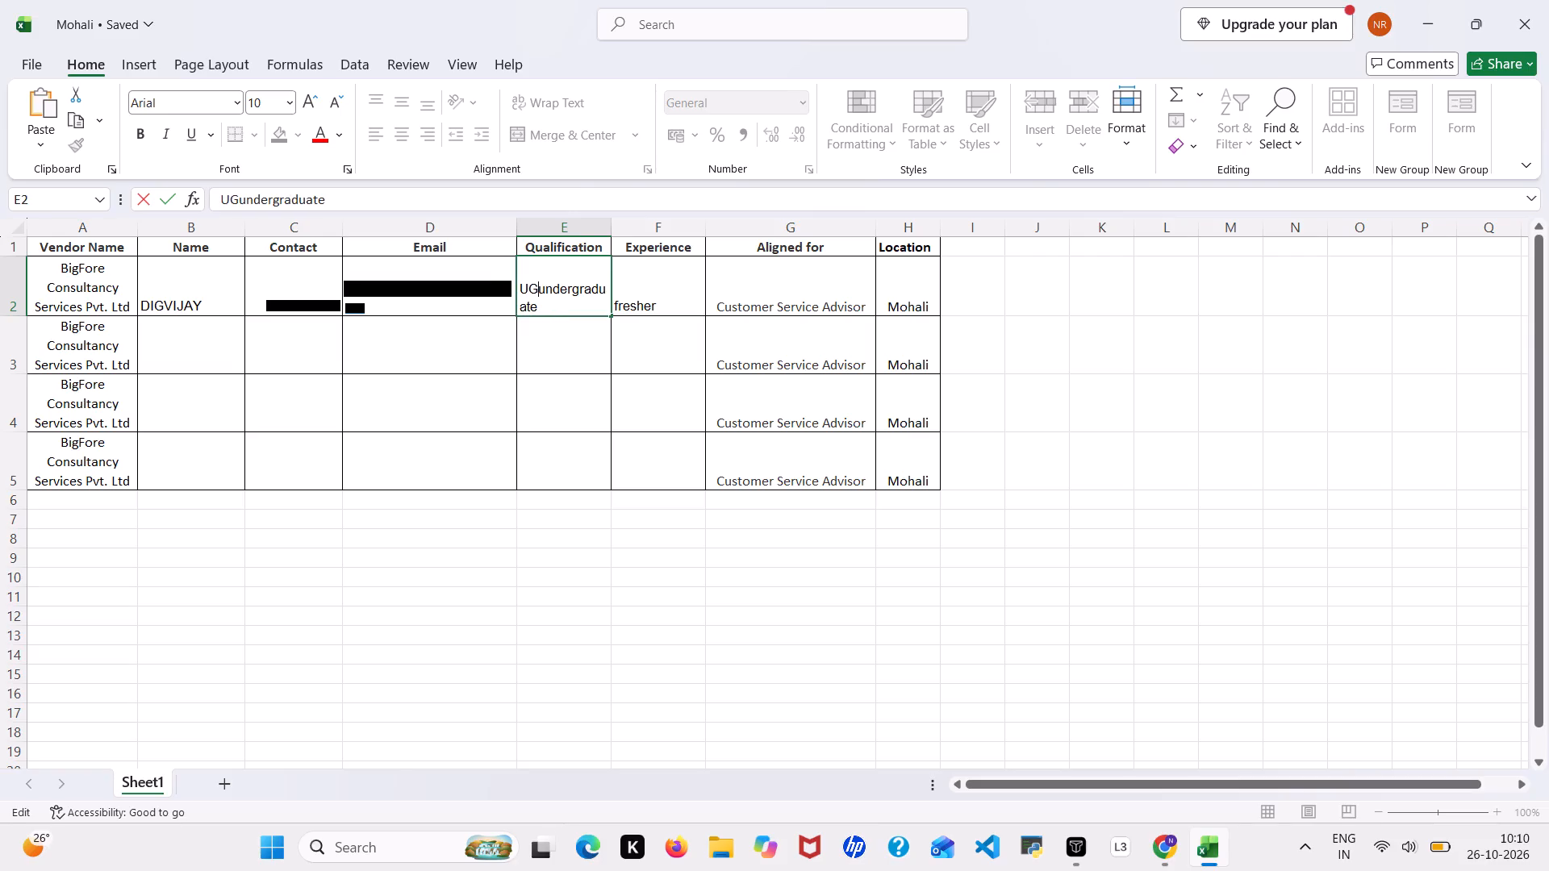
key("BackSpace")
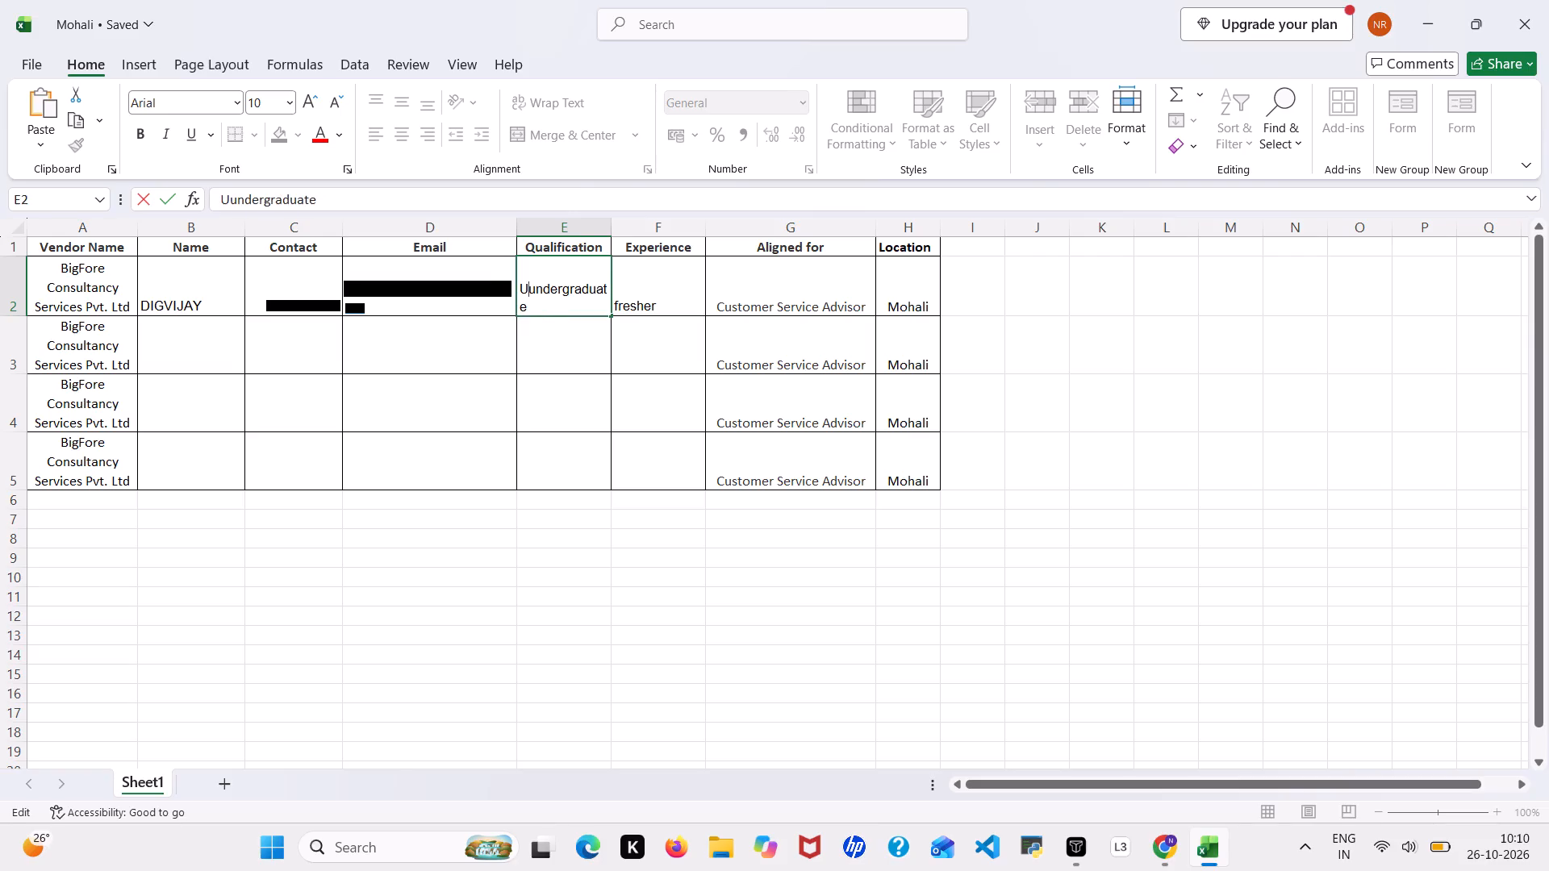
left_click_drag(525, 307, 518, 273)
key("Delete")
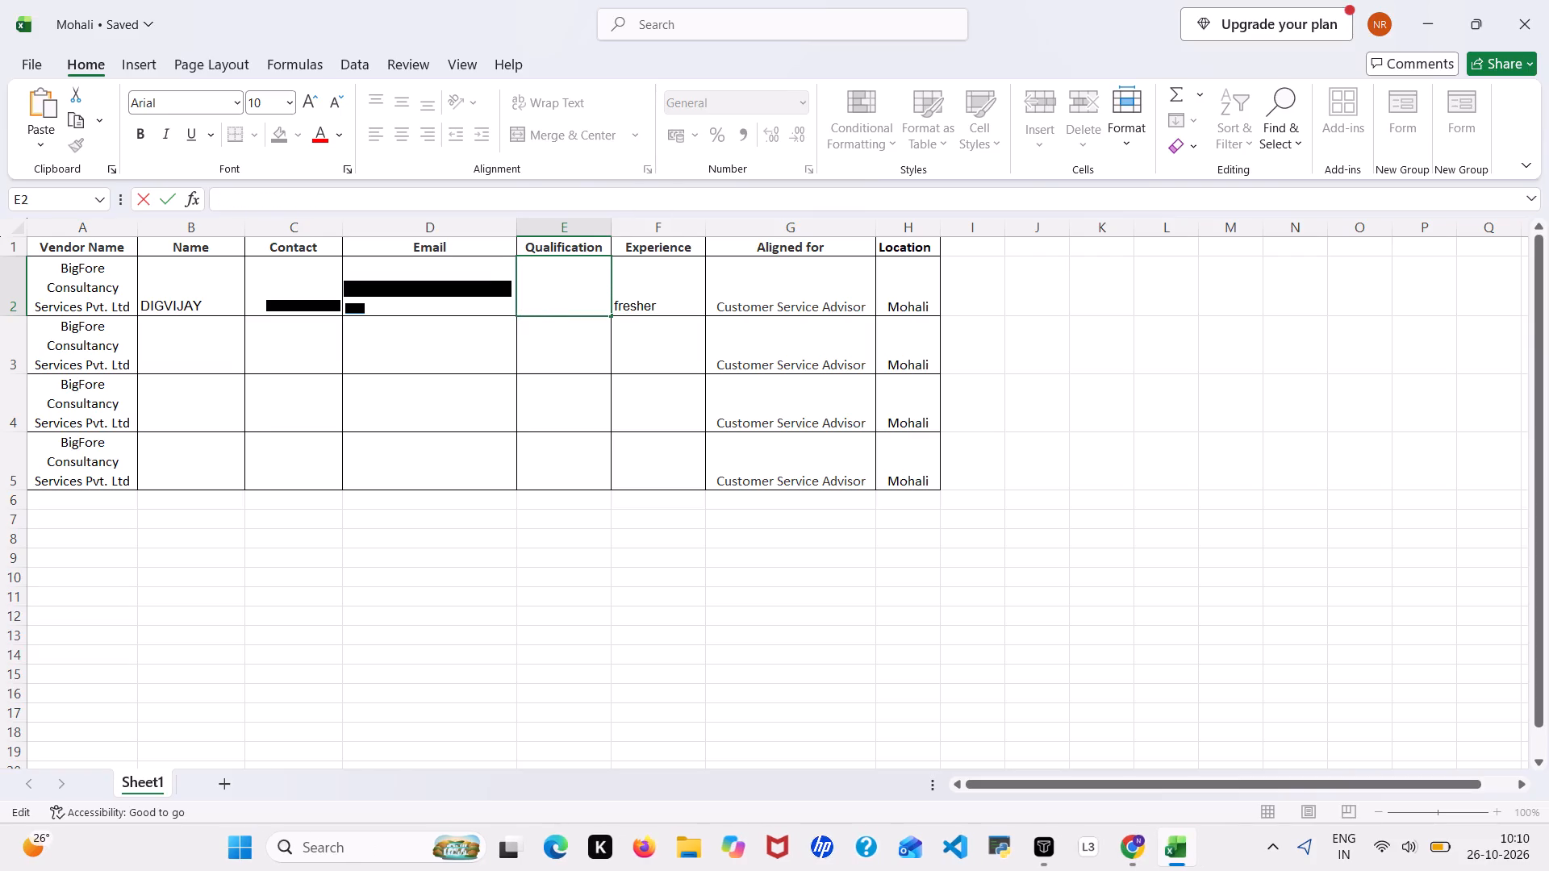
type("UG")
left_click(614, 527)
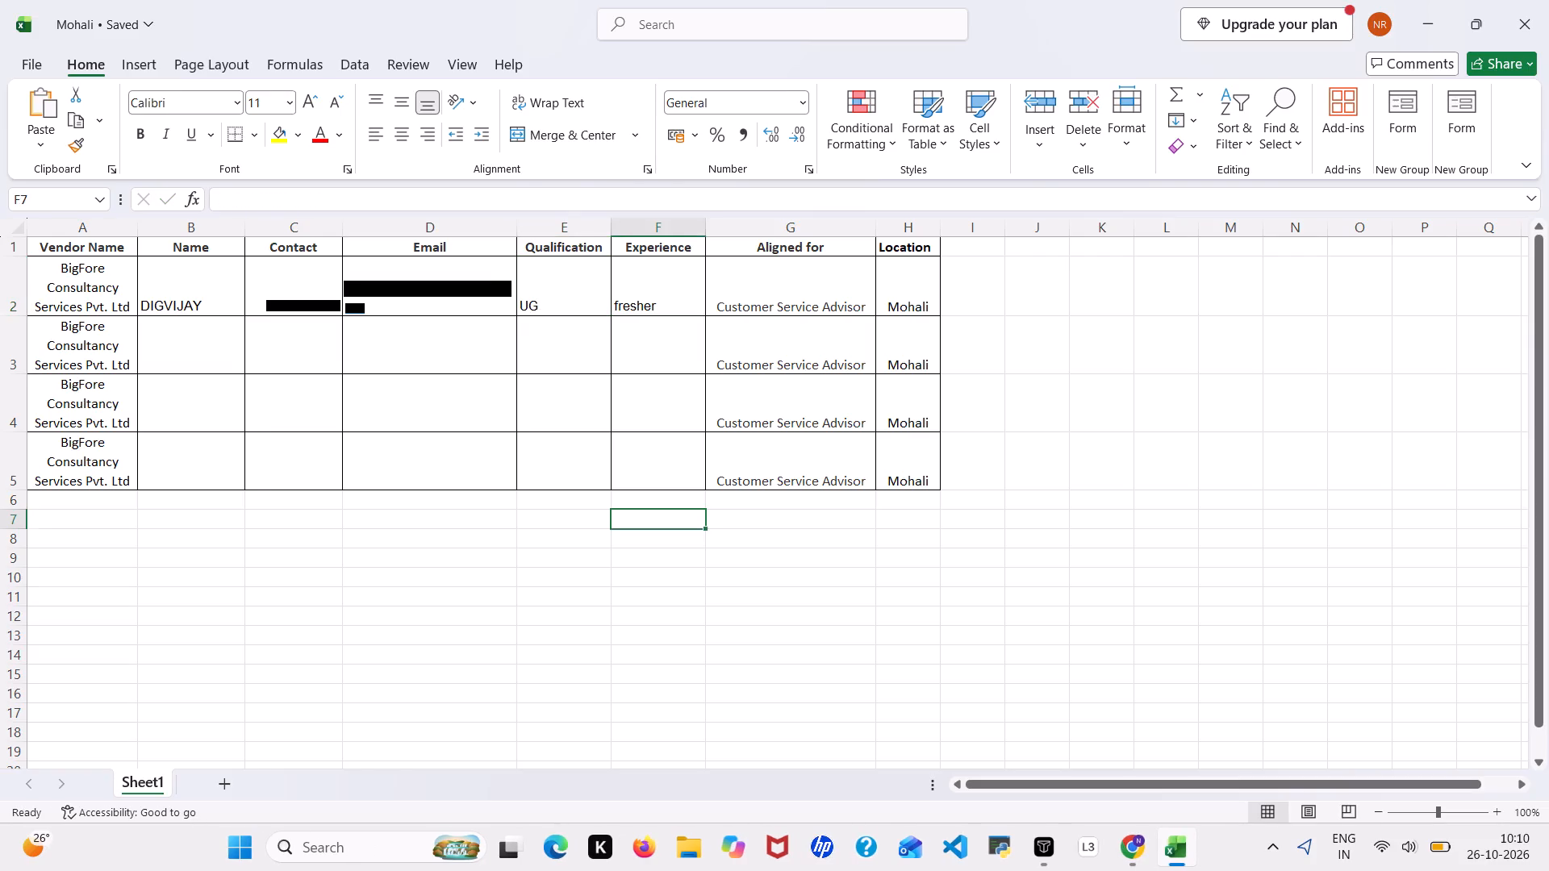
Capitalise the first letter of the row 2 candidate's Experience entry so it reads Fresher.
double_click(634, 309)
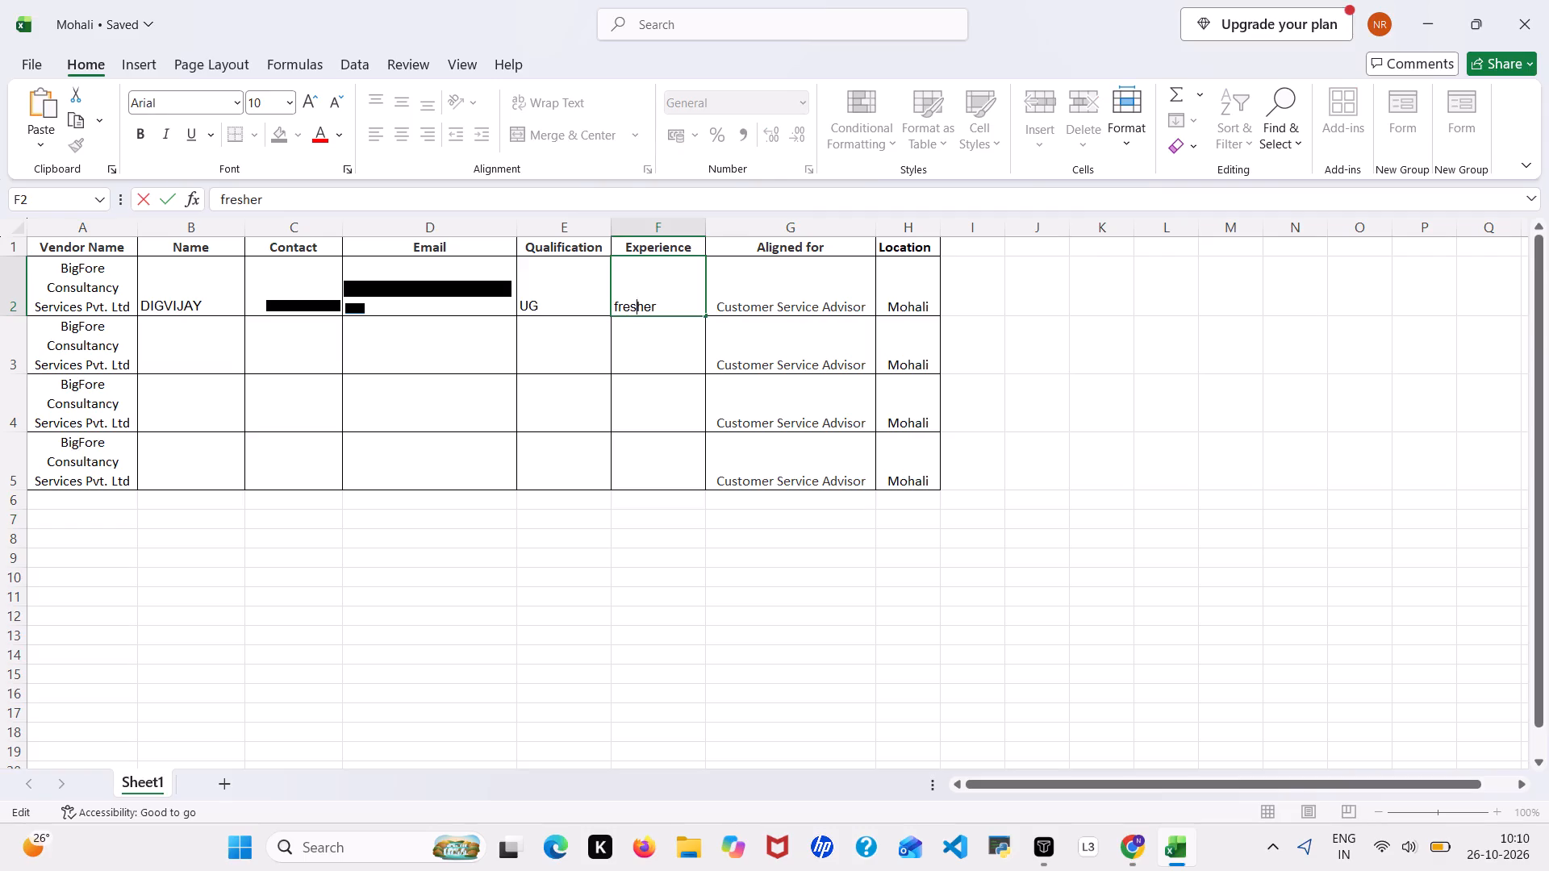
left_click(621, 306)
left_click(616, 305)
key("BackSpace")
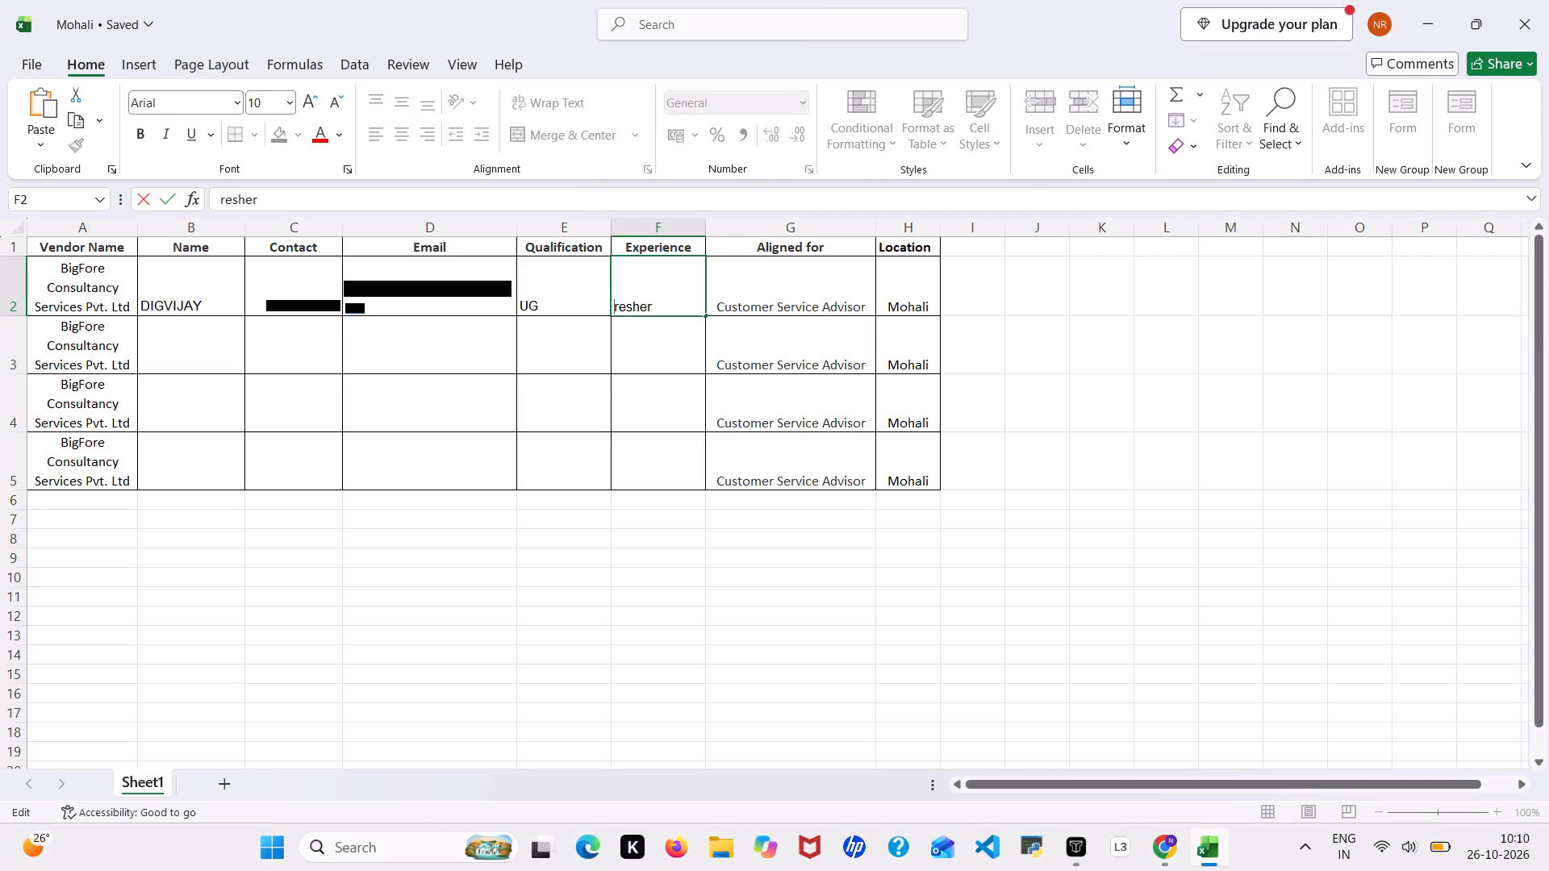
key("shift+f")
left_click(700, 586)
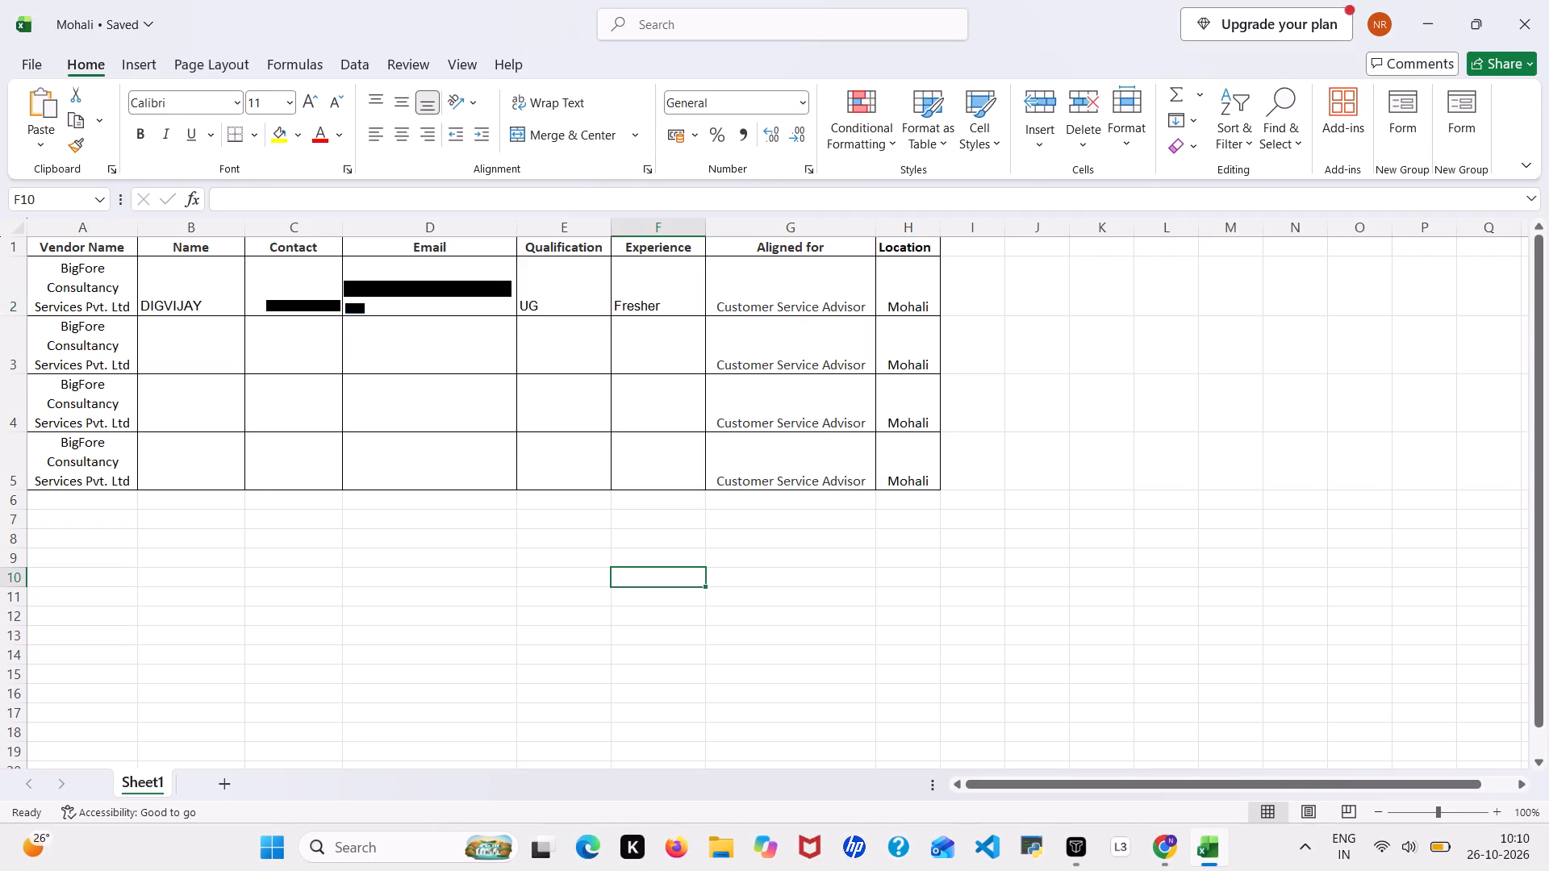
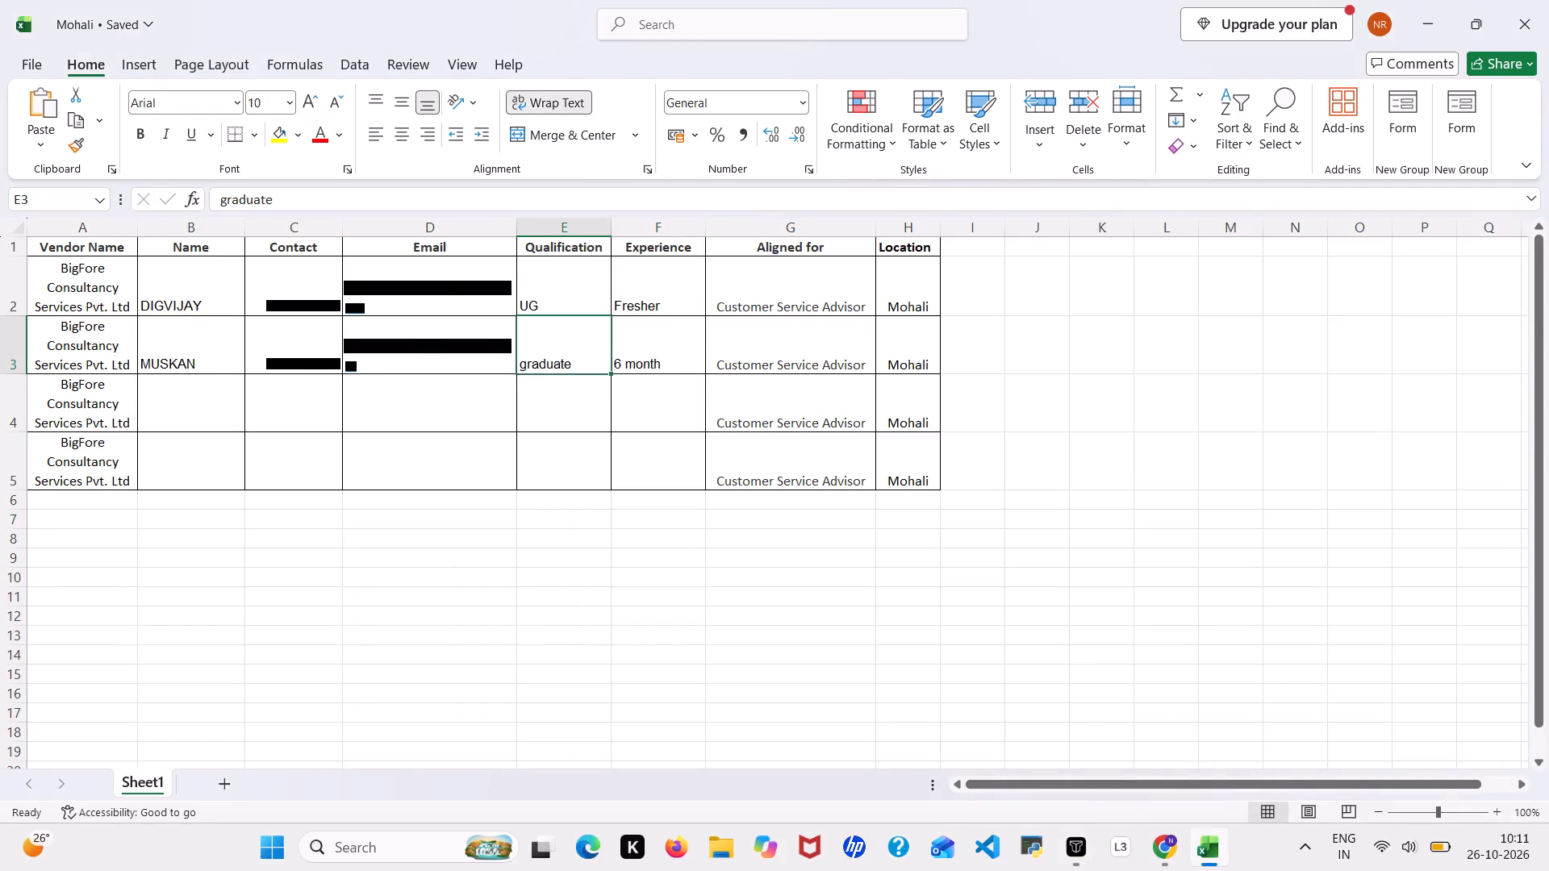
Capitalise the first letter of the row 3 candidate's Qualification entry so it reads Graduate.
left_click(528, 366)
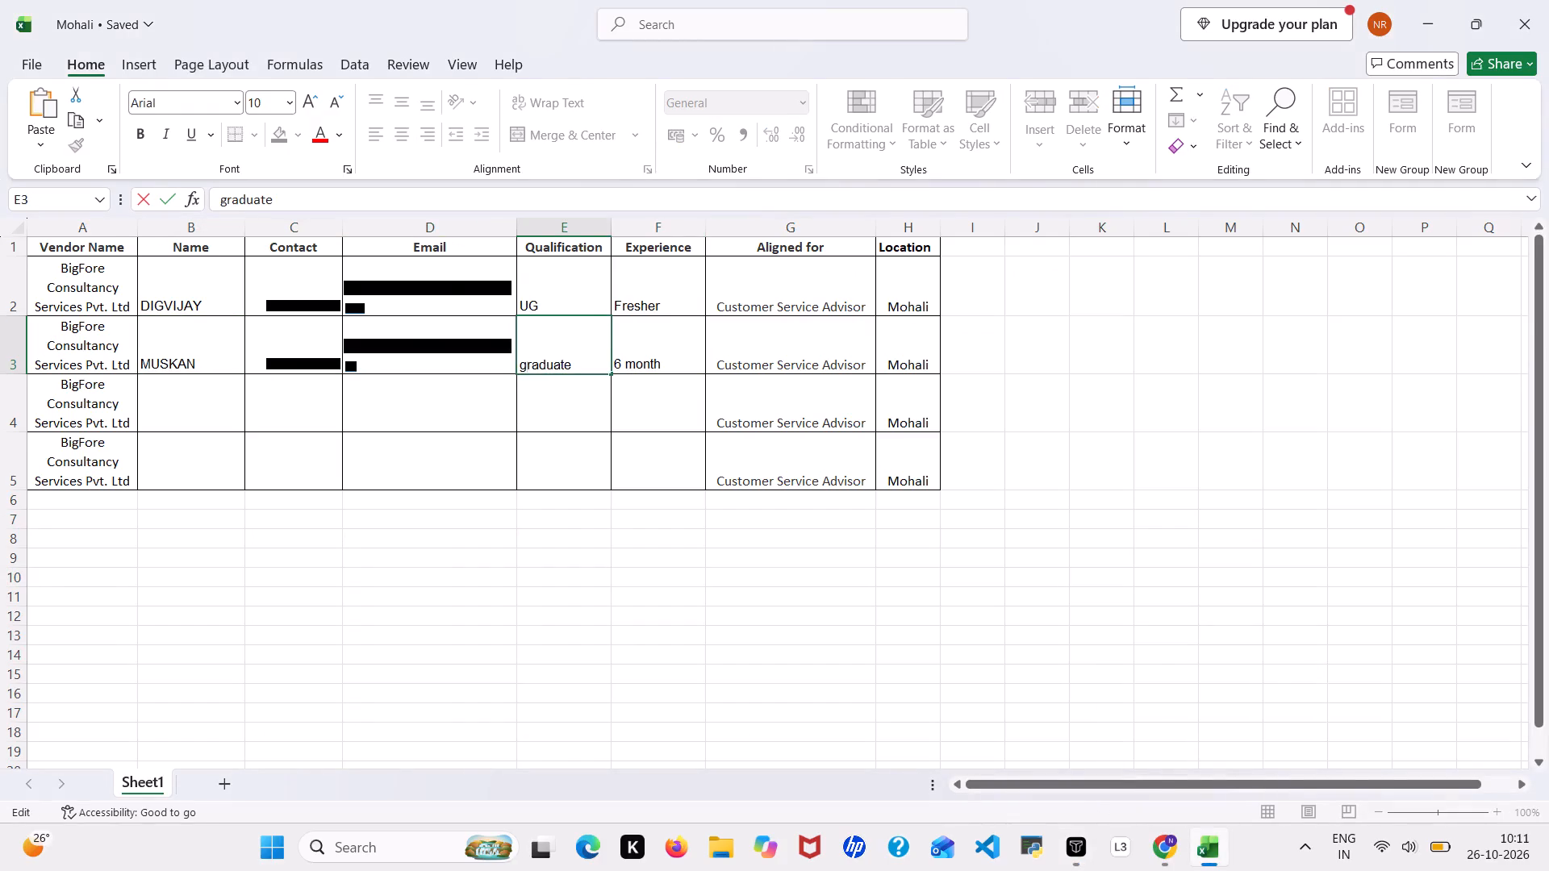
key("BackSpace")
key("shift+g")
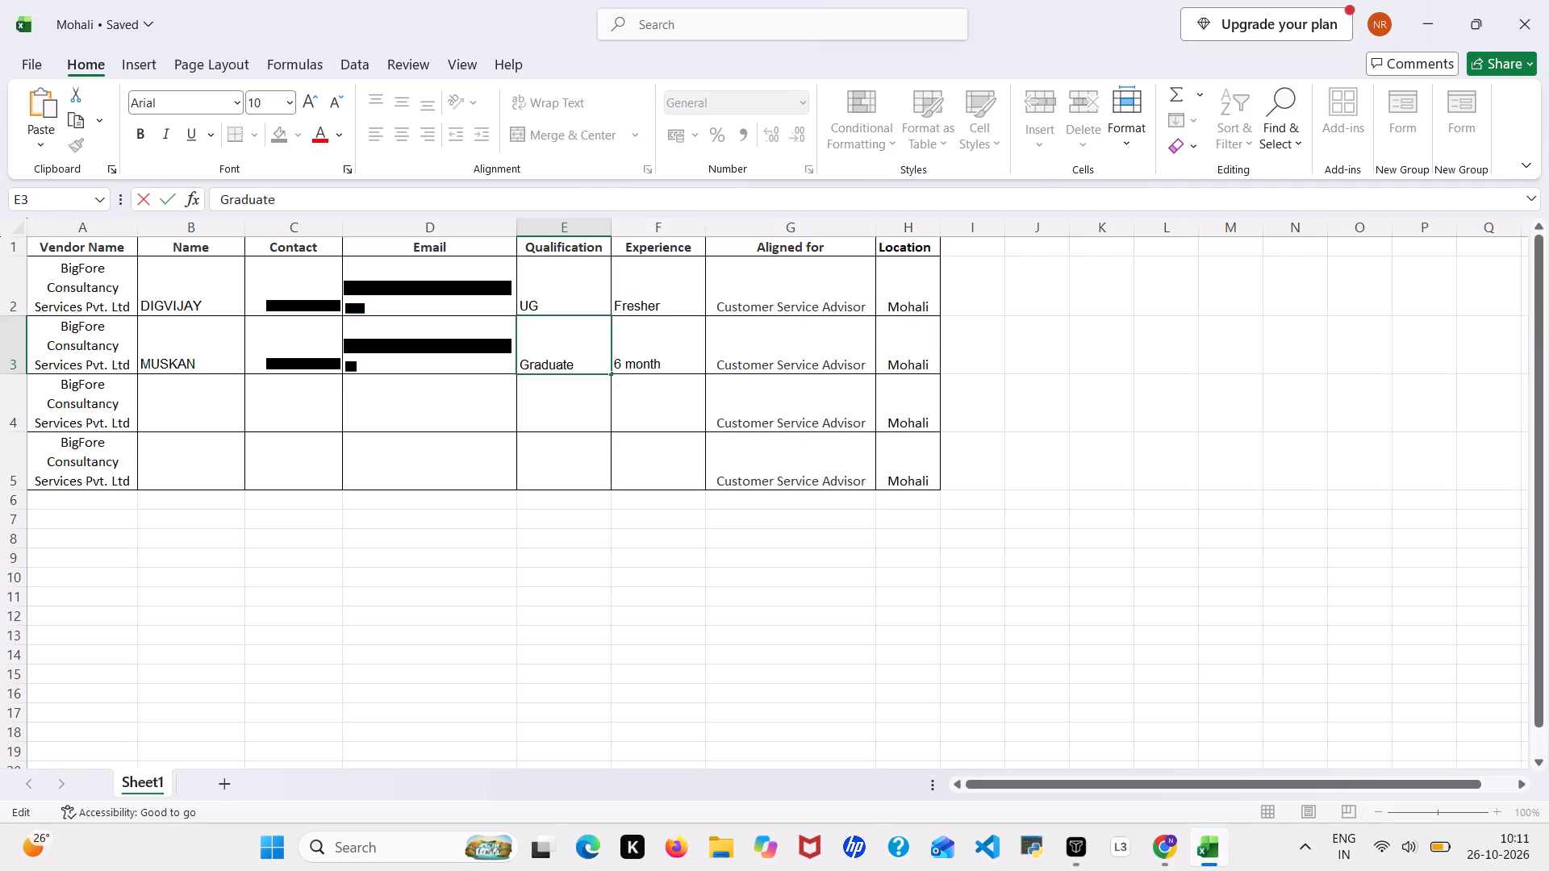
left_click(194, 398)
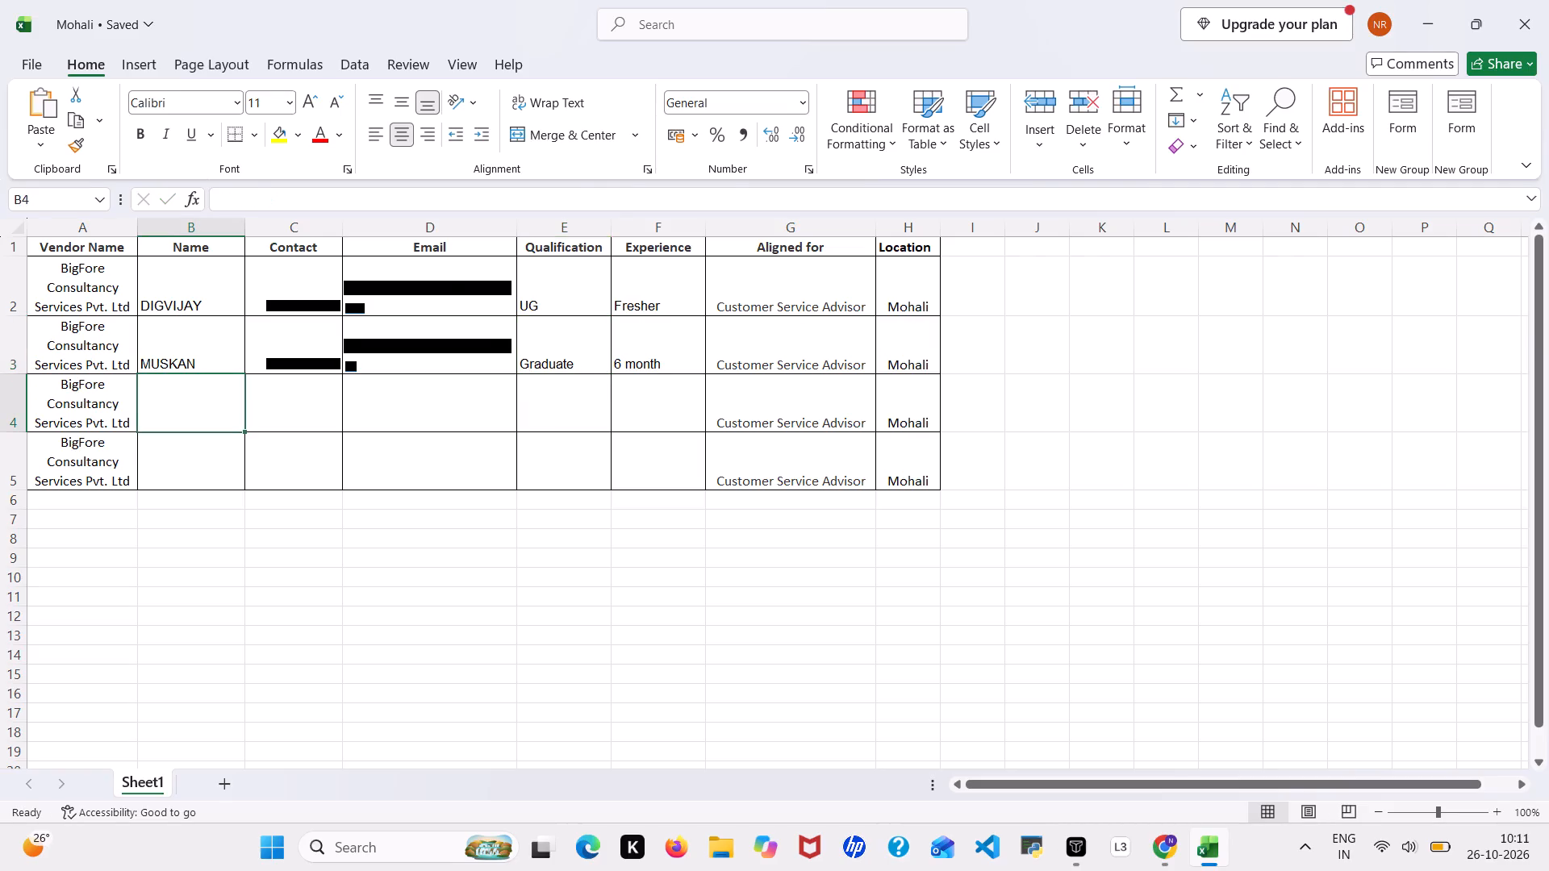
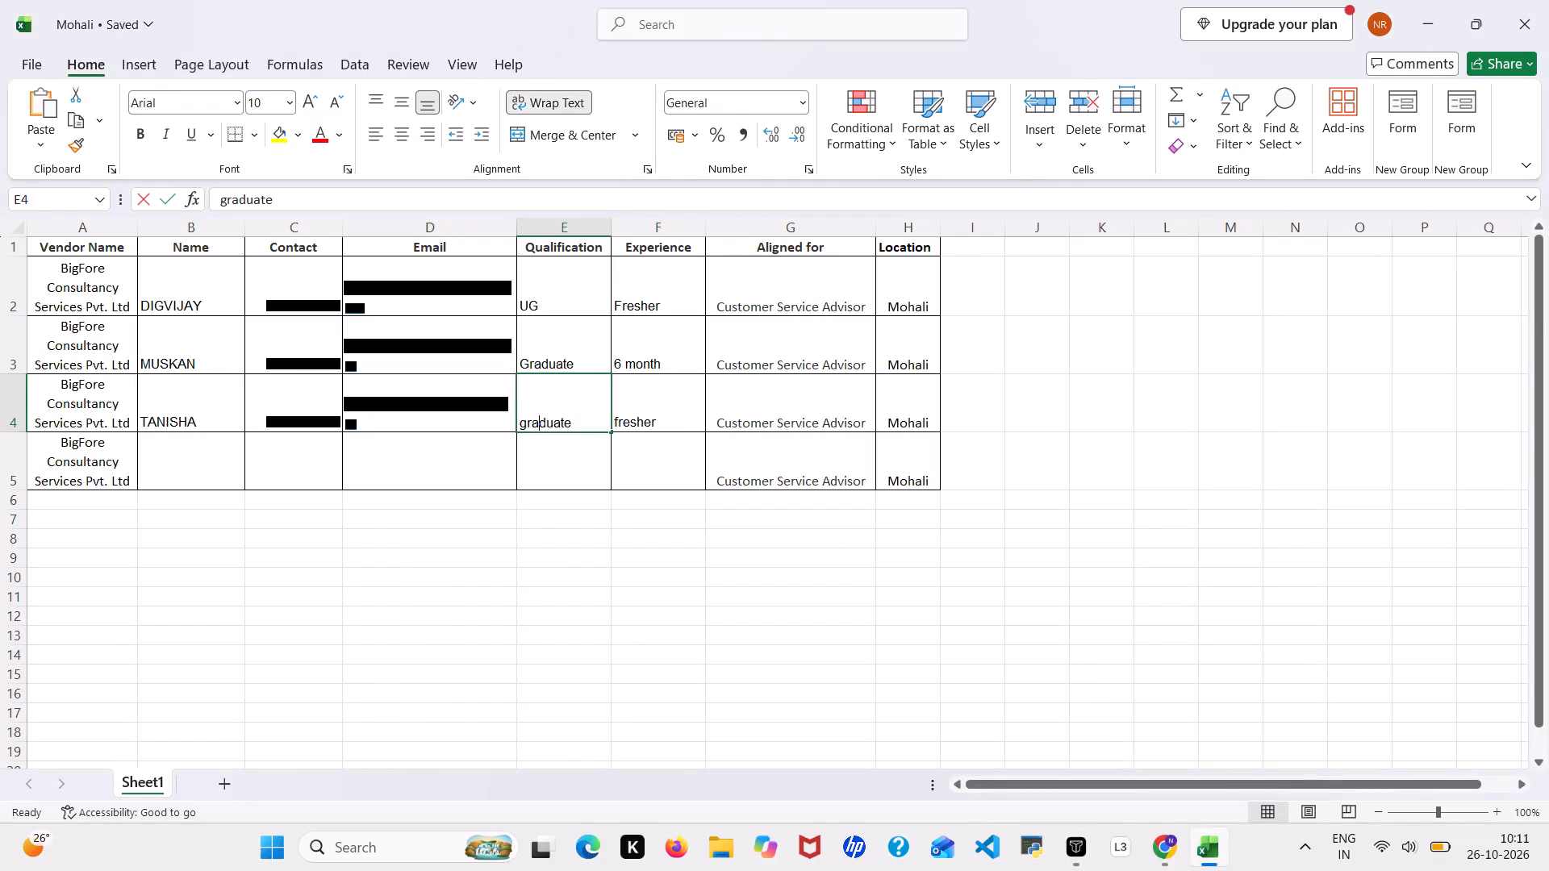
Capitalise the first letters of the row 4 candidate's Qualification and Experience entries so they read Graduate and Fresher.
left_click(525, 423)
key("BackSpace")
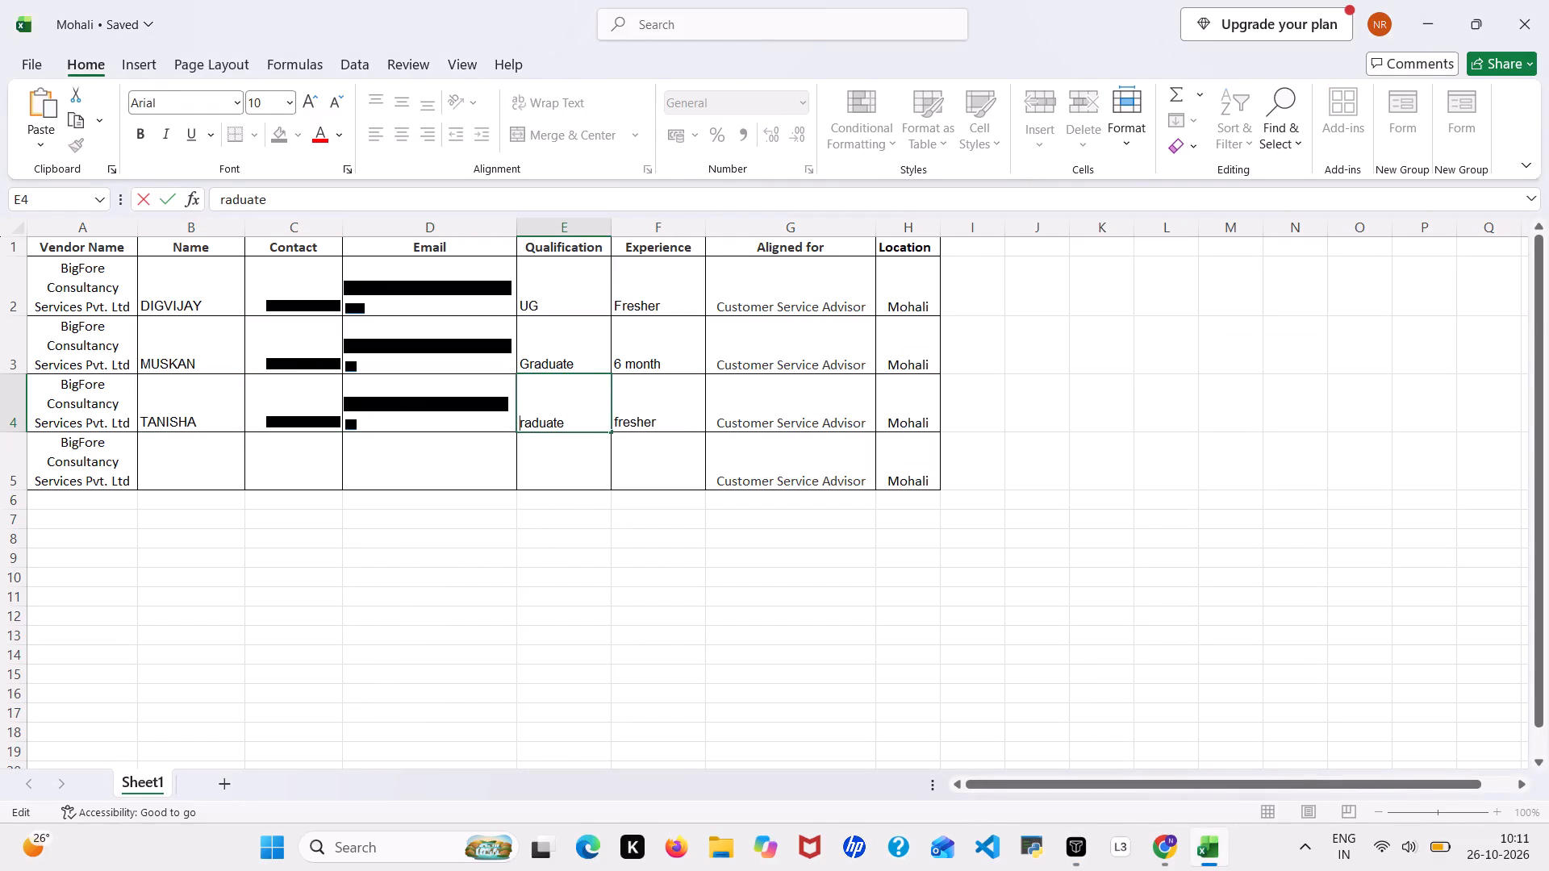
key("shift+g")
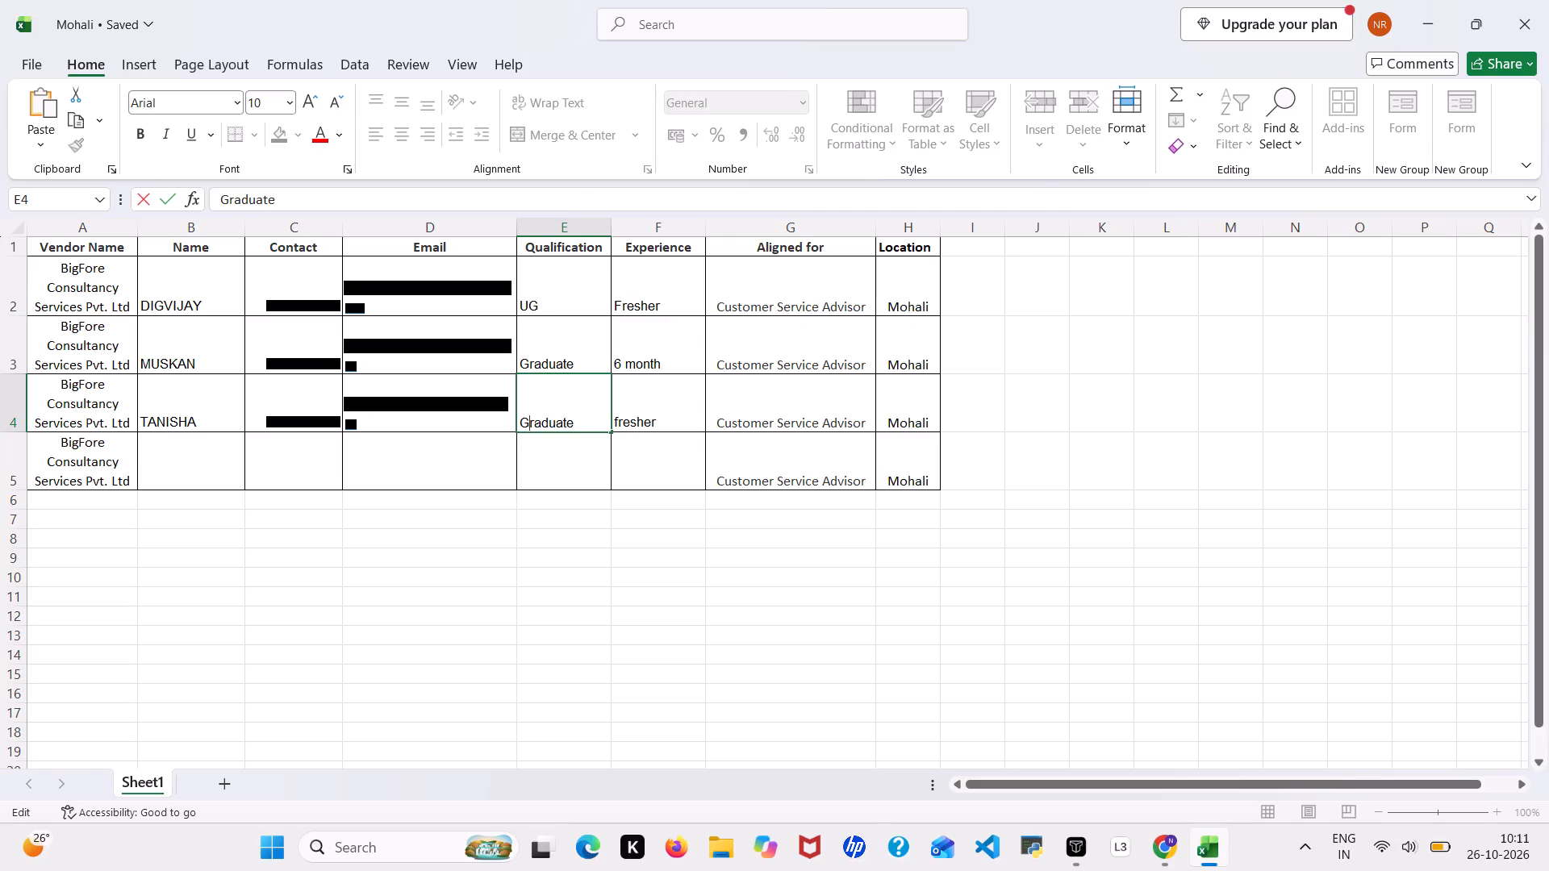
double_click(620, 421)
key("BackSpace")
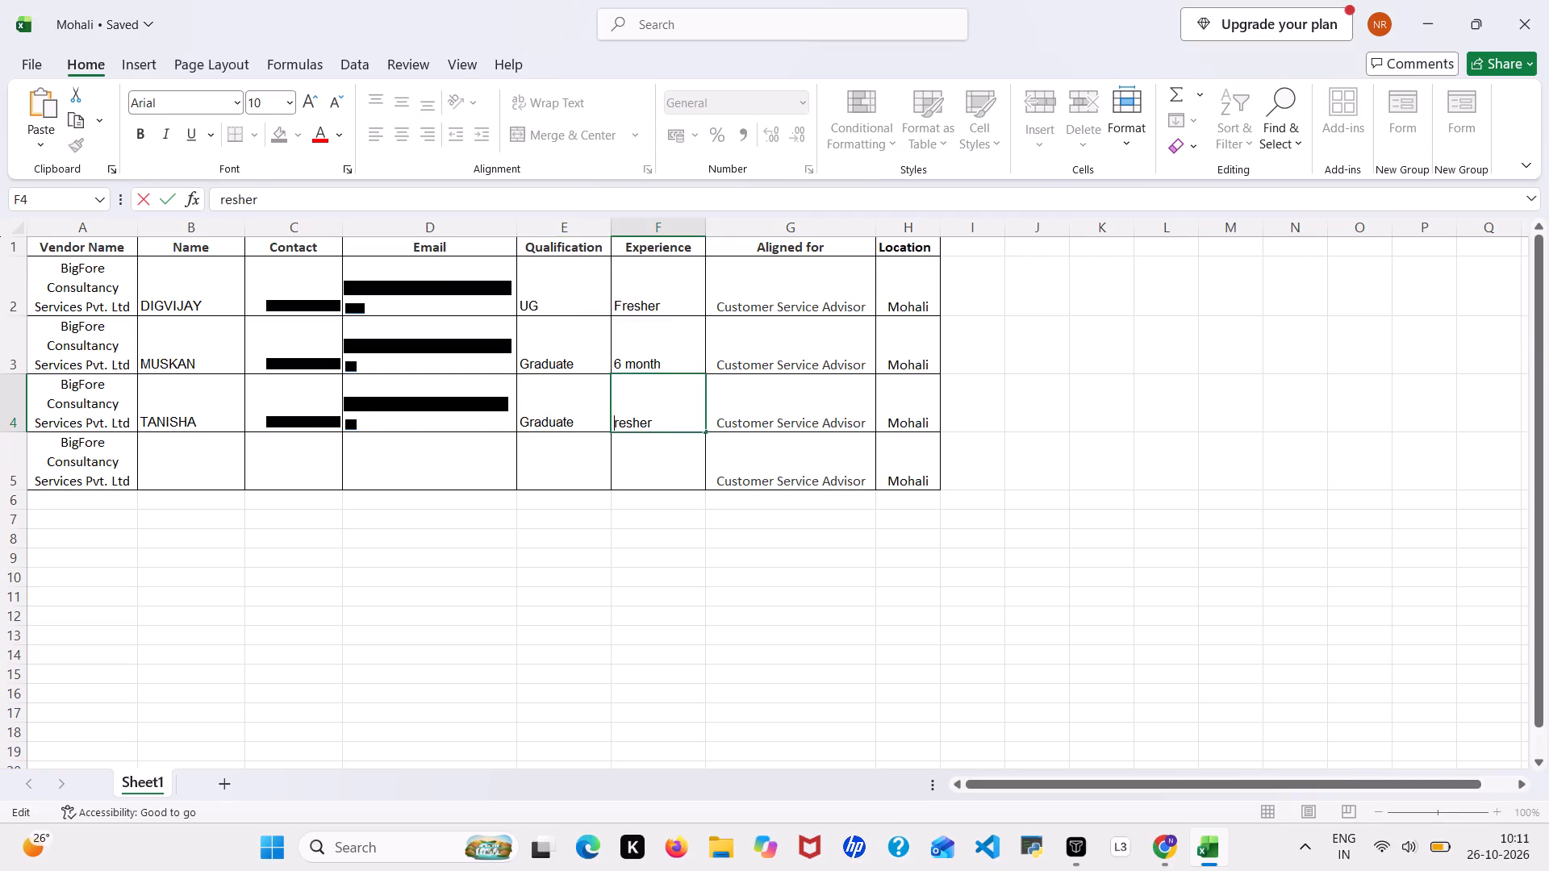
key("shift+f")
Correct the row 3 candidate's Experience entry to the plural 6 months.
double_click(668, 348)
key("s")
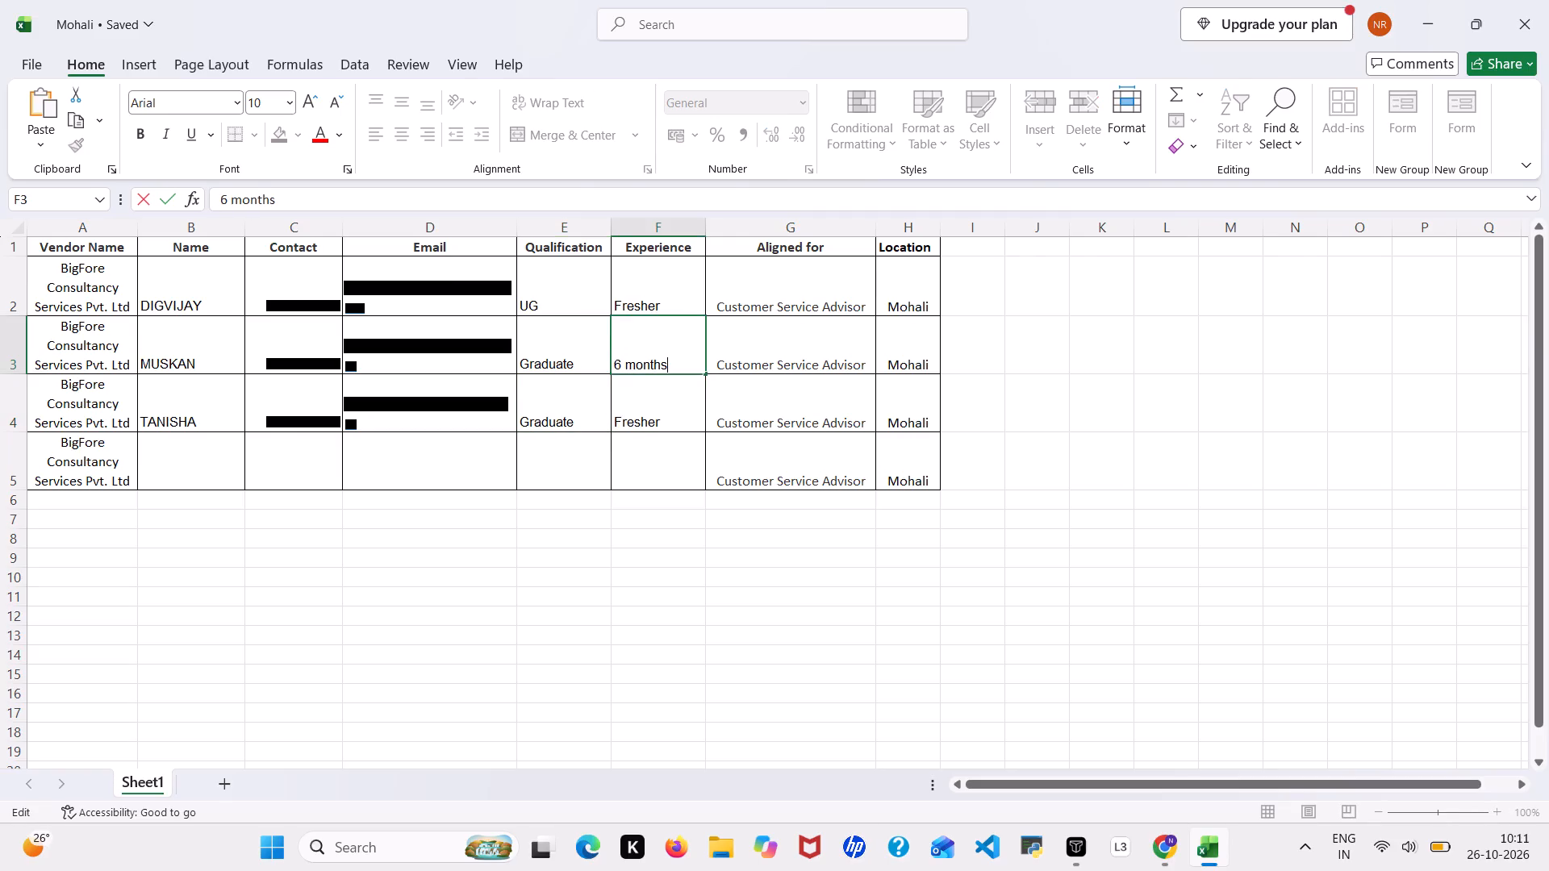
Rewrite the row 2 candidate's name in proper case, with only the first letter capitalised.
double_click(206, 291)
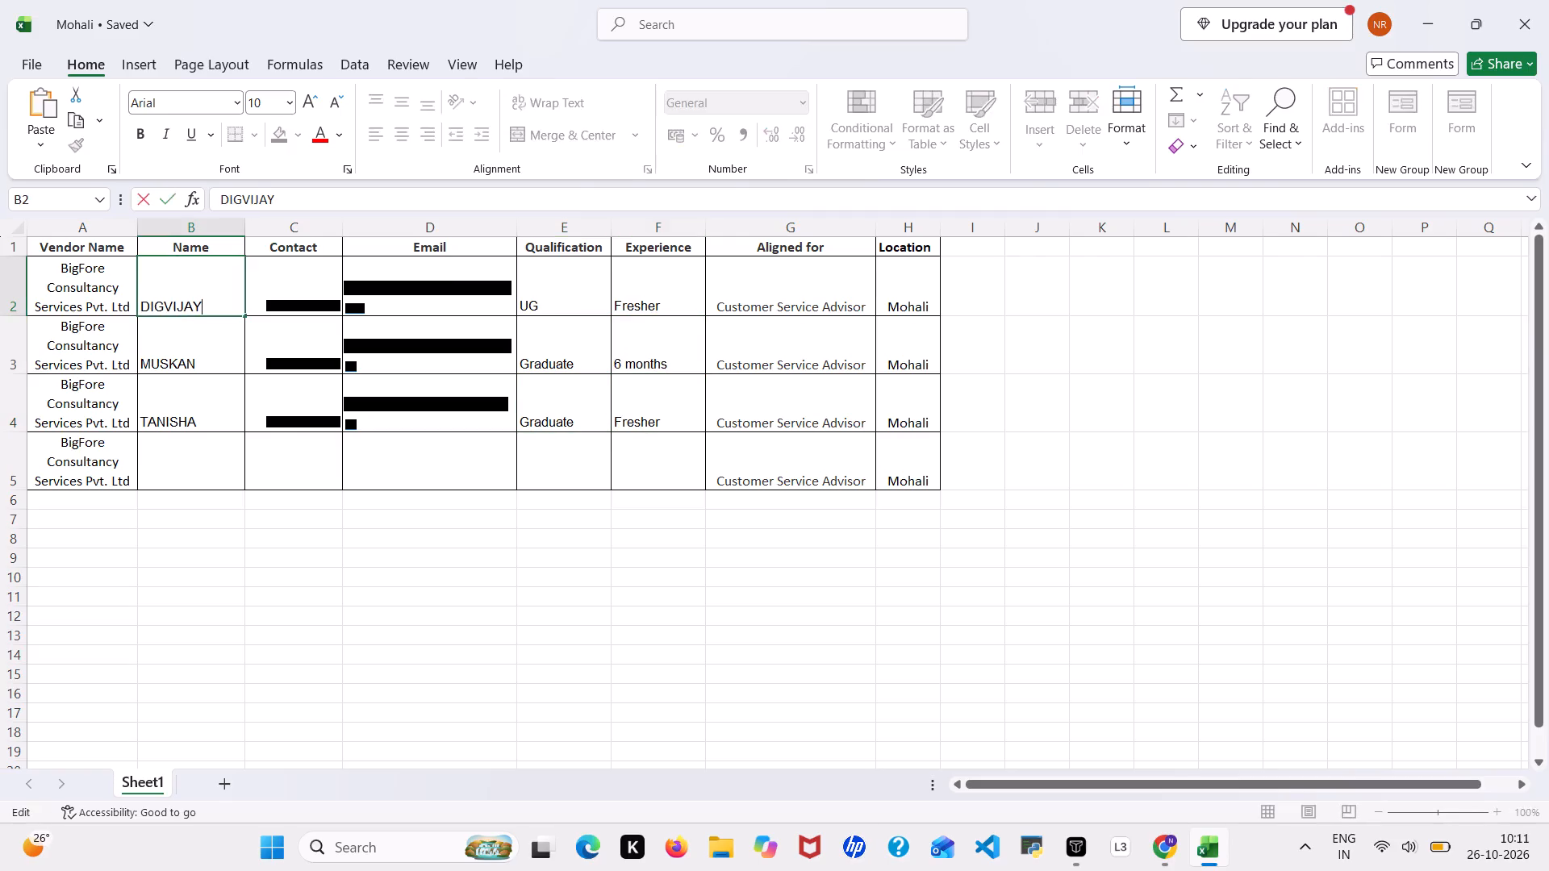
left_click(148, 302)
type("igvi")
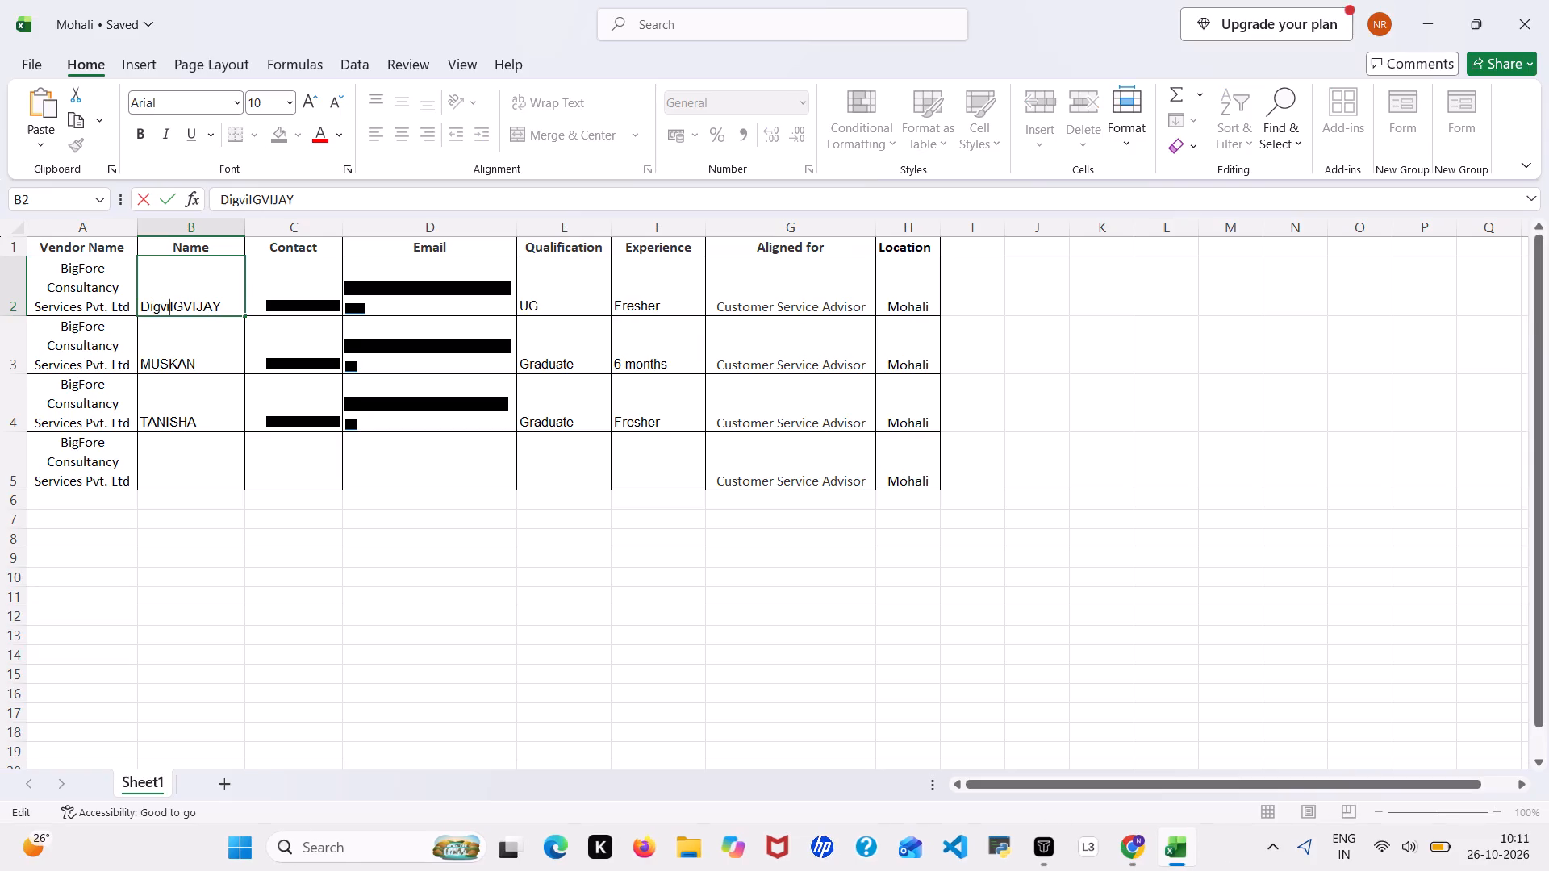
type("jay")
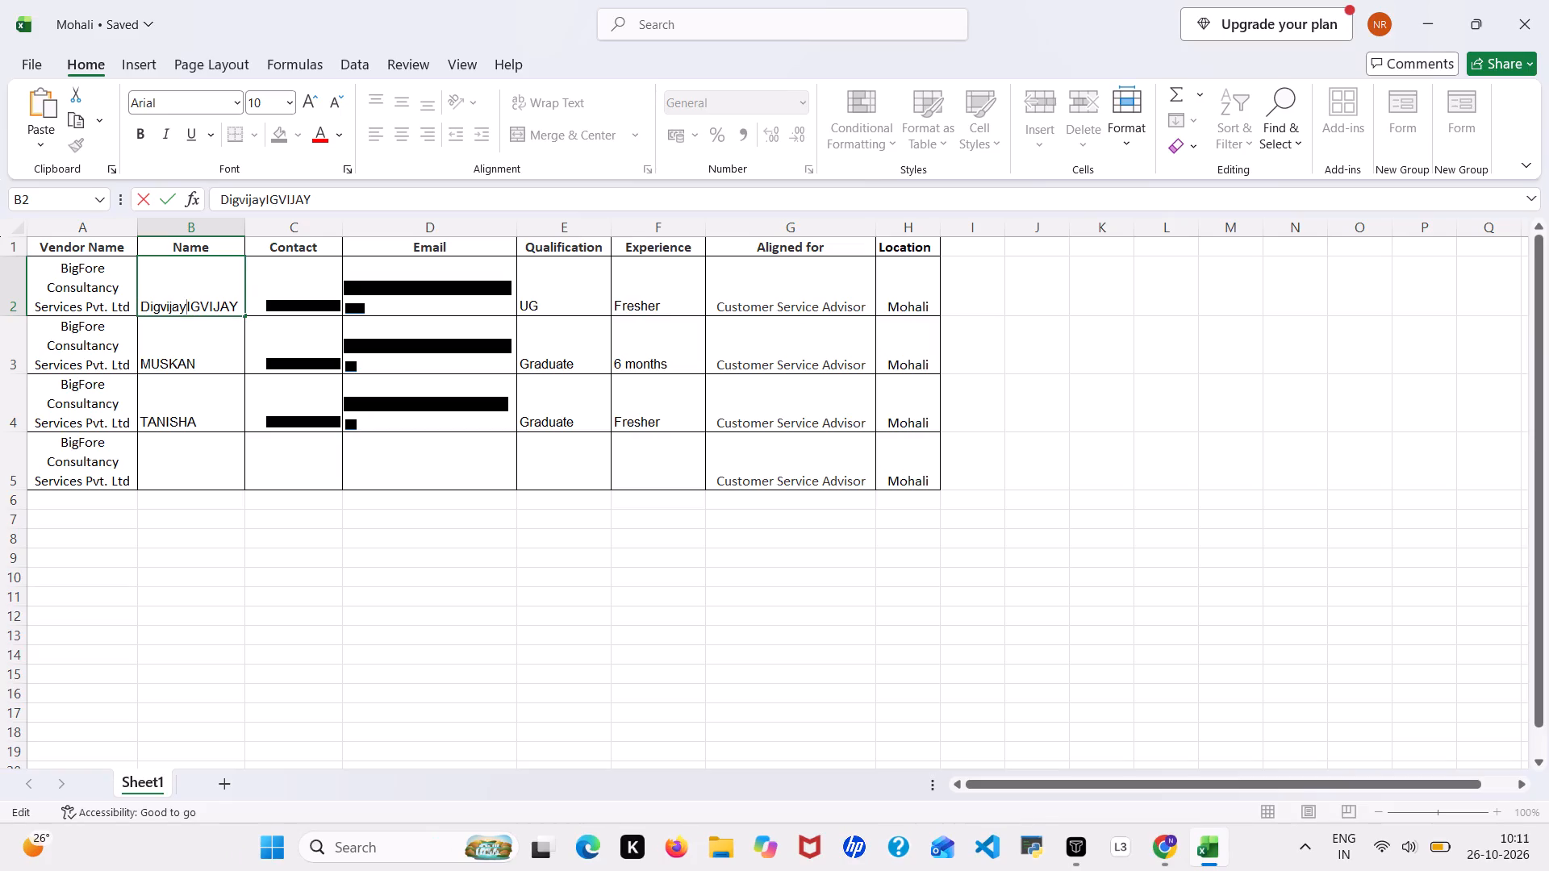
left_click_drag(240, 309, 186, 304)
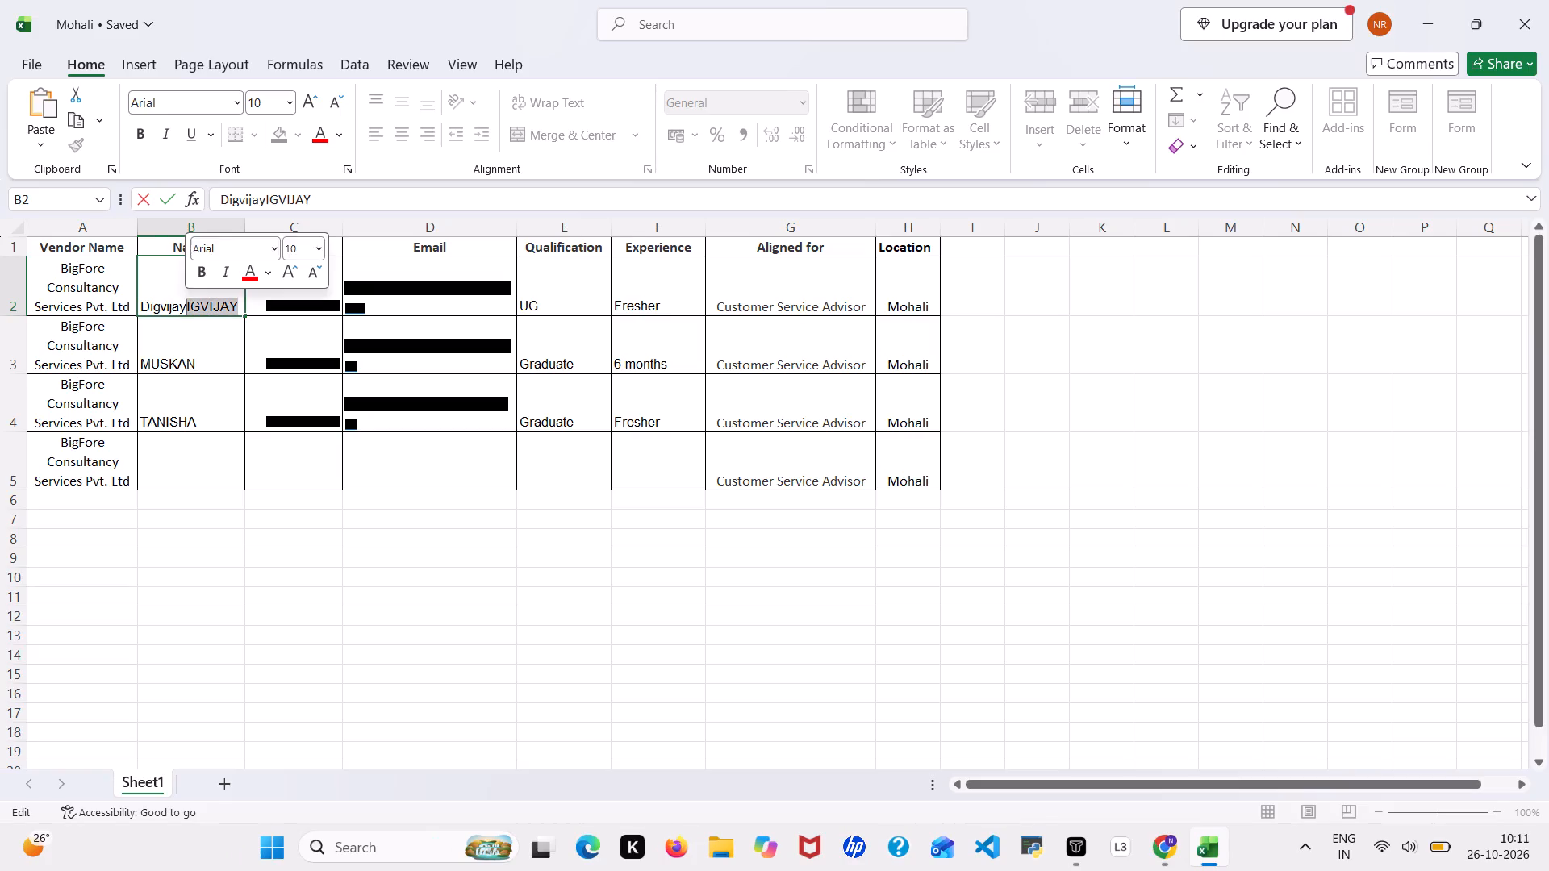
key("Delete")
Rewrite the row 3 candidate's name in proper case, with only the first letter capitalised.
double_click(169, 353)
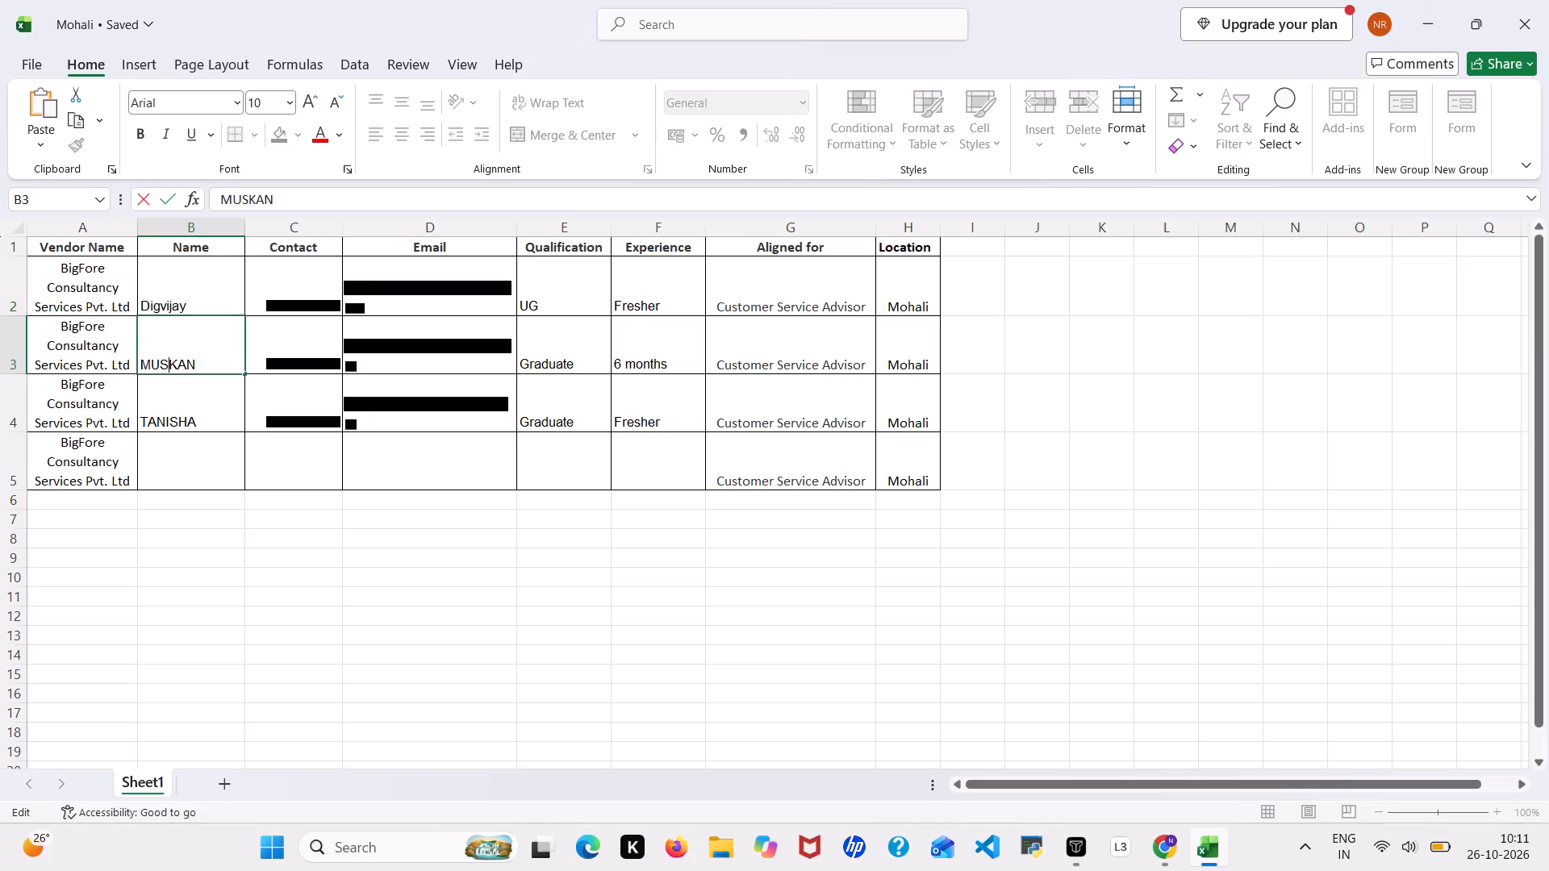
left_click(149, 361)
type("uskan")
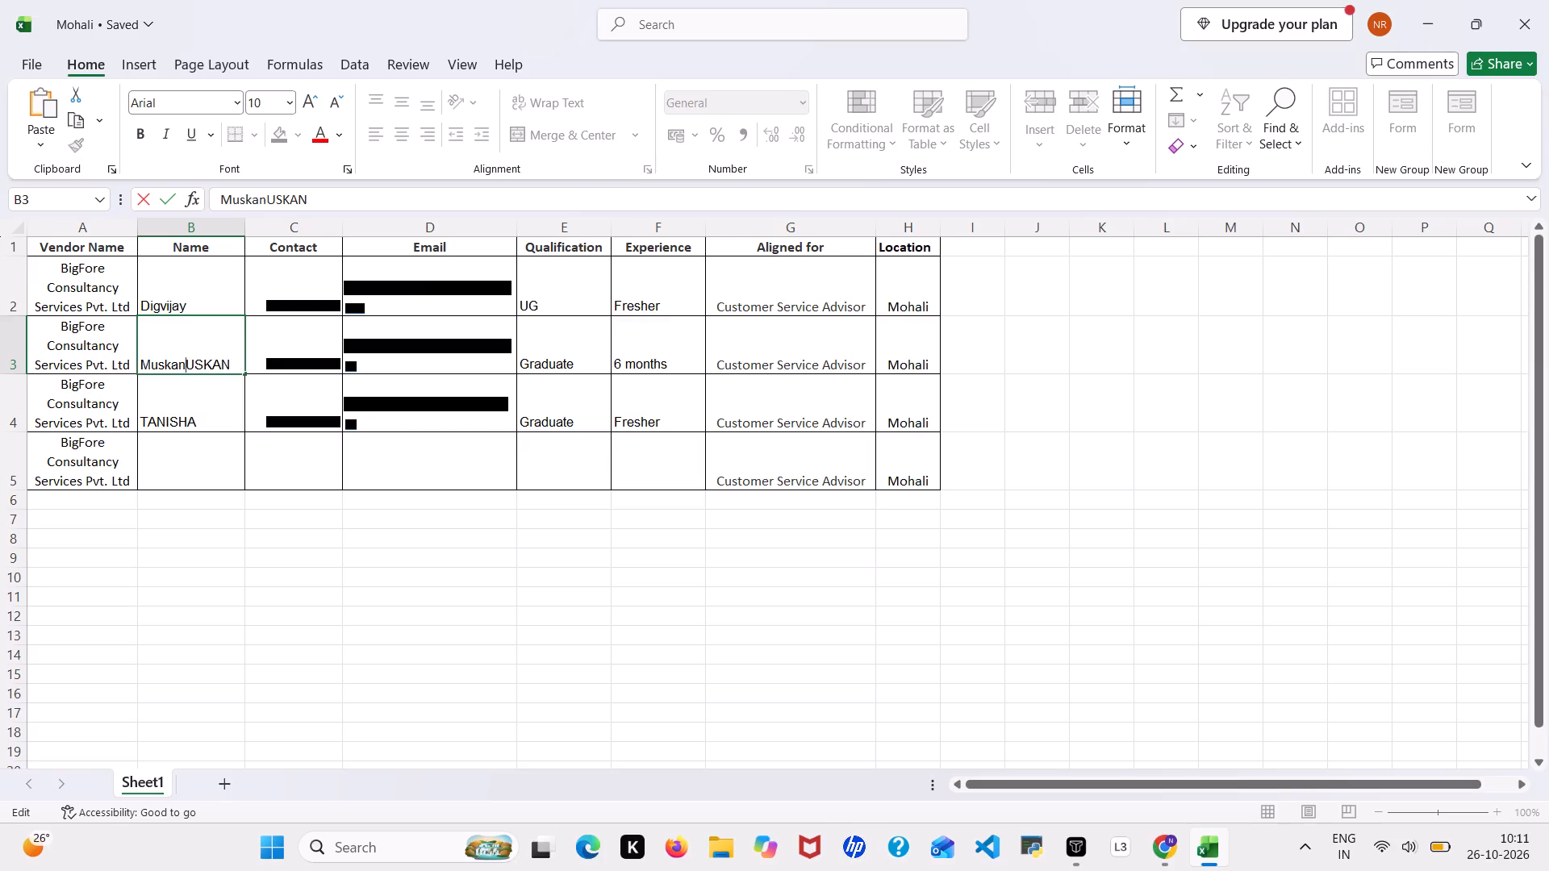
left_click_drag(238, 363, 181, 364)
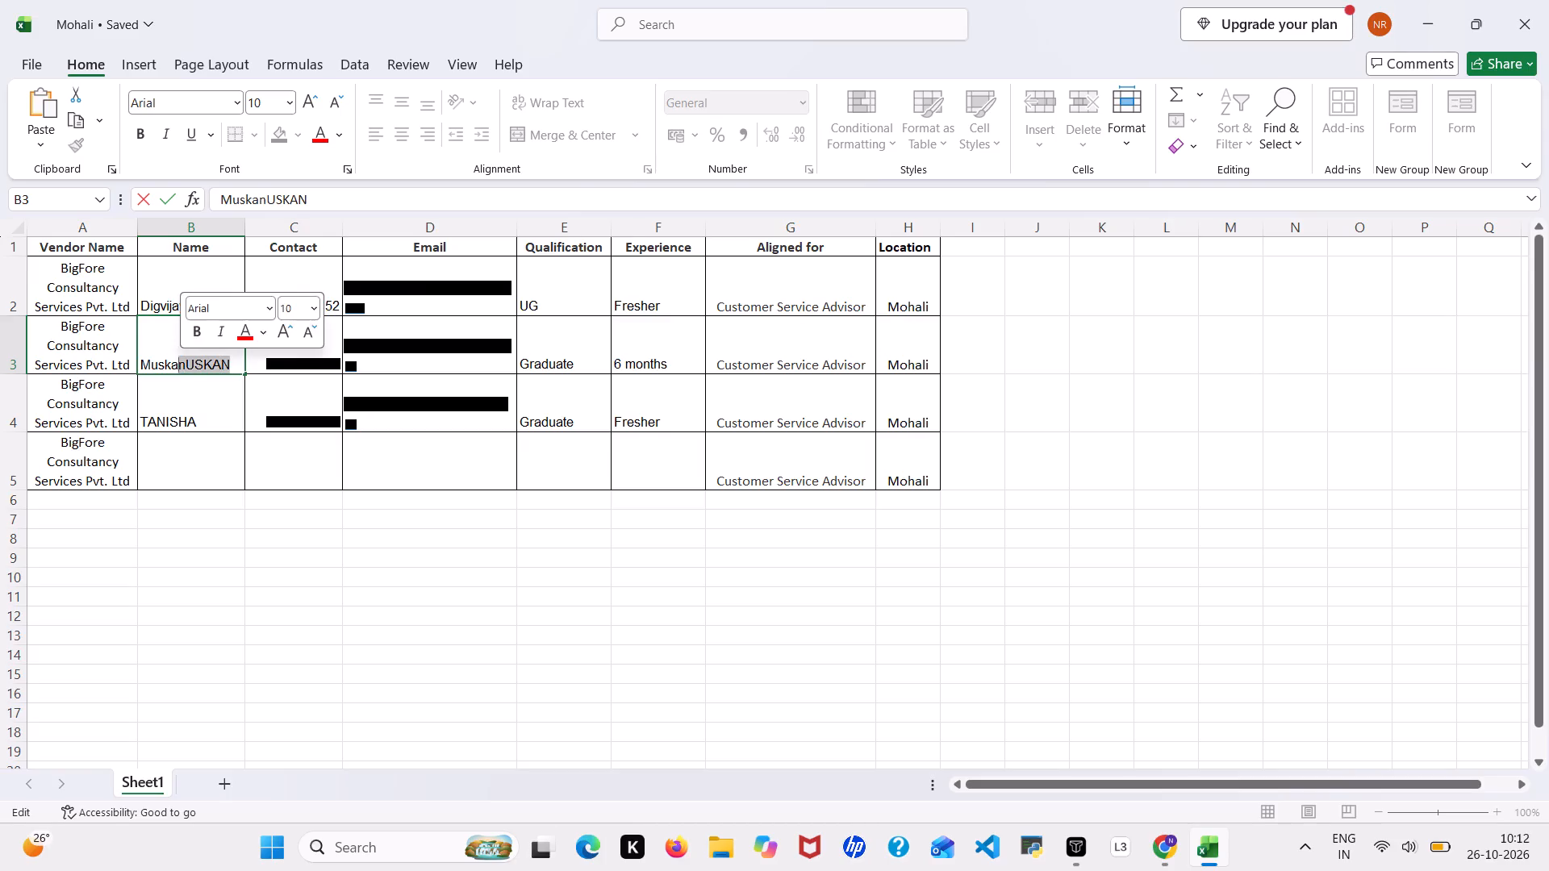
key("Delete")
key("n")
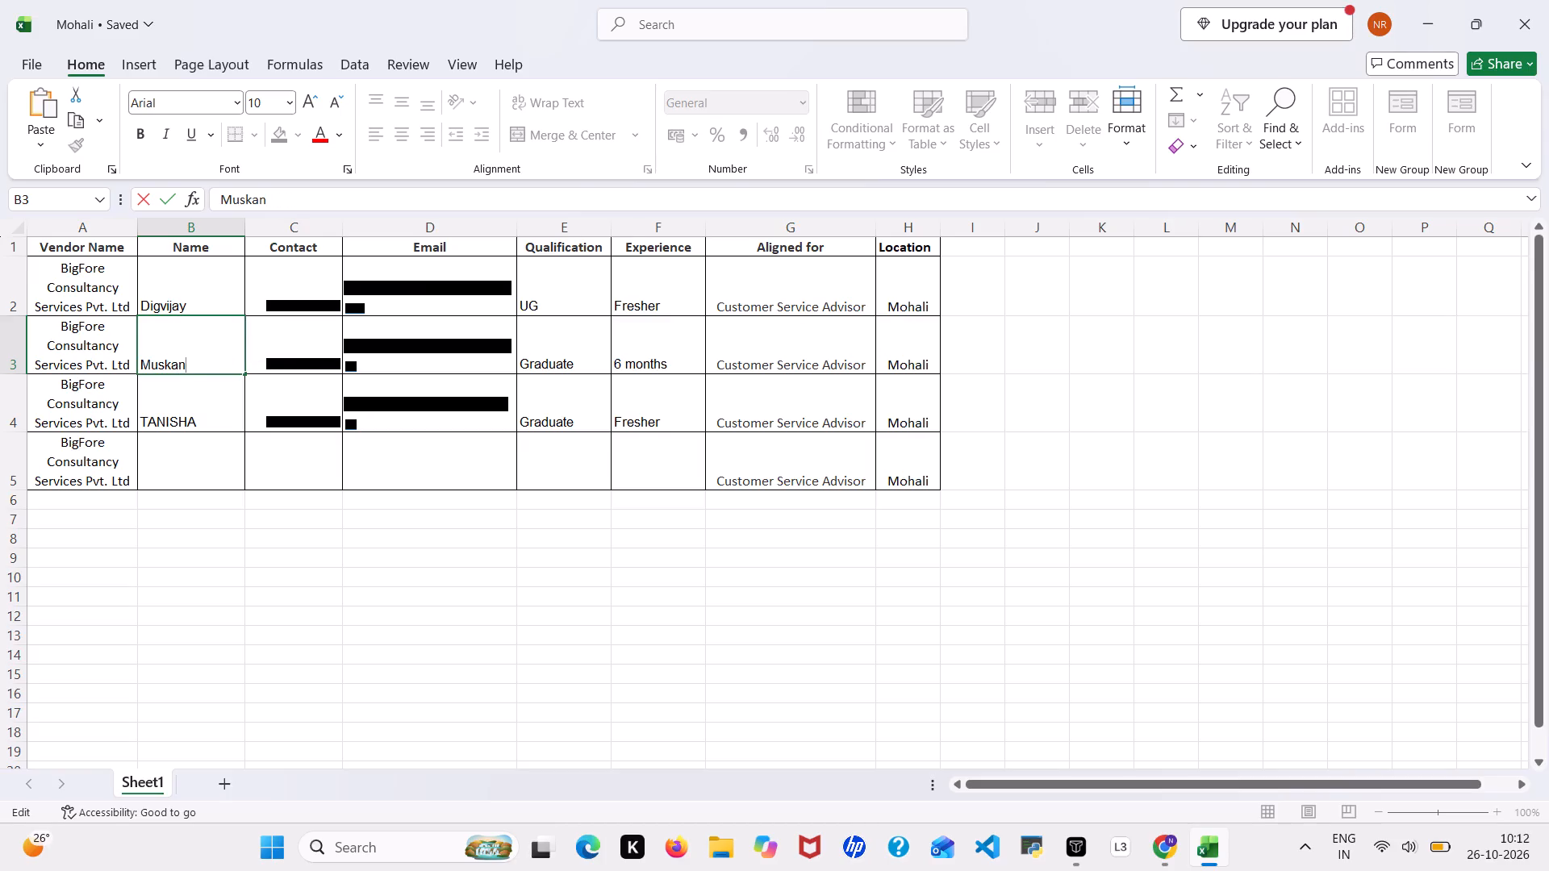
Rewrite the row 4 candidate's name in proper case, with only the first letter capitalised.
double_click(202, 412)
key("BackSpace")
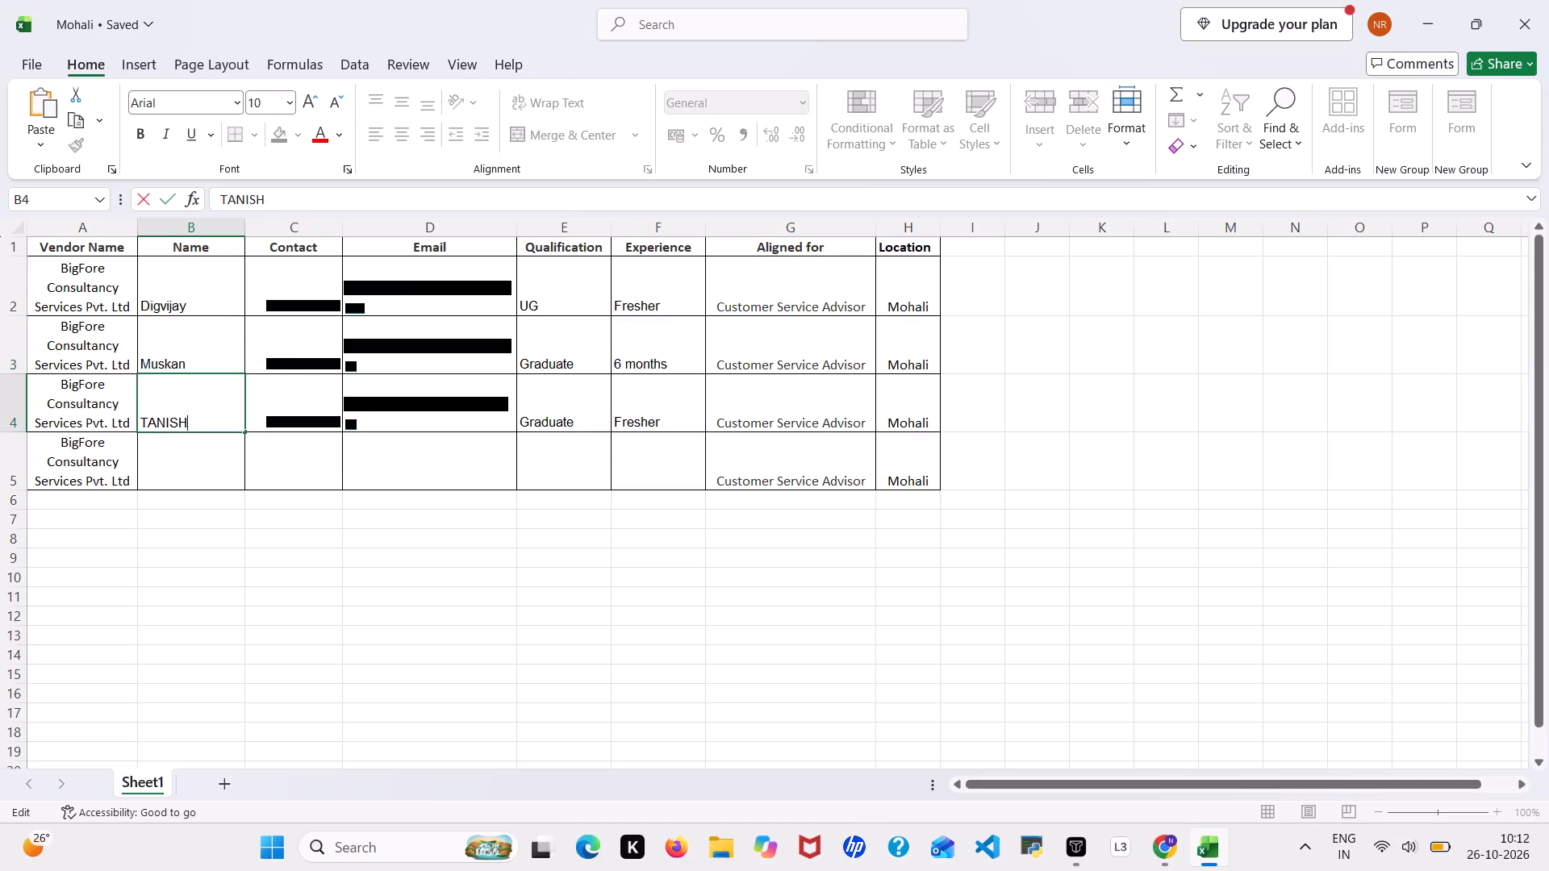
key("BackSpace")
key("BackSpace")
key("BackSpace")
key("BackSpace")
key("BackSpace")
type("anisha")
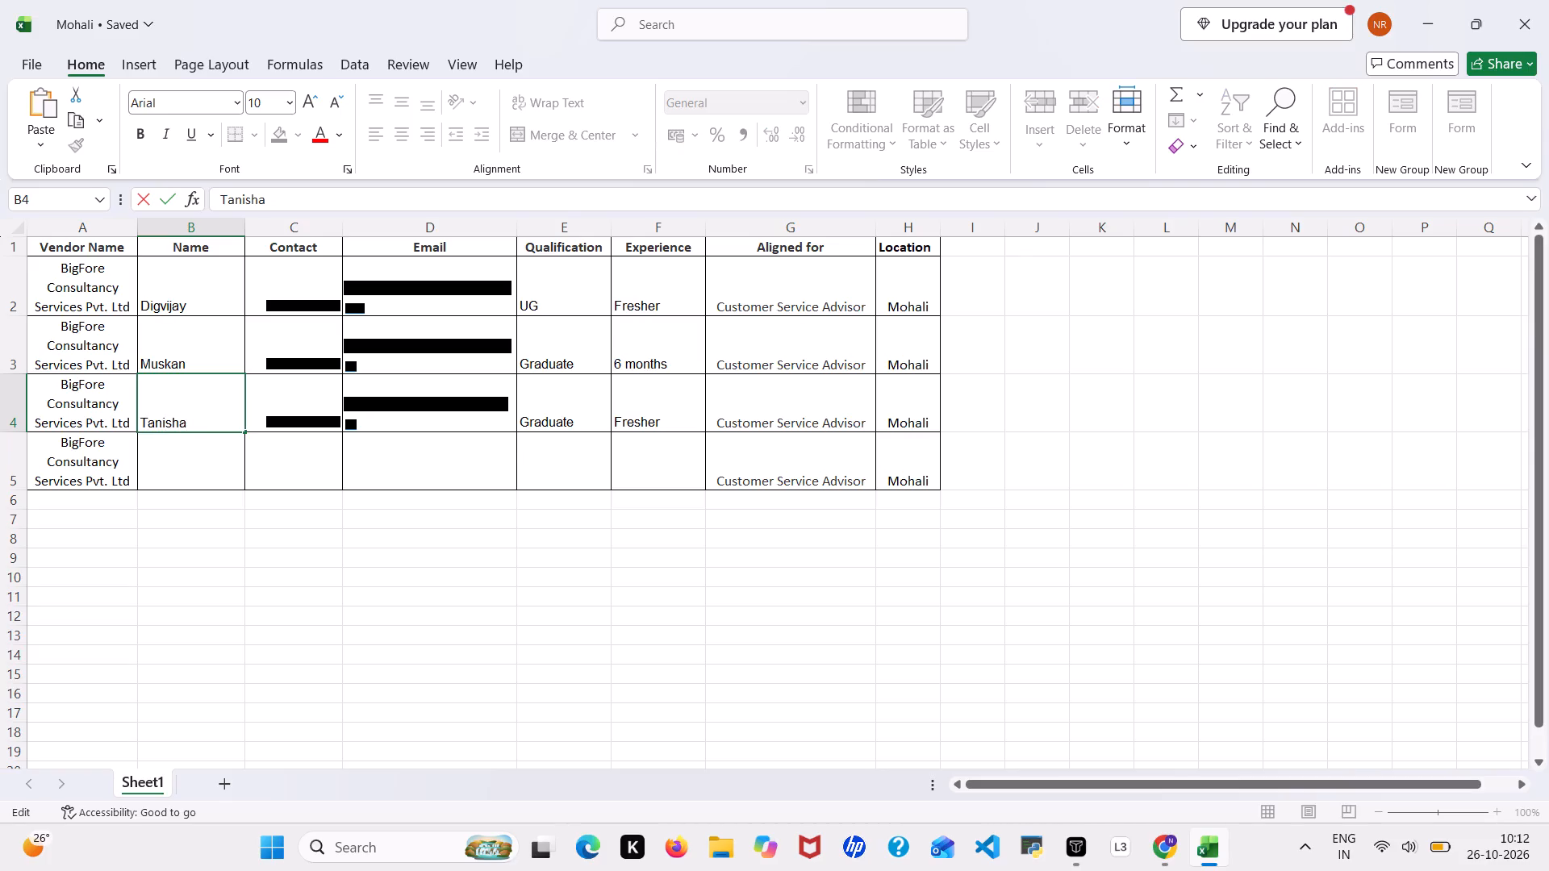
left_click(459, 597)
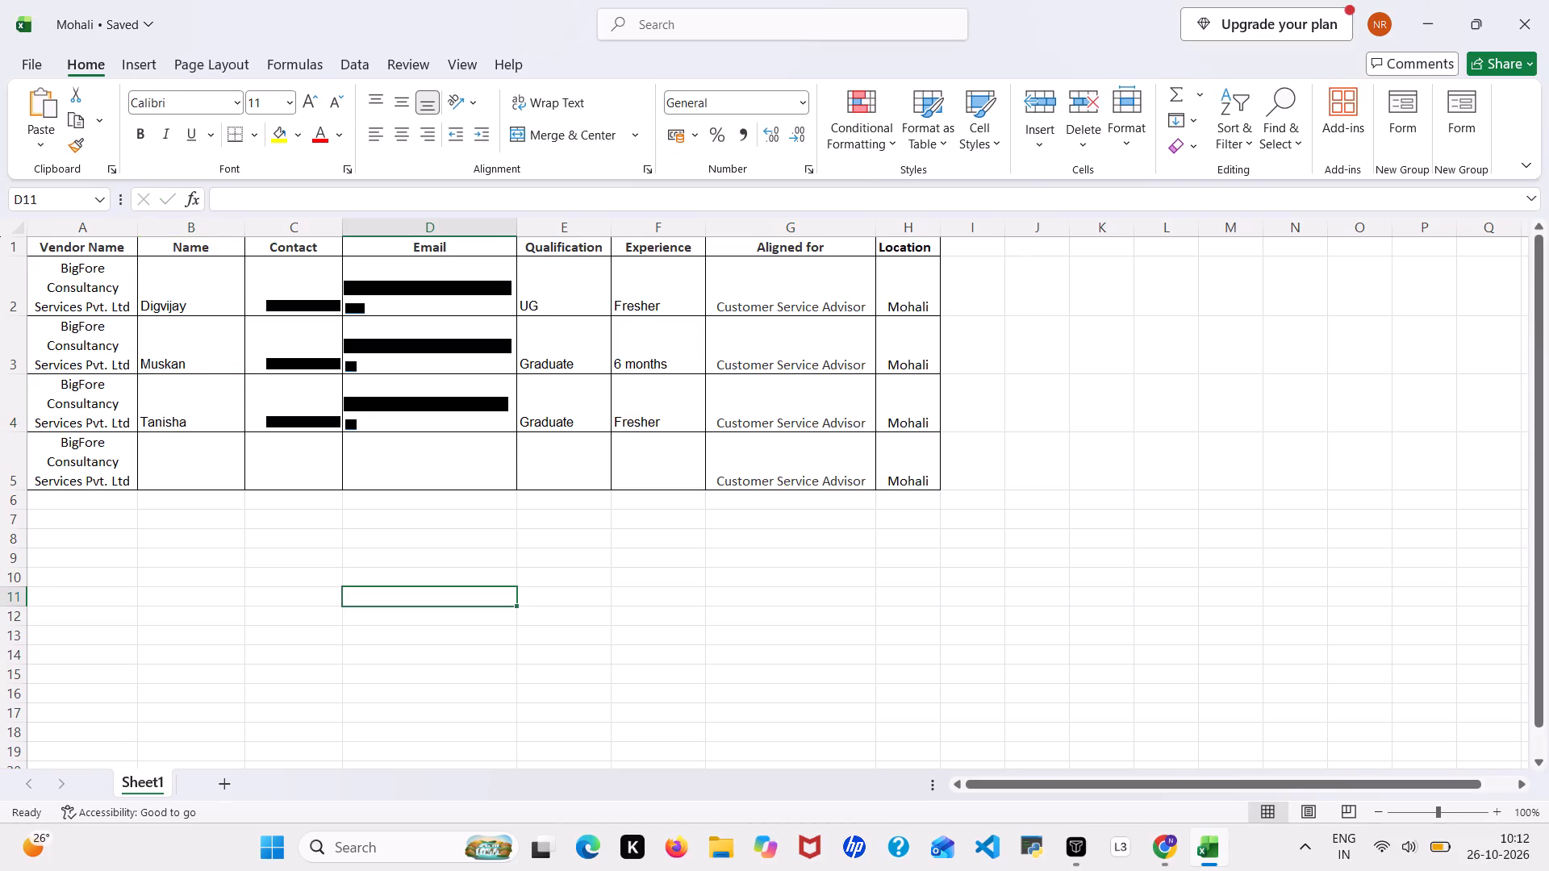
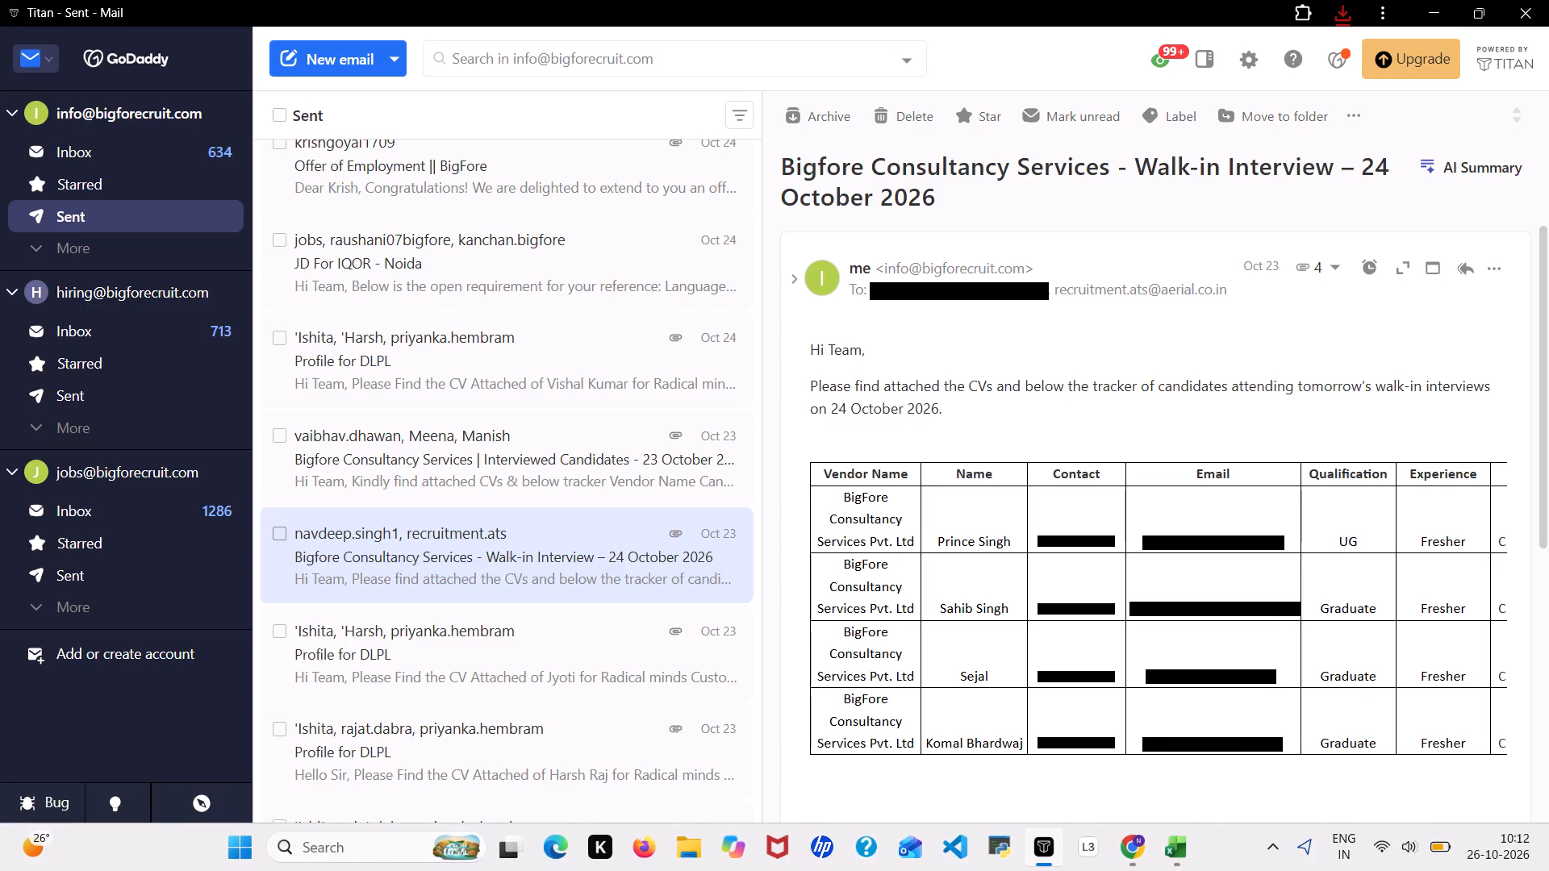
In Titan mail, copy the greeting and intro sentence of the 24 October walk-in interview email into a new email's body.
left_click_drag(810, 348, 944, 412)
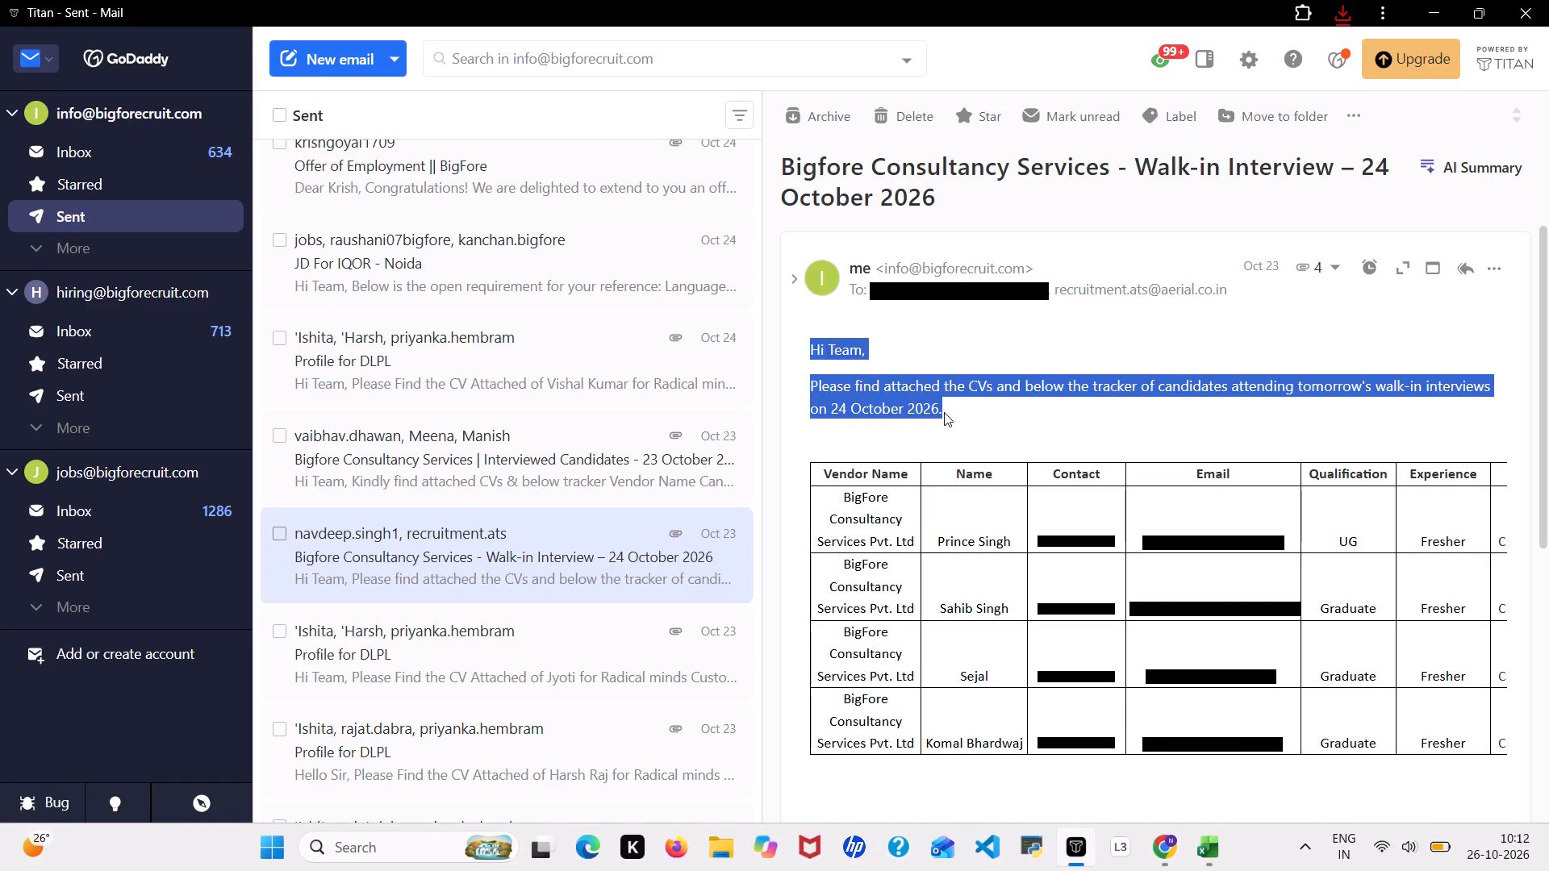
key("ctrl+c")
scroll(944, 412, "down", 1)
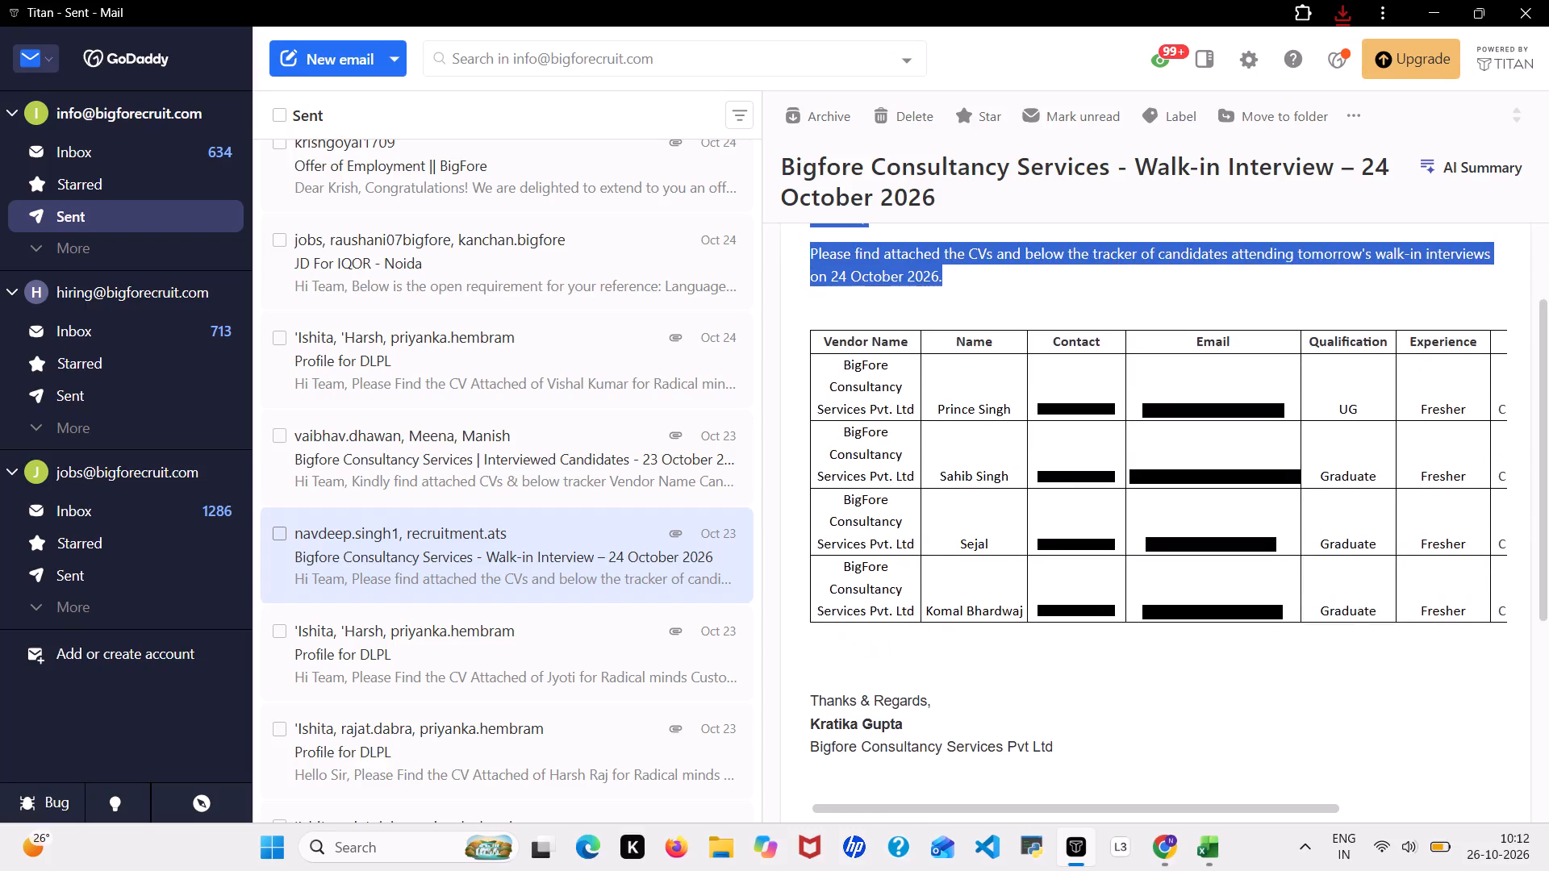
key("ctrl+c")
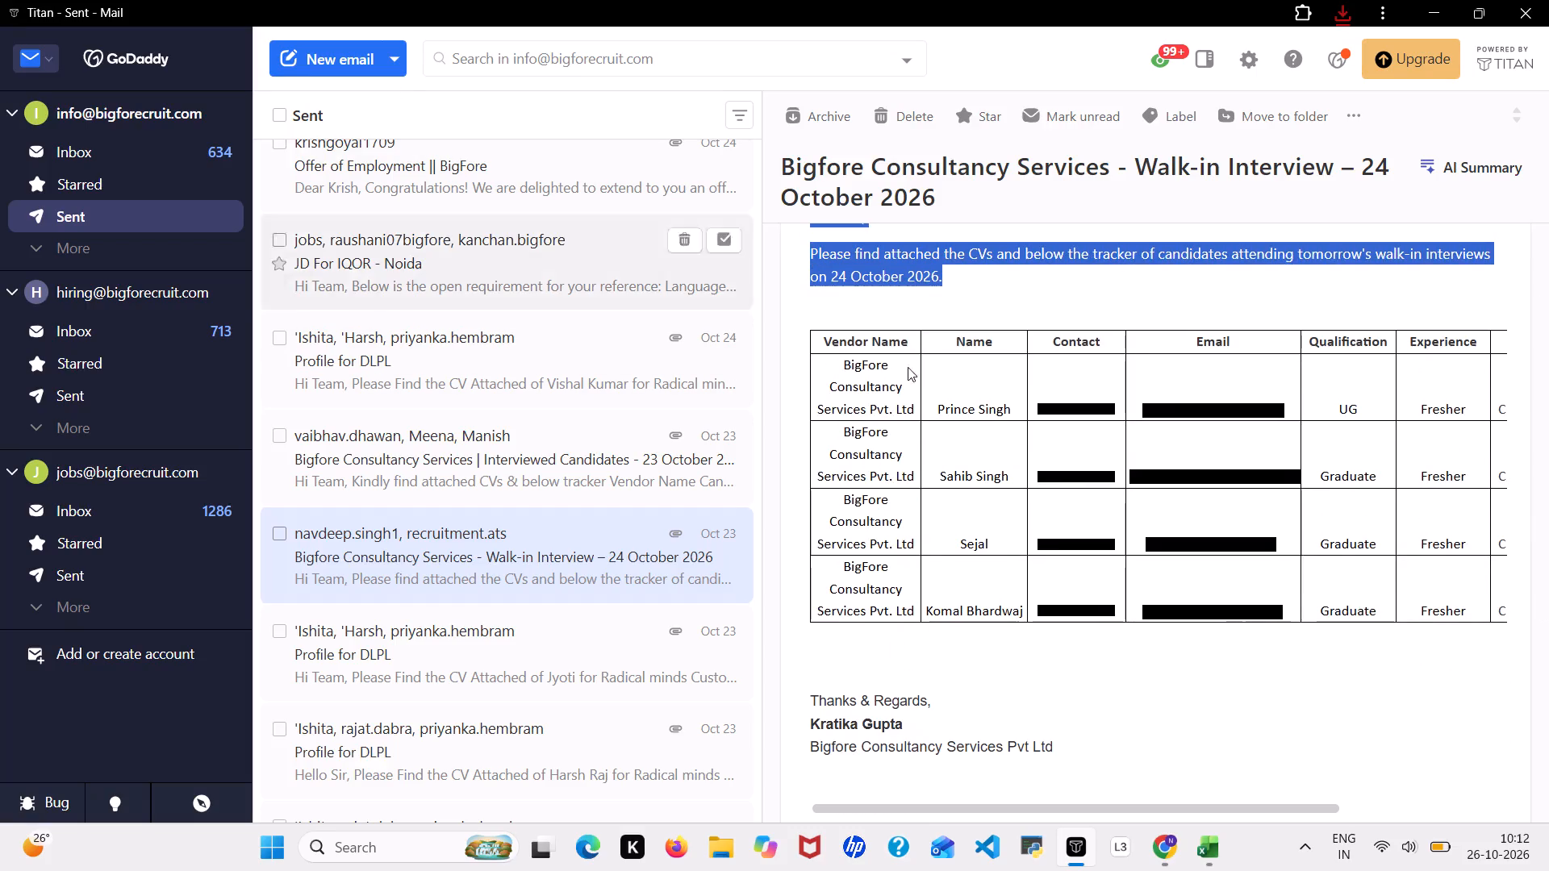
scroll(918, 369, "up", 1)
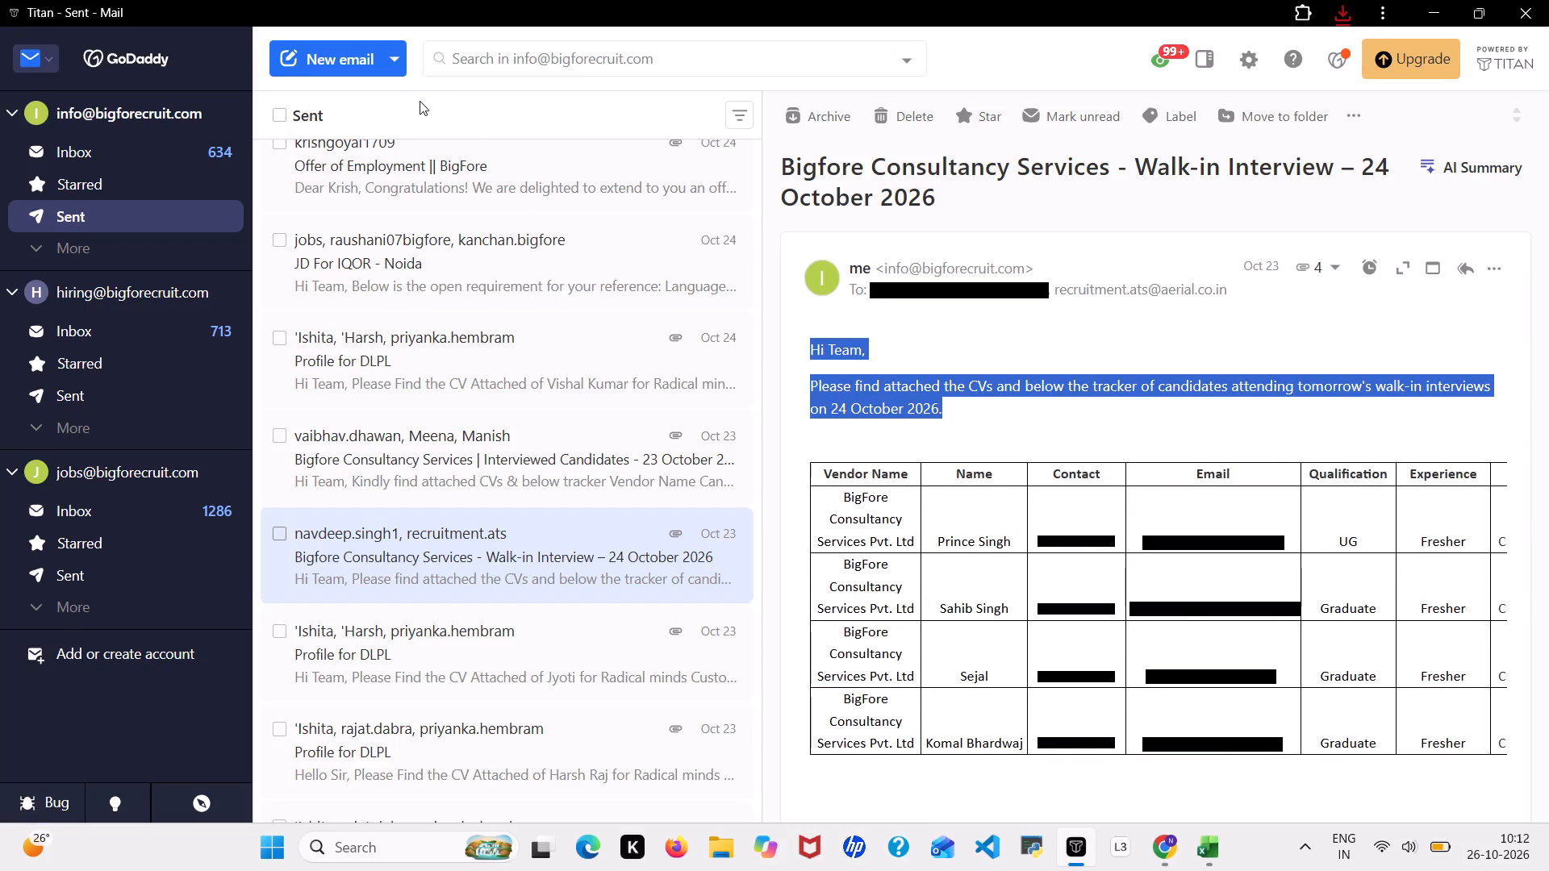
left_click(364, 64)
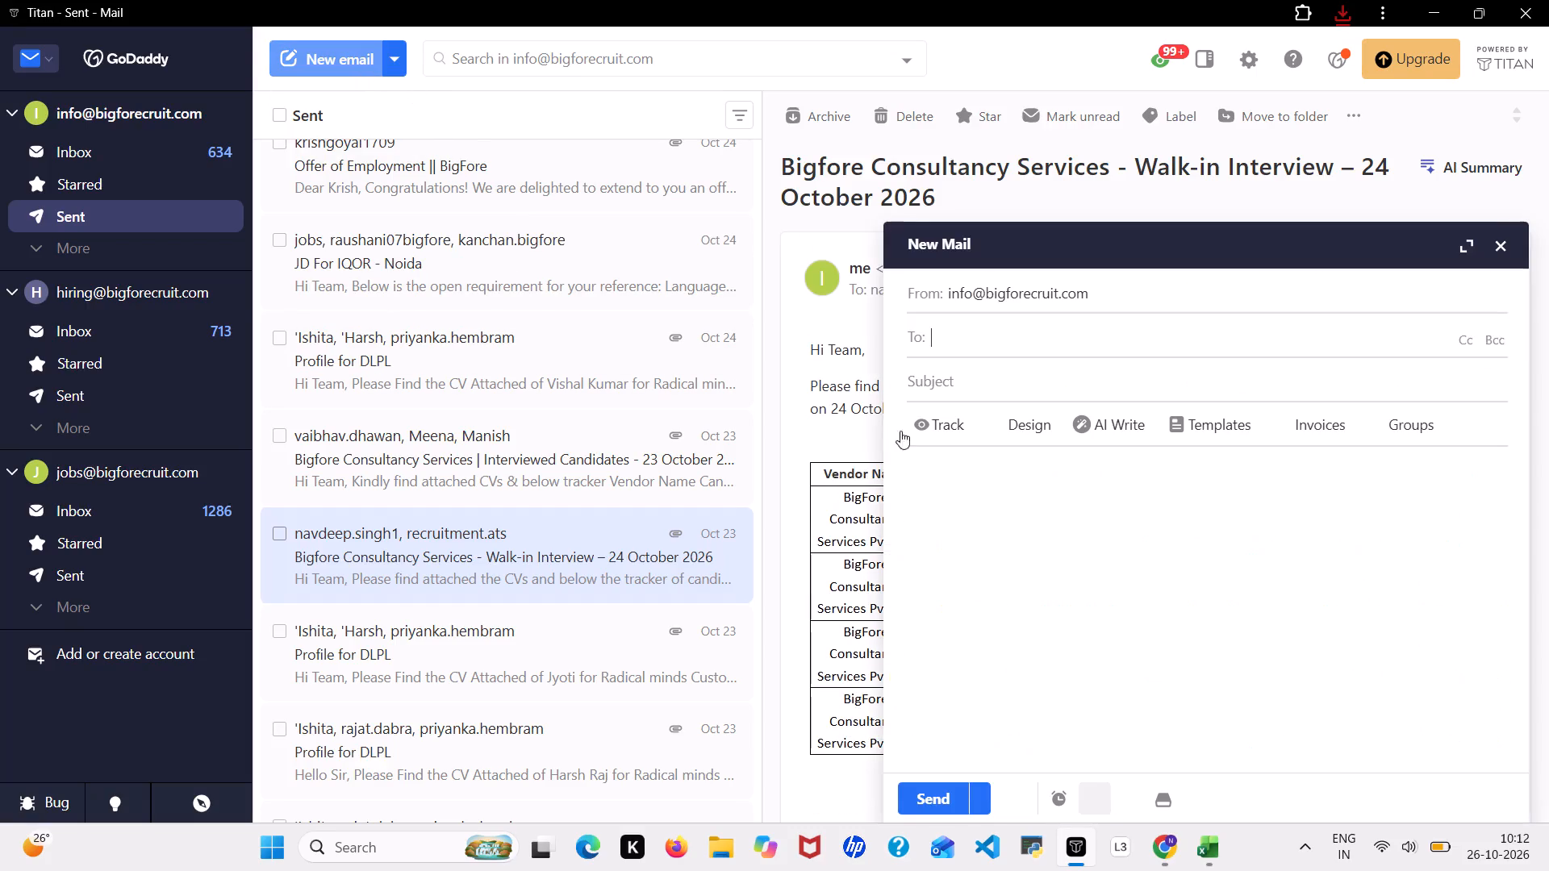
left_click(991, 527)
key("ctrl+v")
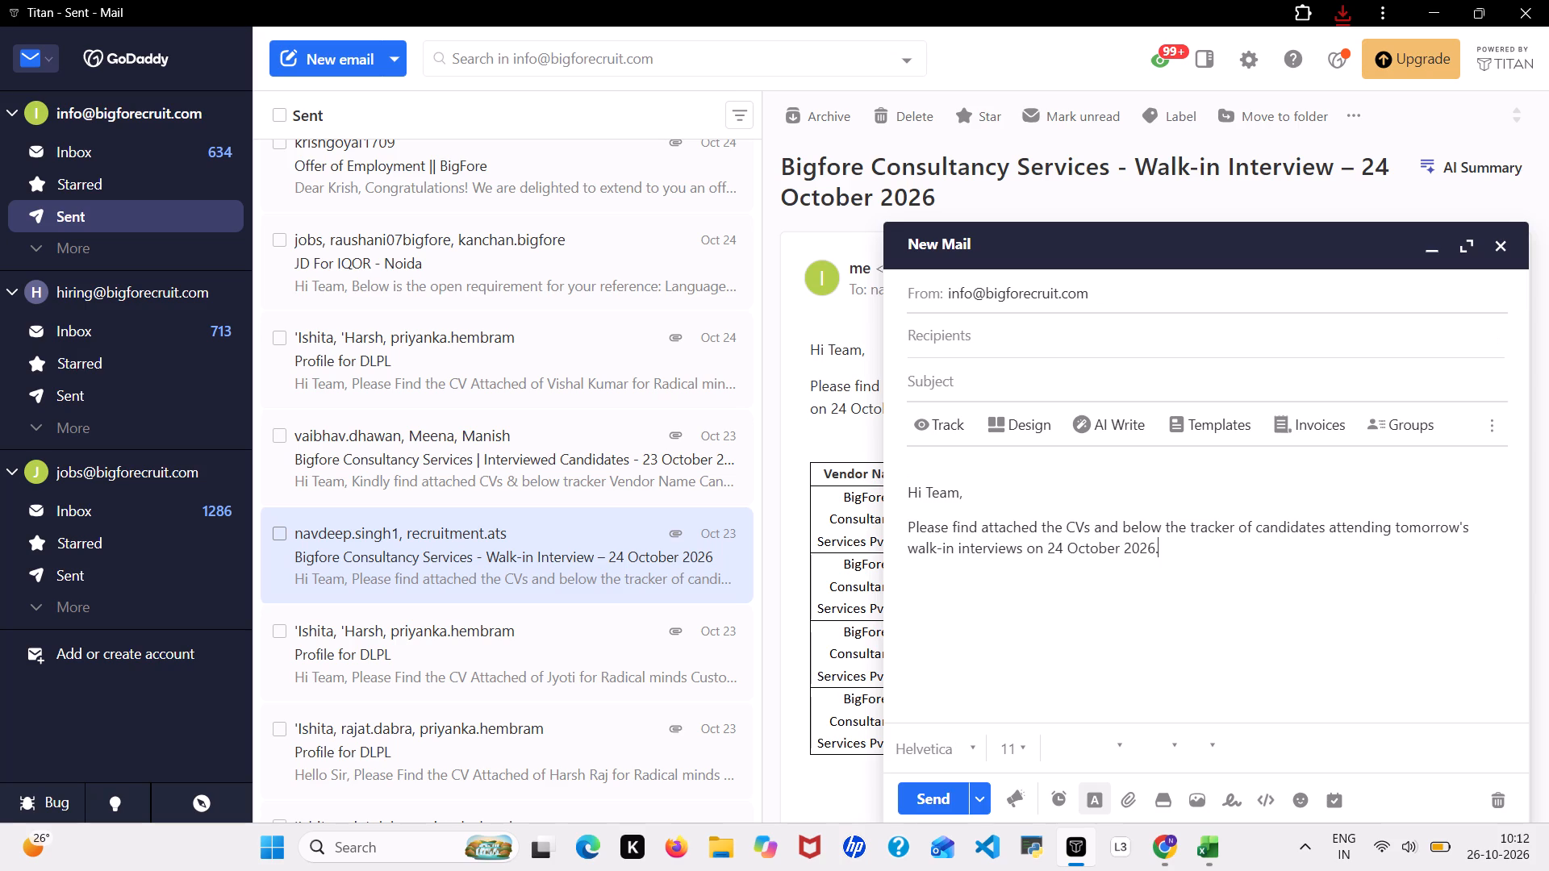
Update the draft's intro sentence to read today's walk-in interviews on 26 October 2026.
left_click(1459, 527)
key("BackSpace")
key("BackSpace")
key("BackSpace")
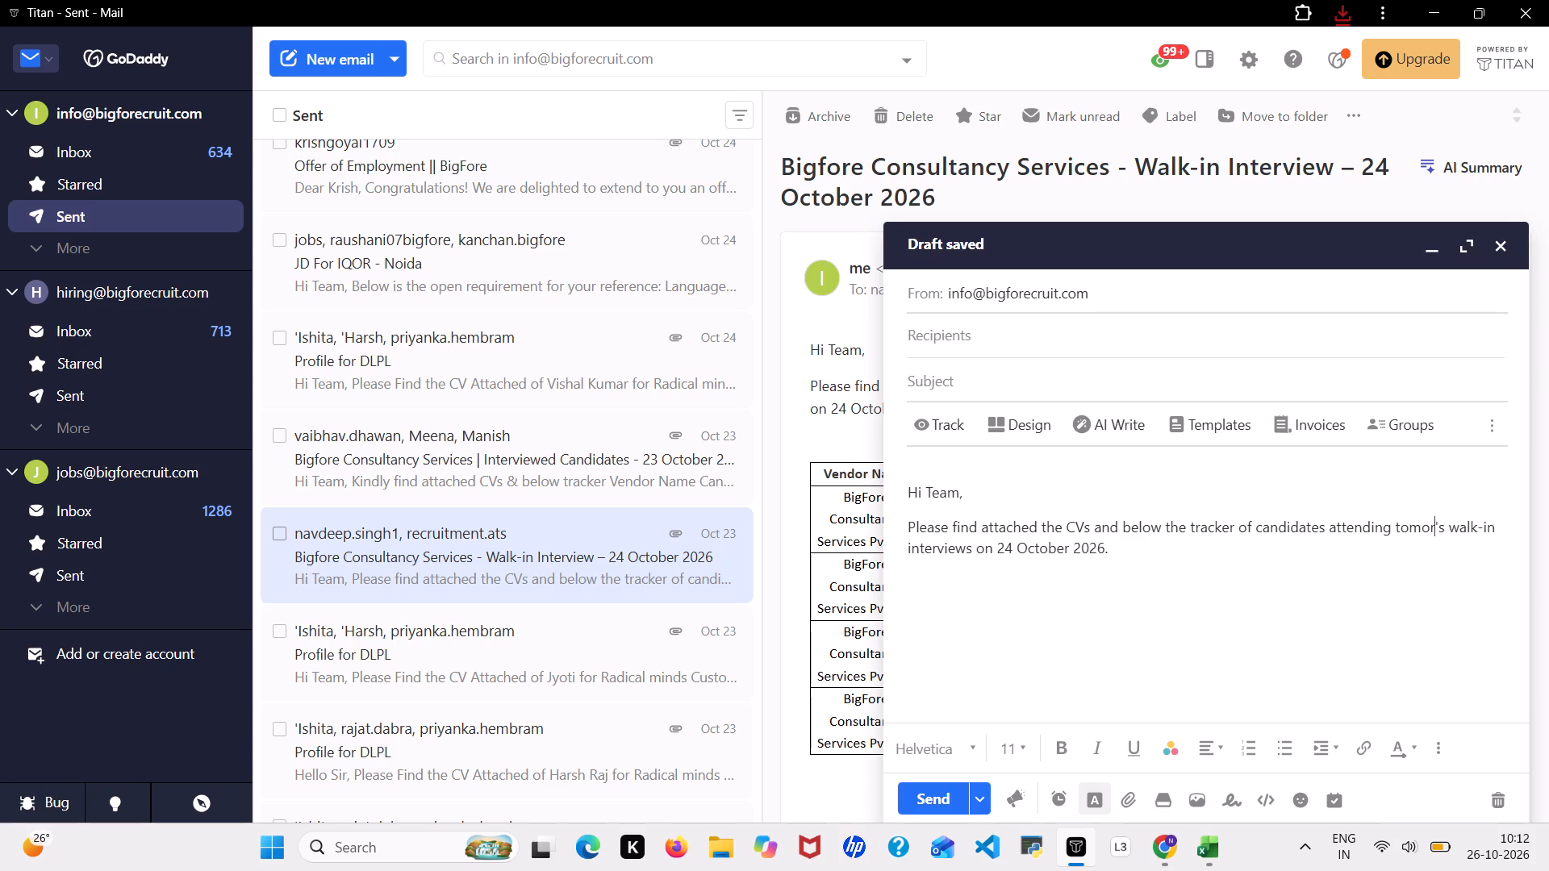
key("BackSpace")
key("BackSpace")
key("BackSpace")
type("day")
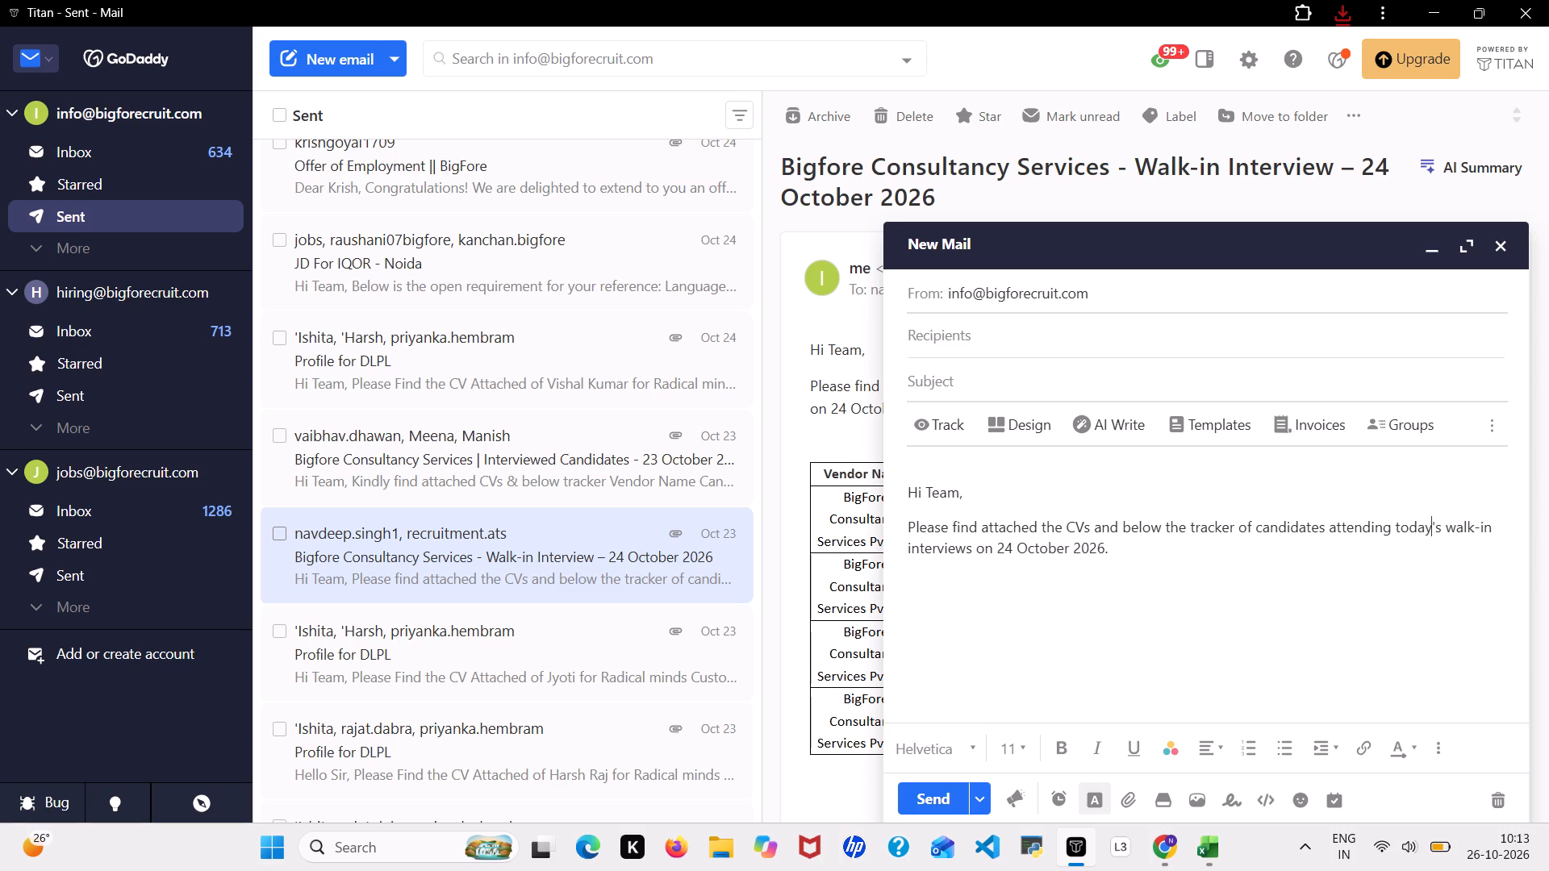
left_click(1011, 549)
key("BackSpace")
Set the day in the draft's intro sentence to 26, making the date 26 October 2026.
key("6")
Reuse the sent email's title as the draft's subject, dated 26 October 2026: Bigfore Consultancy Services - Walk-in Interview – 26 October 2026.
left_click_drag(782, 160, 817, 160)
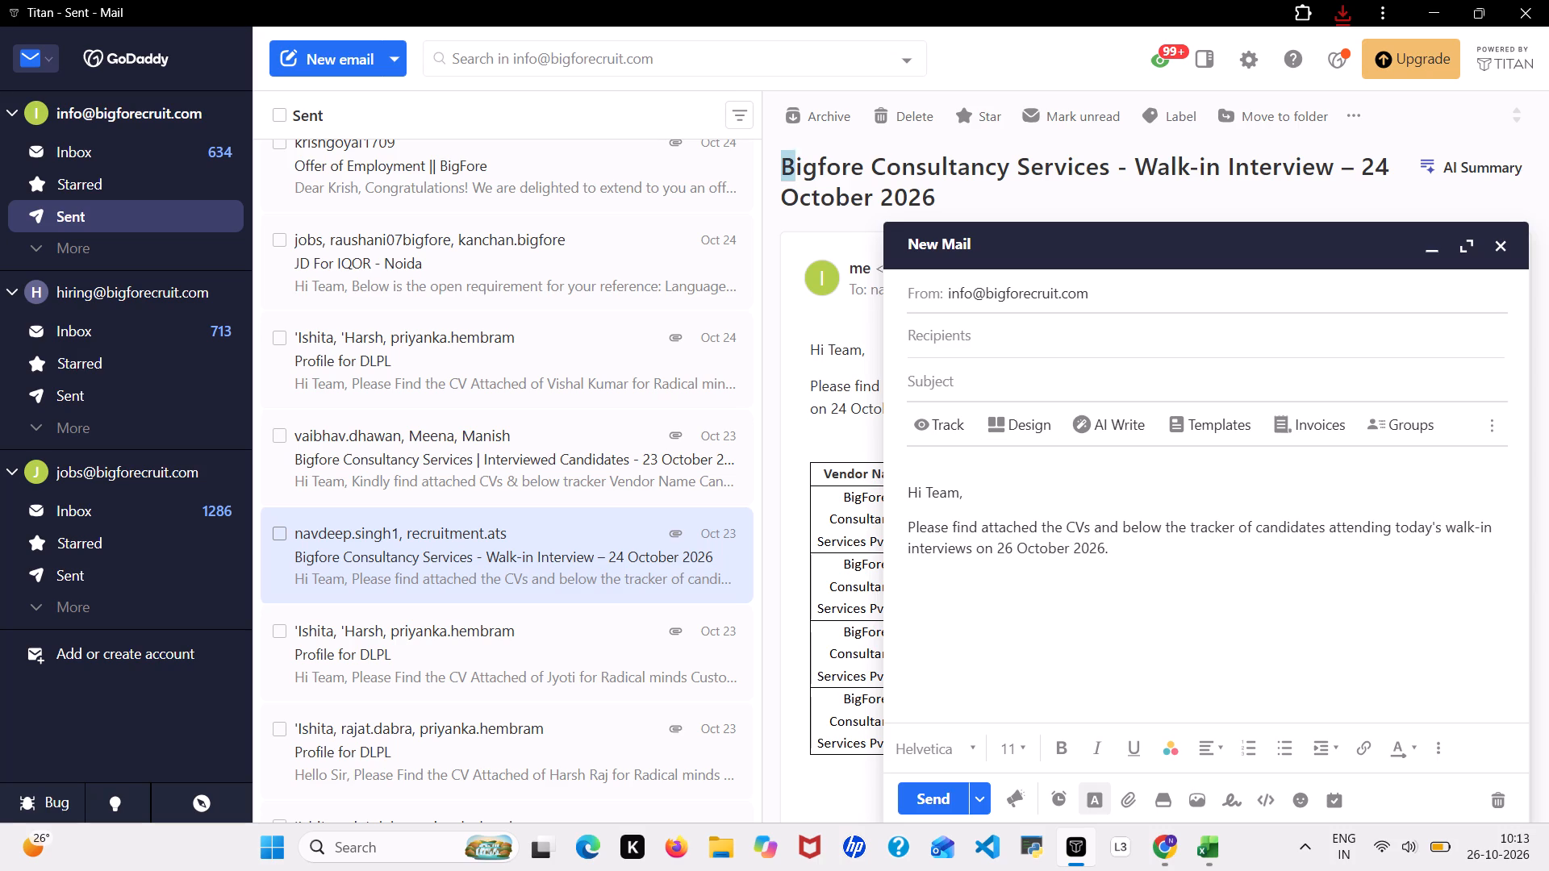
left_click_drag(817, 160, 962, 199)
key("ctrl+c")
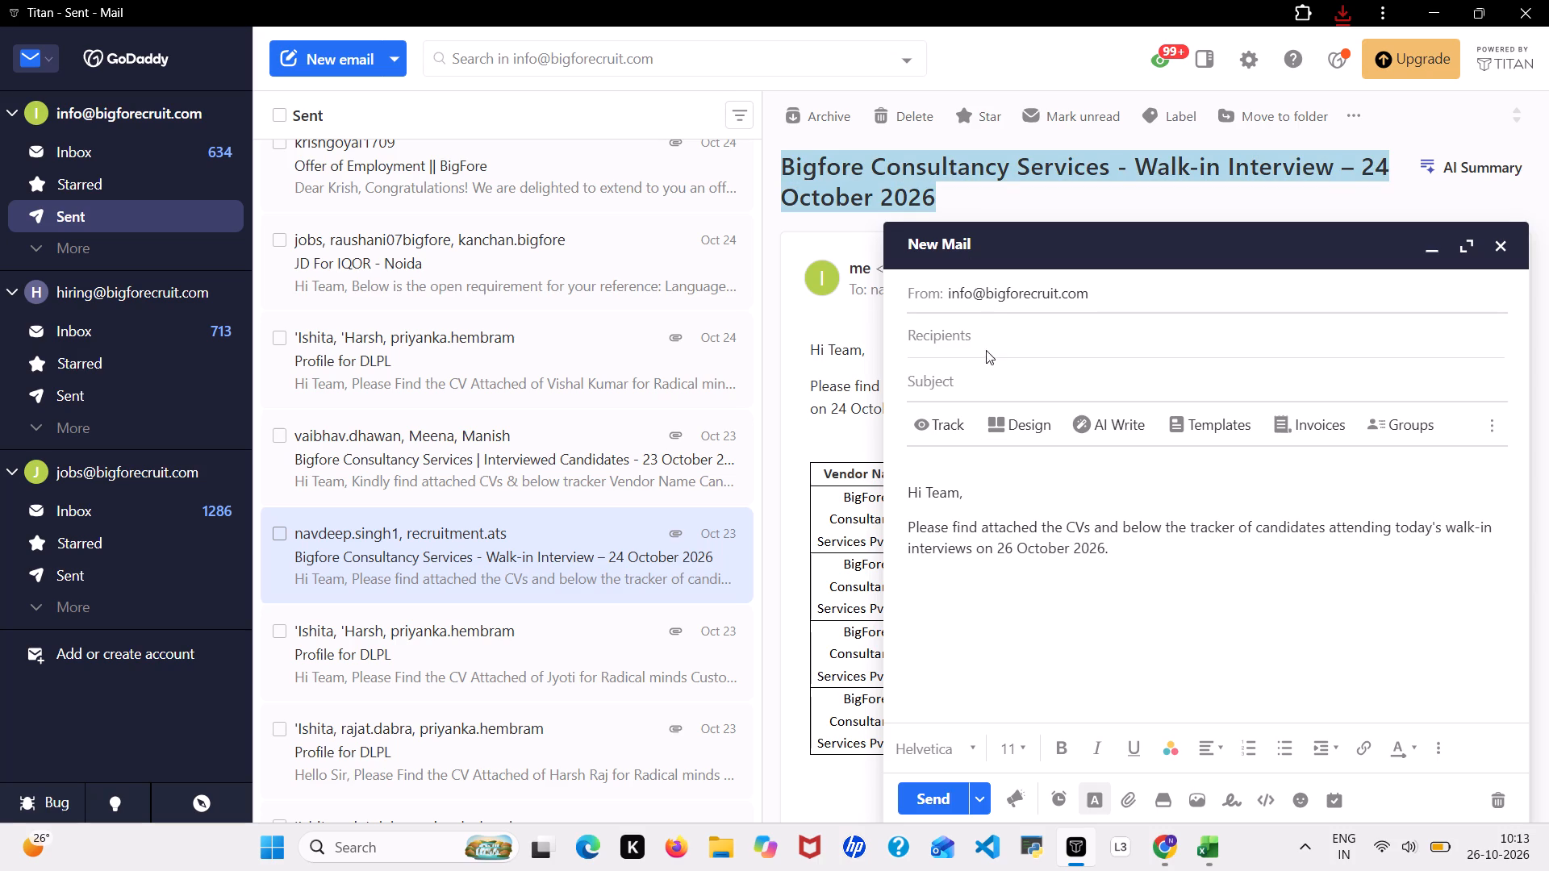
left_click(985, 375)
key("ctrl+v")
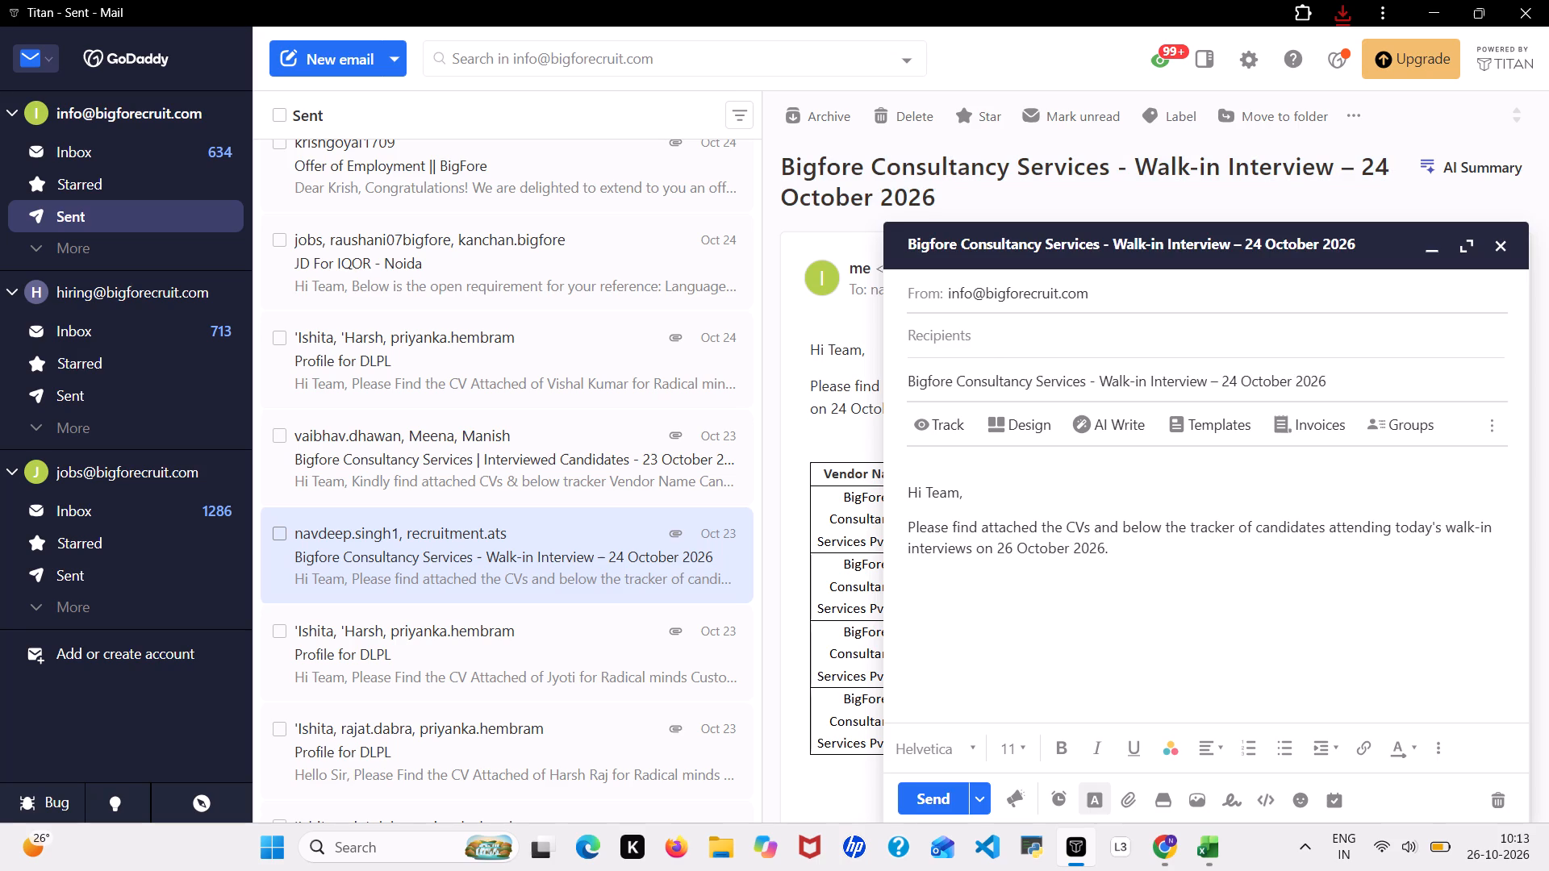
left_click(1236, 380)
key("BackSpace")
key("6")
left_click(1189, 570)
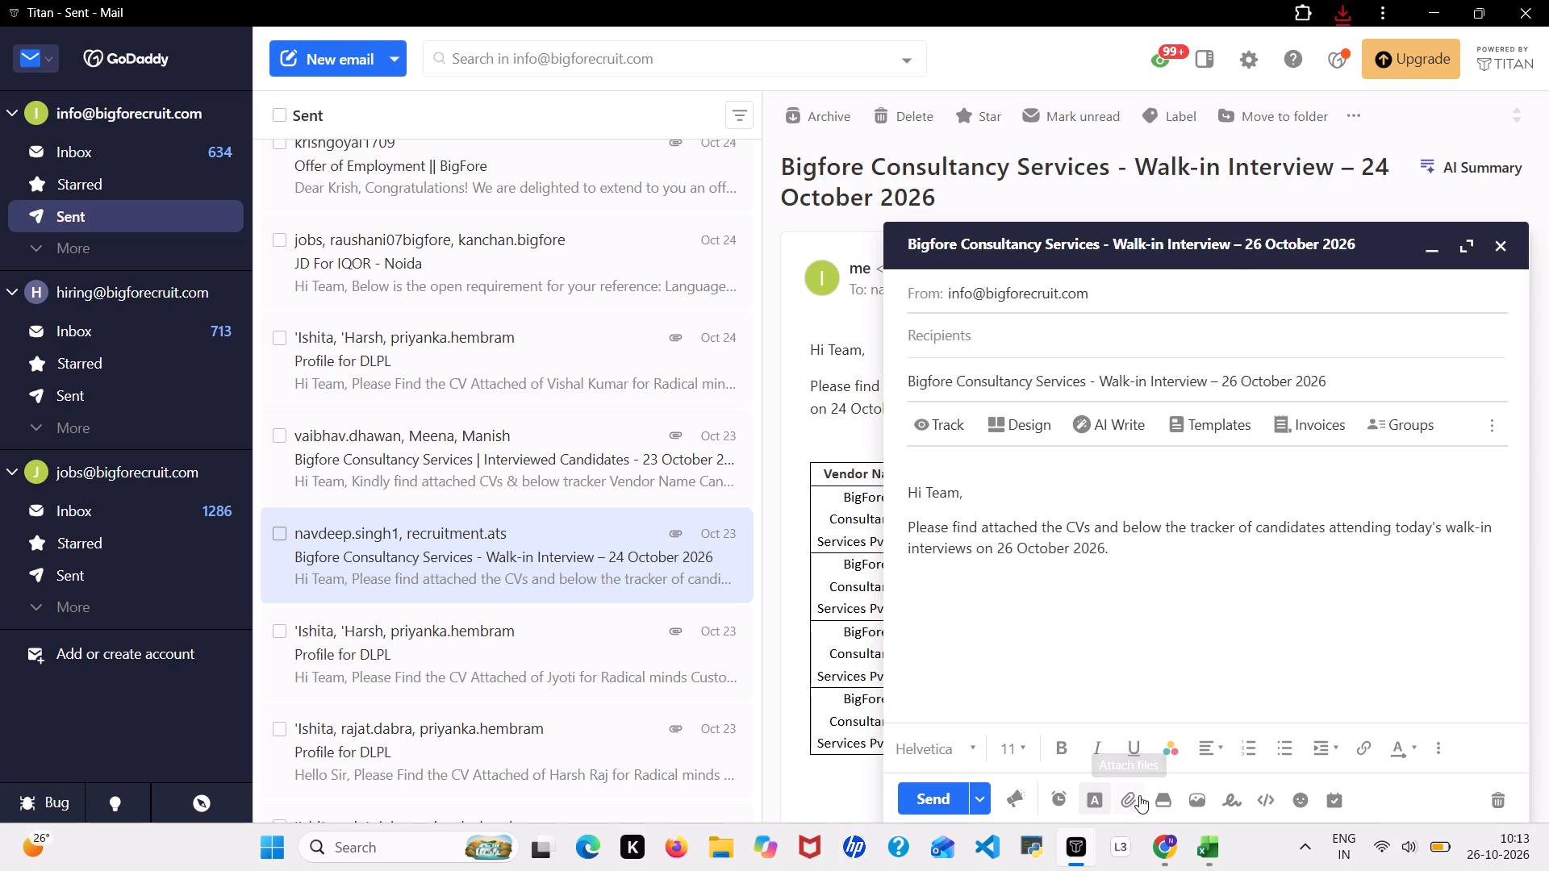
Attach the 2026-10-24 WhatsApp images of 3.54.22 PM and 5.05.16 PM and the Resume PDF from Downloads.
left_click(1135, 807)
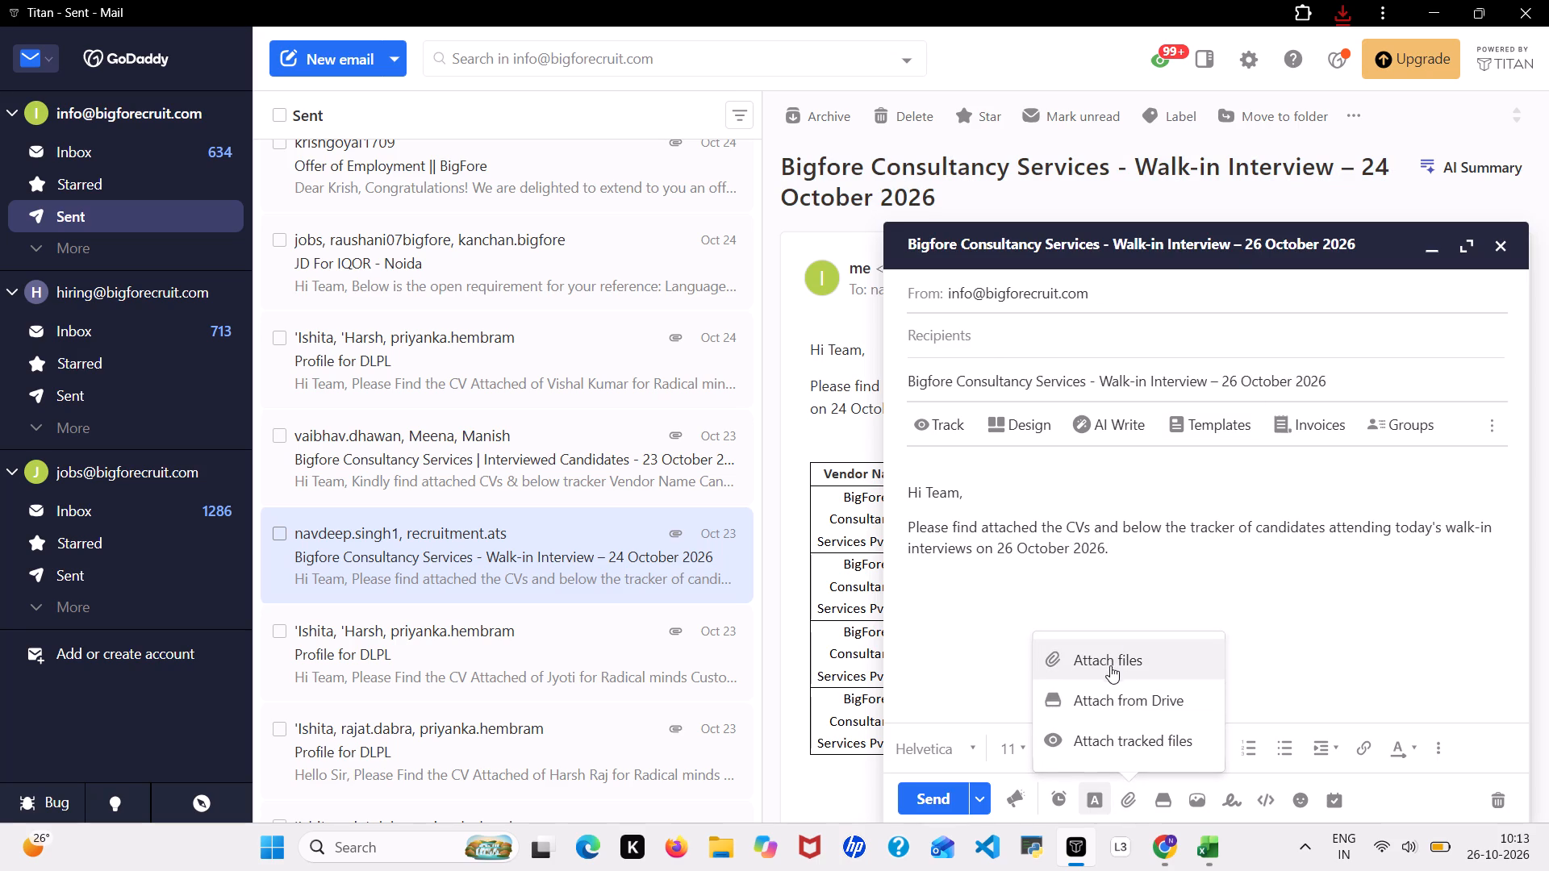
left_click(1109, 661)
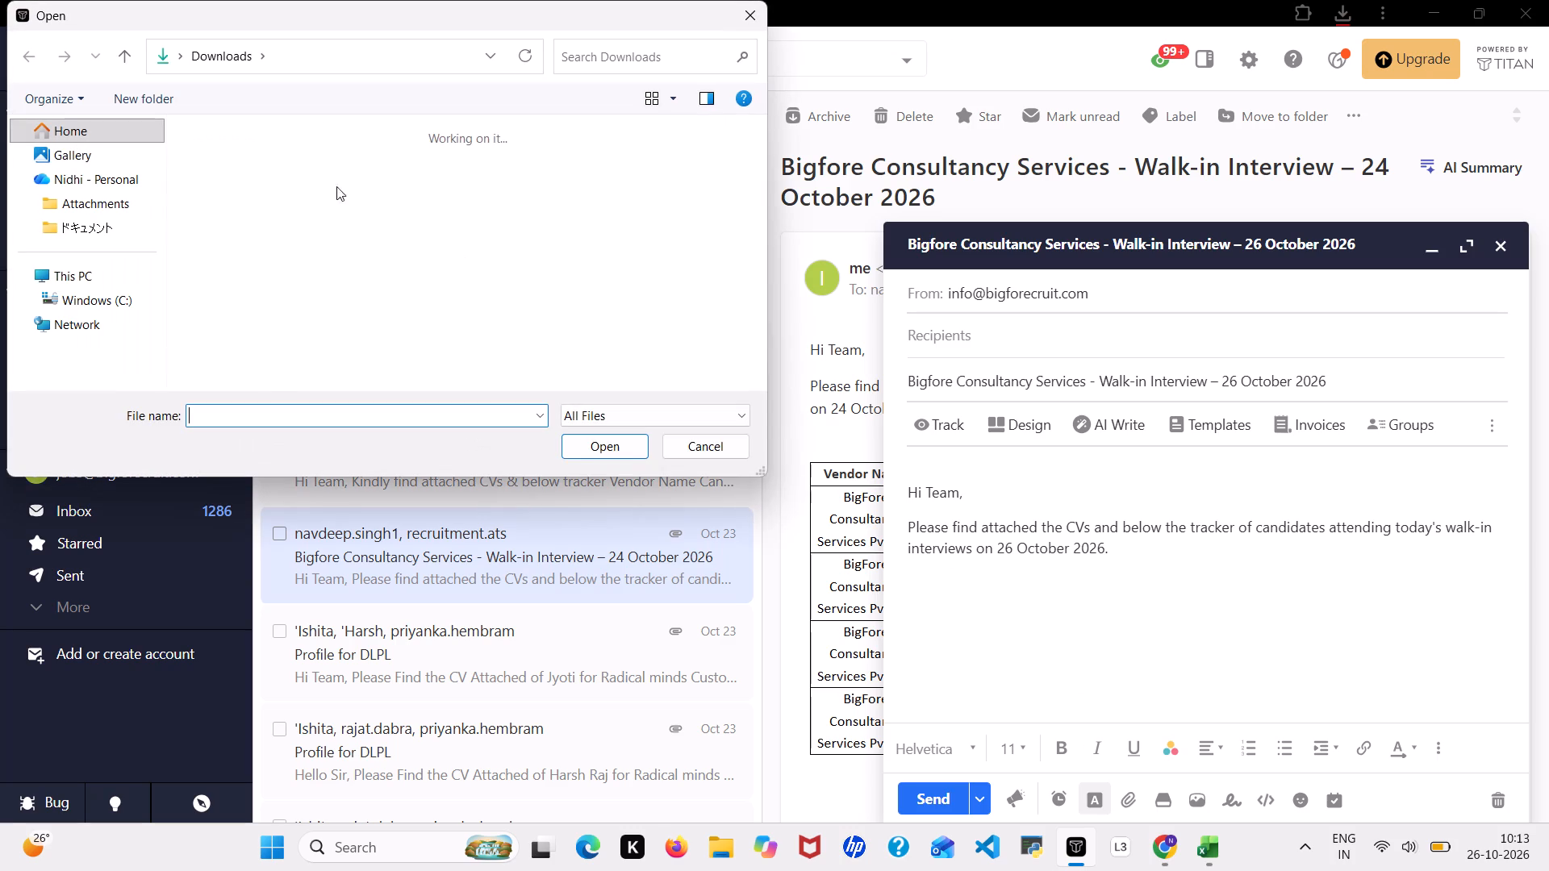
left_click(261, 150)
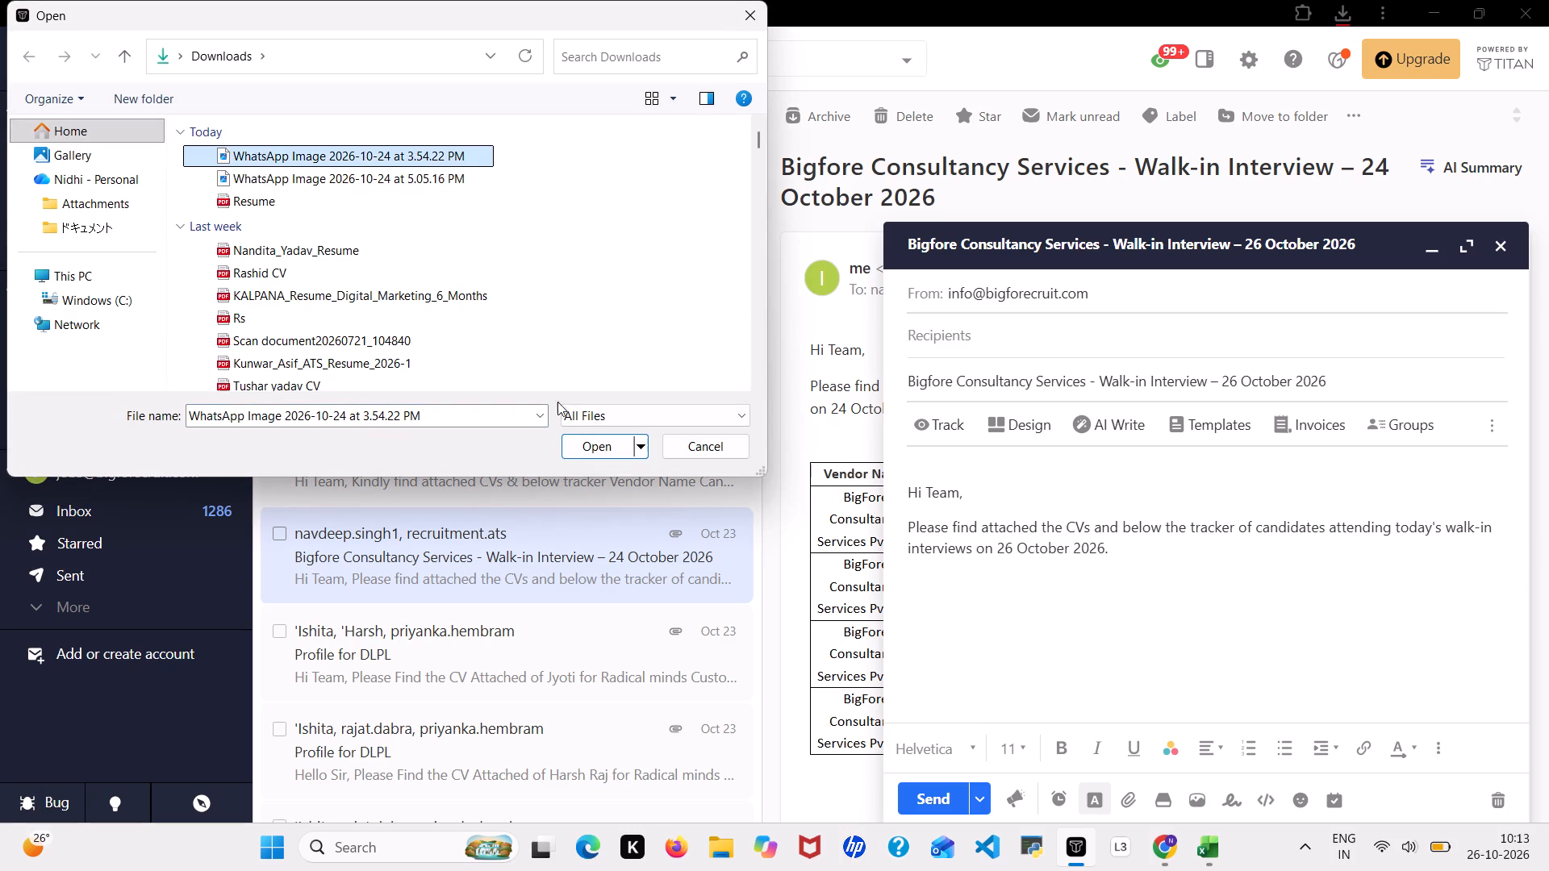
left_click(588, 440)
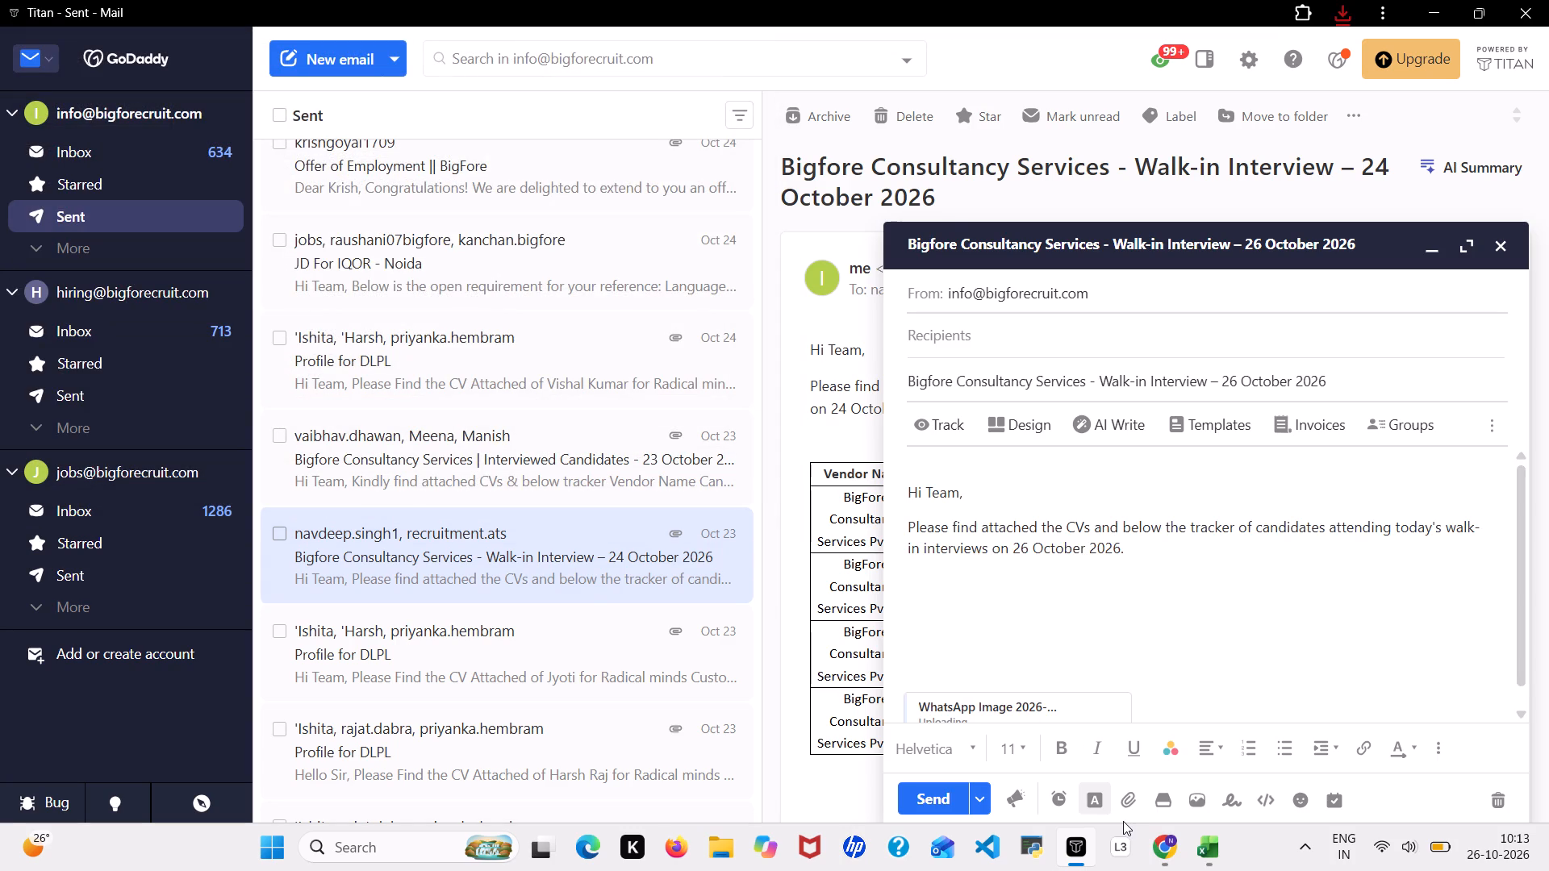
left_click(1131, 804)
left_click(1110, 664)
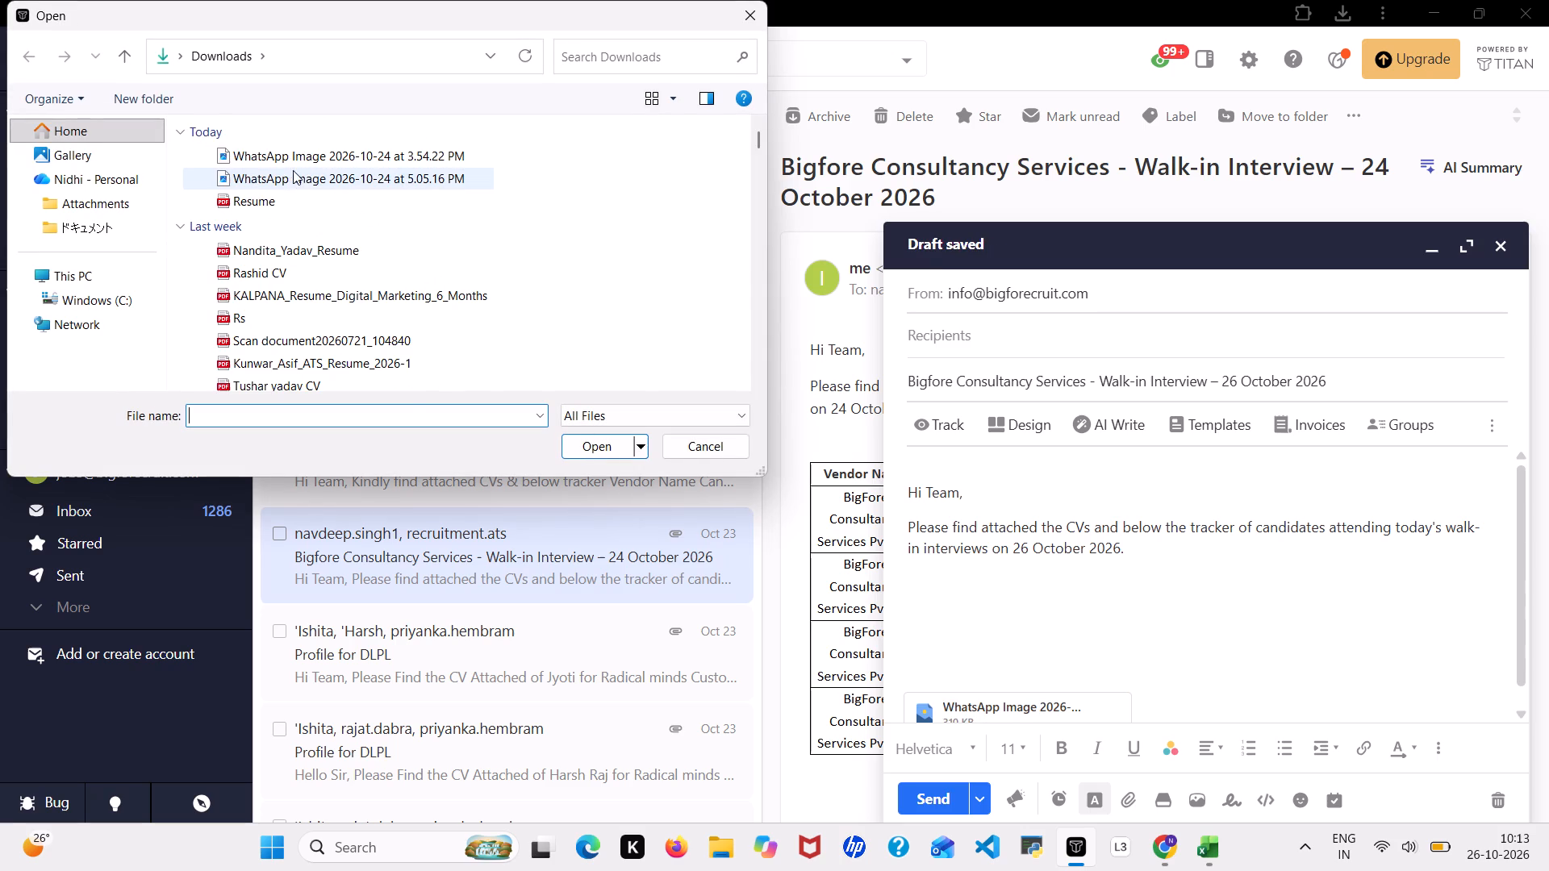
left_click(293, 176)
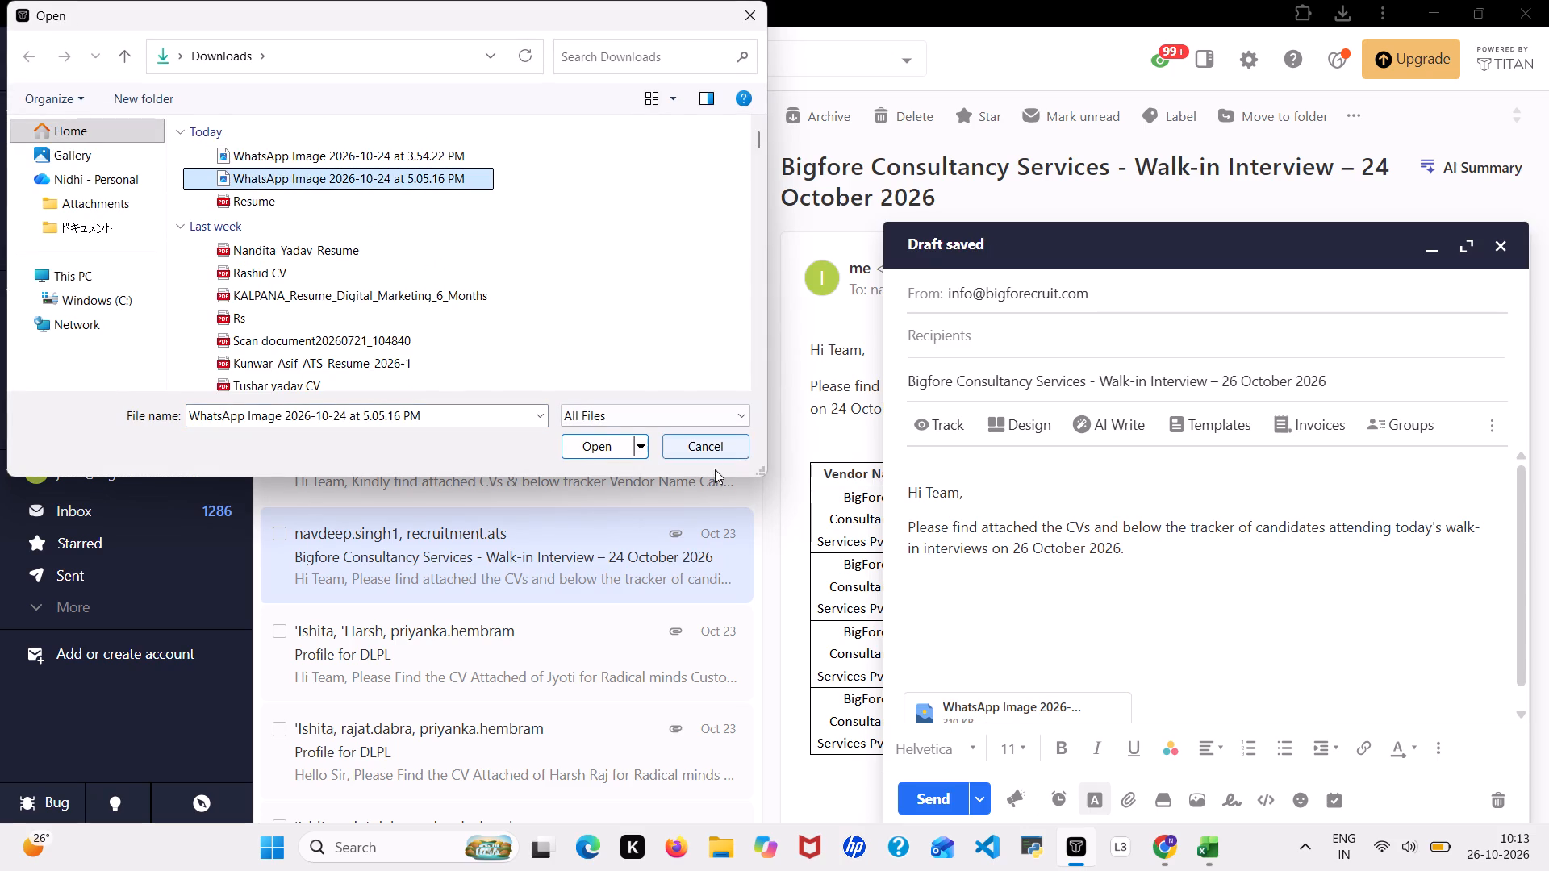
left_click(594, 441)
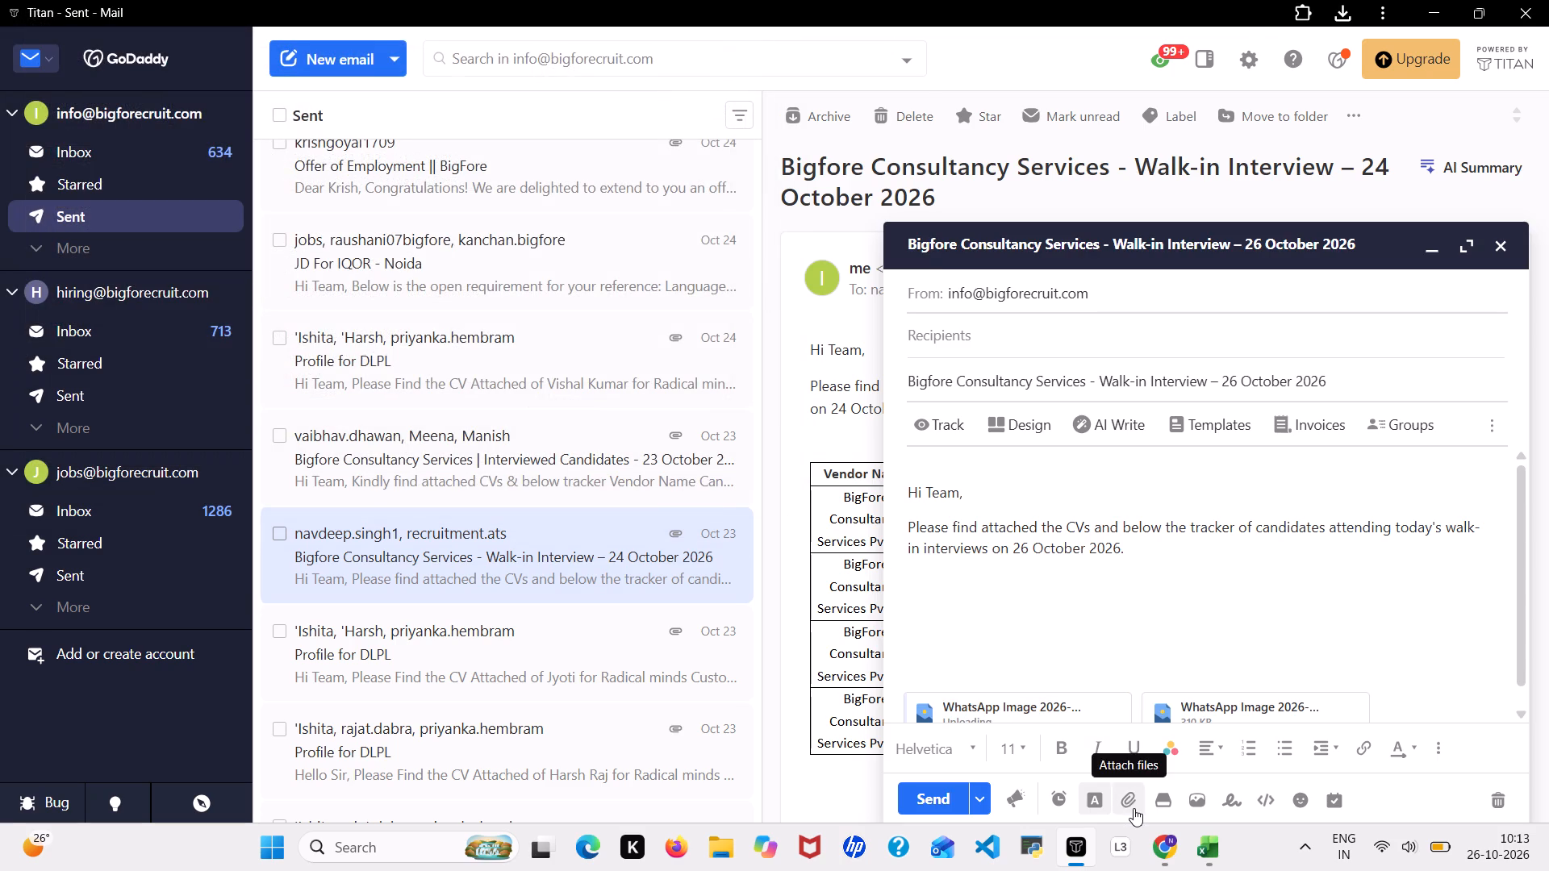
left_click(1134, 808)
left_click(1098, 652)
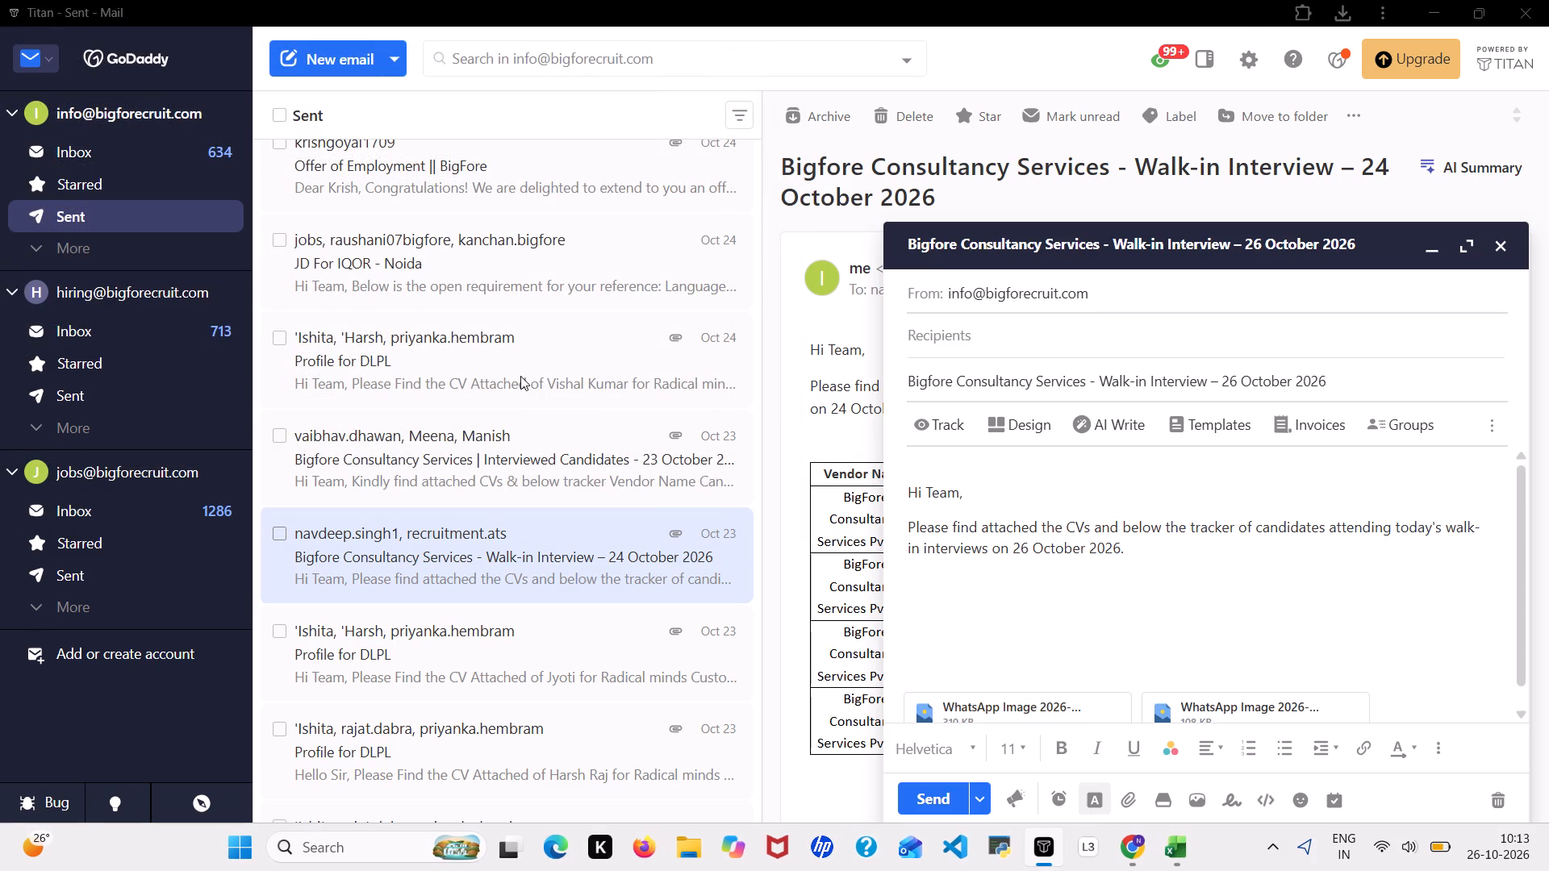
left_click(268, 203)
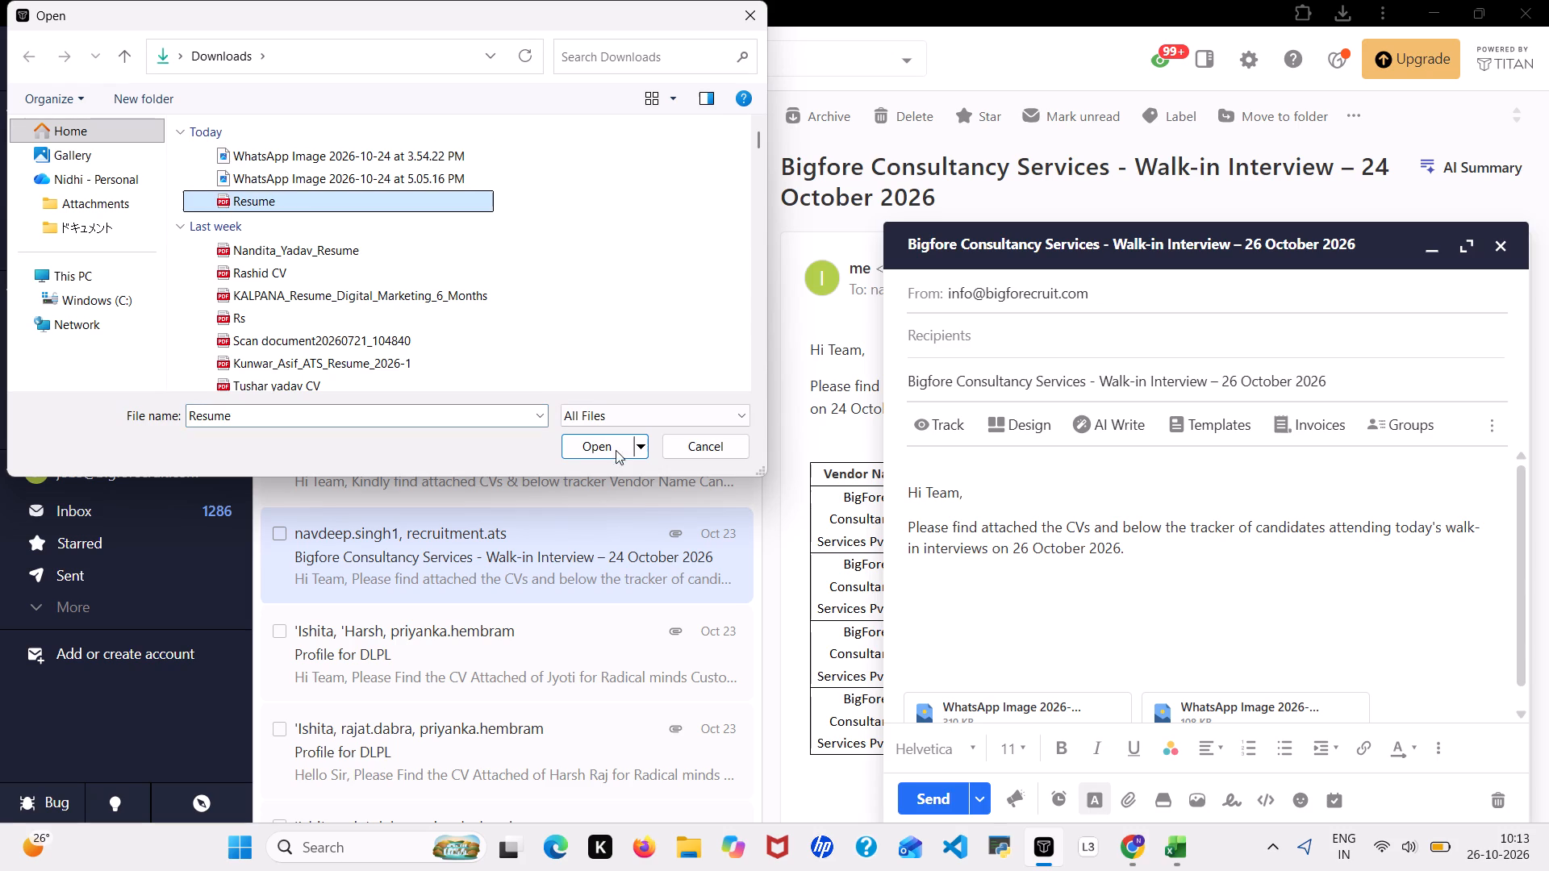
left_click(605, 454)
Preview the draft's attached CV files, starting with the WhatsApp image of 3.54.22 PM.
scroll(1154, 642, "down", 1)
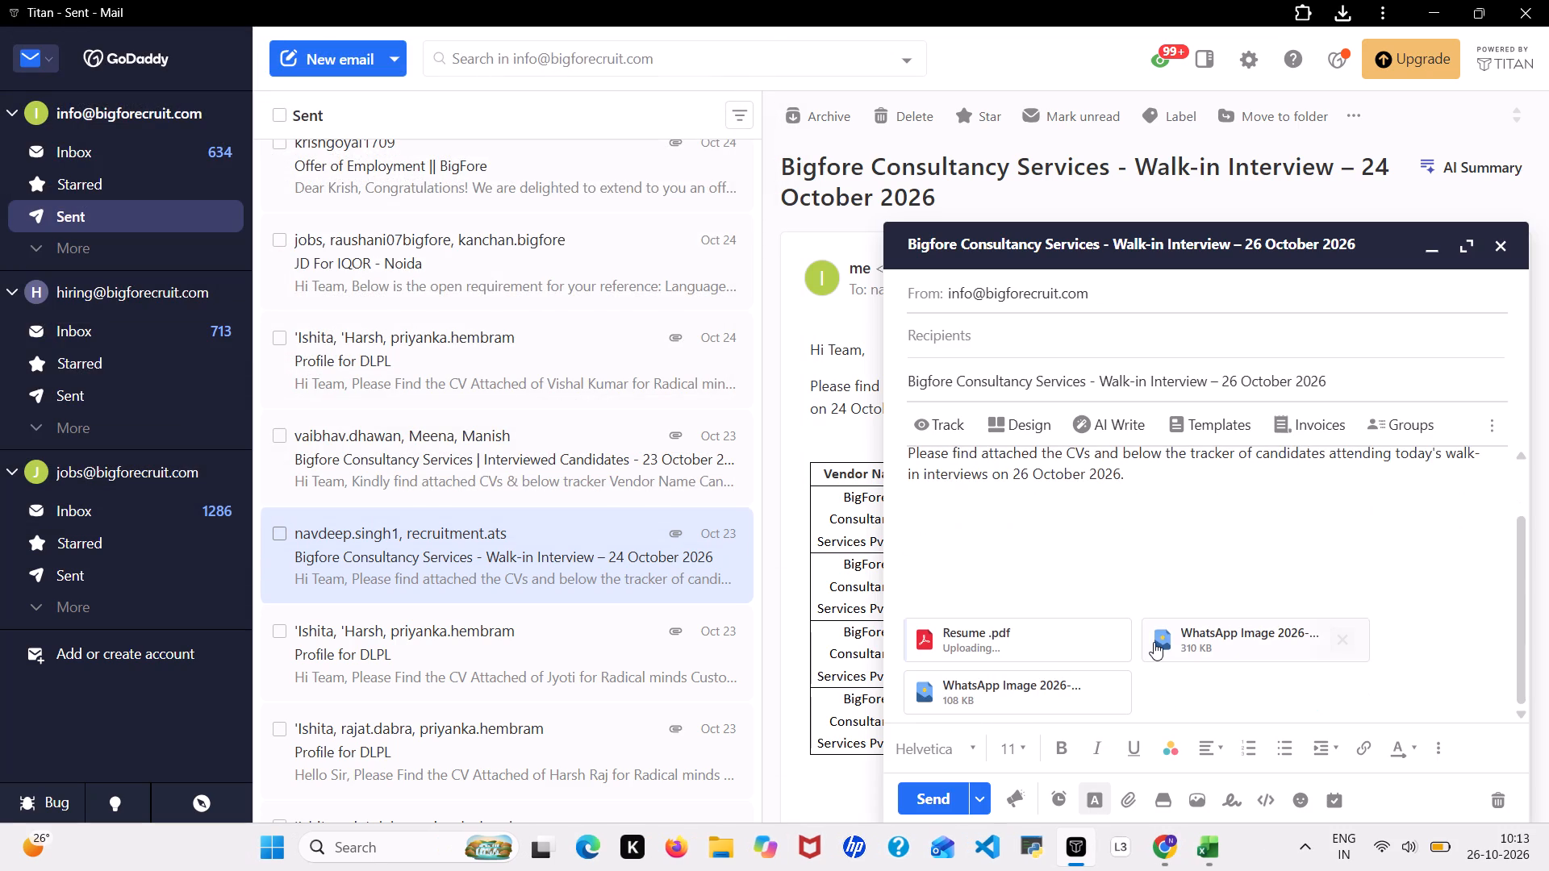
scroll(1154, 642, "down", 1)
left_click(1193, 642)
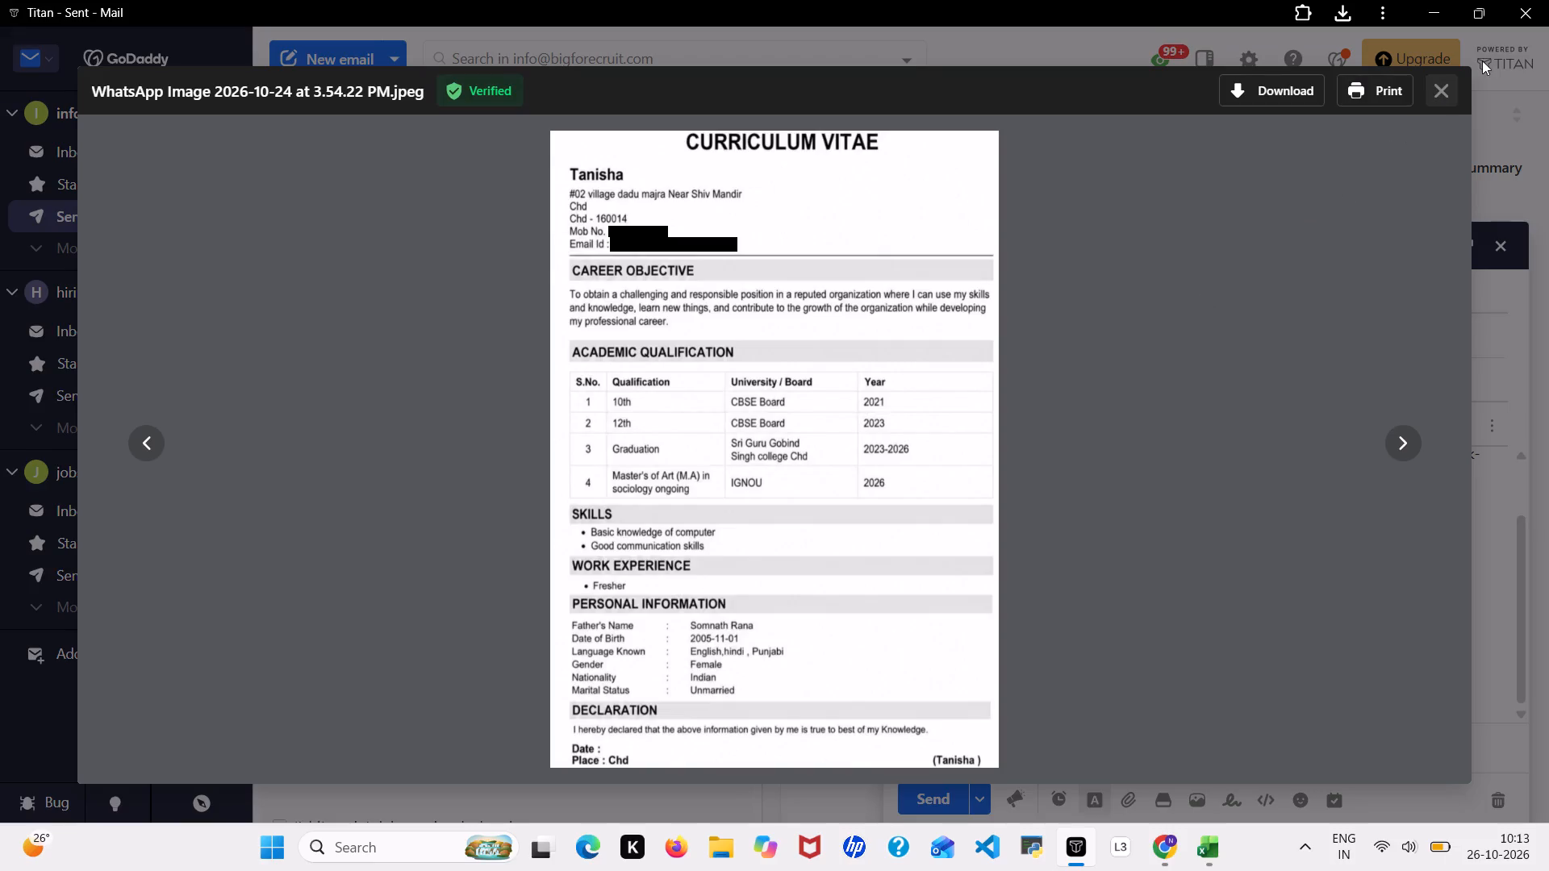
left_click(1436, 94)
left_click(1004, 623)
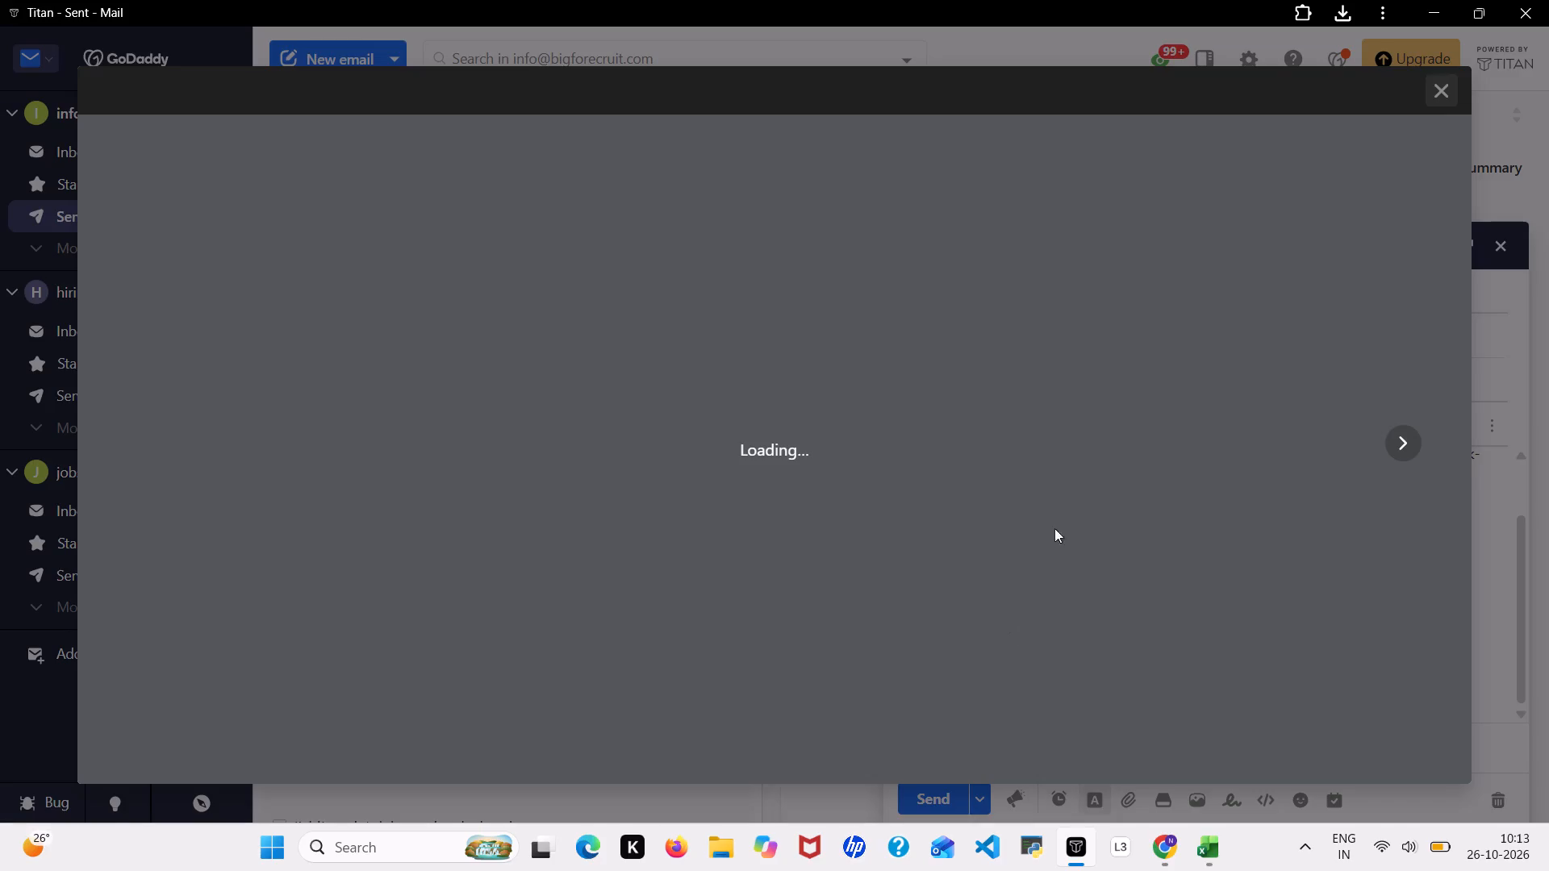
left_click(1440, 90)
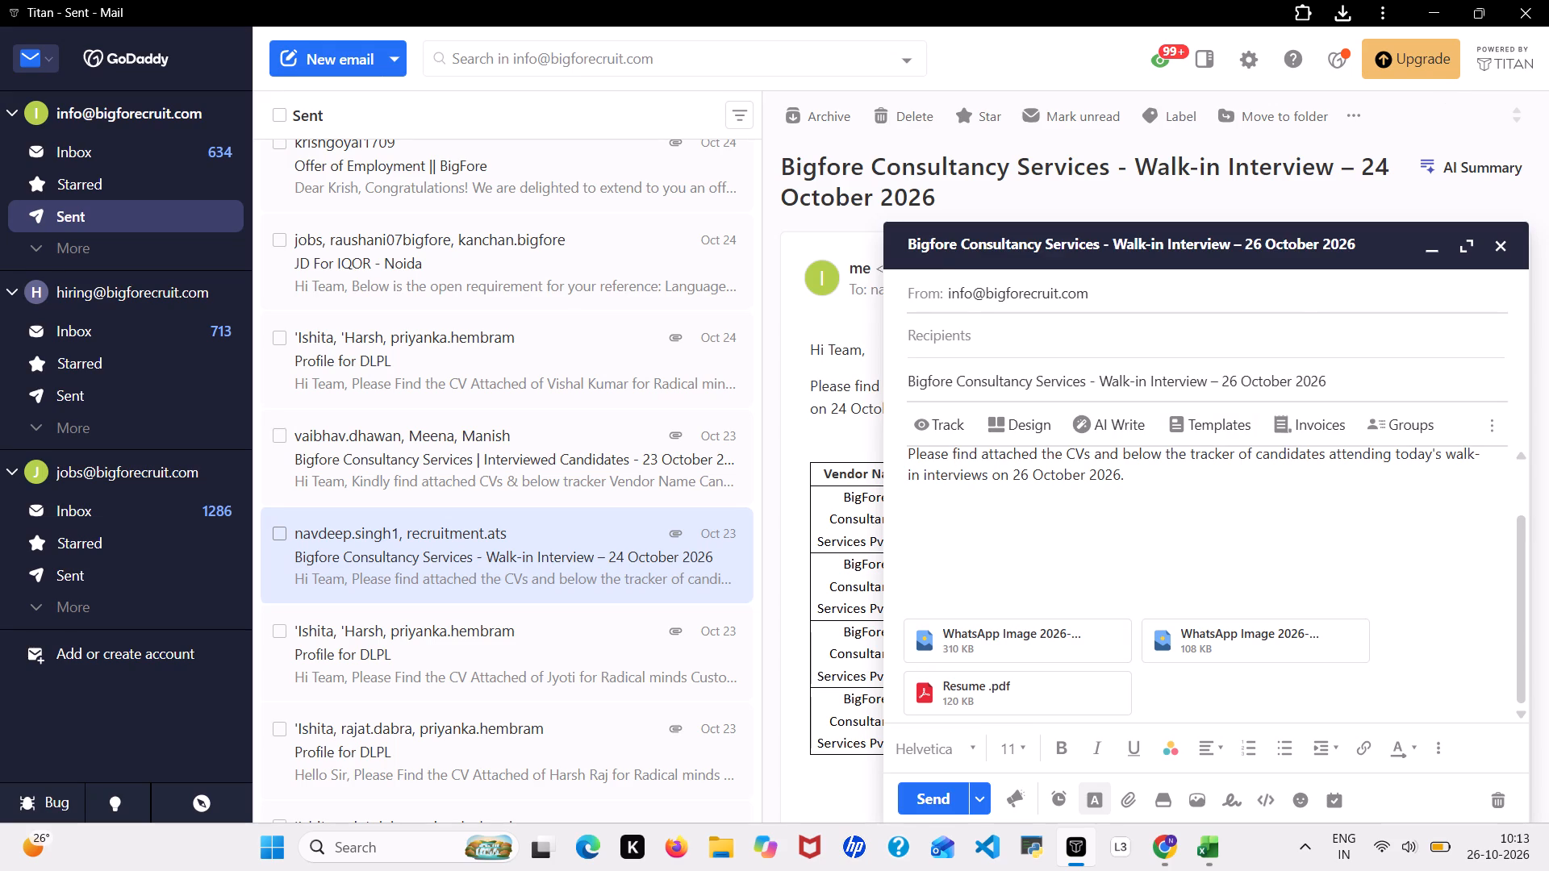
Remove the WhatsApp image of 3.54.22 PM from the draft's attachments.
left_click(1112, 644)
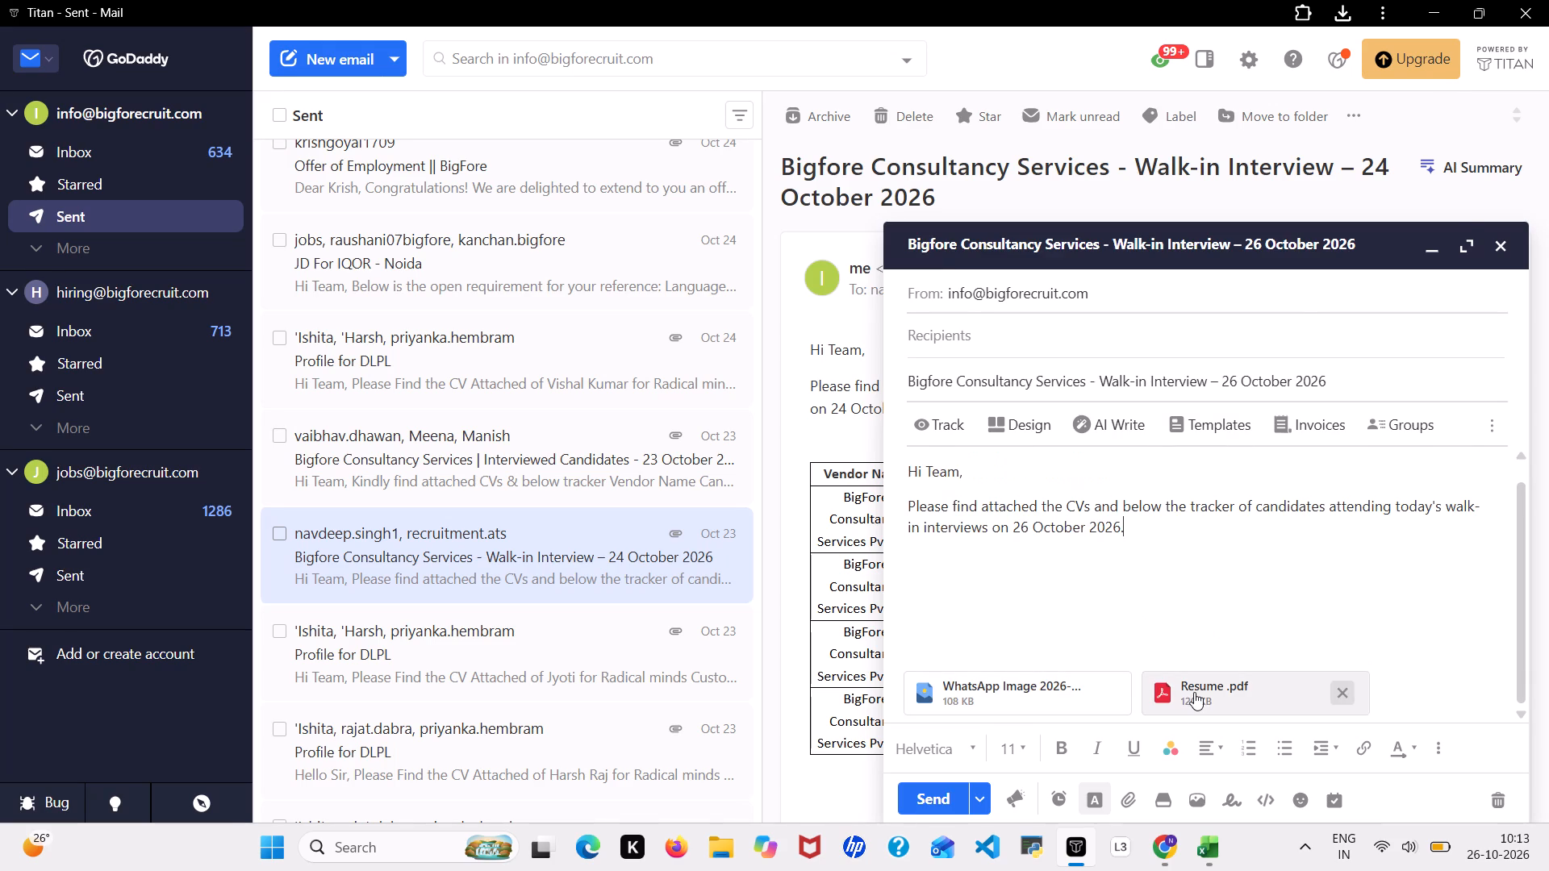
Preview the attached Resume PDF and the WhatsApp image of 5.05.16 PM to check the remaining CVs.
left_click(1194, 692)
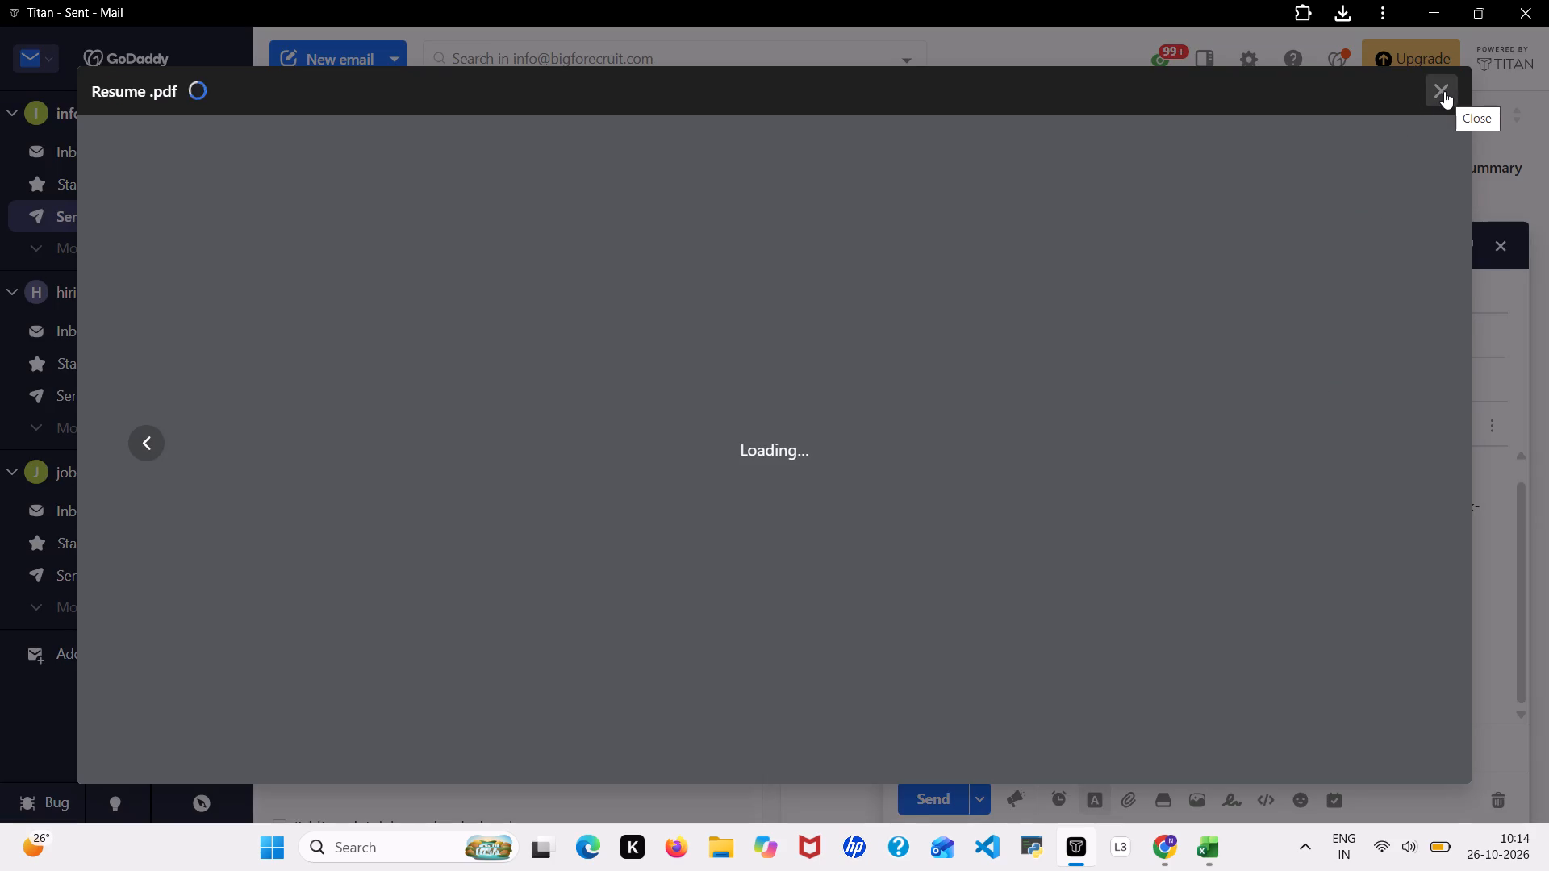
left_click(1444, 91)
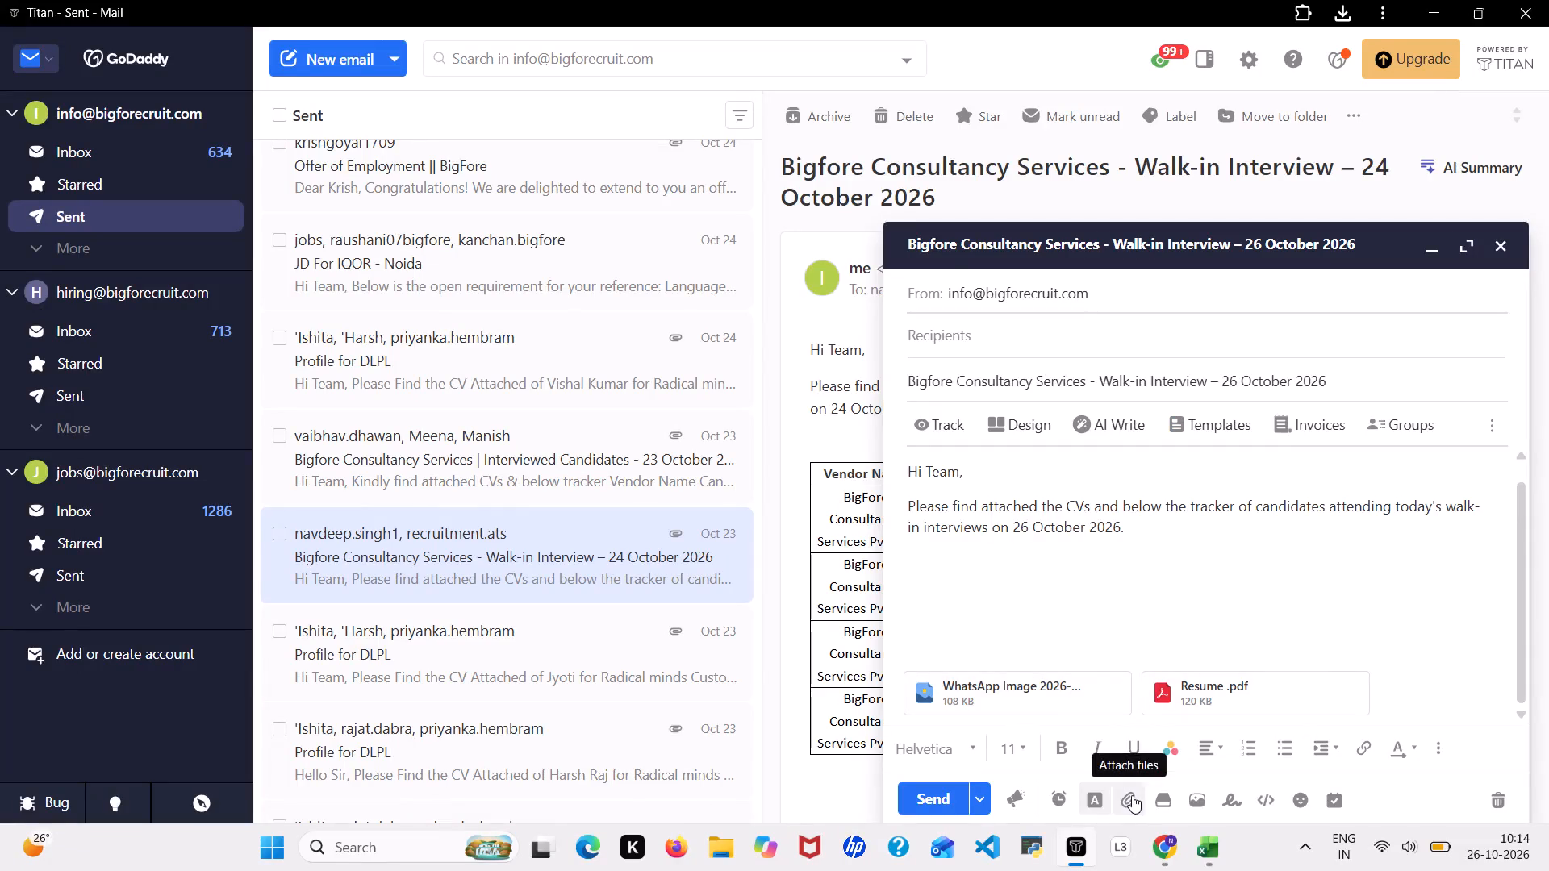
left_click(1028, 706)
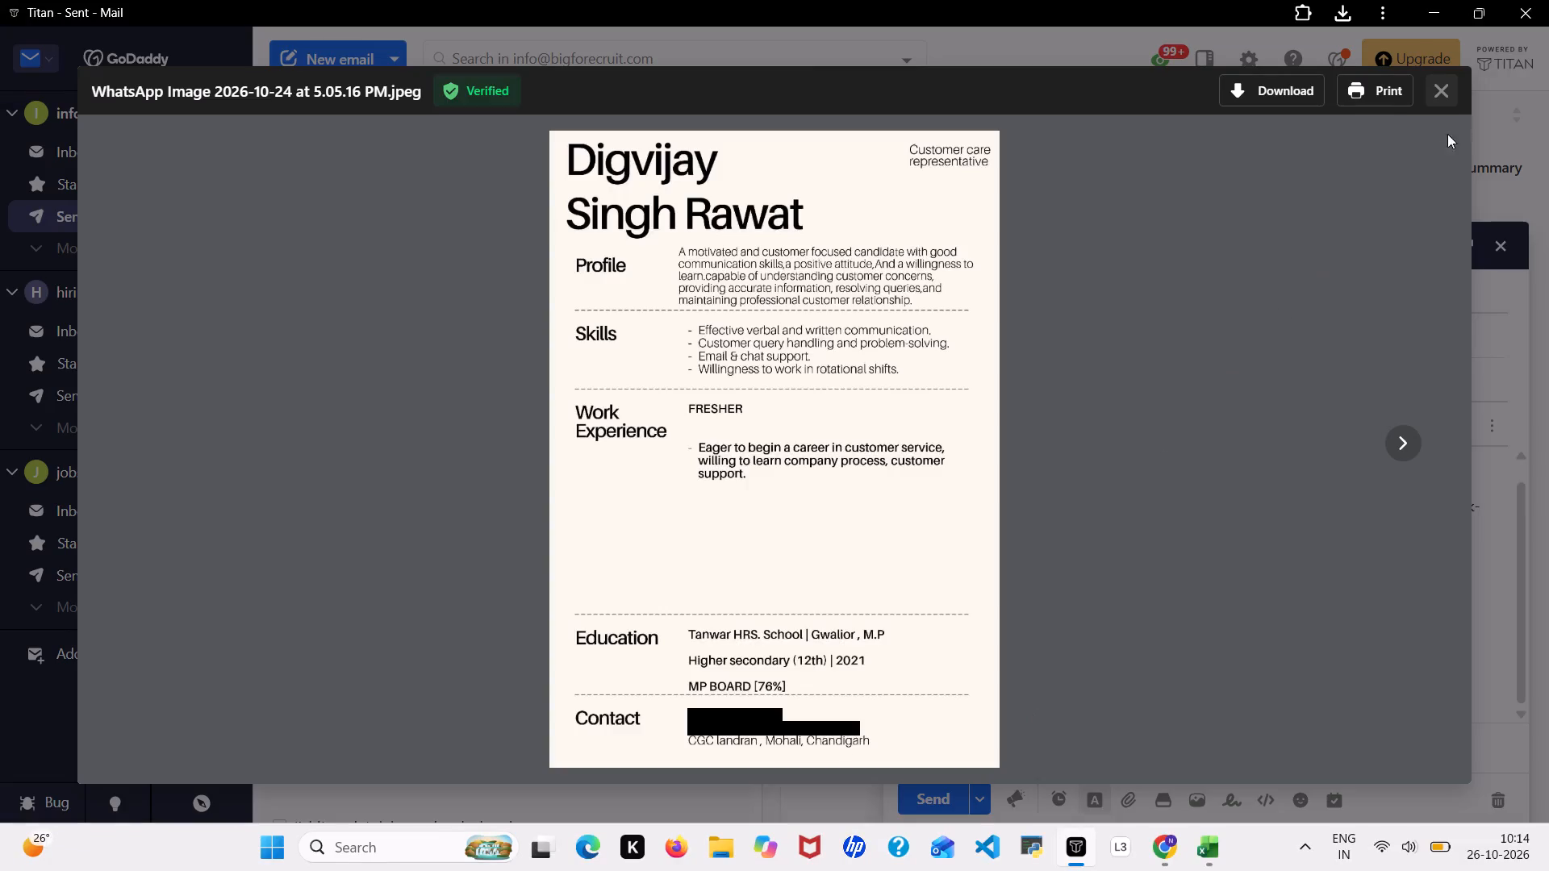
left_click(1445, 88)
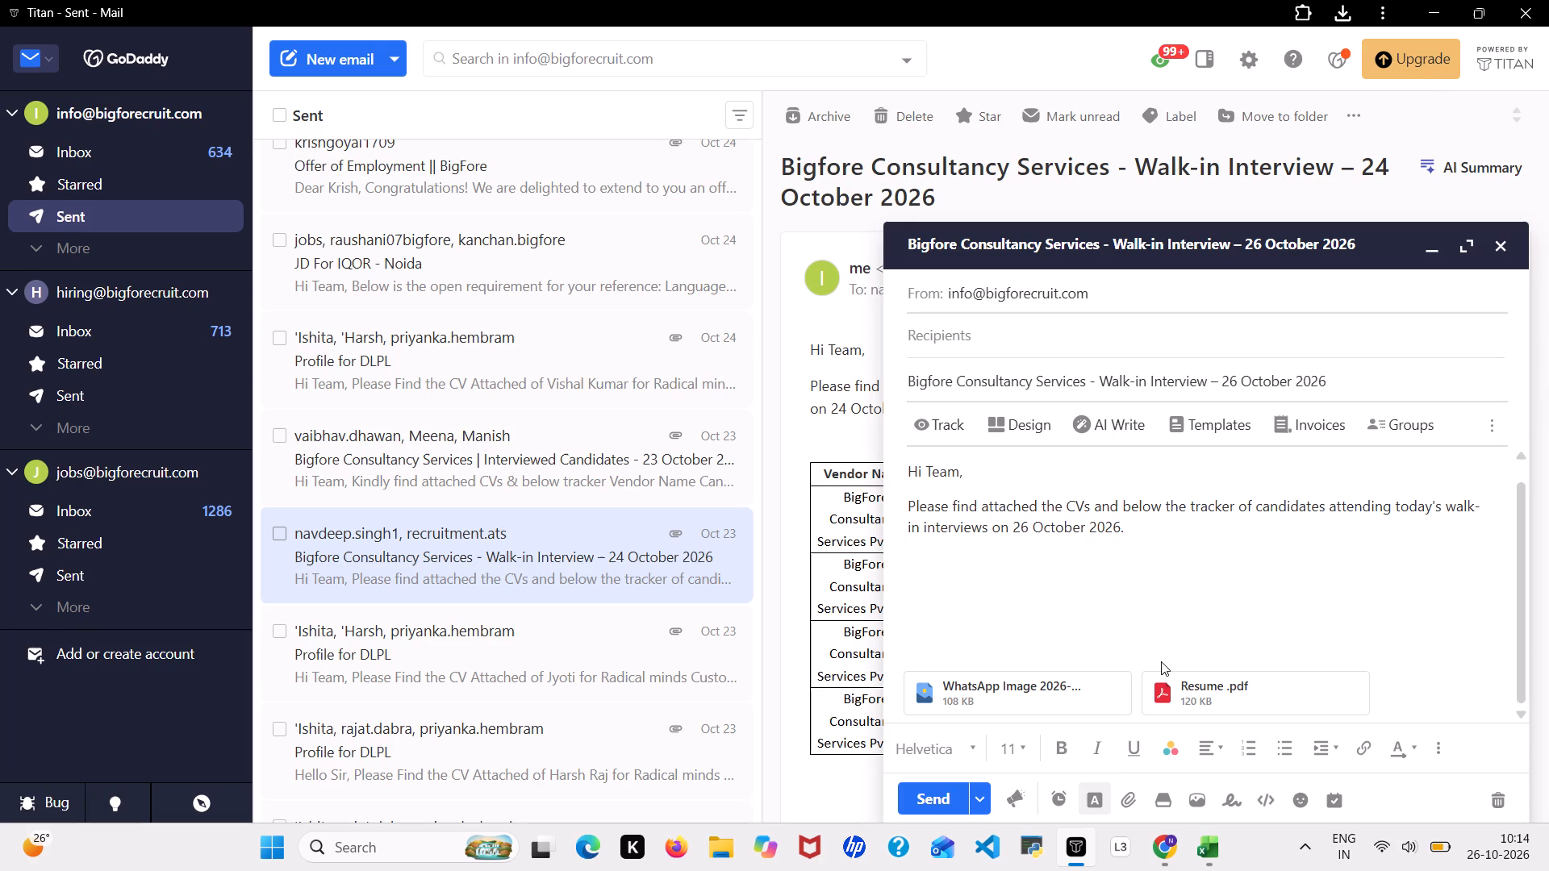
Attach WhatsApp Image 2026-10-24 at 3.54.22 PM from Downloads to the draft again.
left_click(1122, 805)
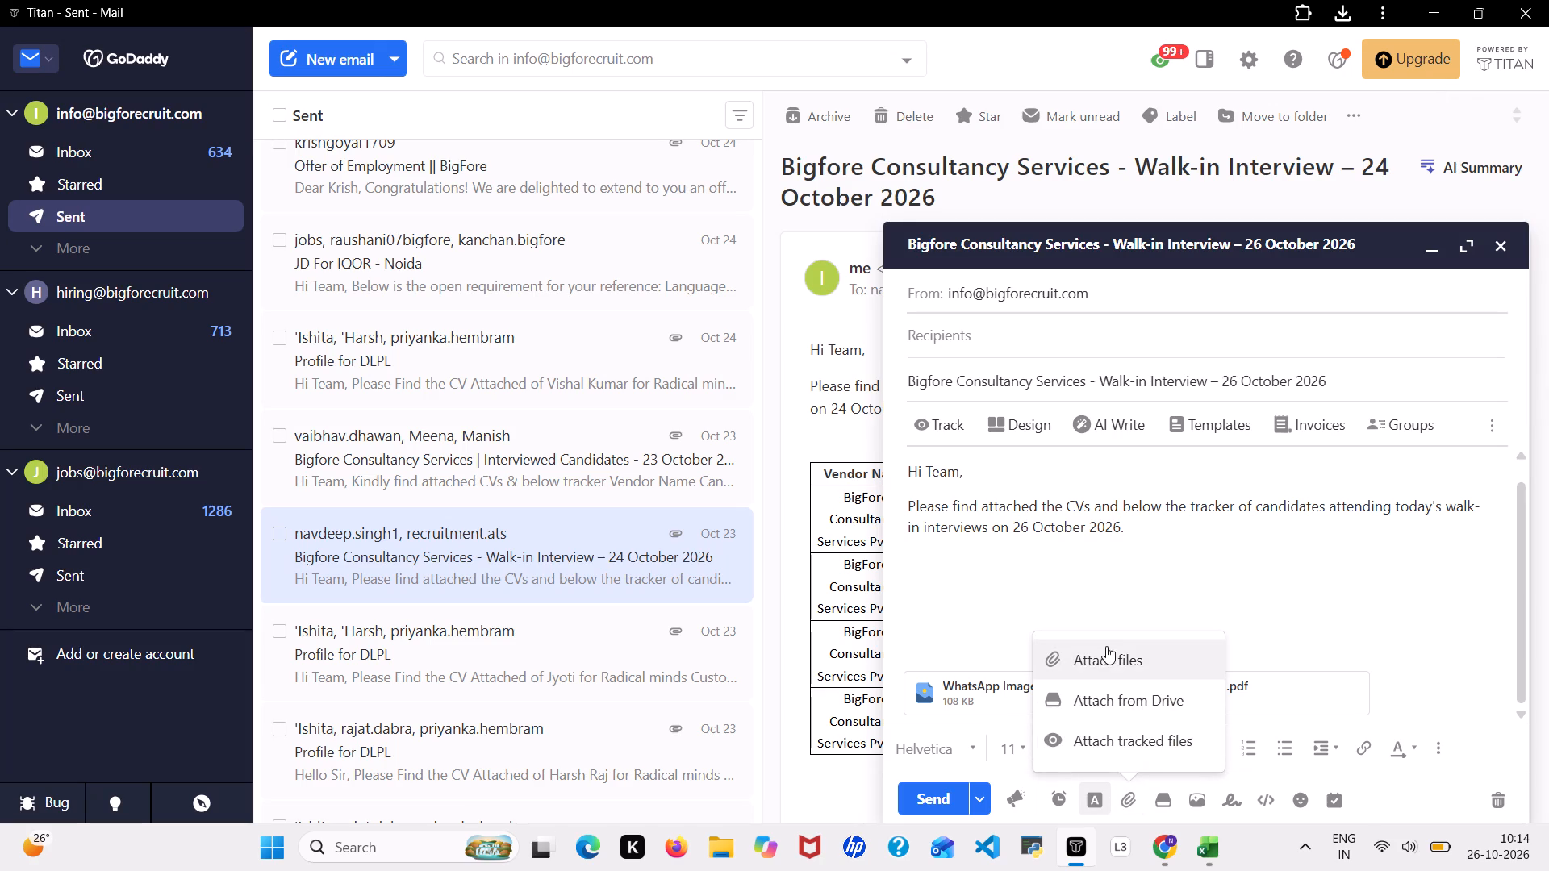
left_click(1107, 648)
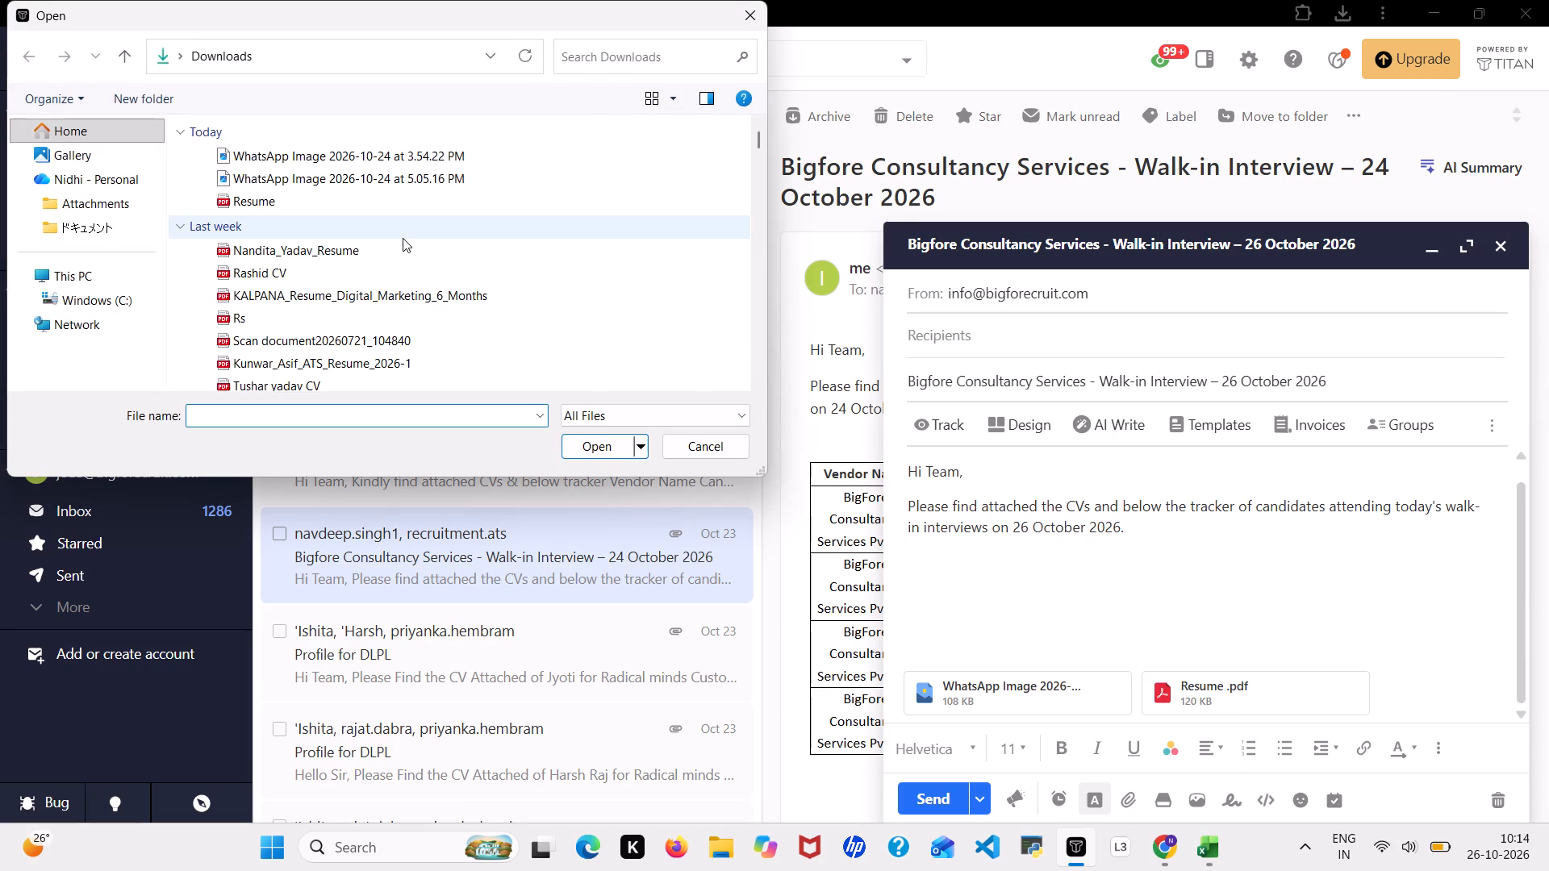
left_click(414, 157)
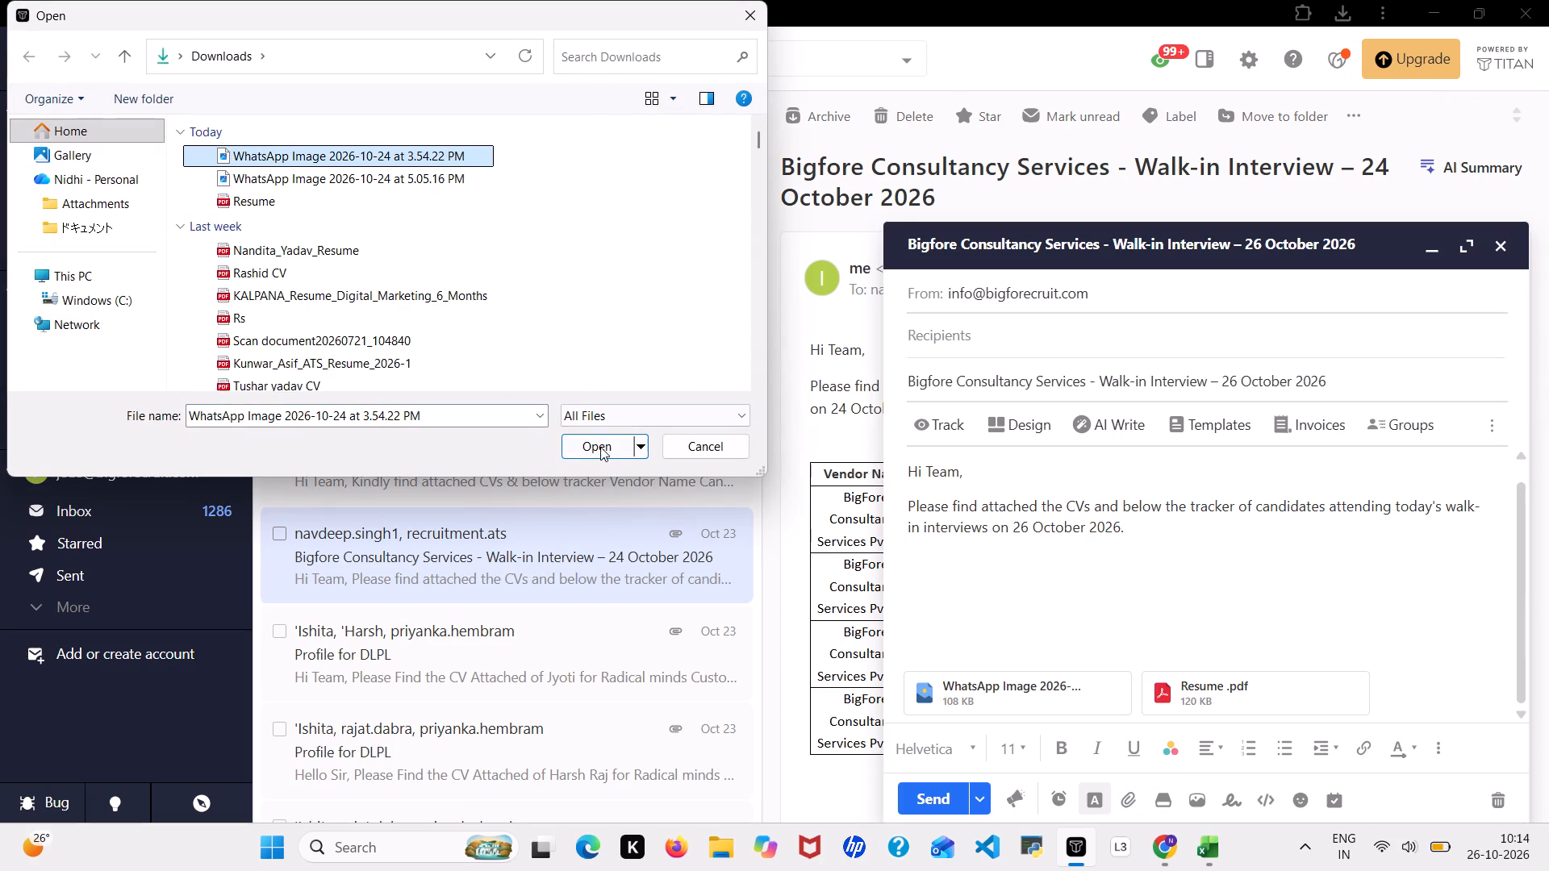
left_click(602, 452)
Check the full name on the 5.05.16 PM CV and complete the row 2 candidate's name in the Mohali Excel tracker, in proper case.
scroll(1052, 587, "down", 1)
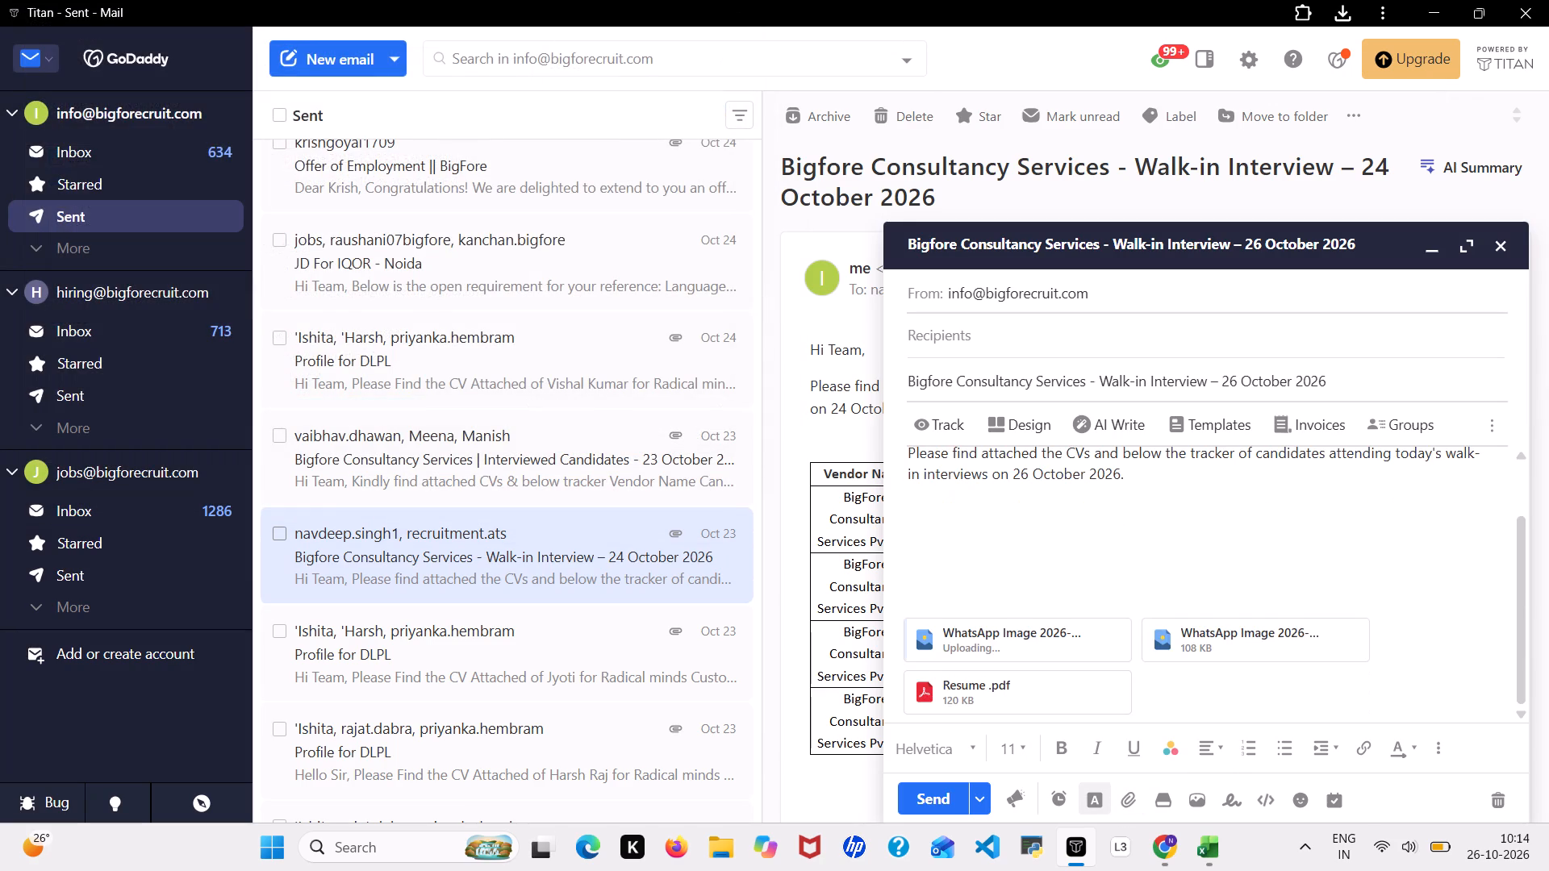
left_click(1229, 657)
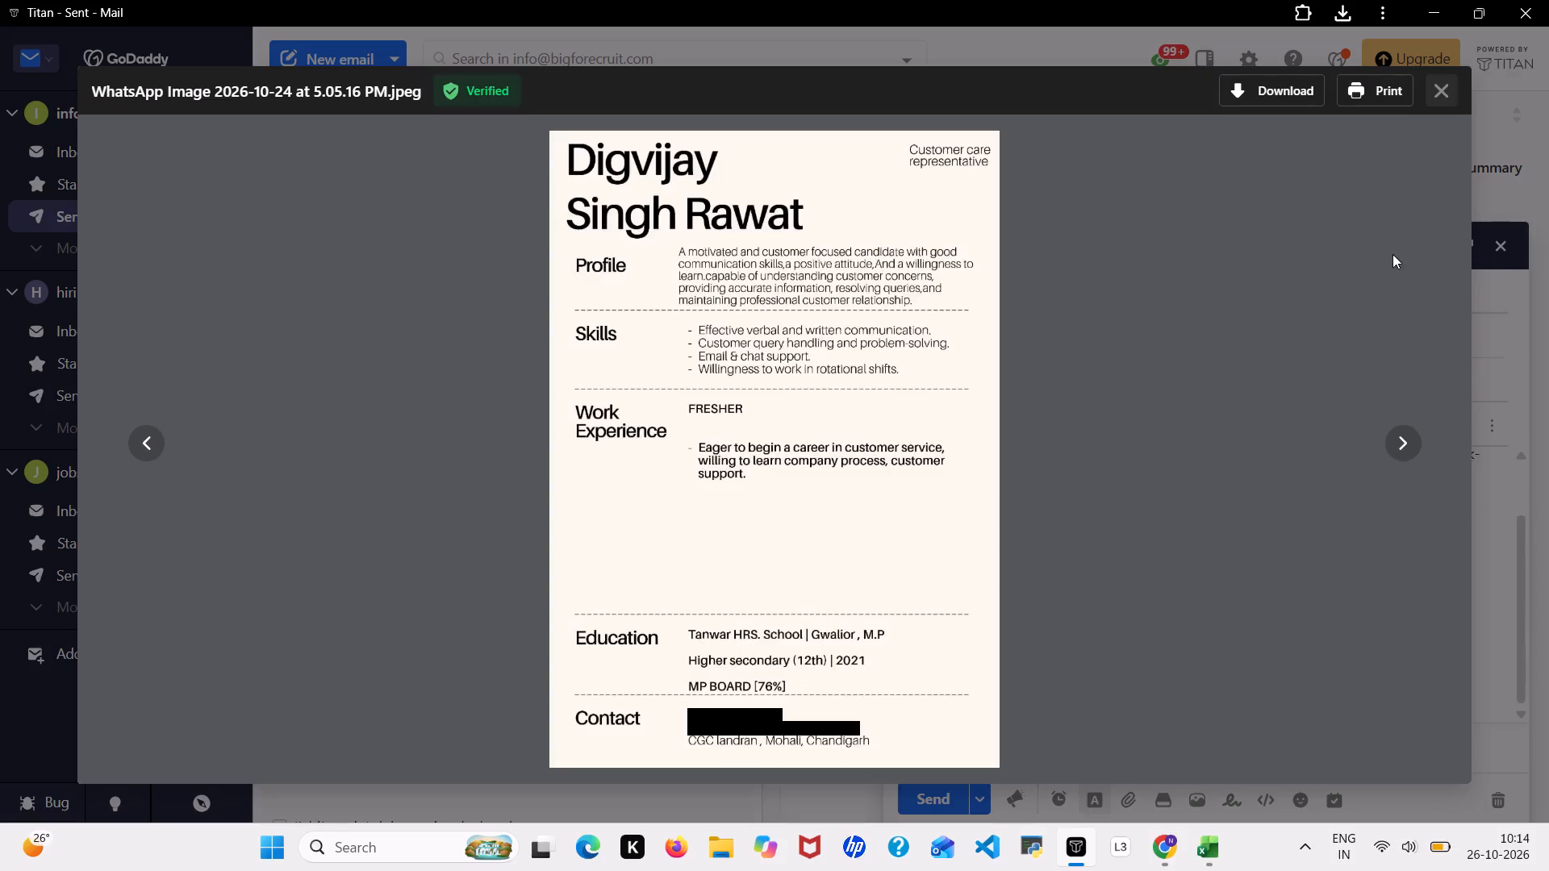
left_click(1441, 89)
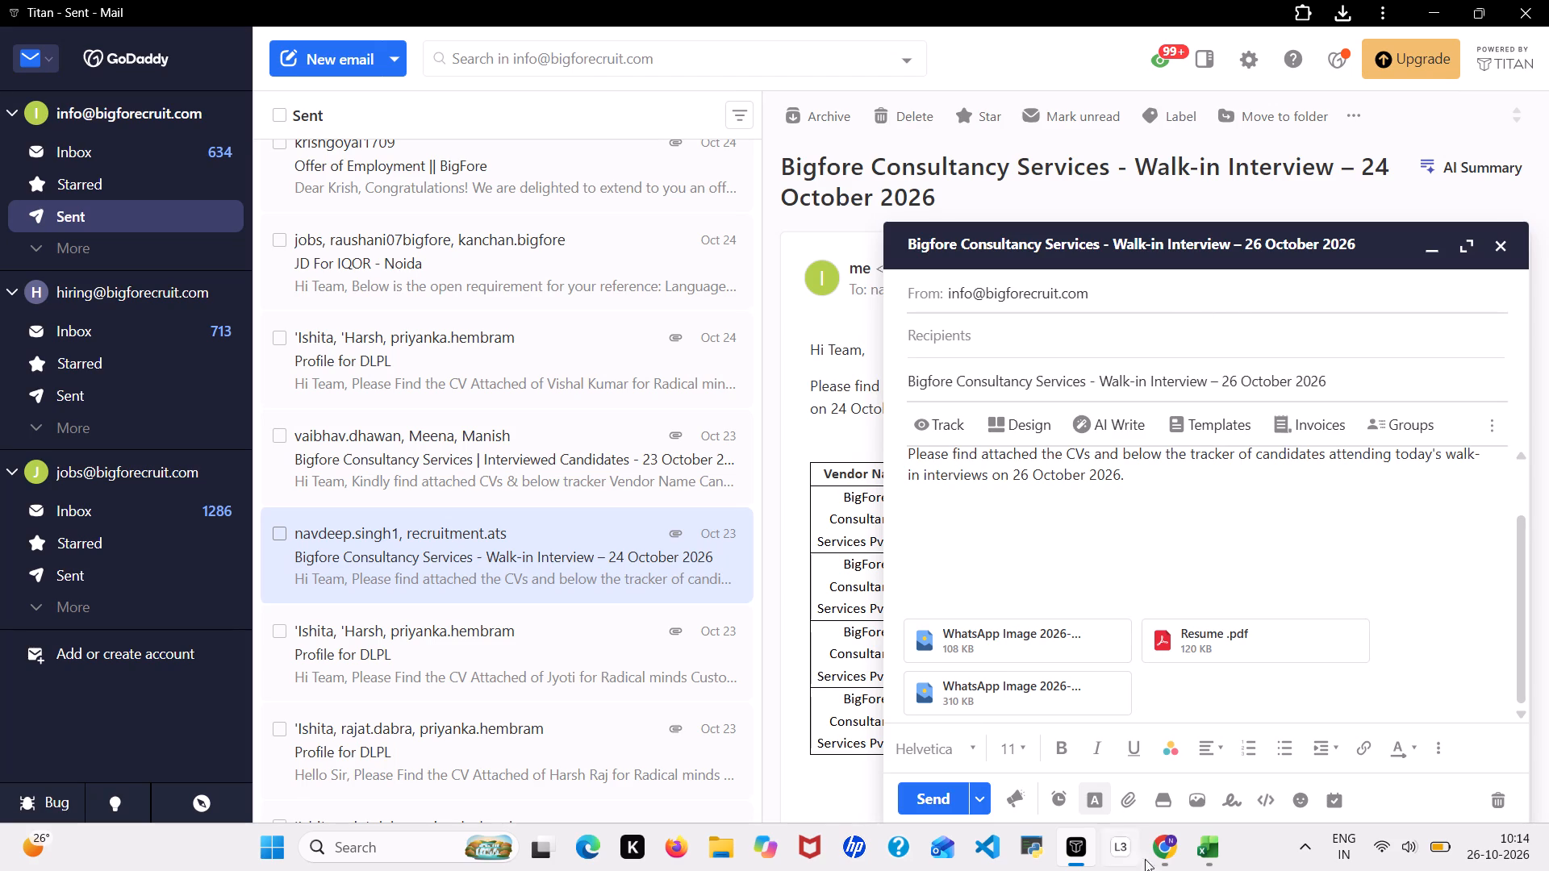
left_click(1196, 773)
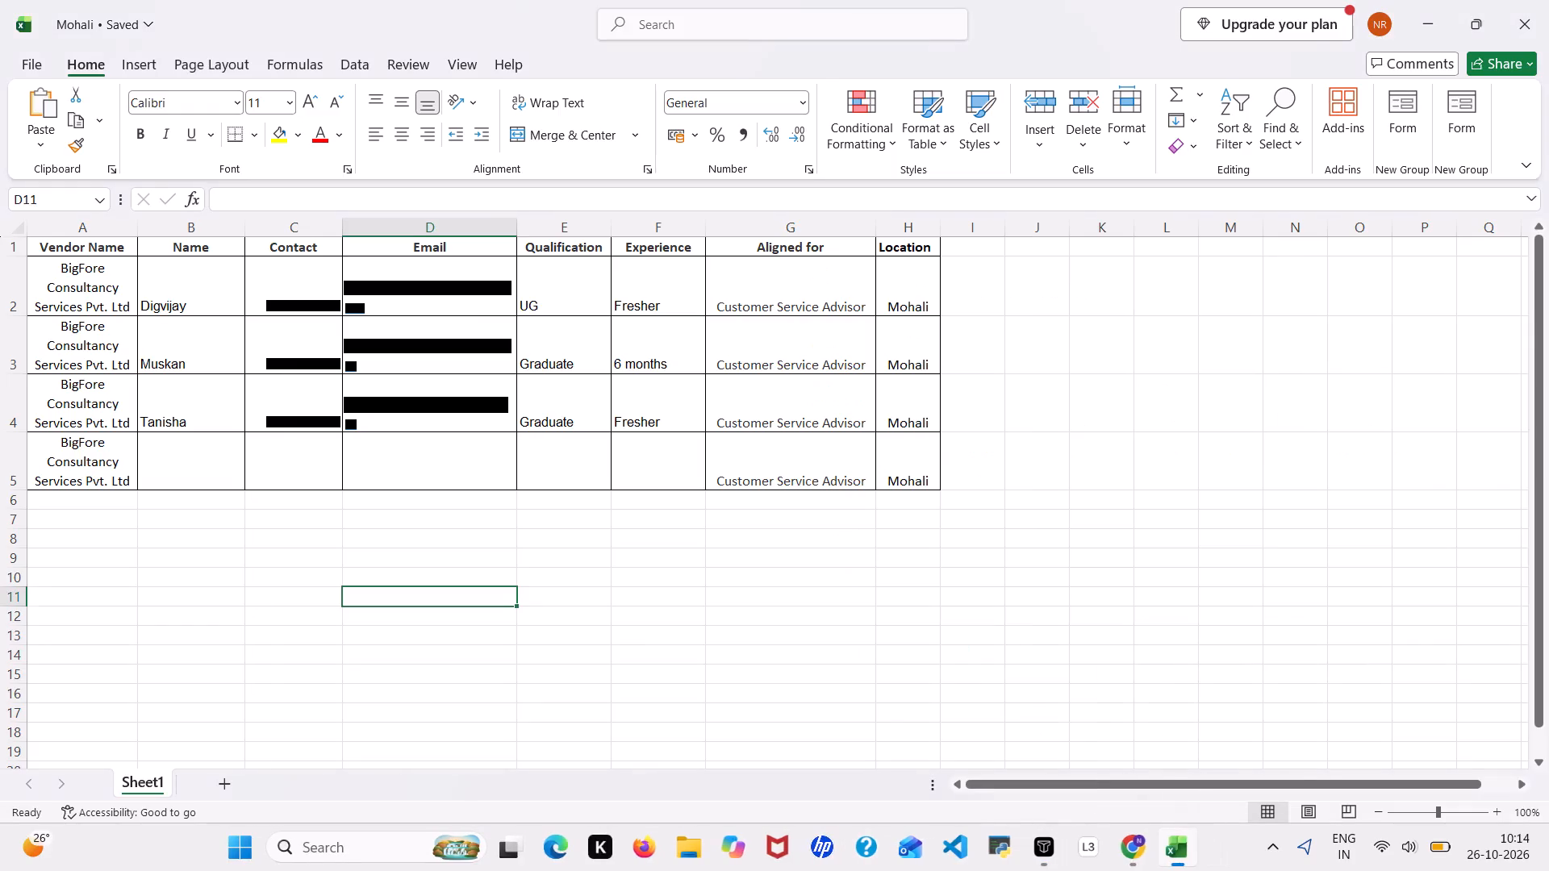
double_click(198, 302)
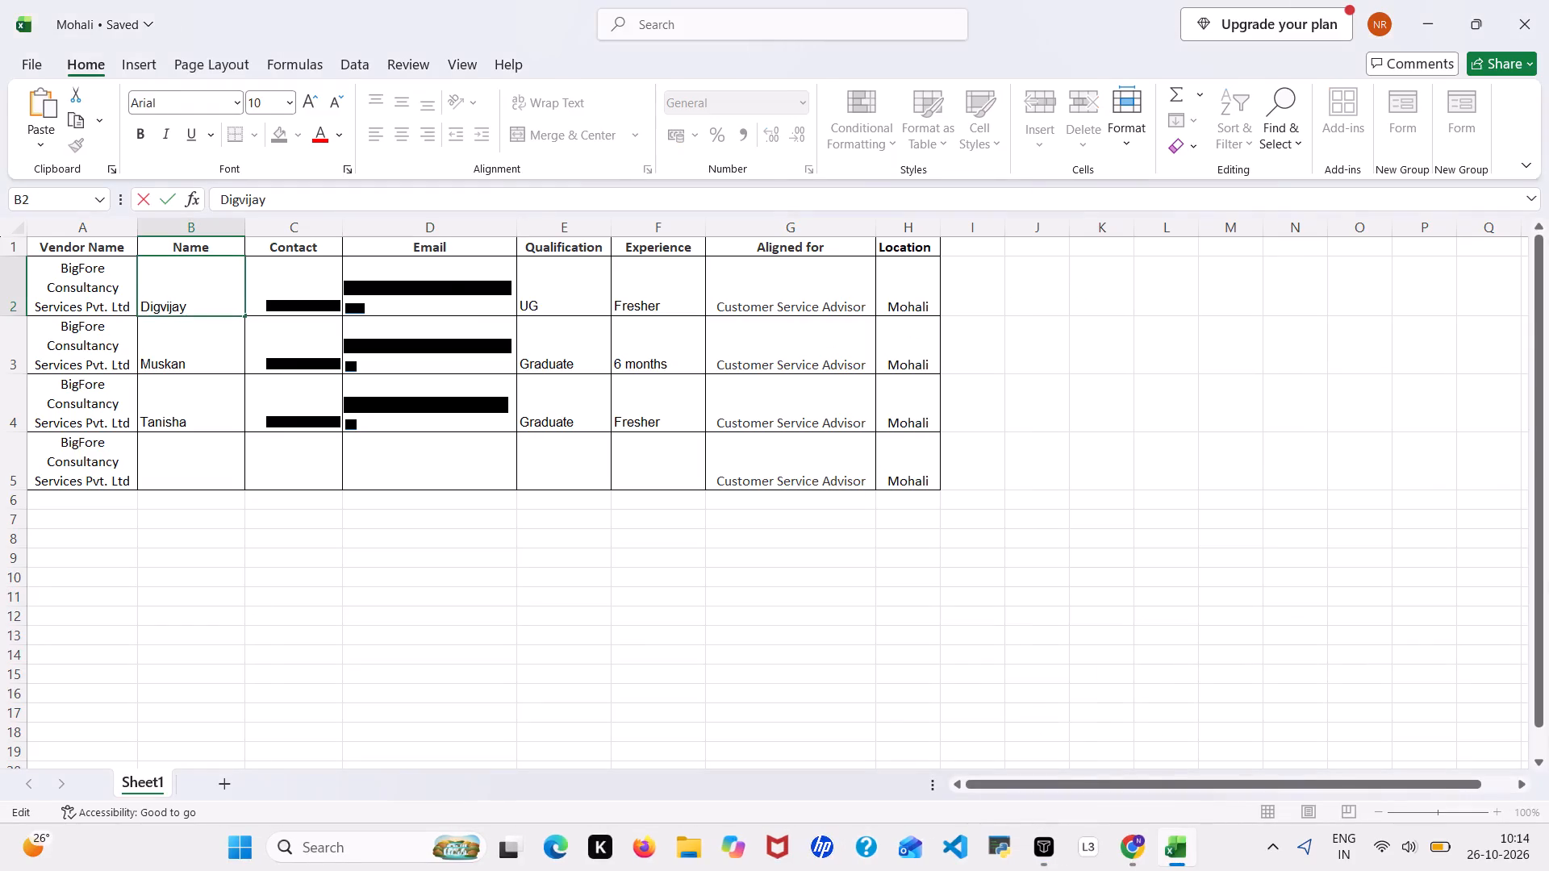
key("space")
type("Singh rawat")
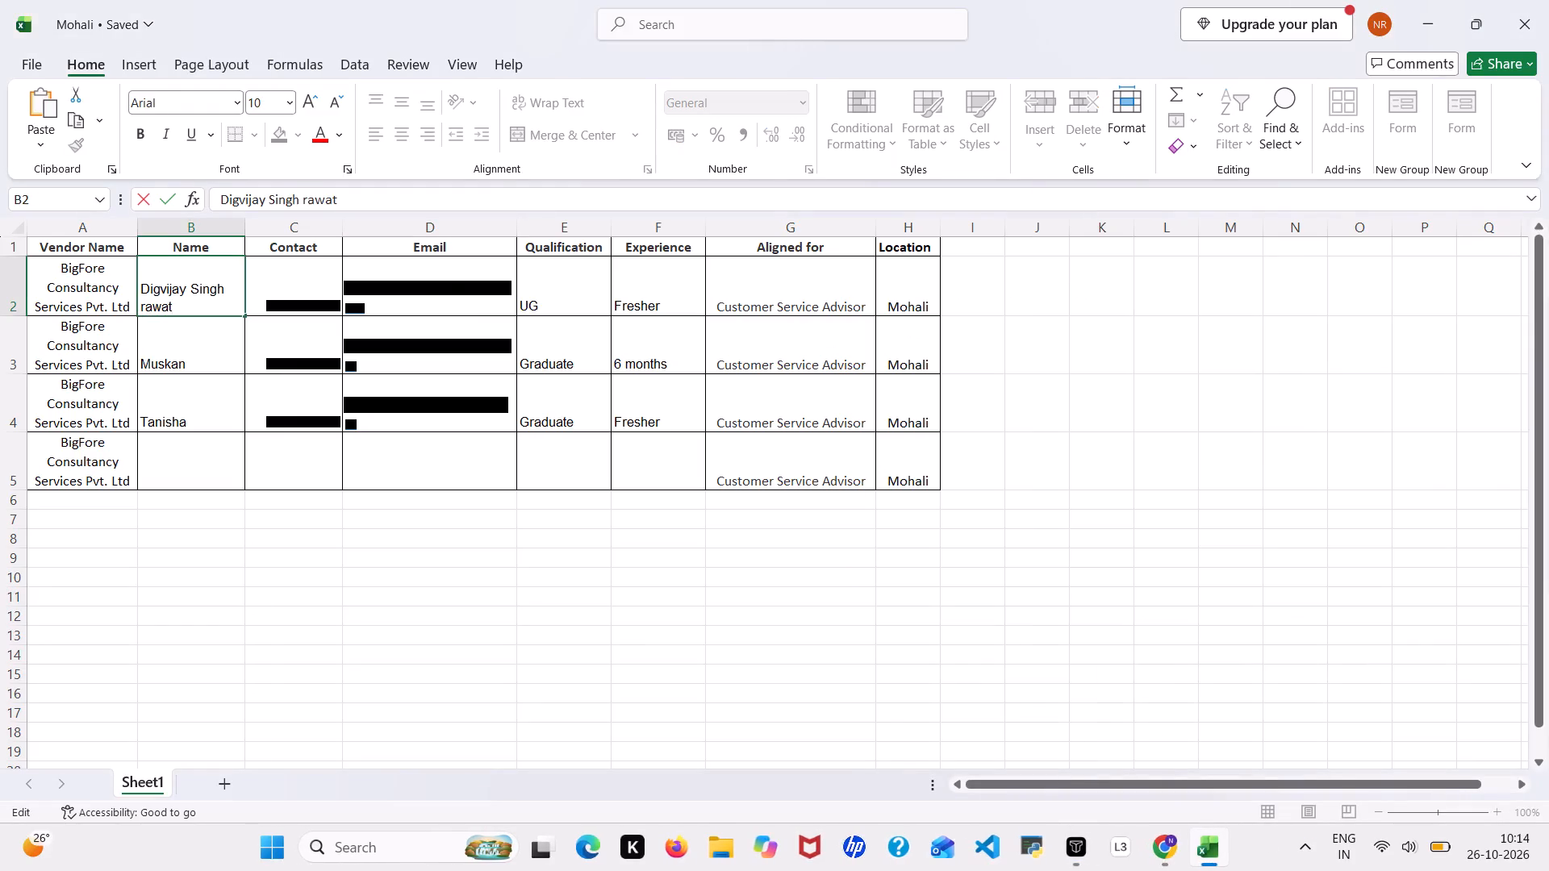
left_click(144, 302)
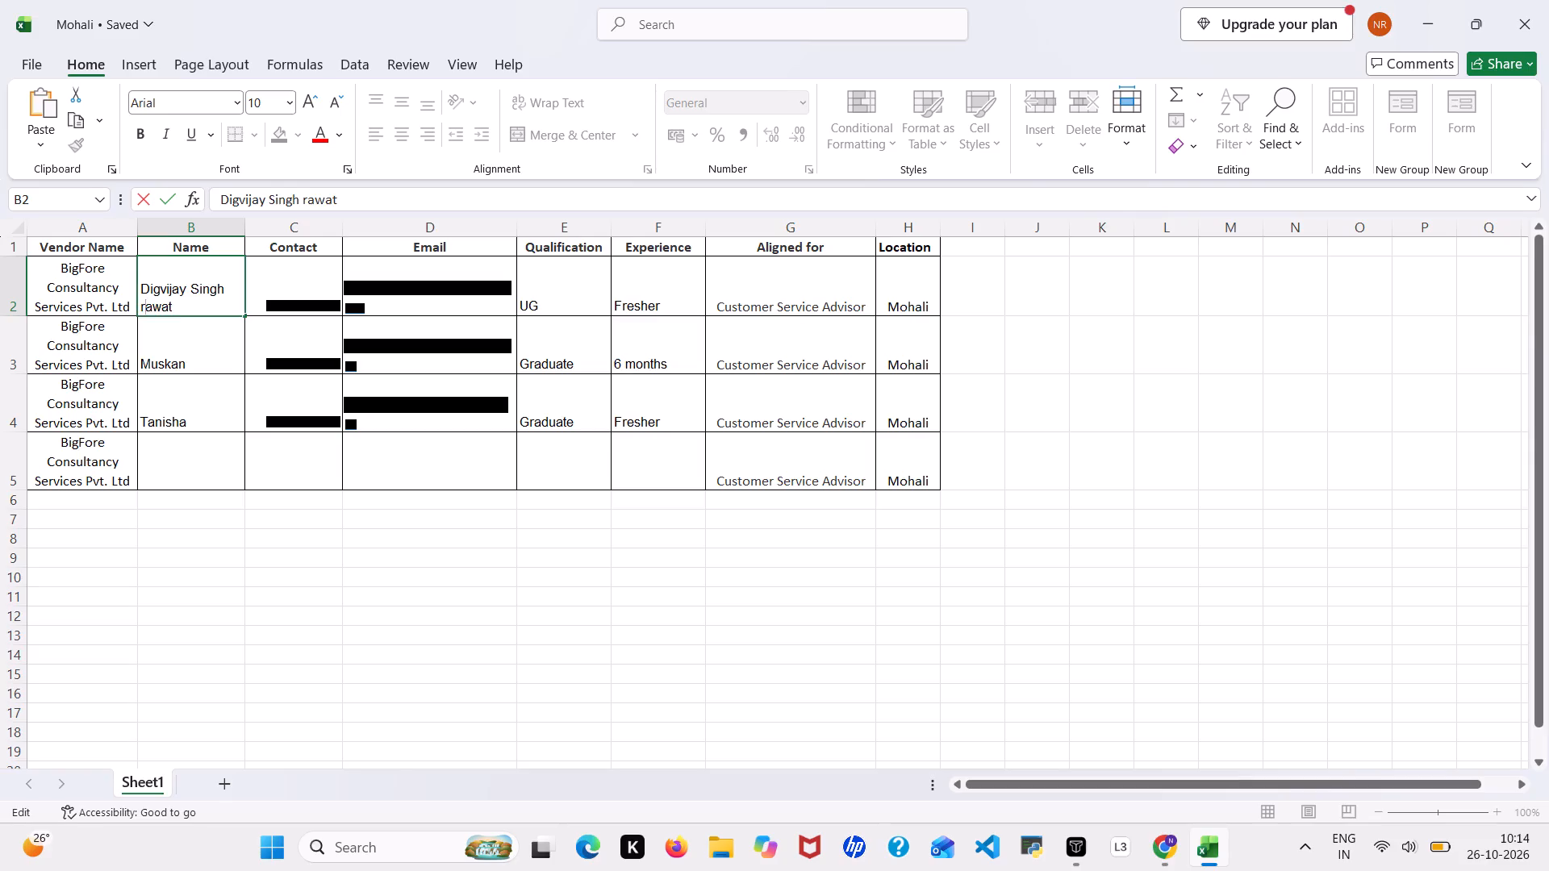
key("BackSpace")
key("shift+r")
In the Mohali workbook in Excel, format the header and three filled candidate rows as centred Calibri 11.
left_click_drag(912, 427, 97, 313)
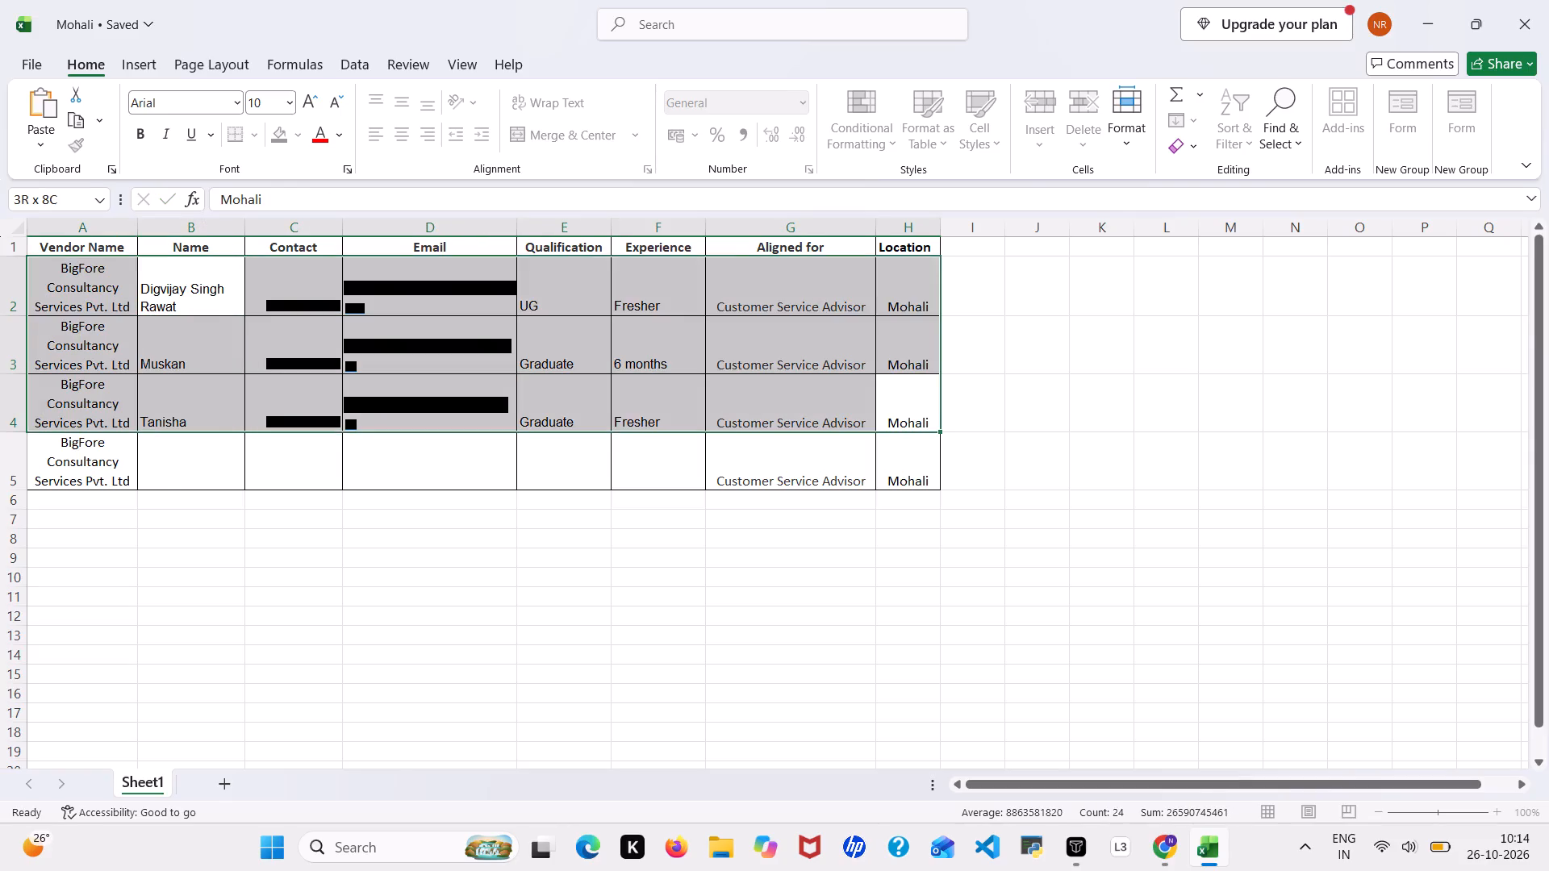
left_click_drag(97, 313, 100, 192)
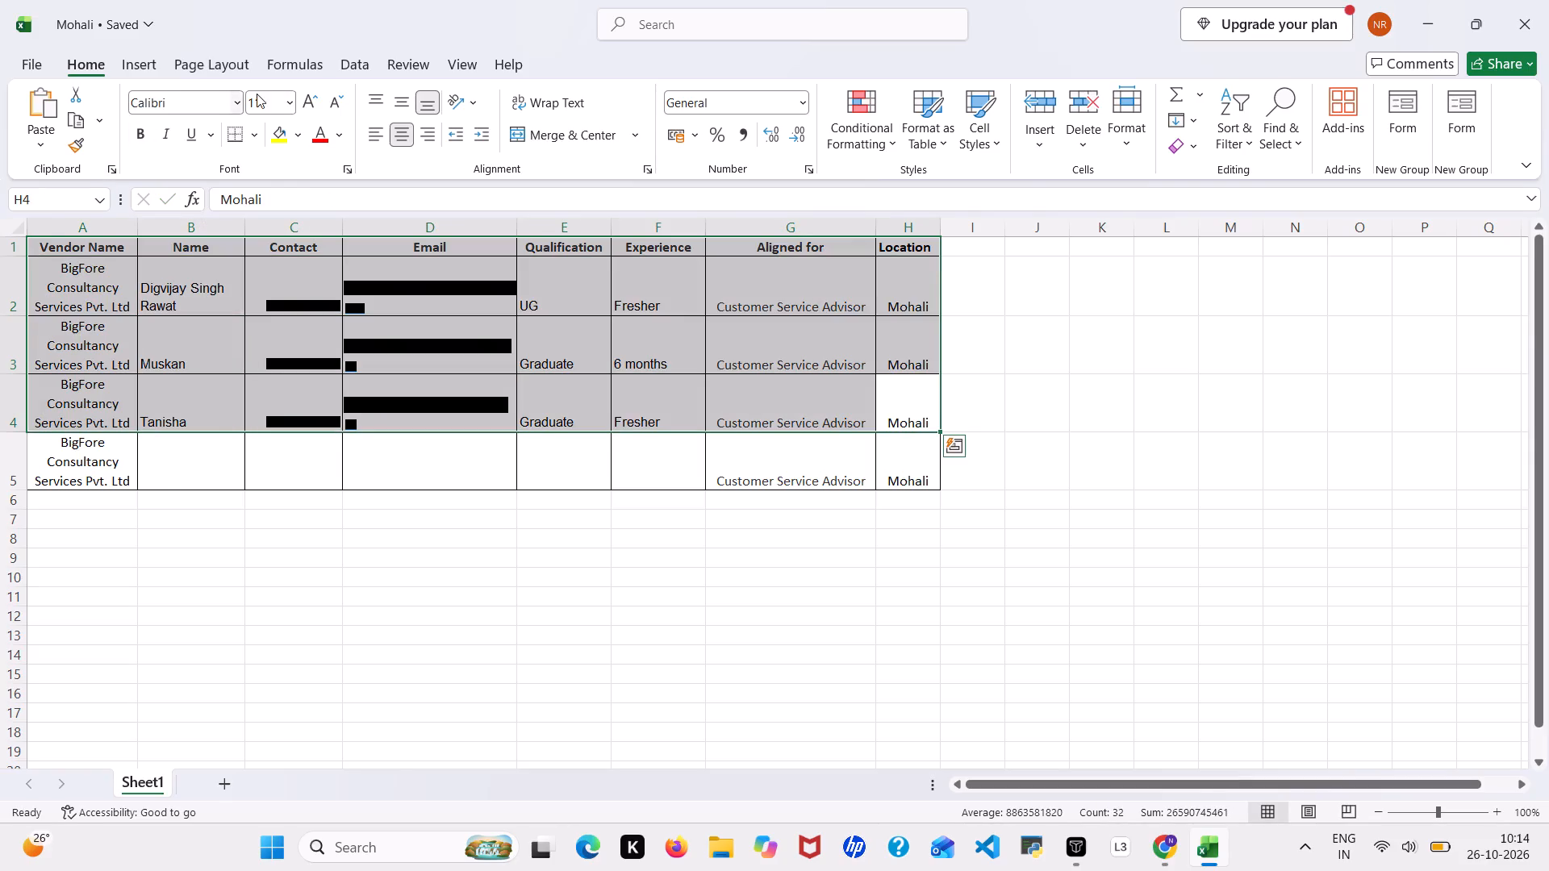
left_click(236, 104)
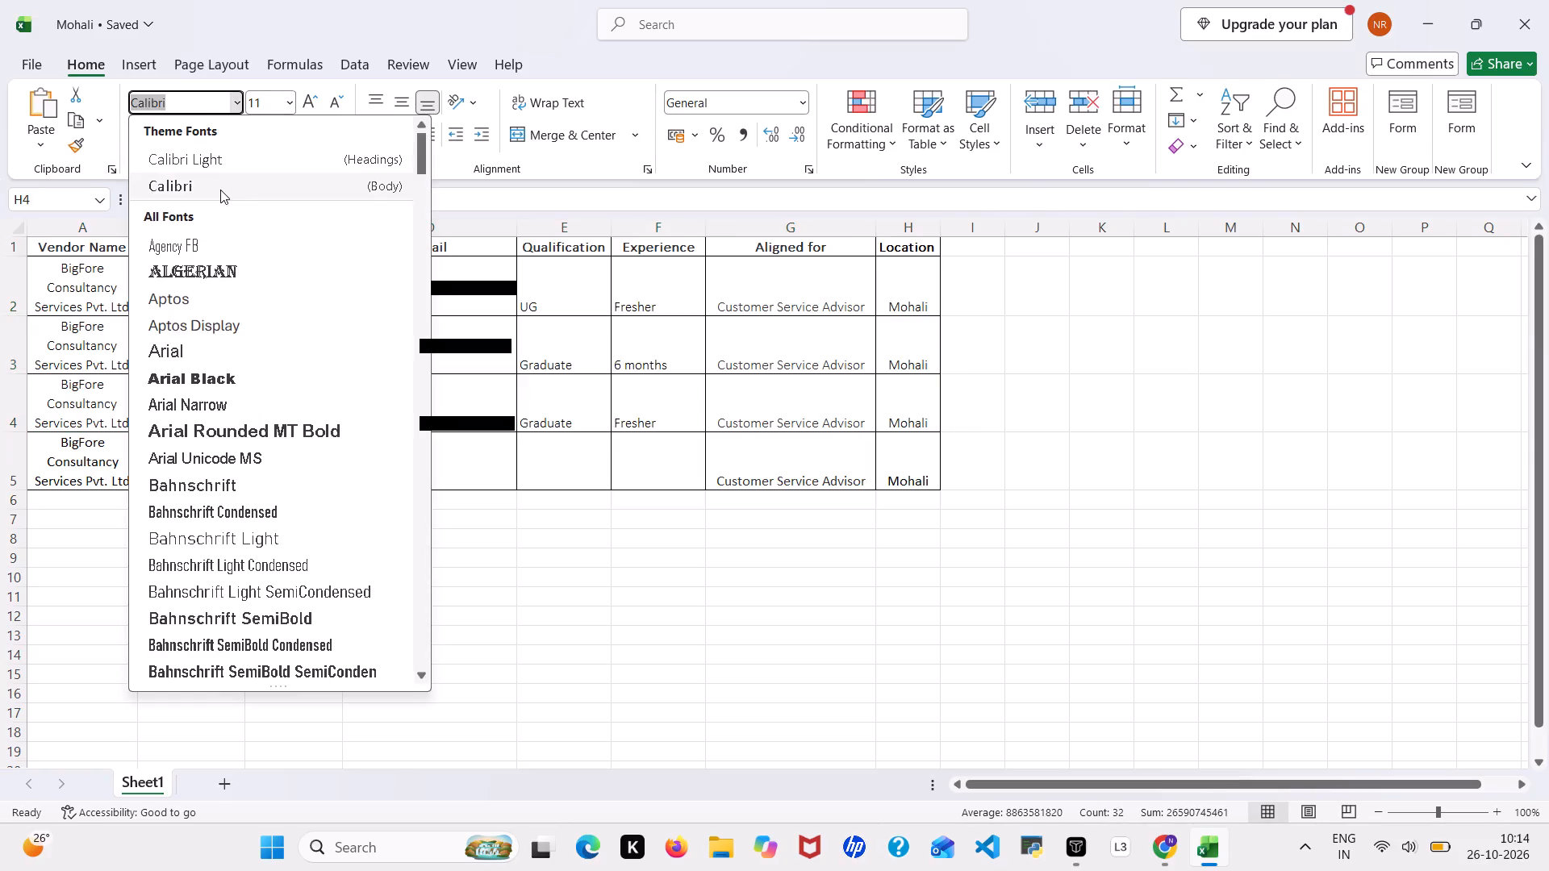
left_click(220, 190)
left_click(292, 105)
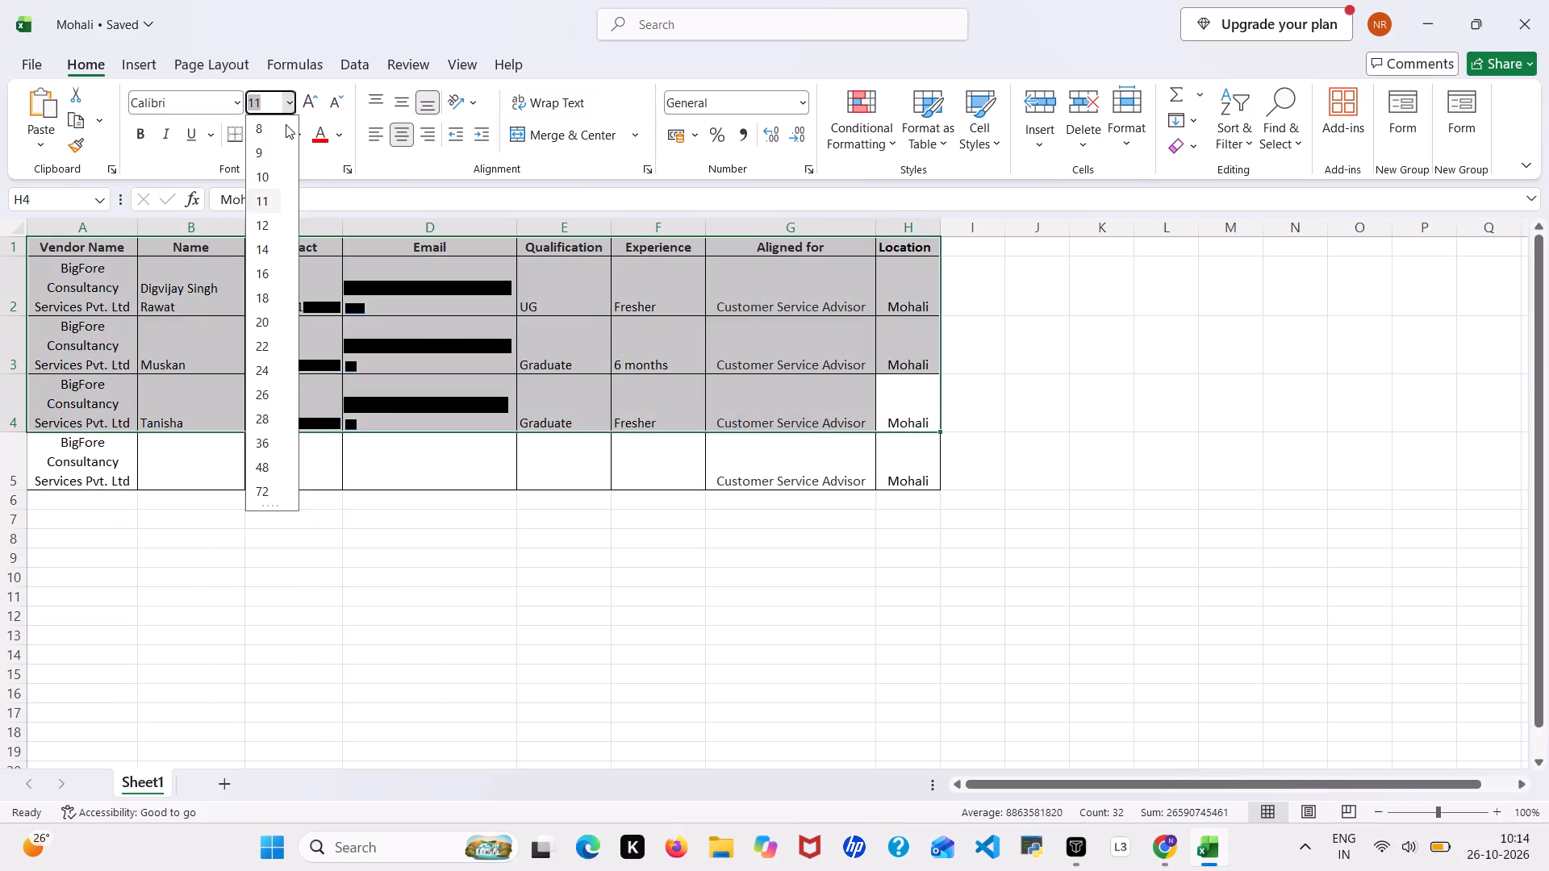
left_click(269, 203)
double_click(403, 143)
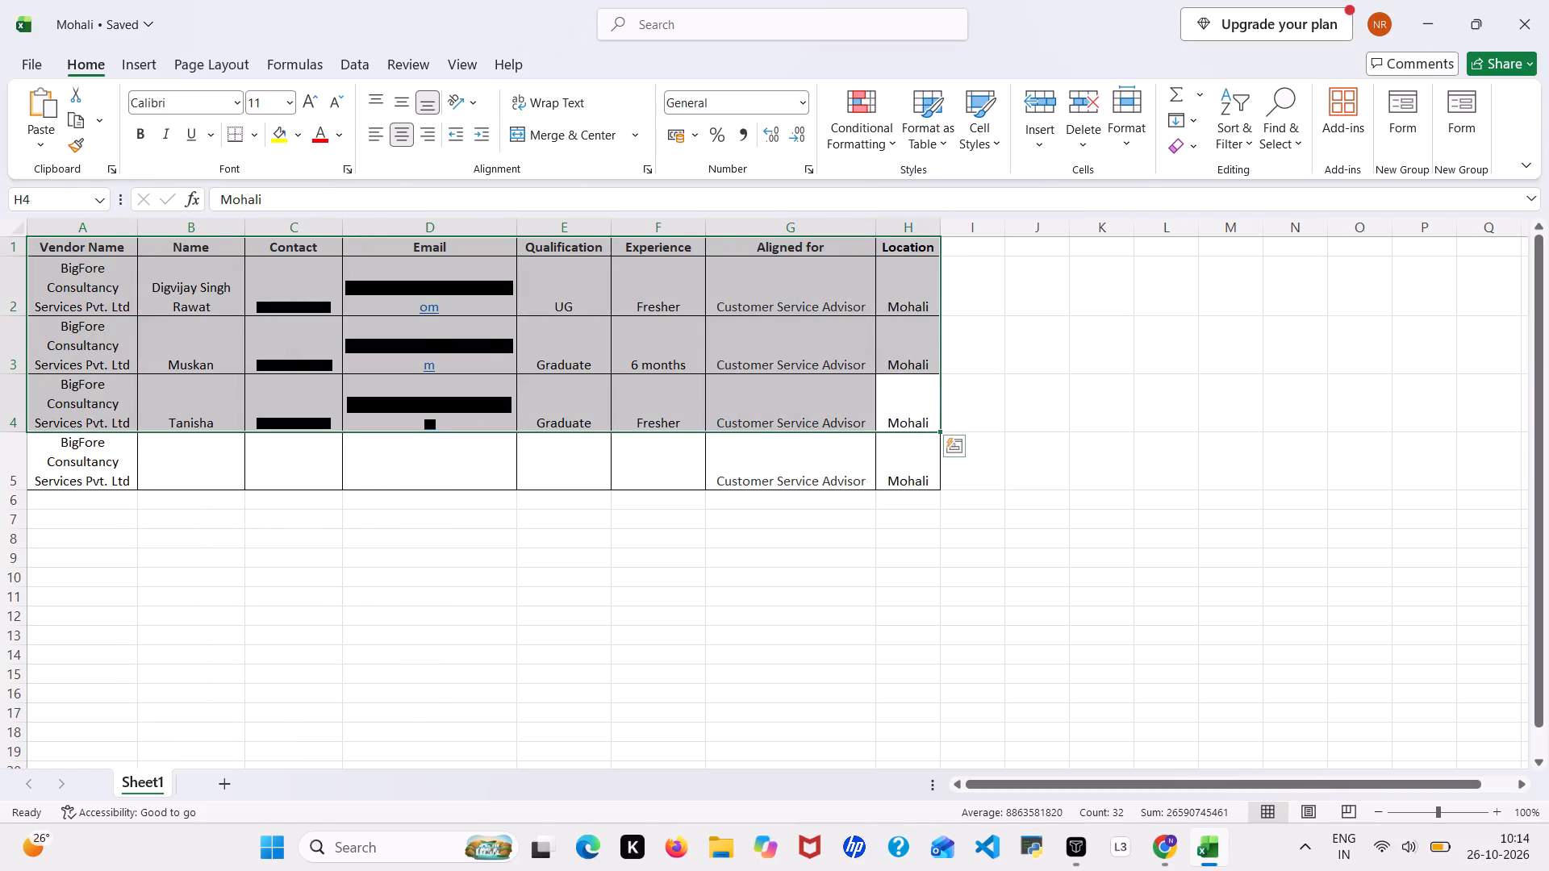
Copy the header and three formatted candidate rows into the Titan email draft, two lines below the intro sentence.
key("ctrl+c")
left_click(1076, 835)
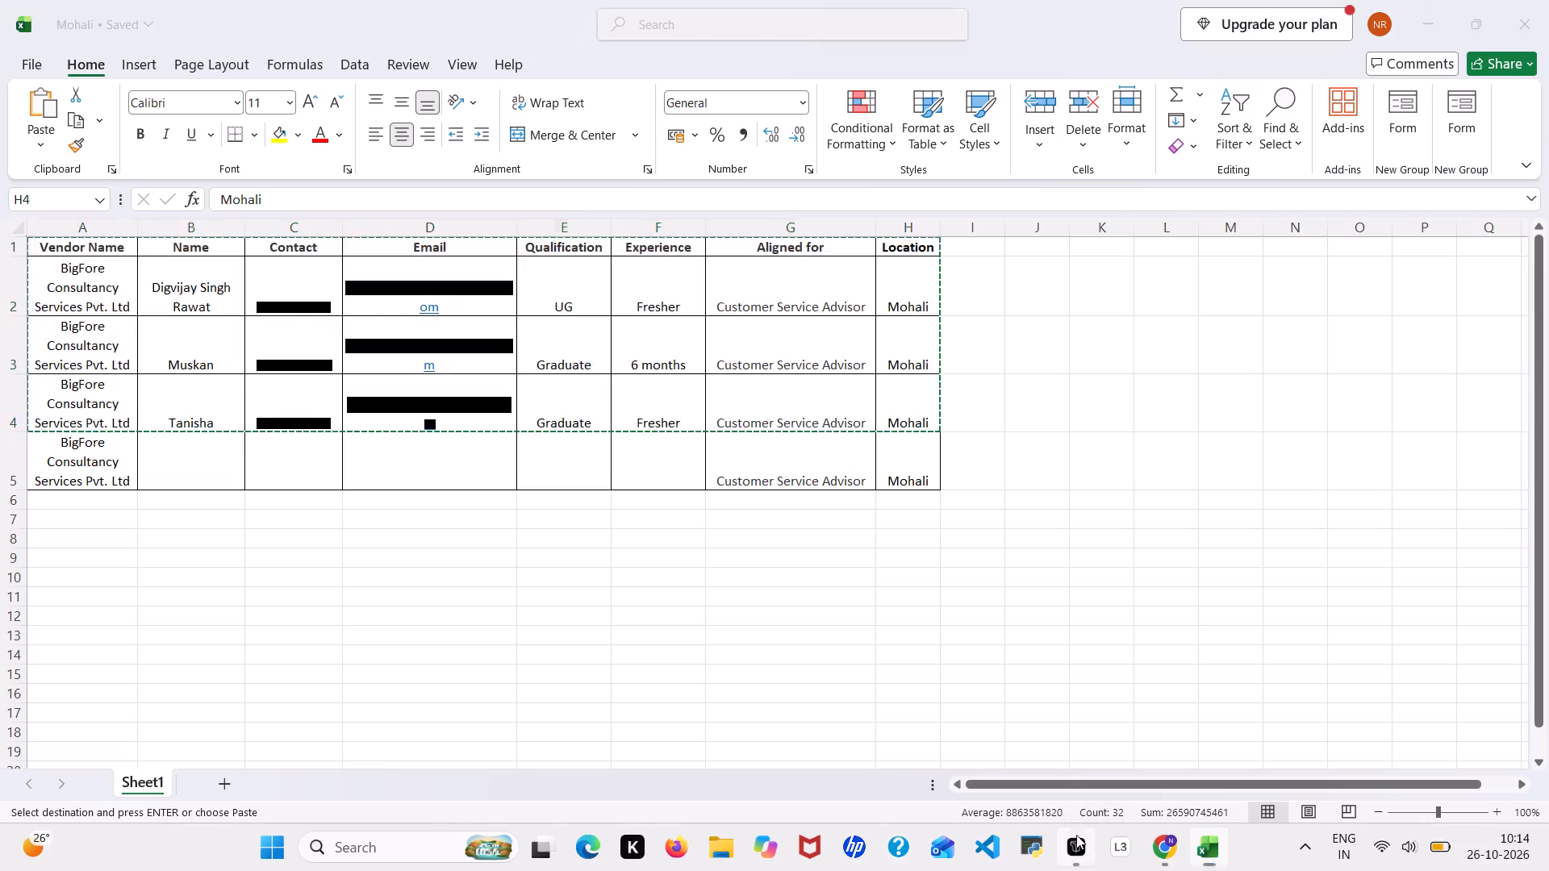
left_click(1133, 480)
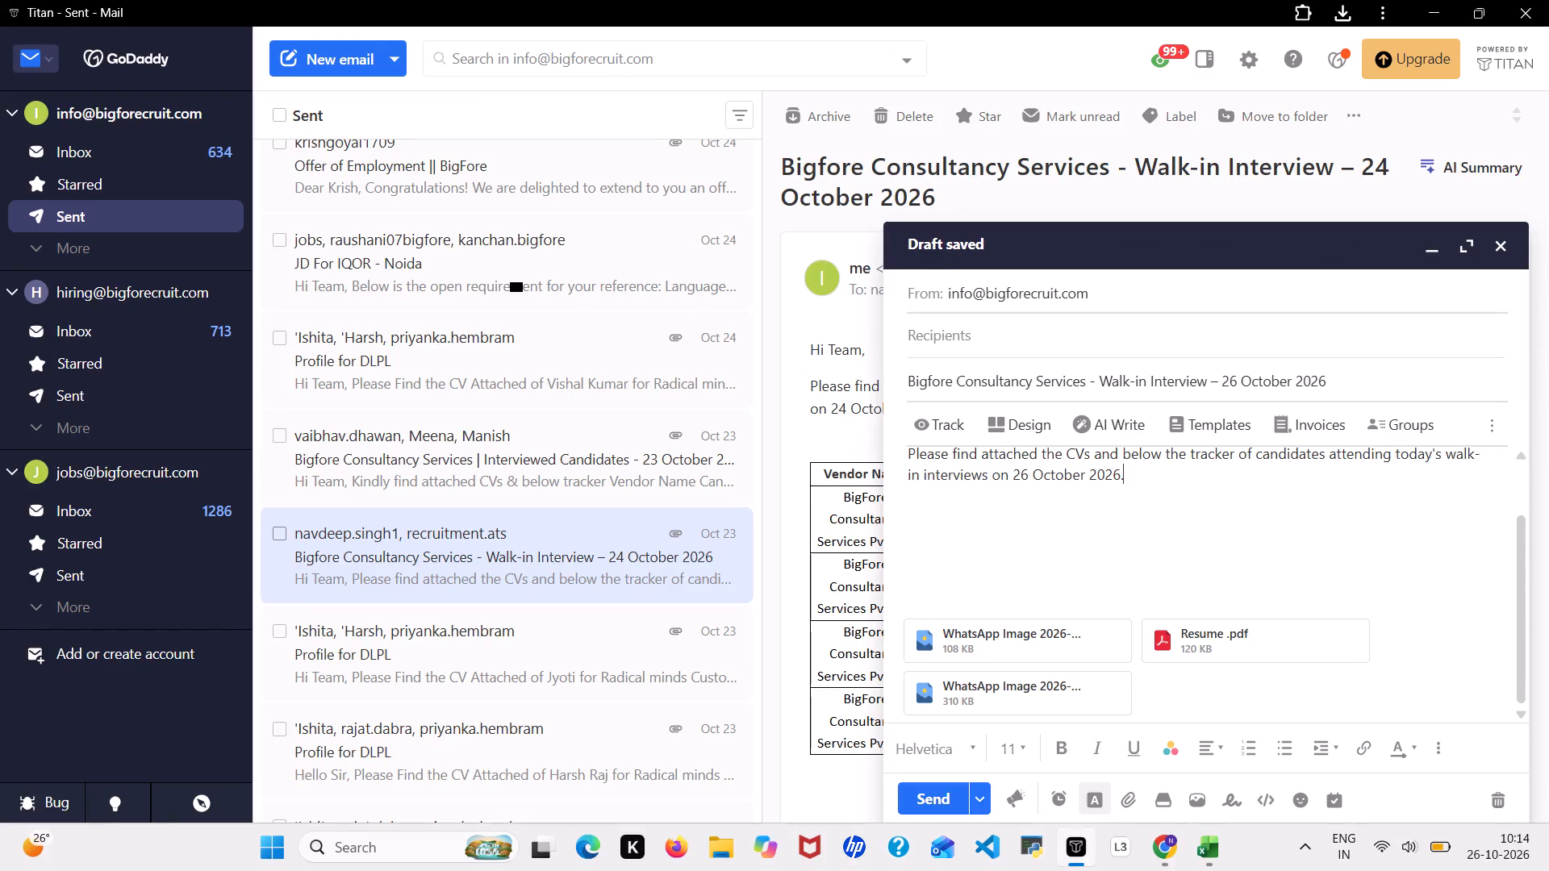
key("Return")
key("Return")
key("ctrl+v")
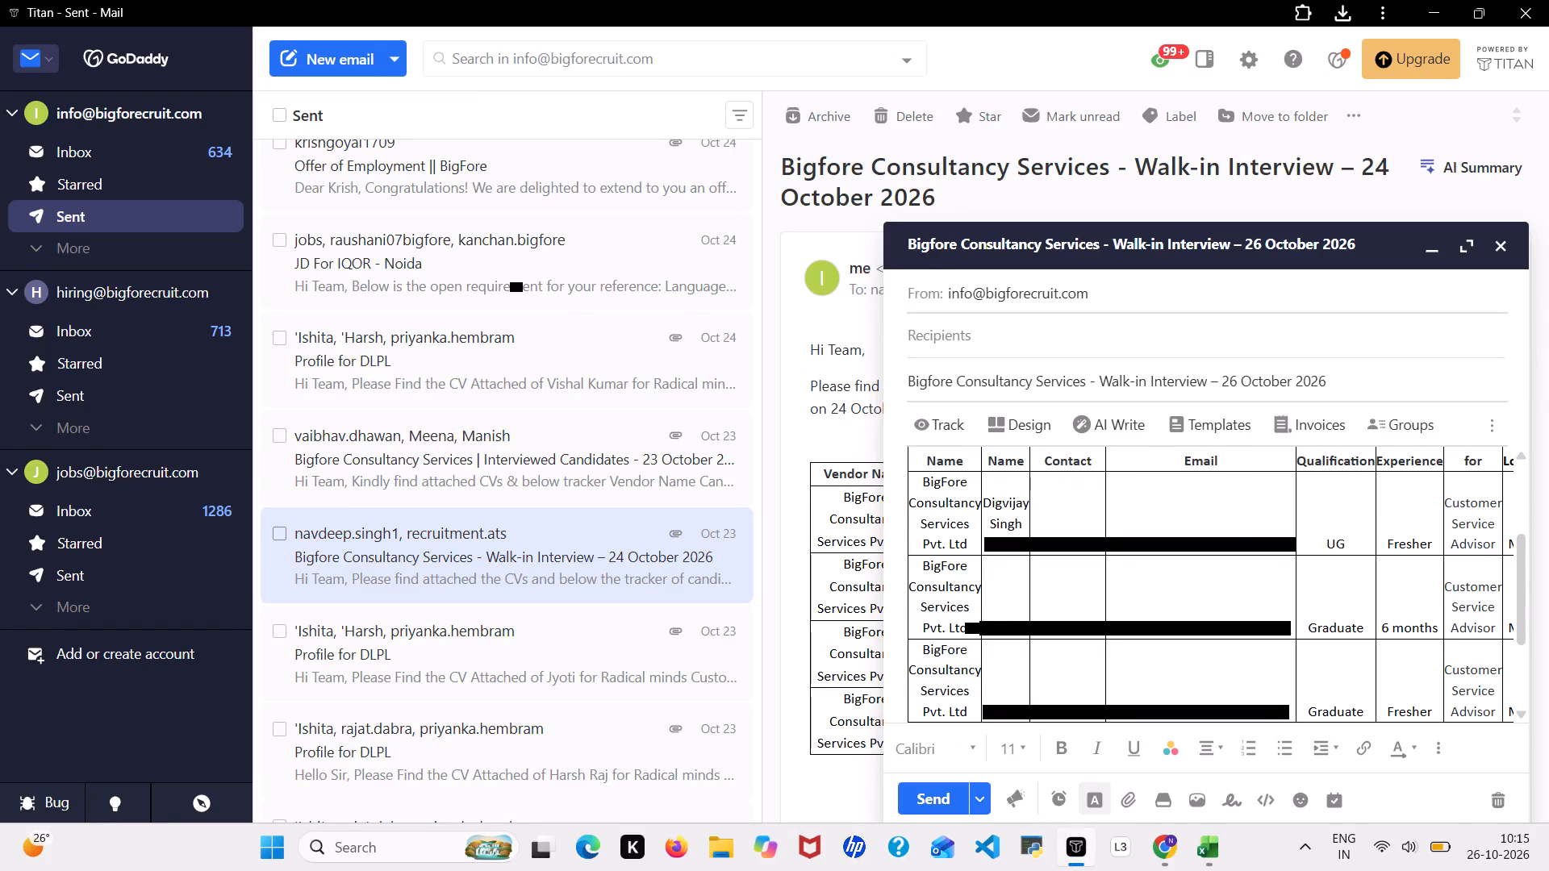
Check the pasted candidate table's rows and columns and the attachments in the draft.
scroll(1055, 509, "left", 3)
scroll(1055, 509, "up", 1)
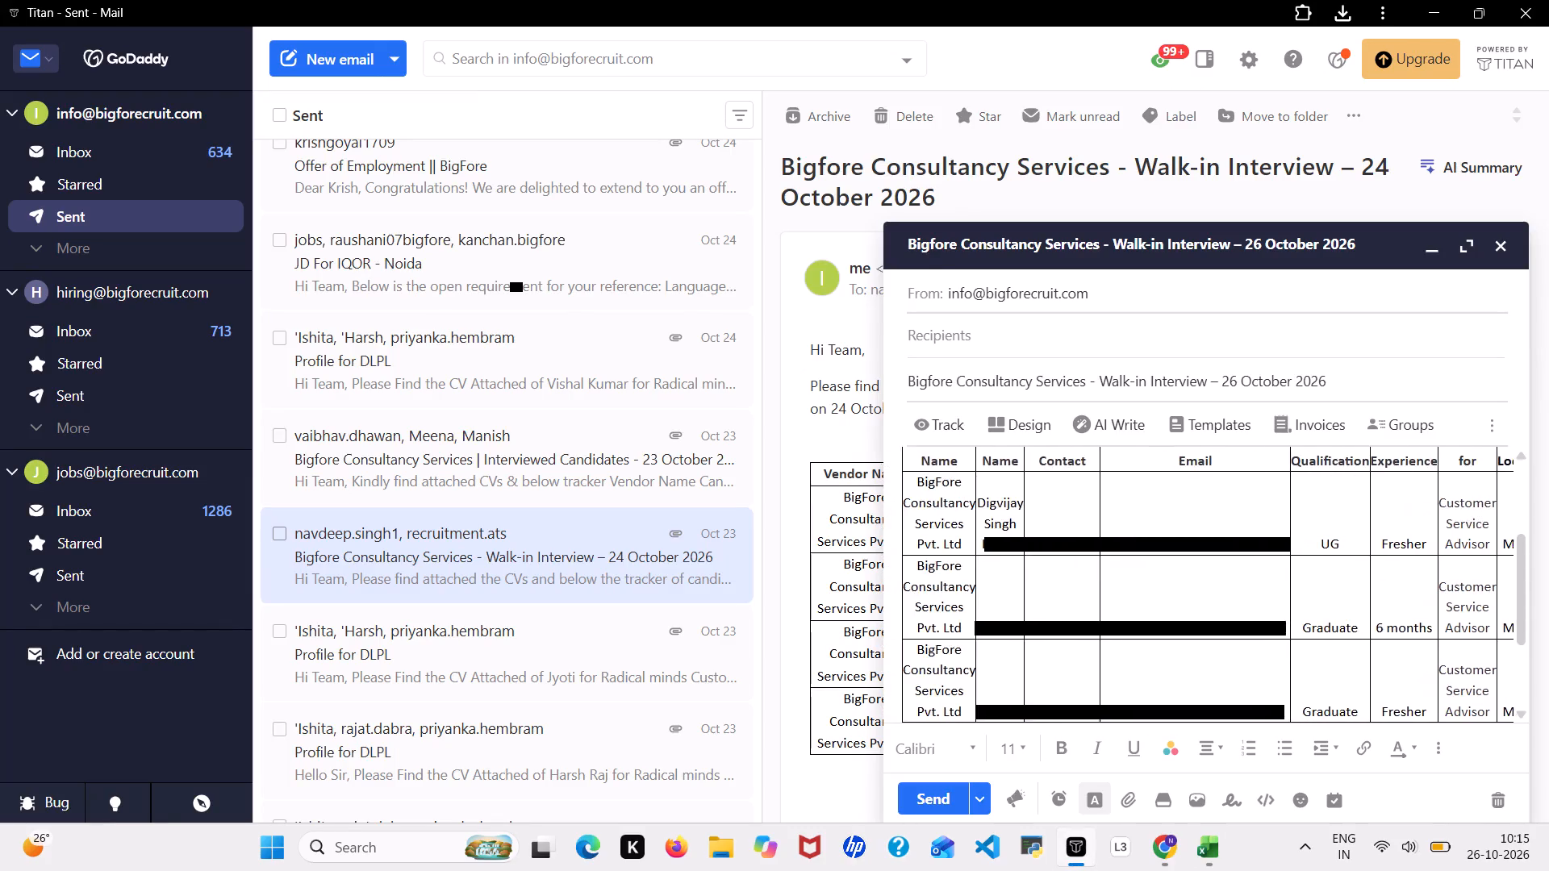
scroll(1055, 509, "up", 1)
scroll(1055, 509, "right", 2)
scroll(1055, 509, "down", 1)
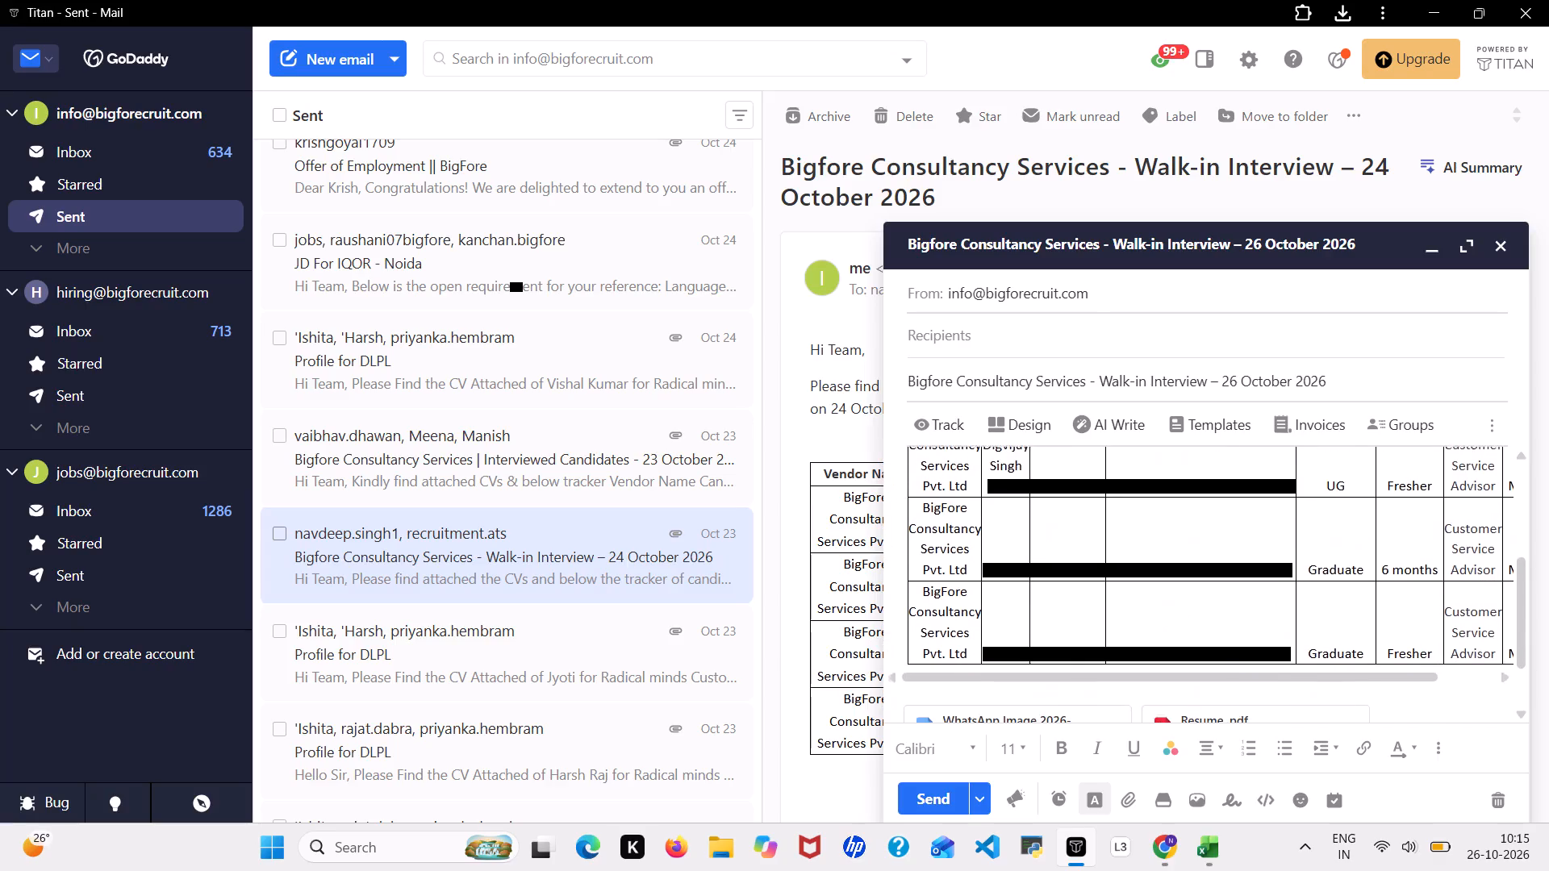
scroll(1055, 509, "down", 3)
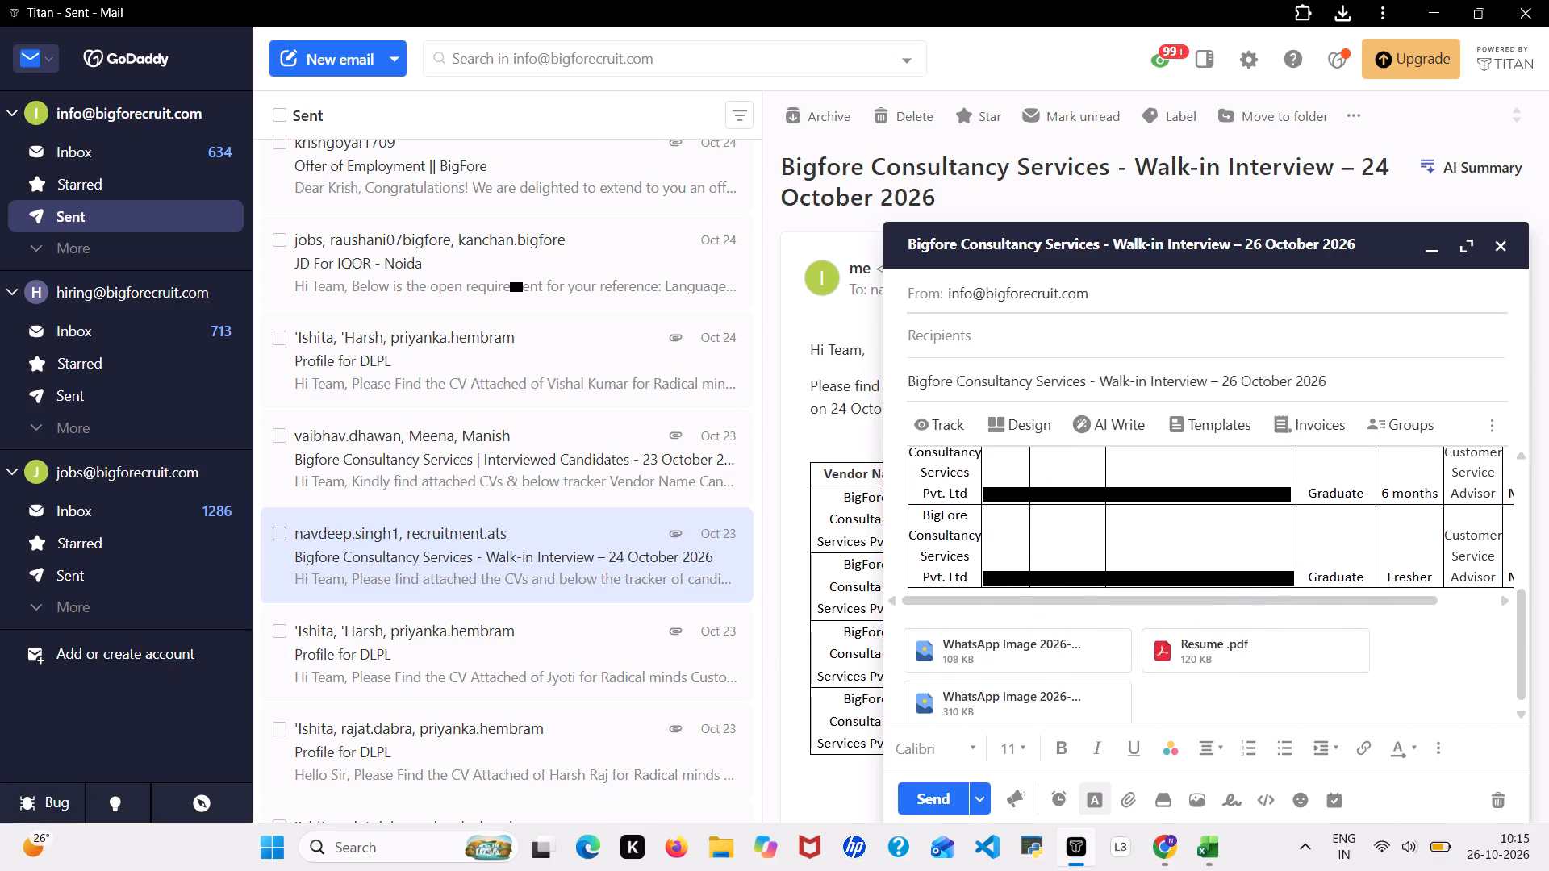
scroll(1055, 509, "down", 1)
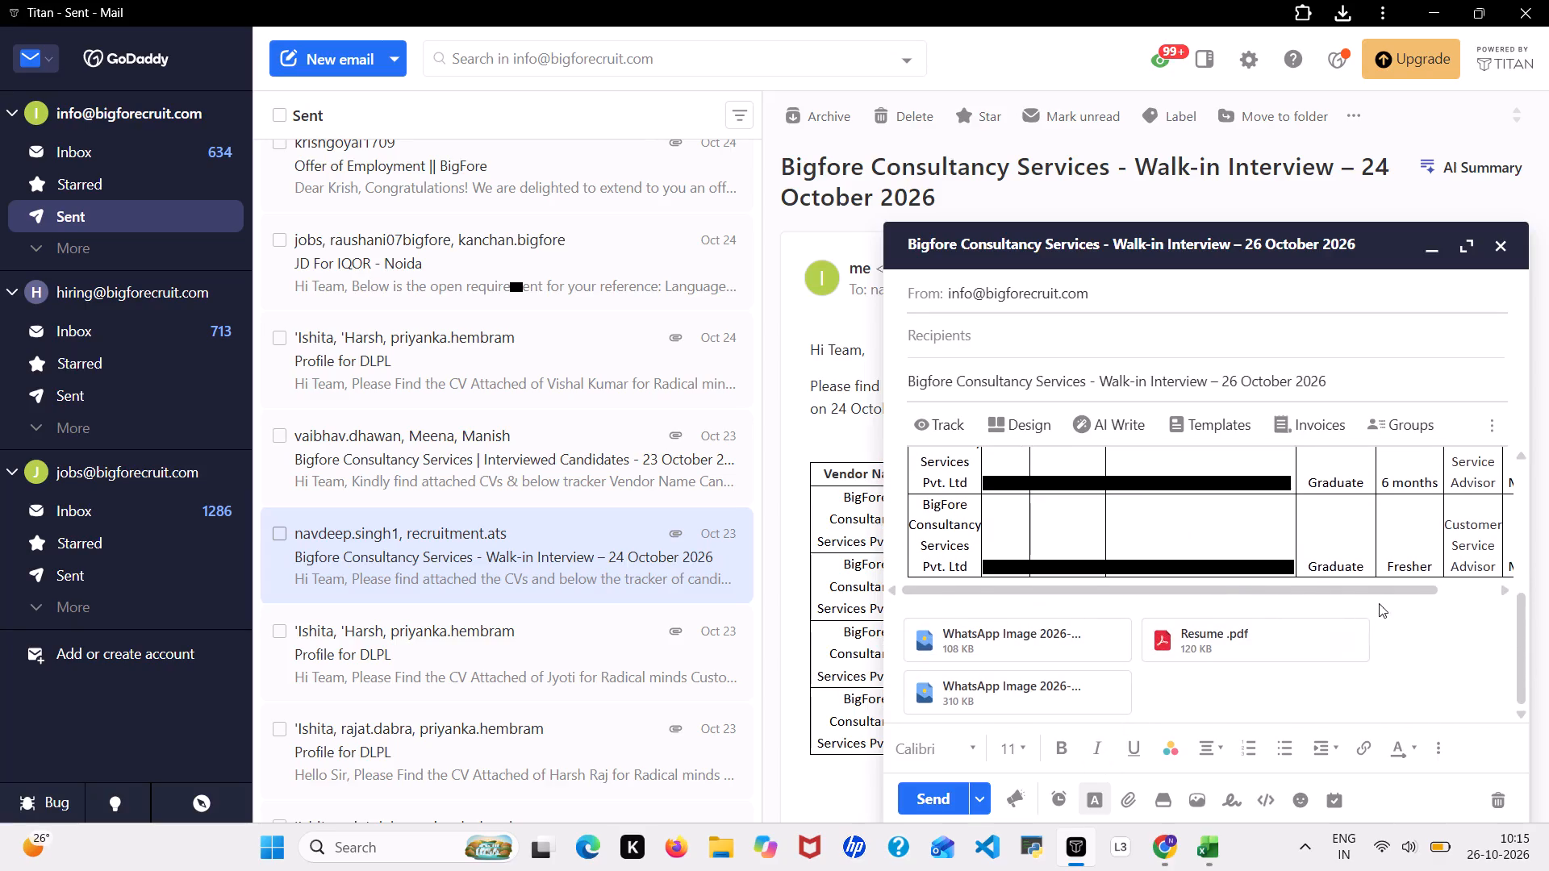
scroll(1384, 540, "left", 2)
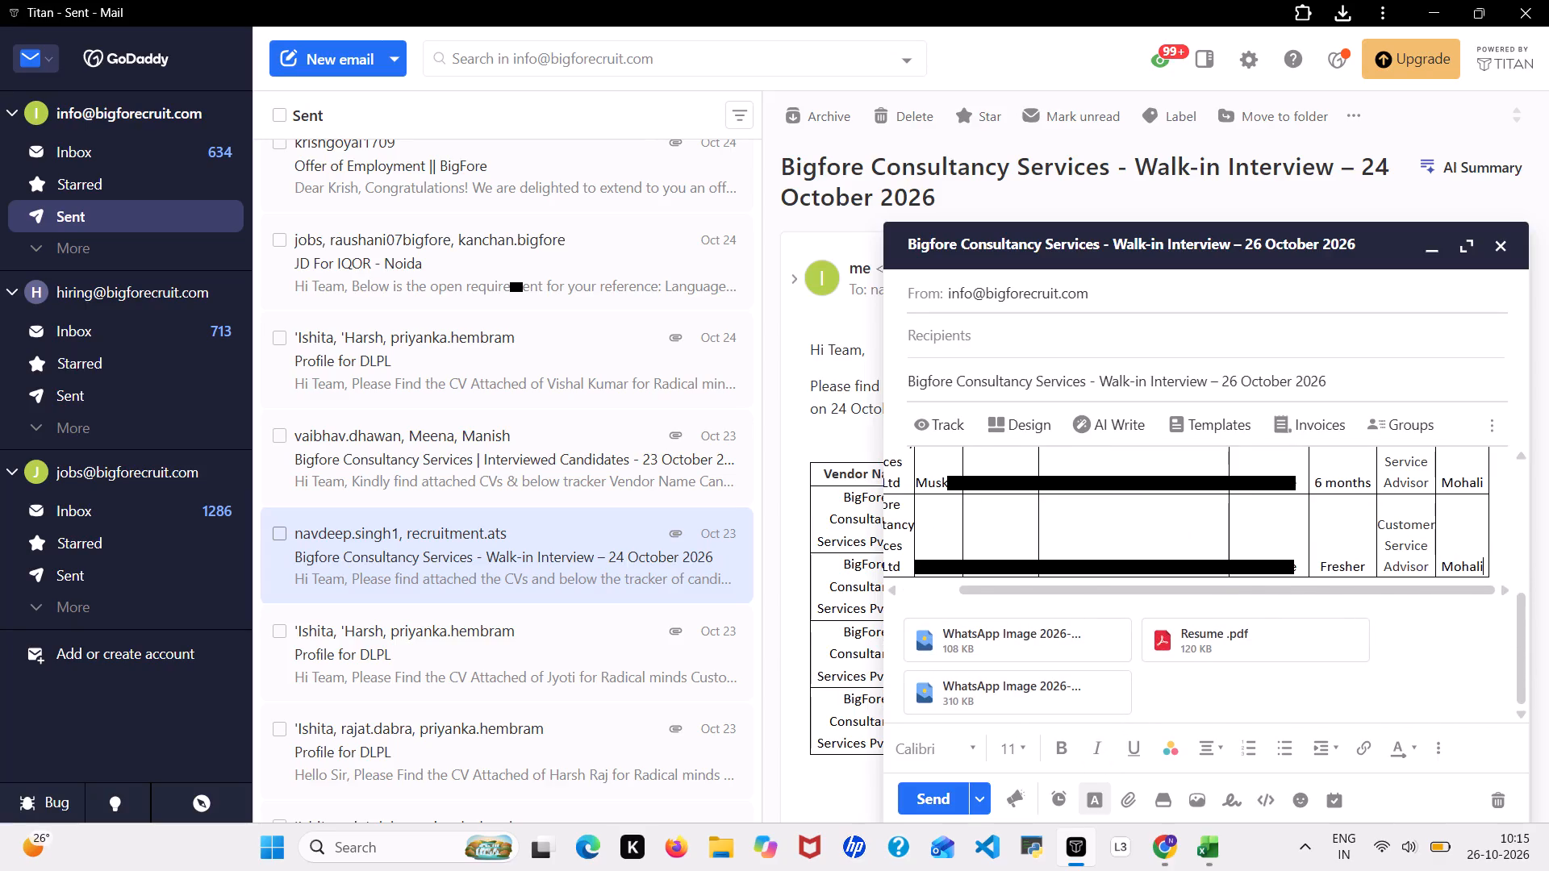
Copy the Thanks & Regards sign-off from the 24 October email and add it below the draft's candidate table.
scroll(845, 706, "down", 2)
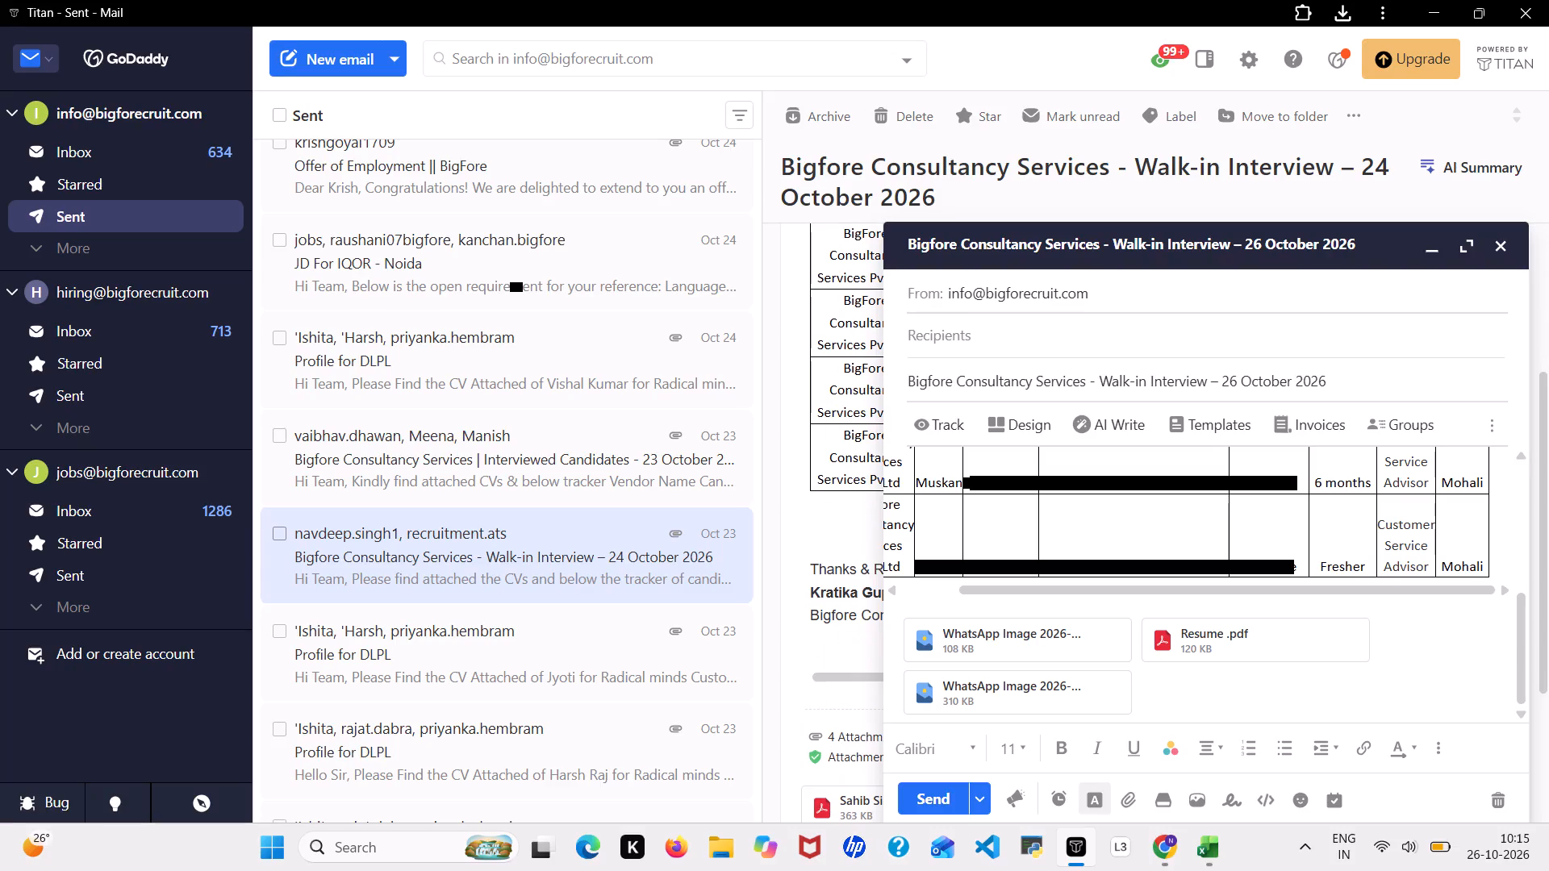
left_click_drag(812, 565, 1305, 638)
key("ctrl+c")
double_click(1495, 566)
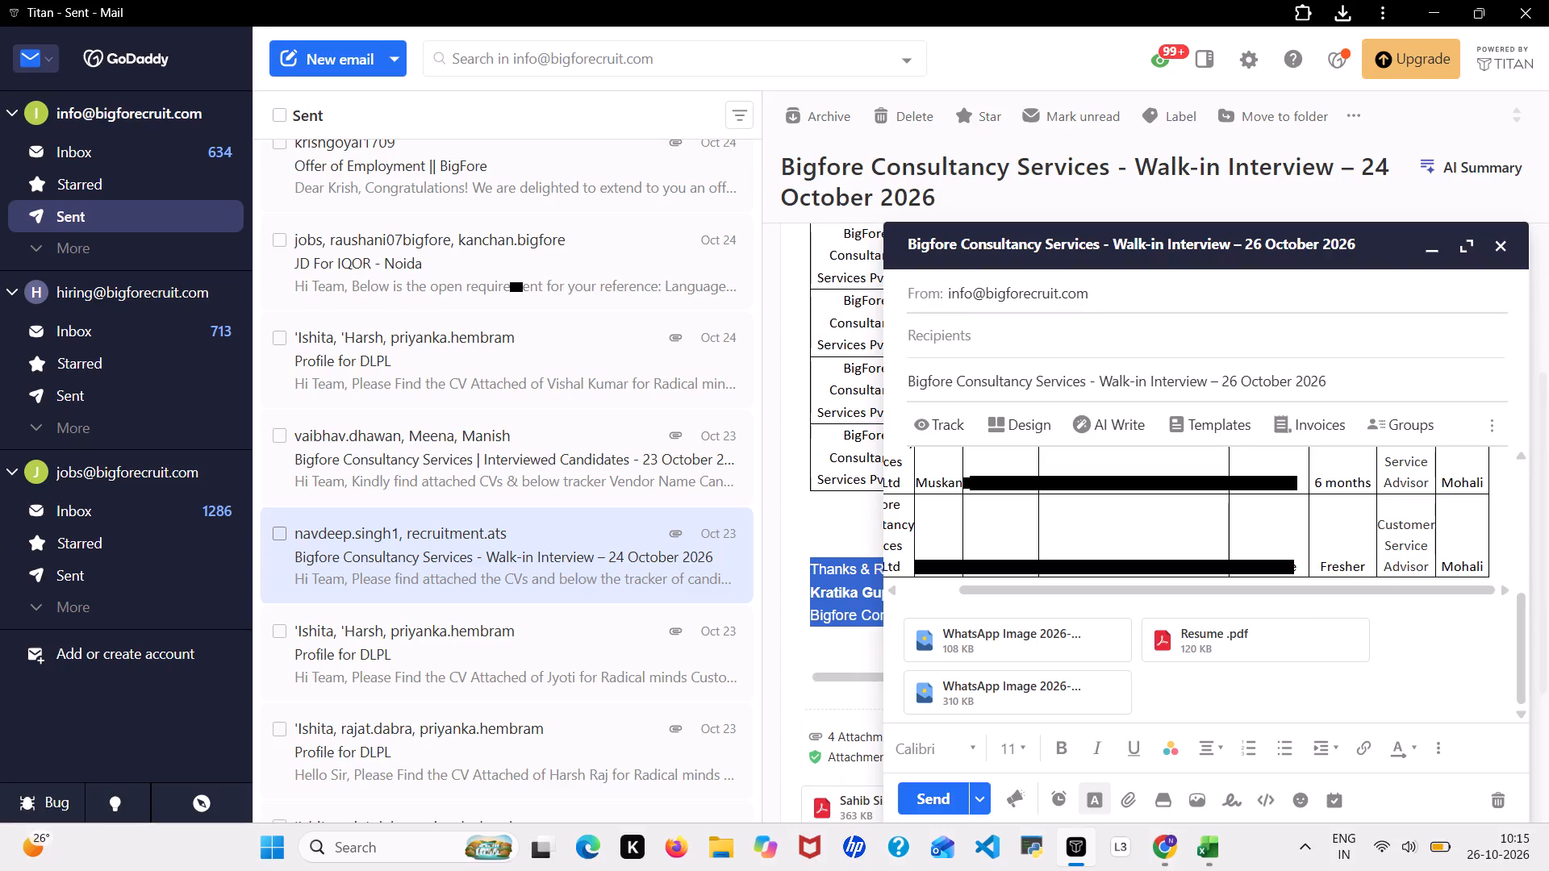
key("Return")
key("Return")
key("Return")
scroll(1495, 566, "right", 7)
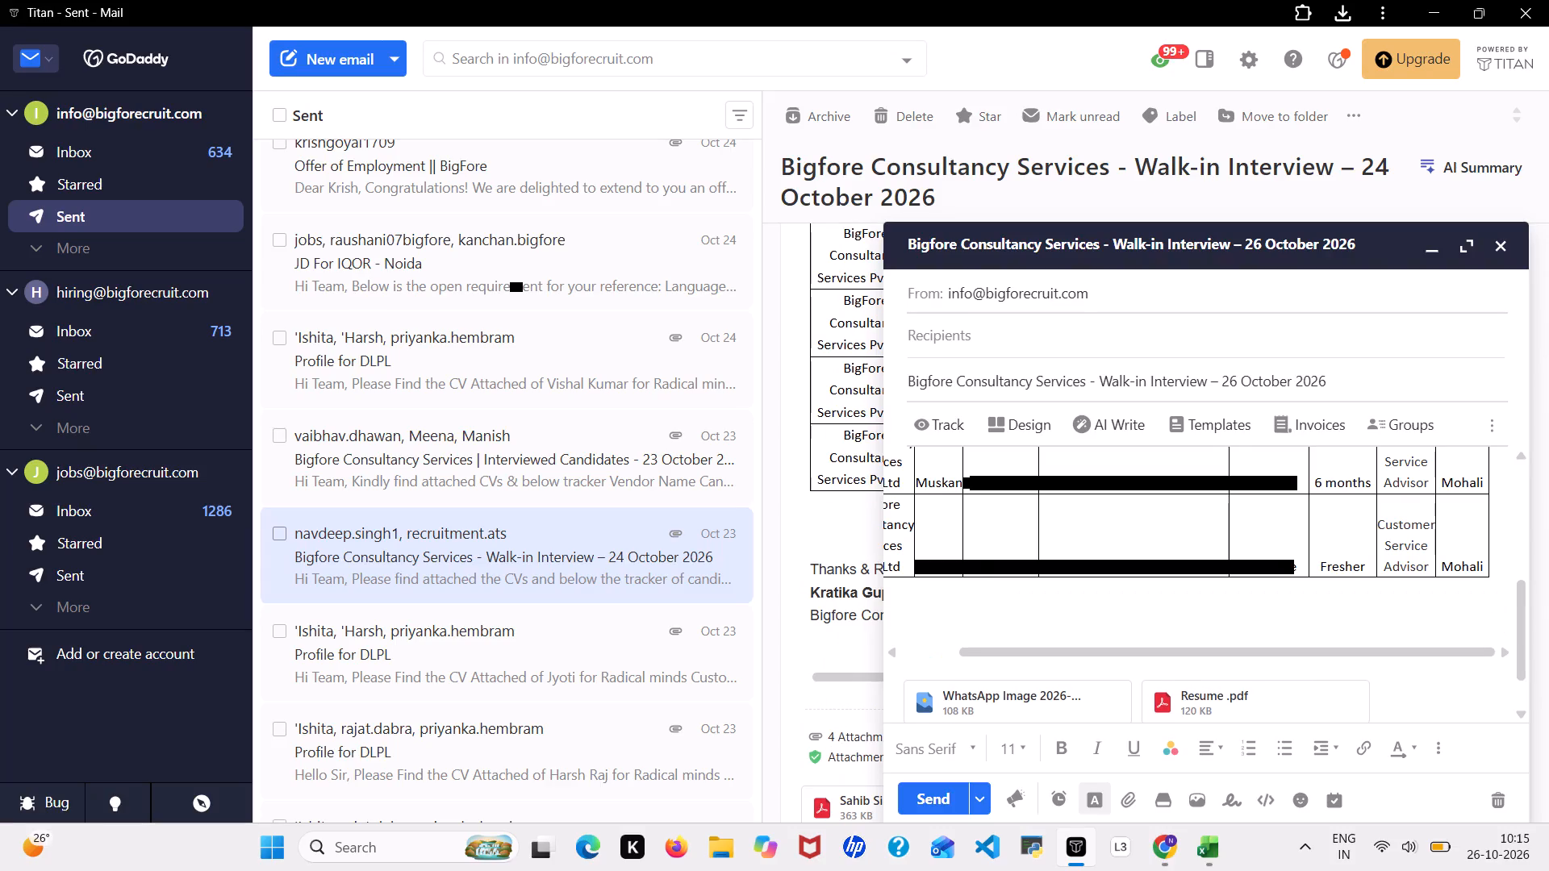
Paste the copied Thanks & Regards sign-off below the candidate table in the 26 October draft.
key("ctrl+v")
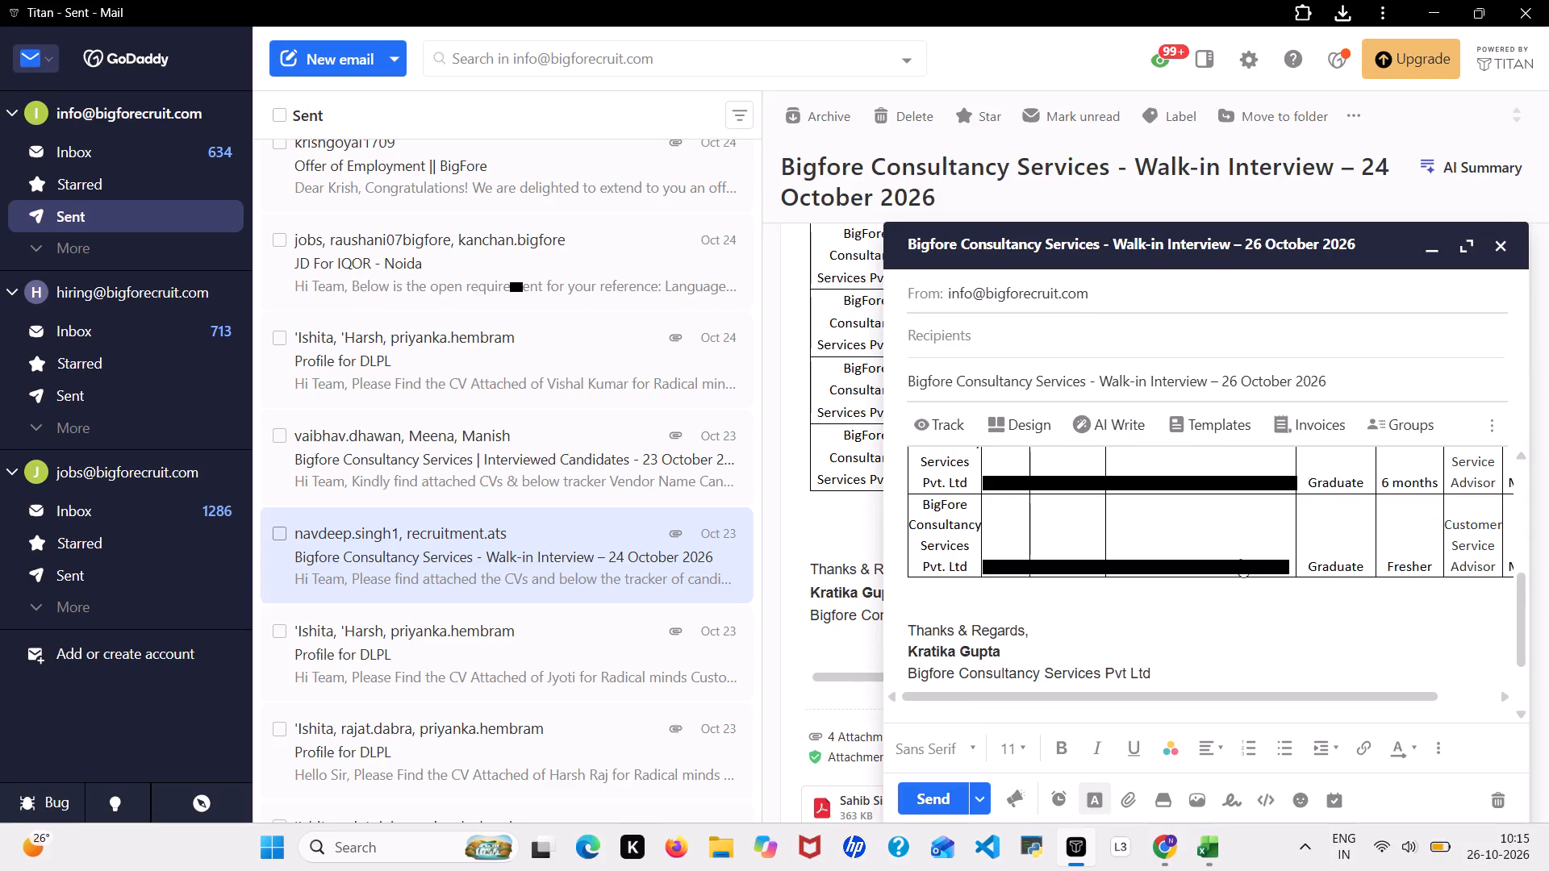
Address the draft to the 24 October email's two recipients: the first contact suggested for "nav" and Aerial's recruitment ATS mailbox.
left_click(1073, 346)
left_click(1073, 346)
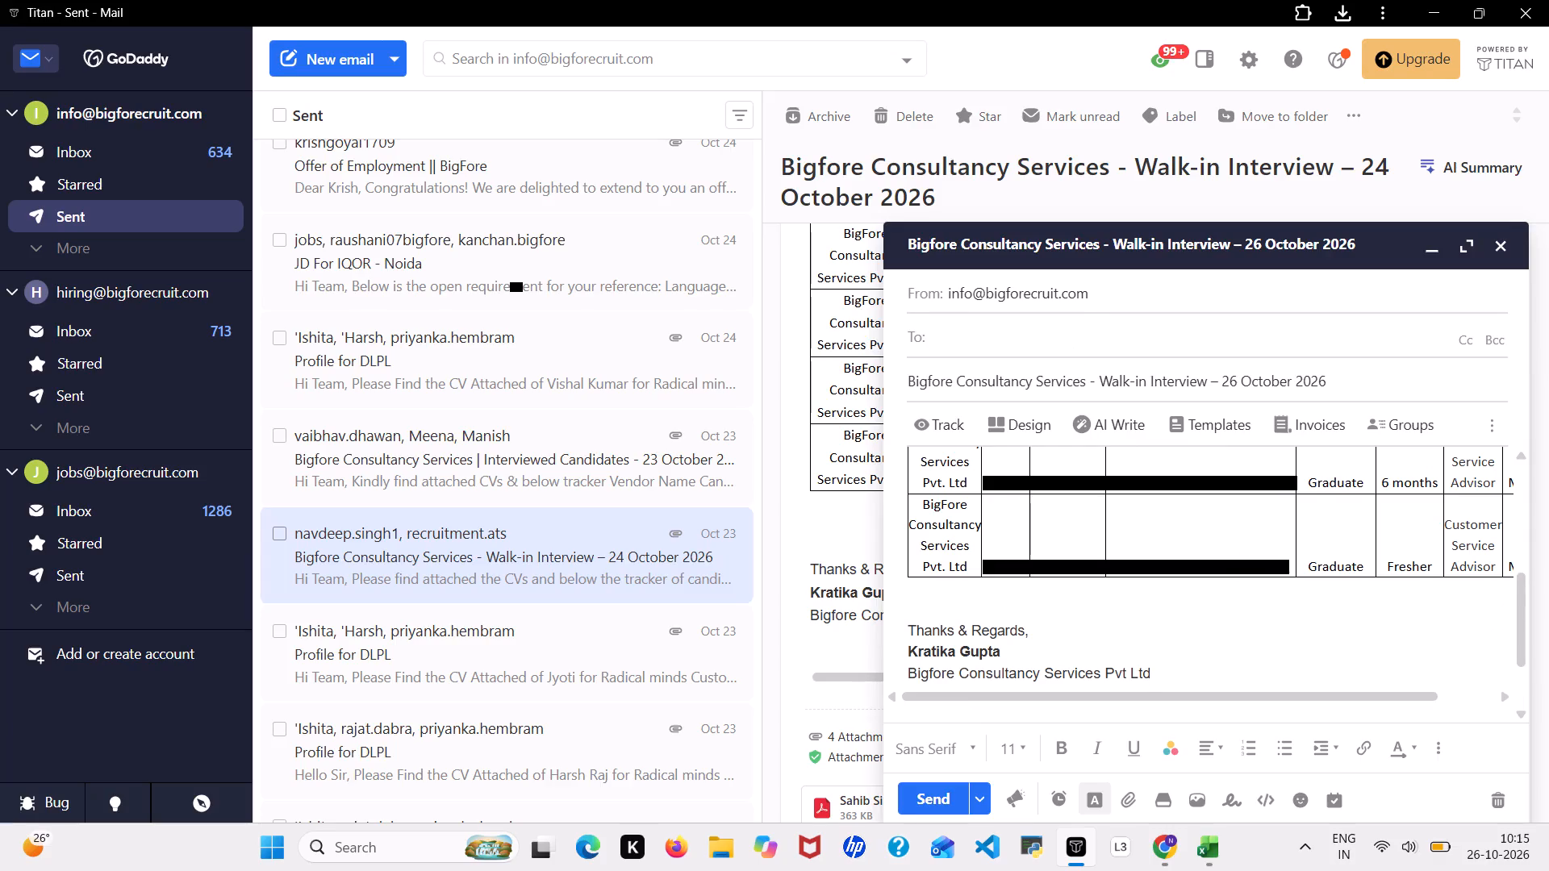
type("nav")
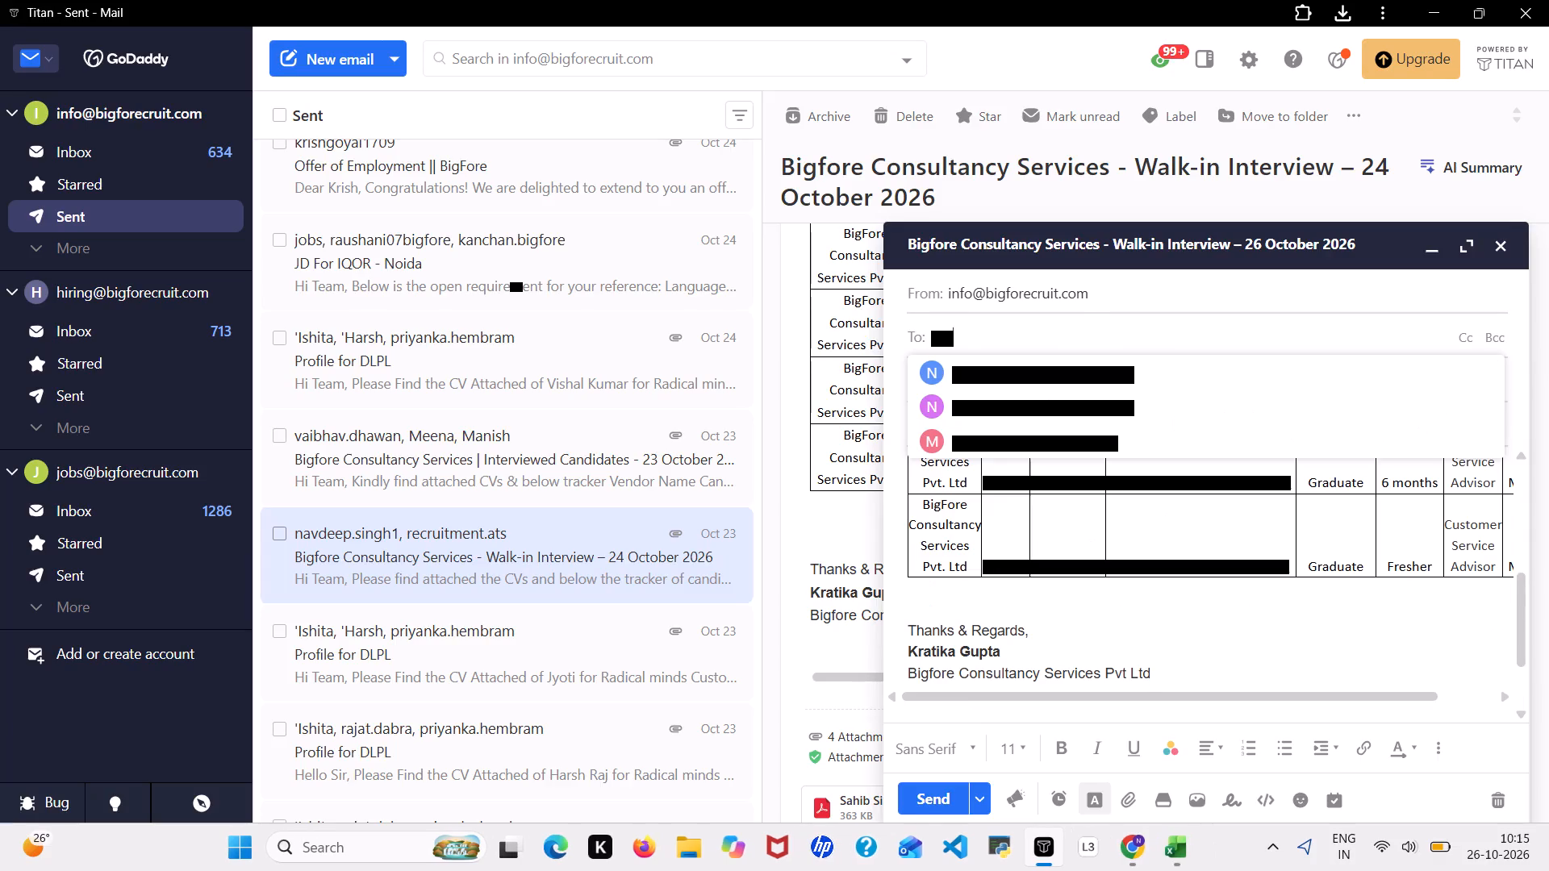
left_click(1055, 377)
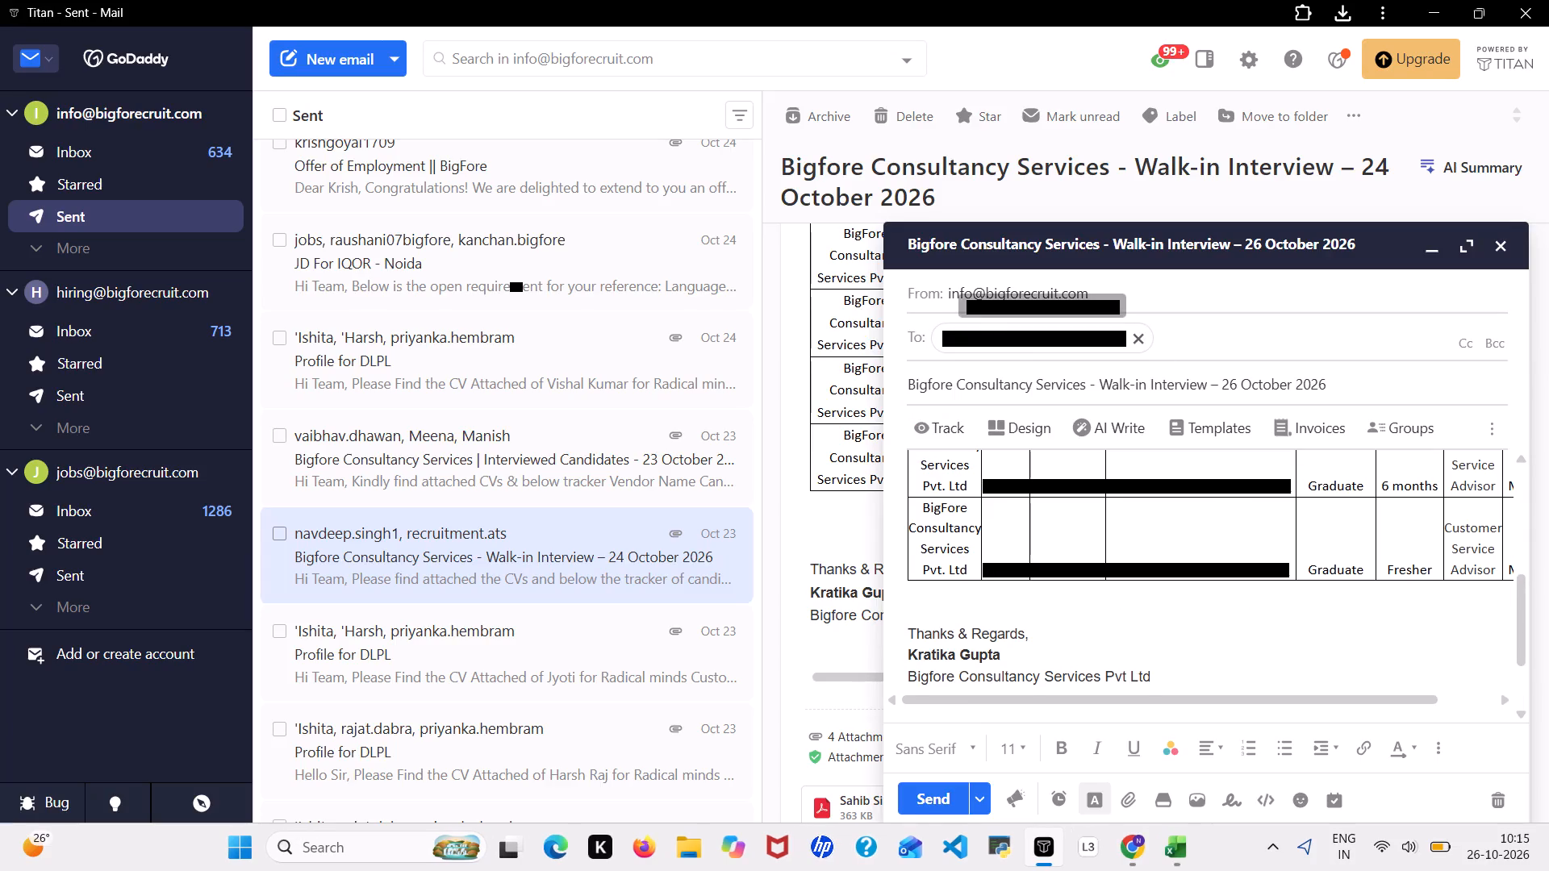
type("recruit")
left_click(1097, 389)
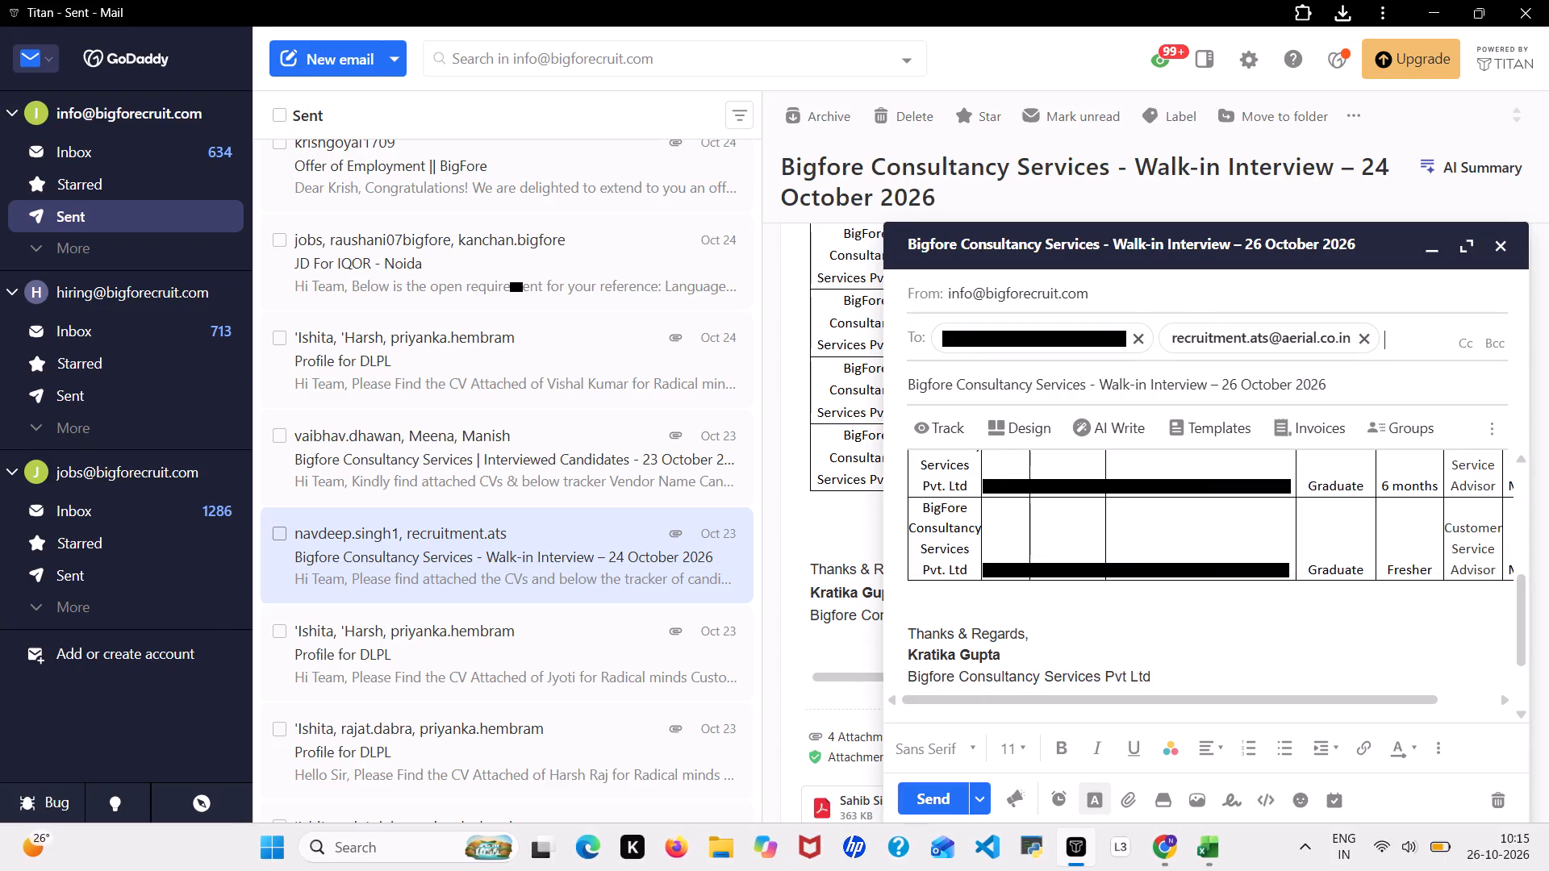
Review the draft's greeting, intro sentence, candidate table and sign-off from top to bottom.
scroll(1125, 515, "up", 4)
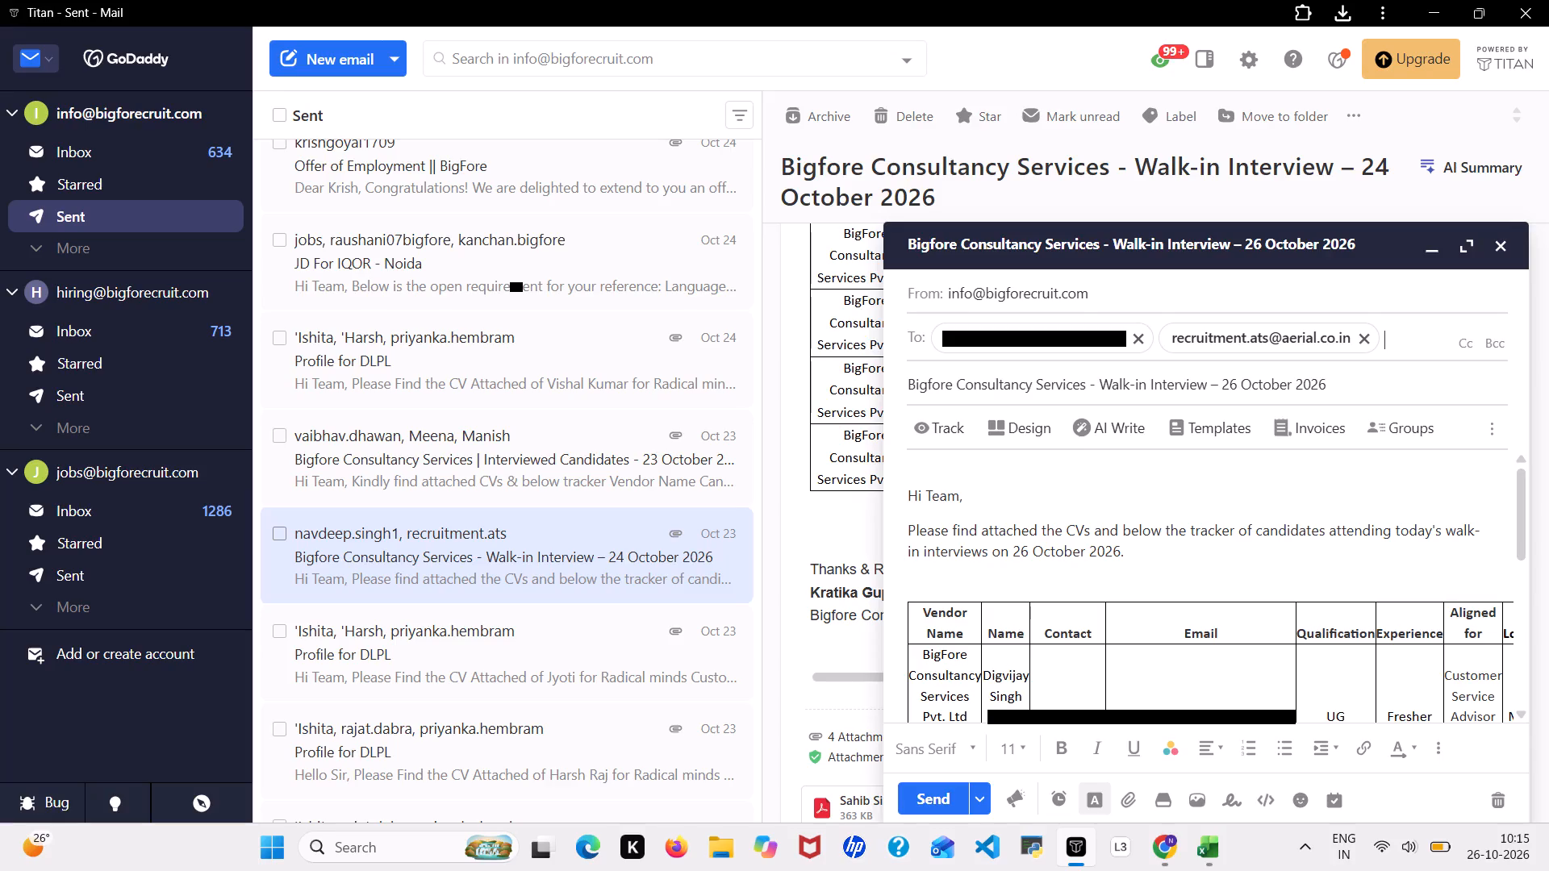
scroll(1126, 579, "down", 1)
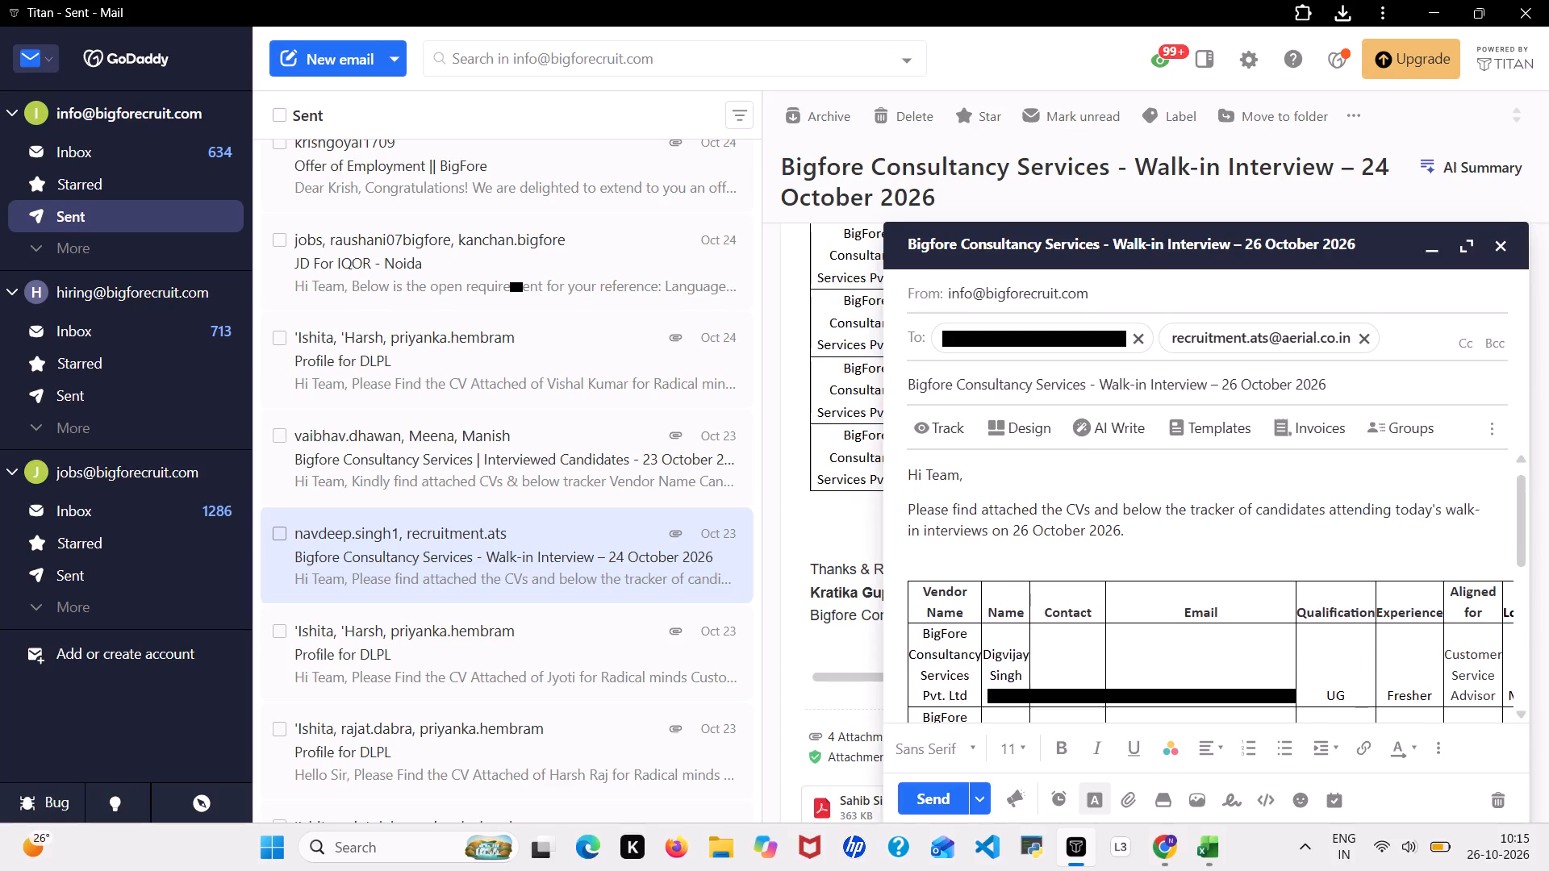
scroll(1126, 579, "down", 3)
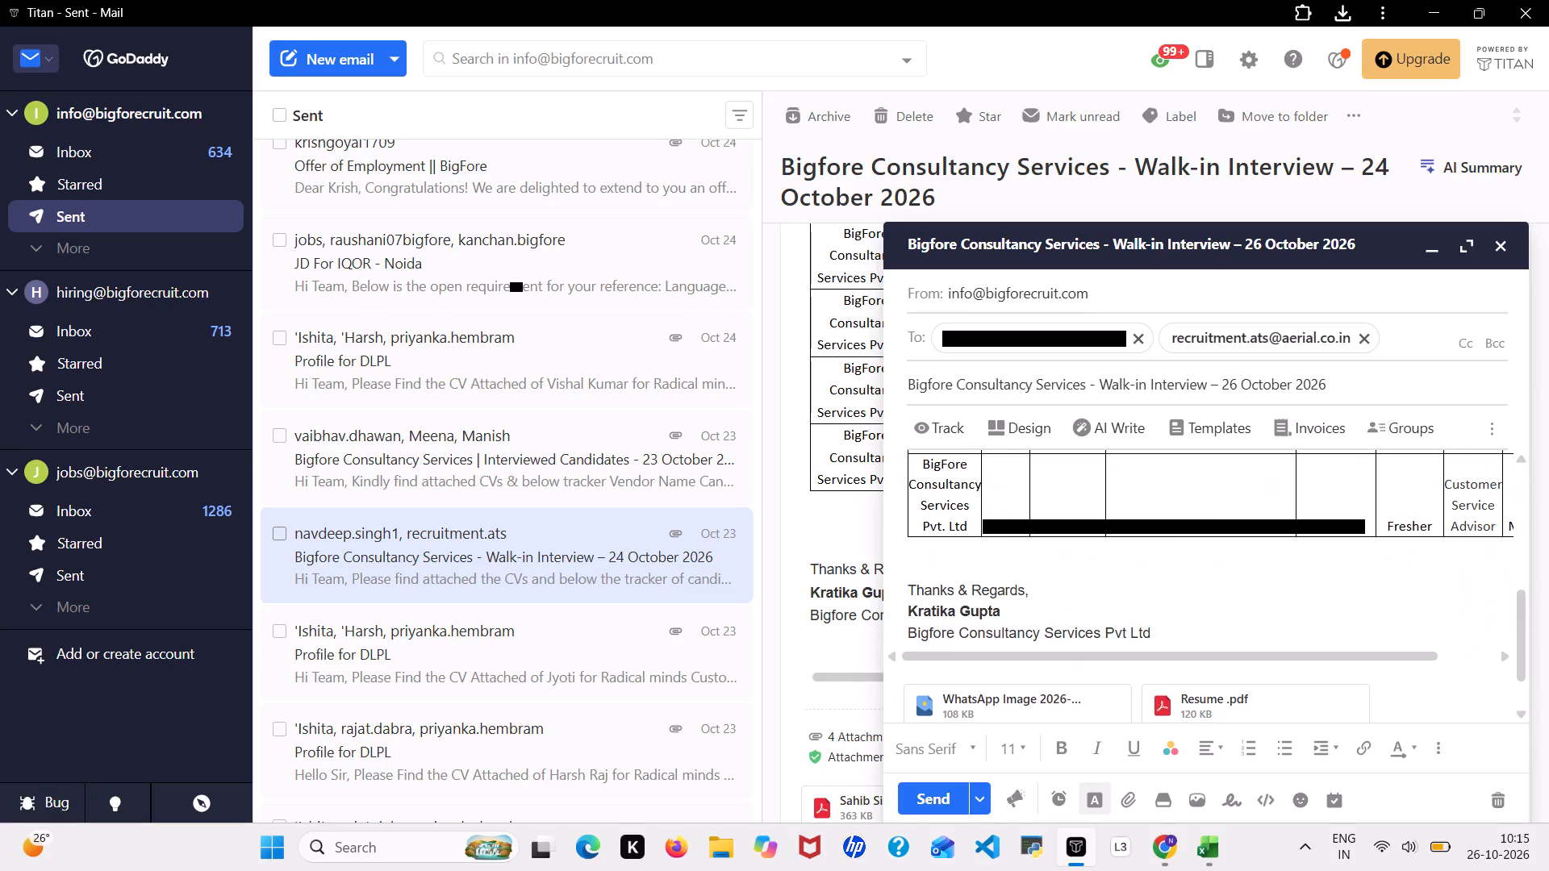
scroll(1047, 623, "up", 1)
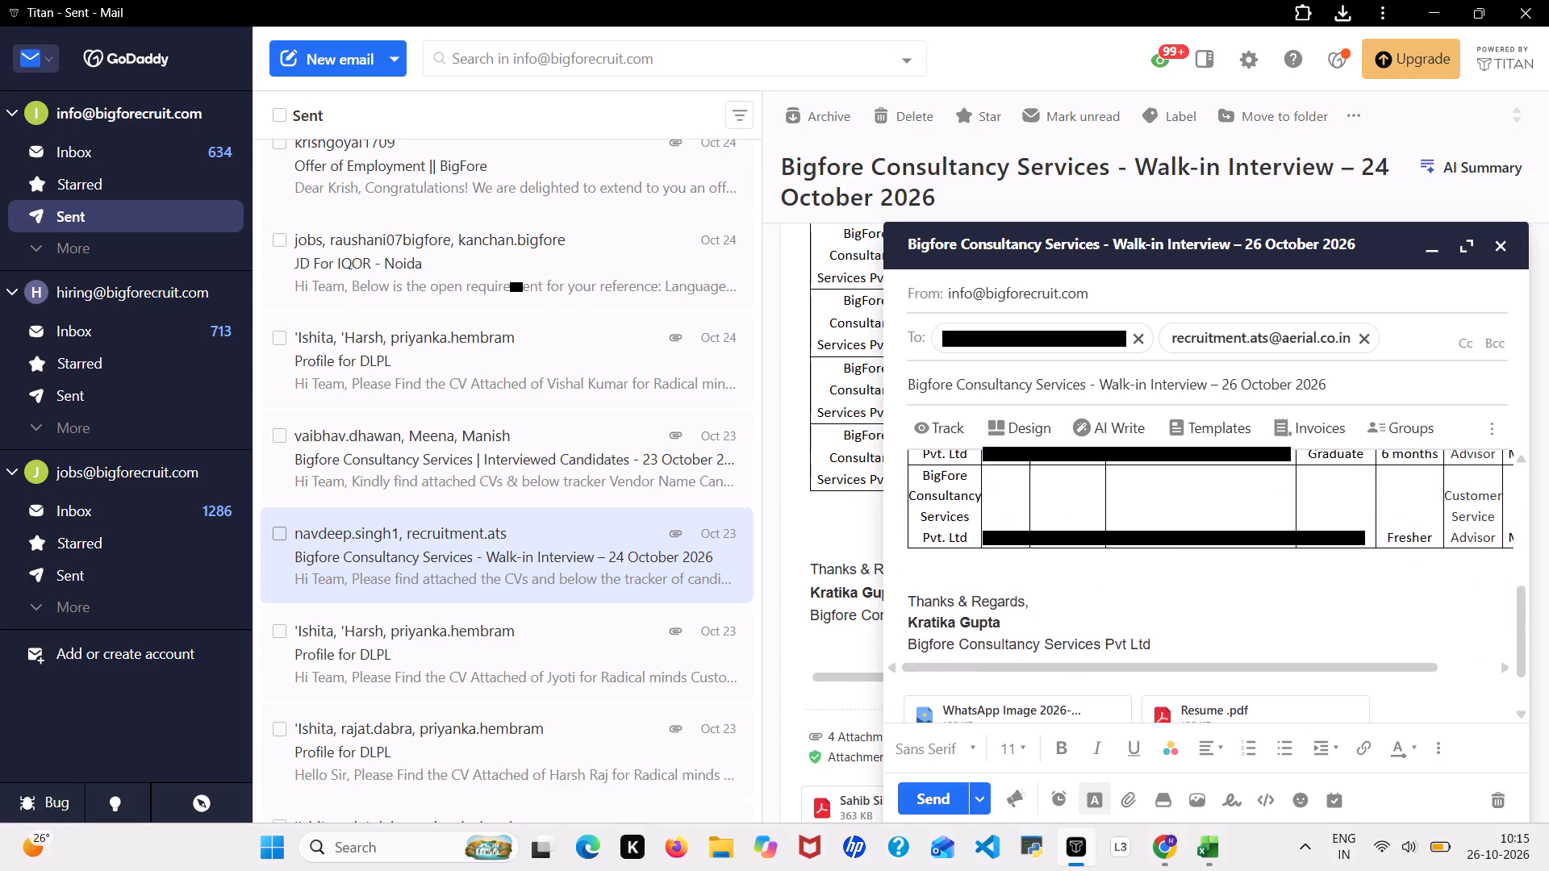
scroll(1047, 623, "up", 1)
Preview the two attached WhatsApp image CVs to check which candidates they belong to.
scroll(1047, 623, "down", 2)
left_click(1012, 642)
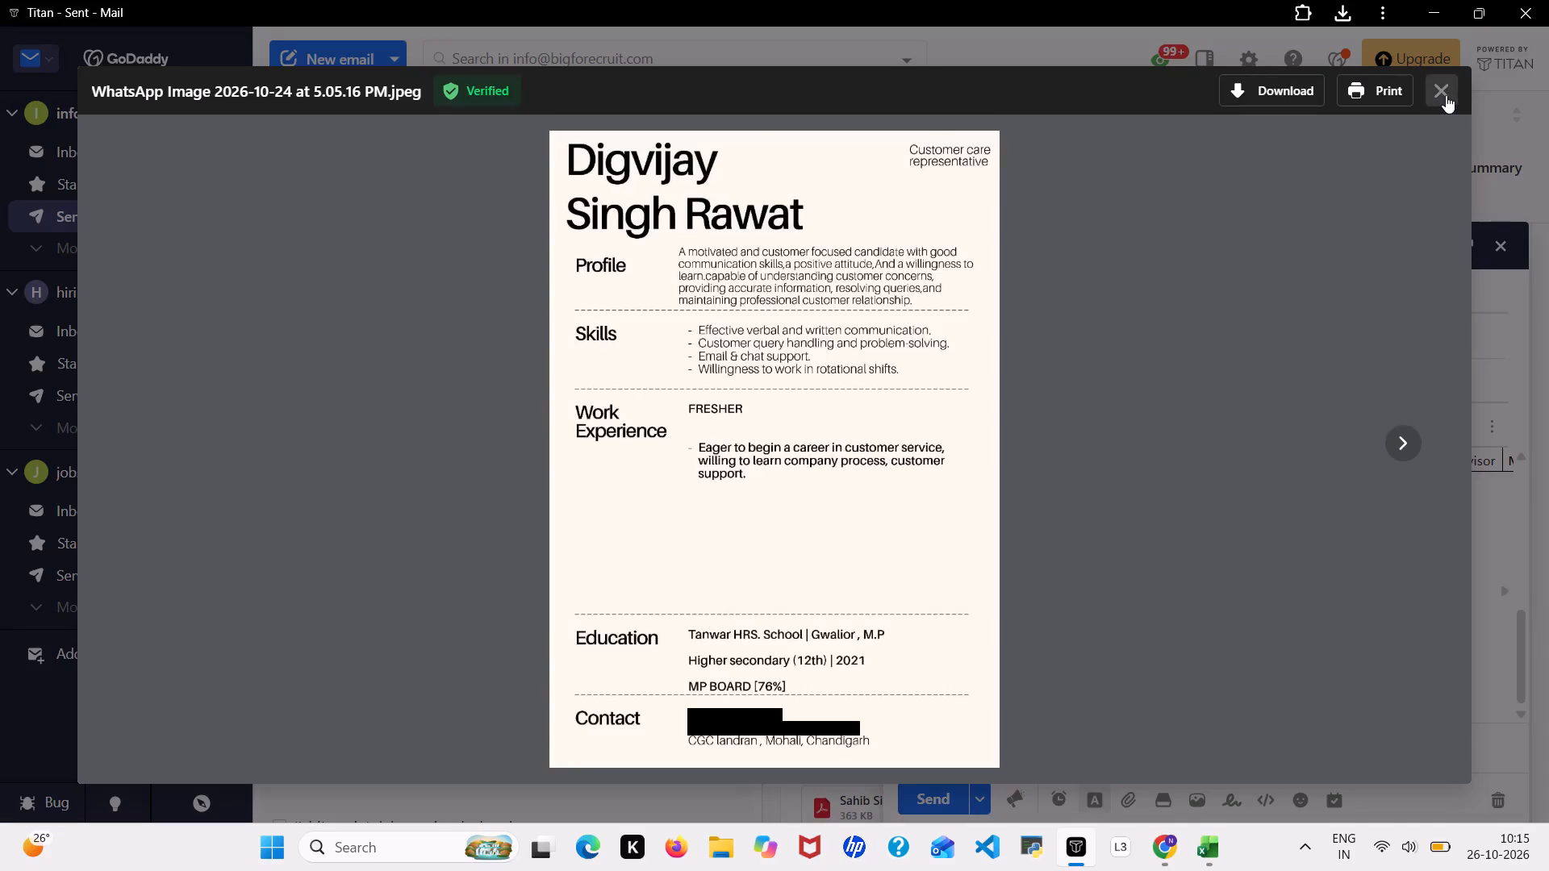
left_click(1446, 95)
left_click(1005, 694)
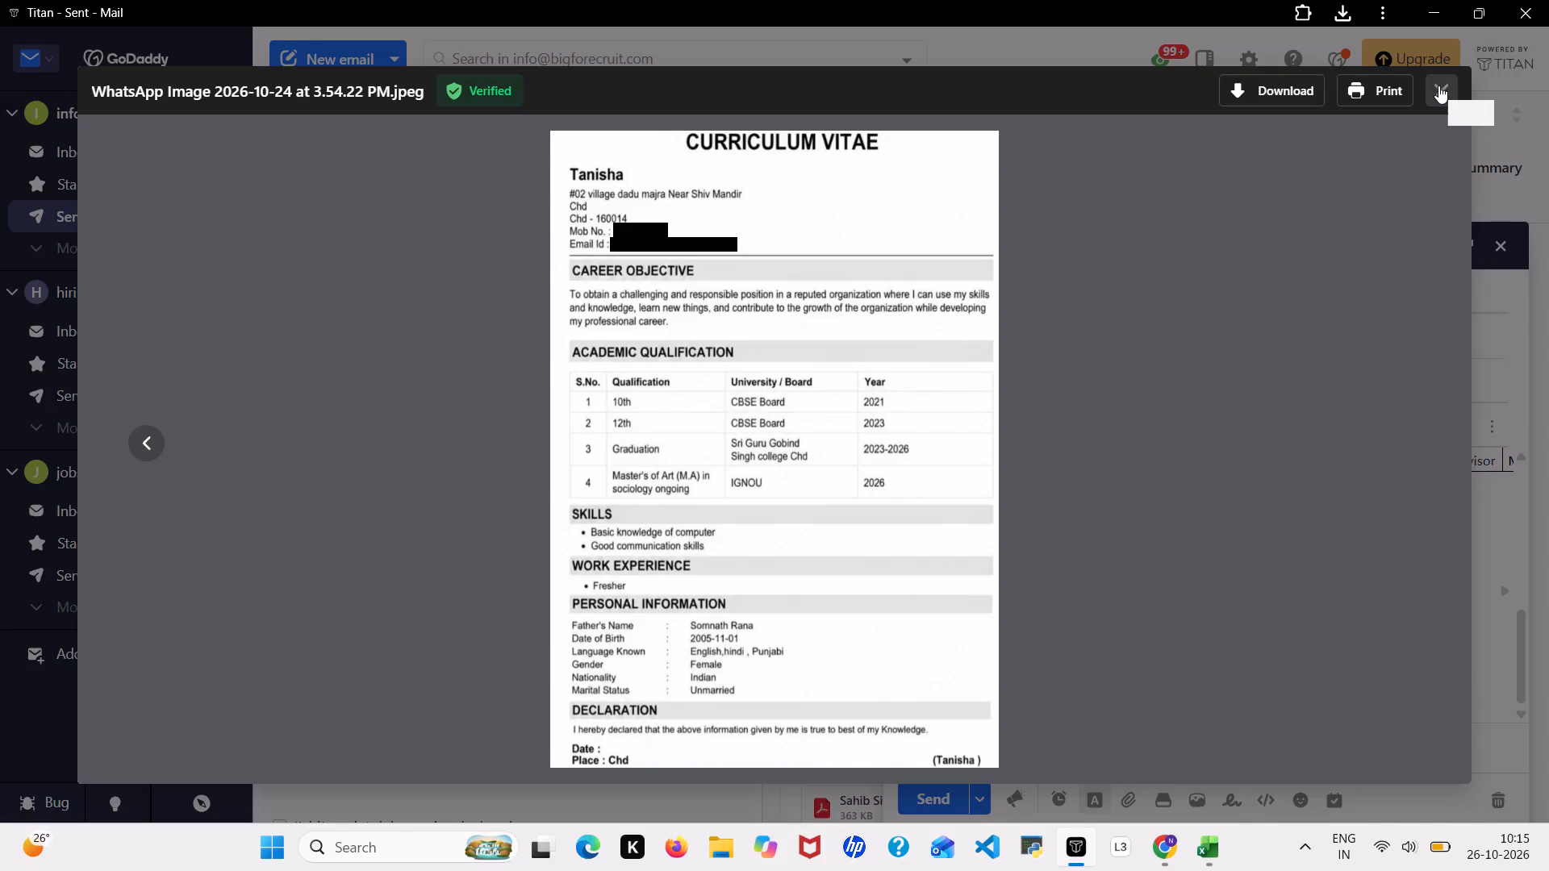
left_click(1438, 85)
Recheck the candidate table's rows and columns through to Location, plus the sign-off and attachments in the draft.
scroll(1058, 493, "up", 2)
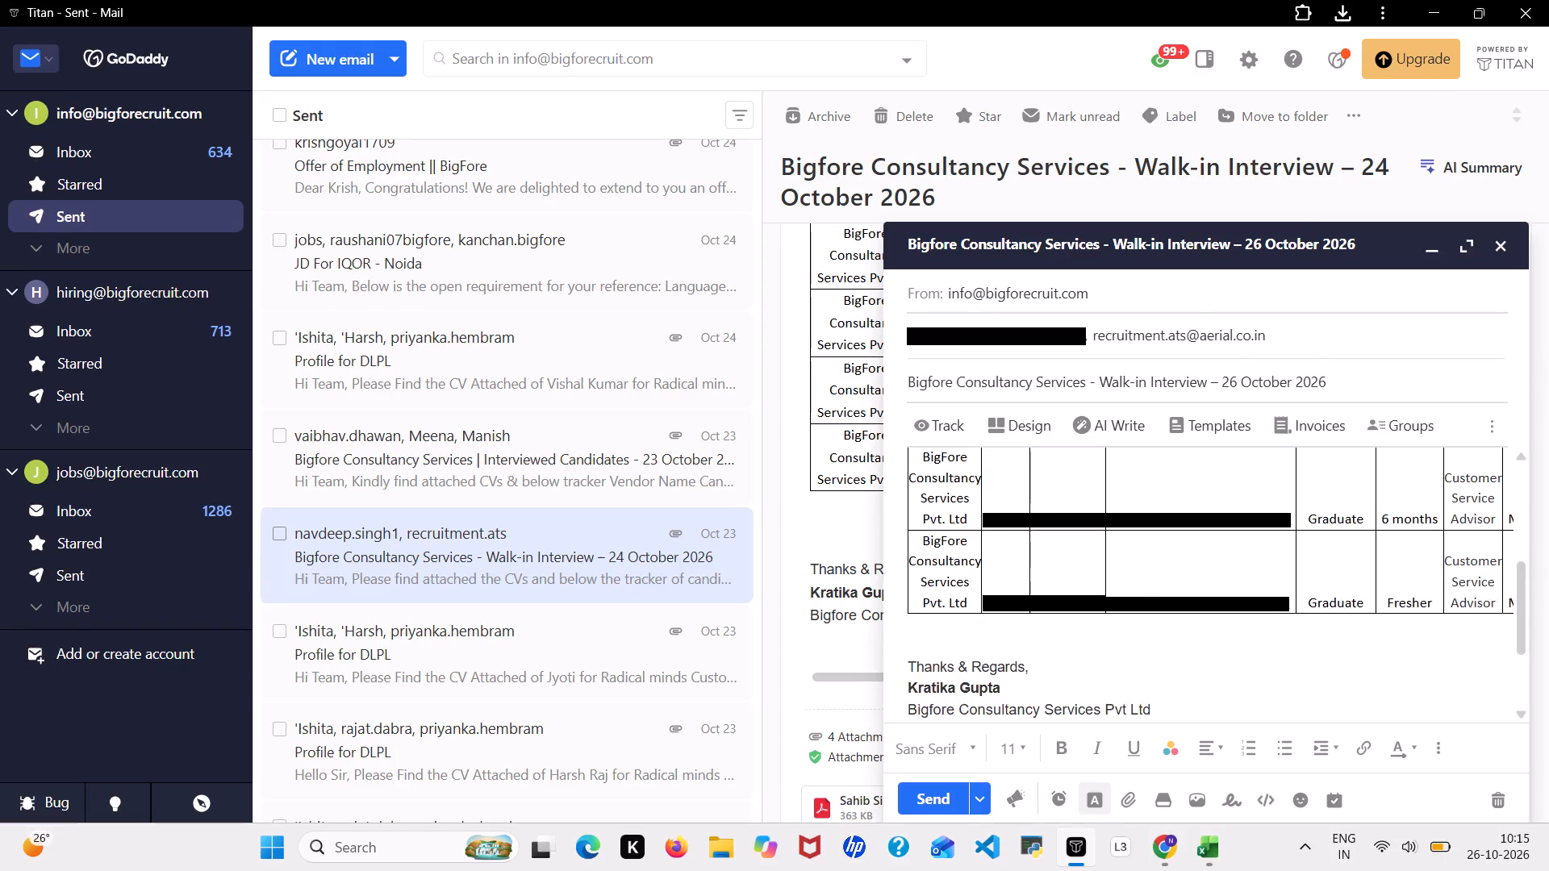
scroll(1058, 493, "up", 1)
scroll(1058, 493, "left", 2)
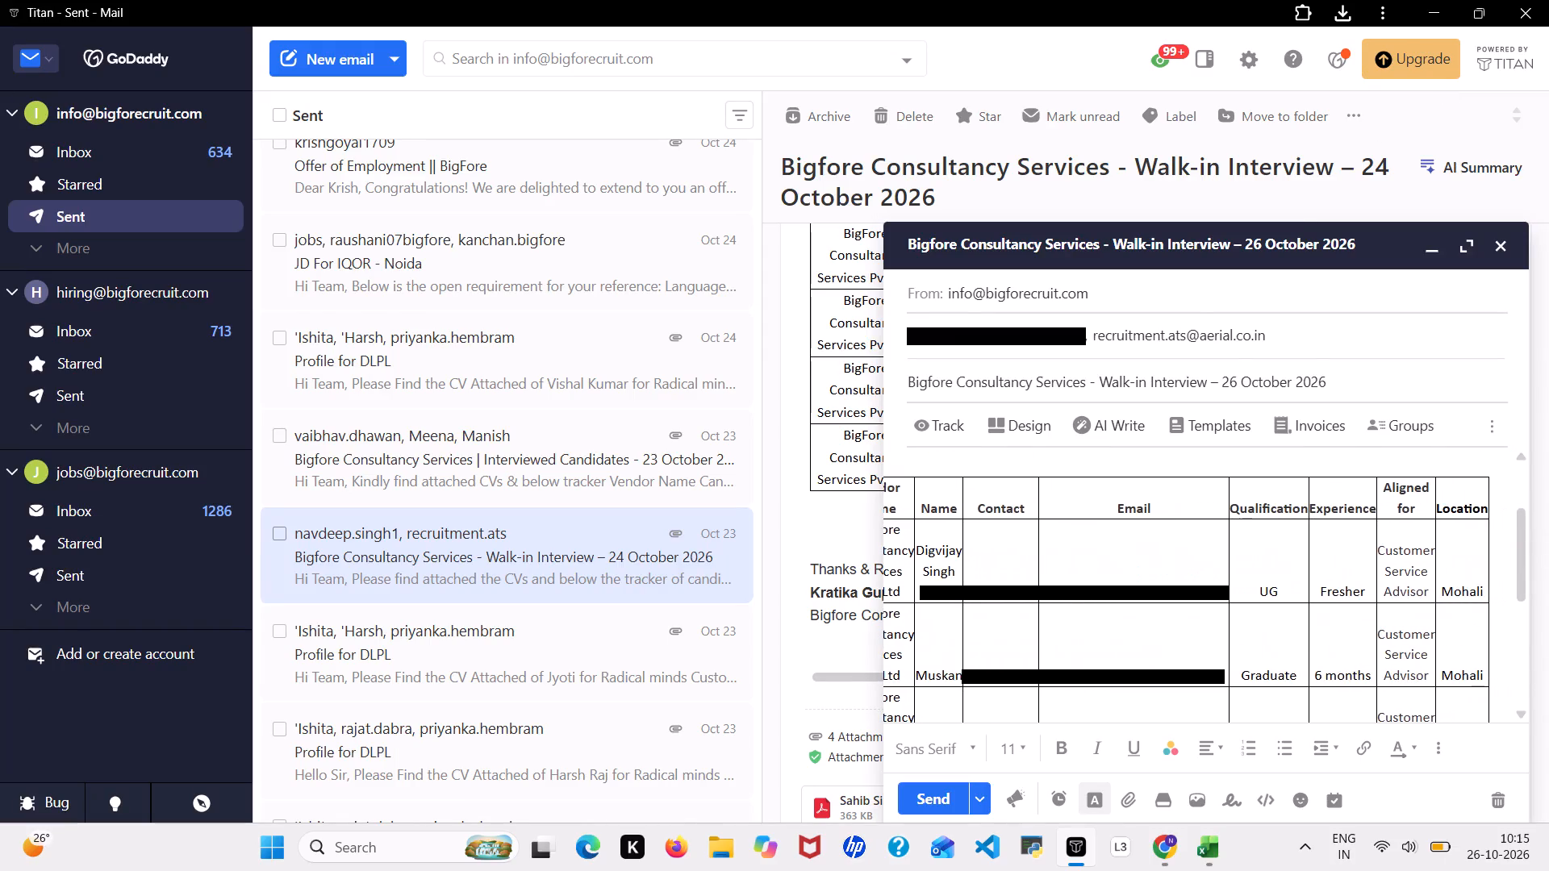
scroll(1058, 493, "left", 1)
scroll(1058, 493, "down", 1)
scroll(1058, 493, "right", 2)
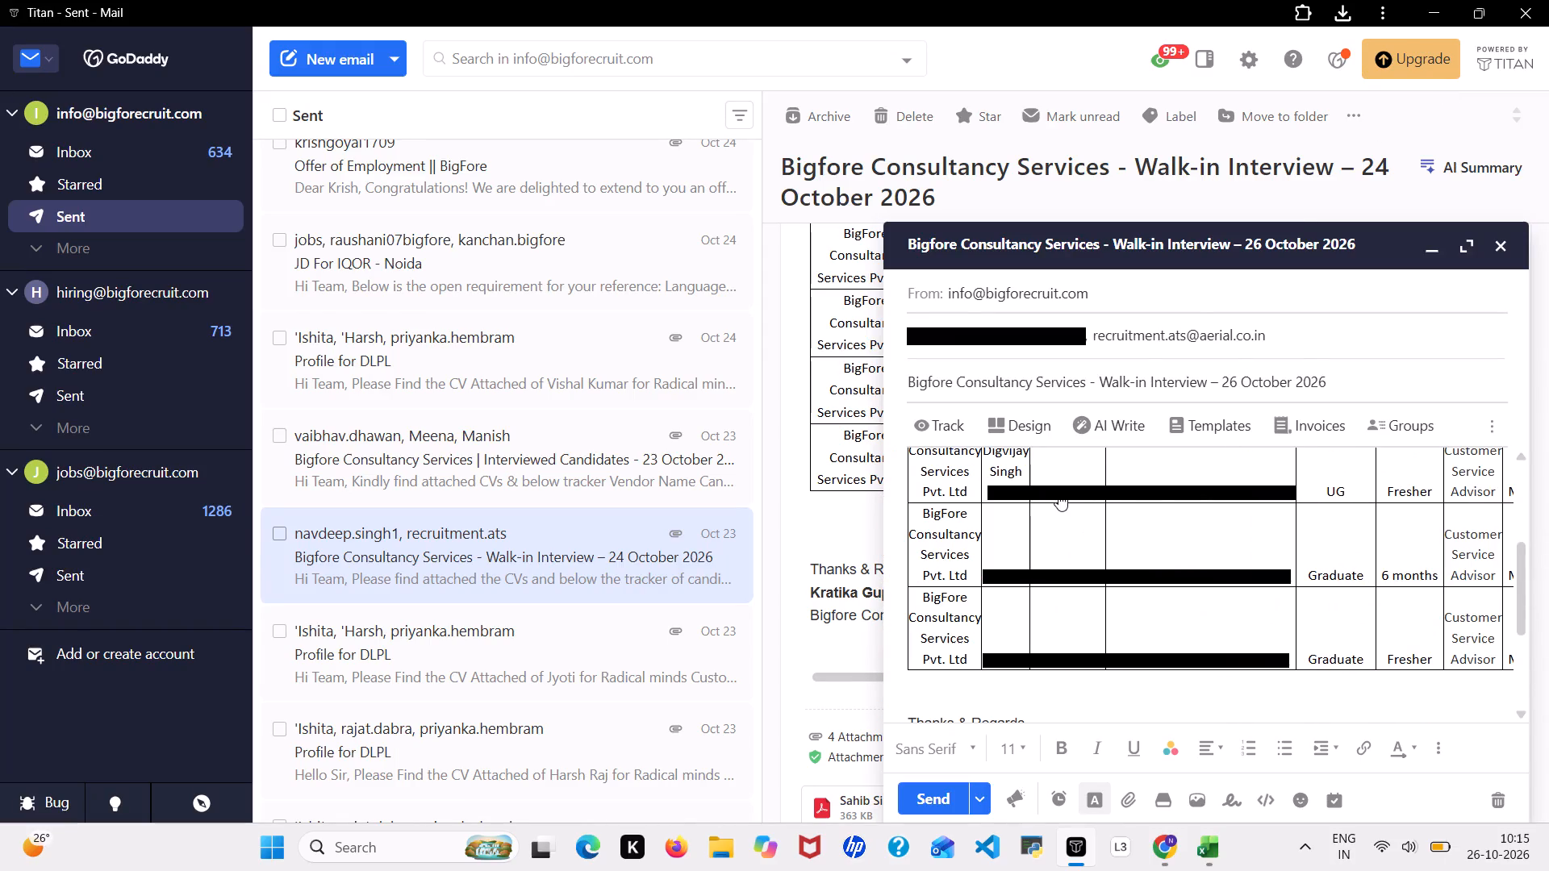
scroll(998, 639, "up", 2)
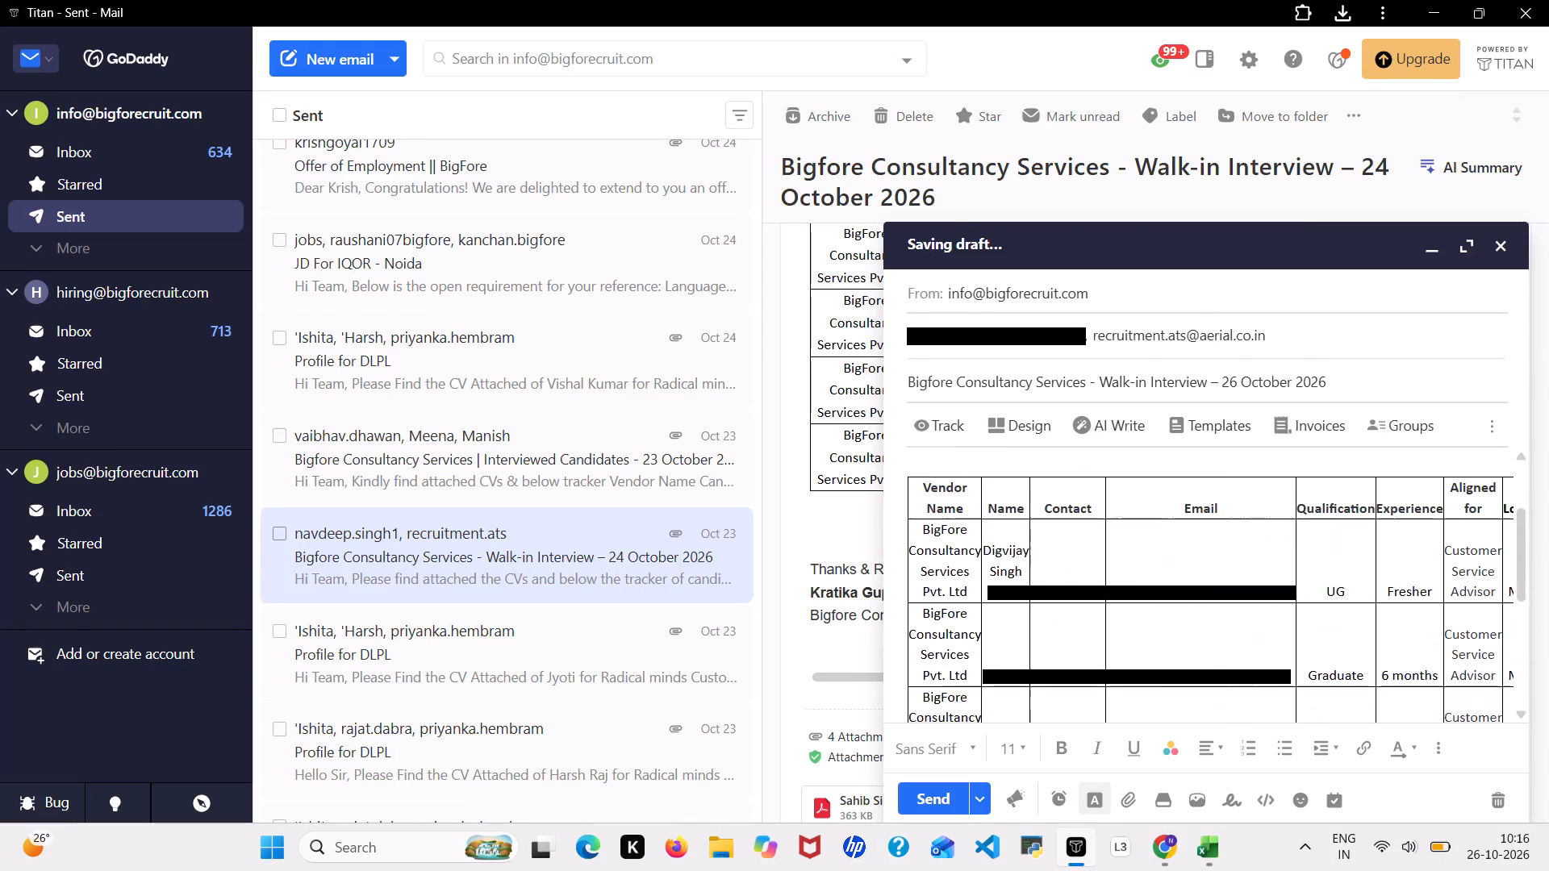
scroll(998, 639, "up", 1)
scroll(998, 639, "down", 1)
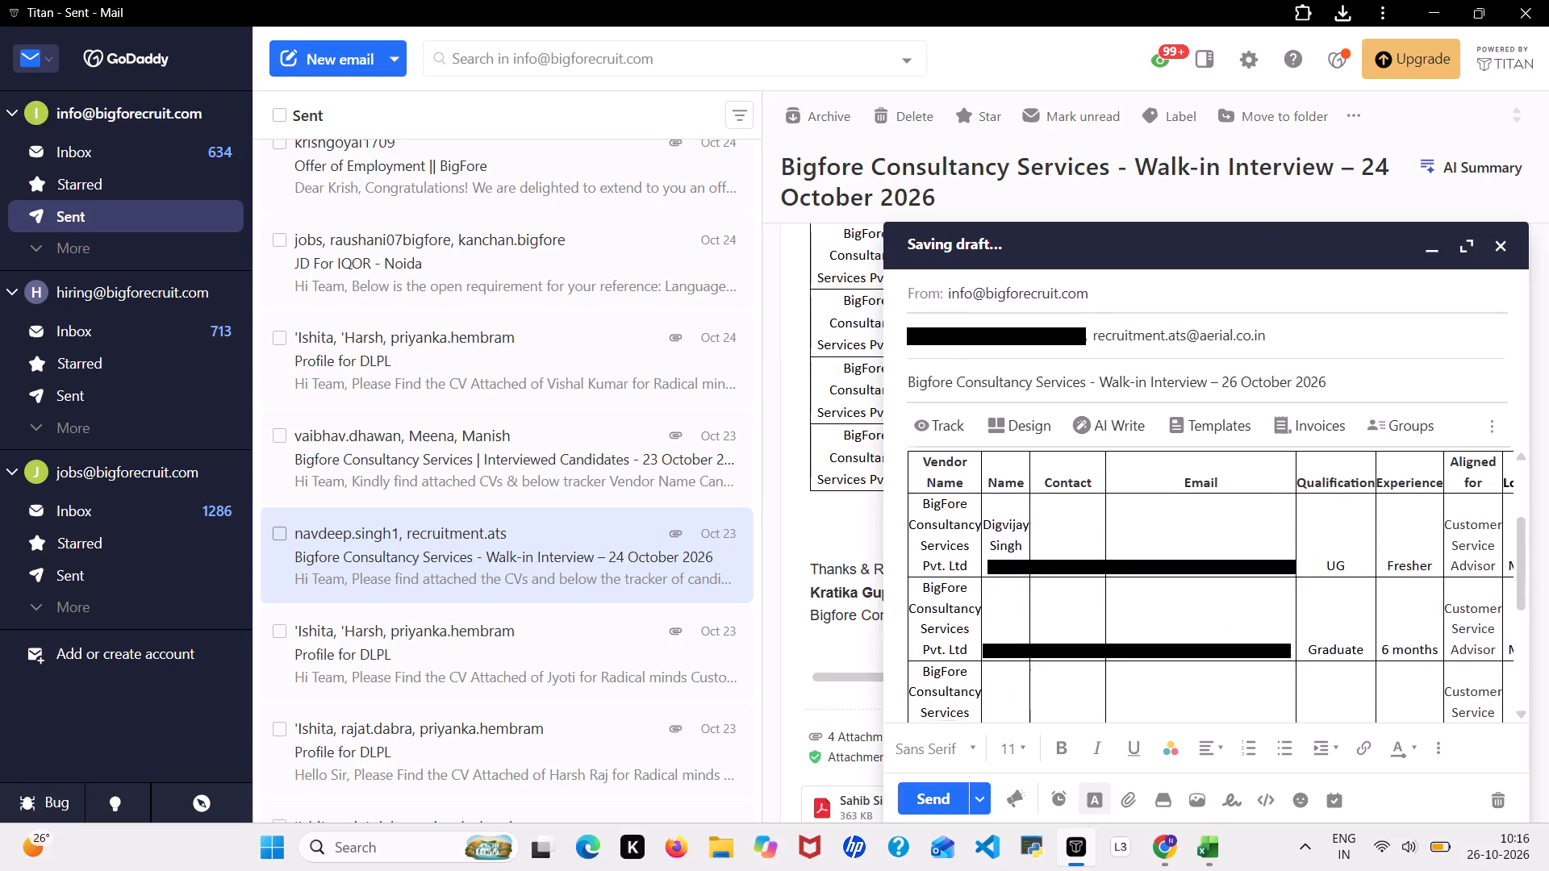
scroll(998, 639, "down", 1)
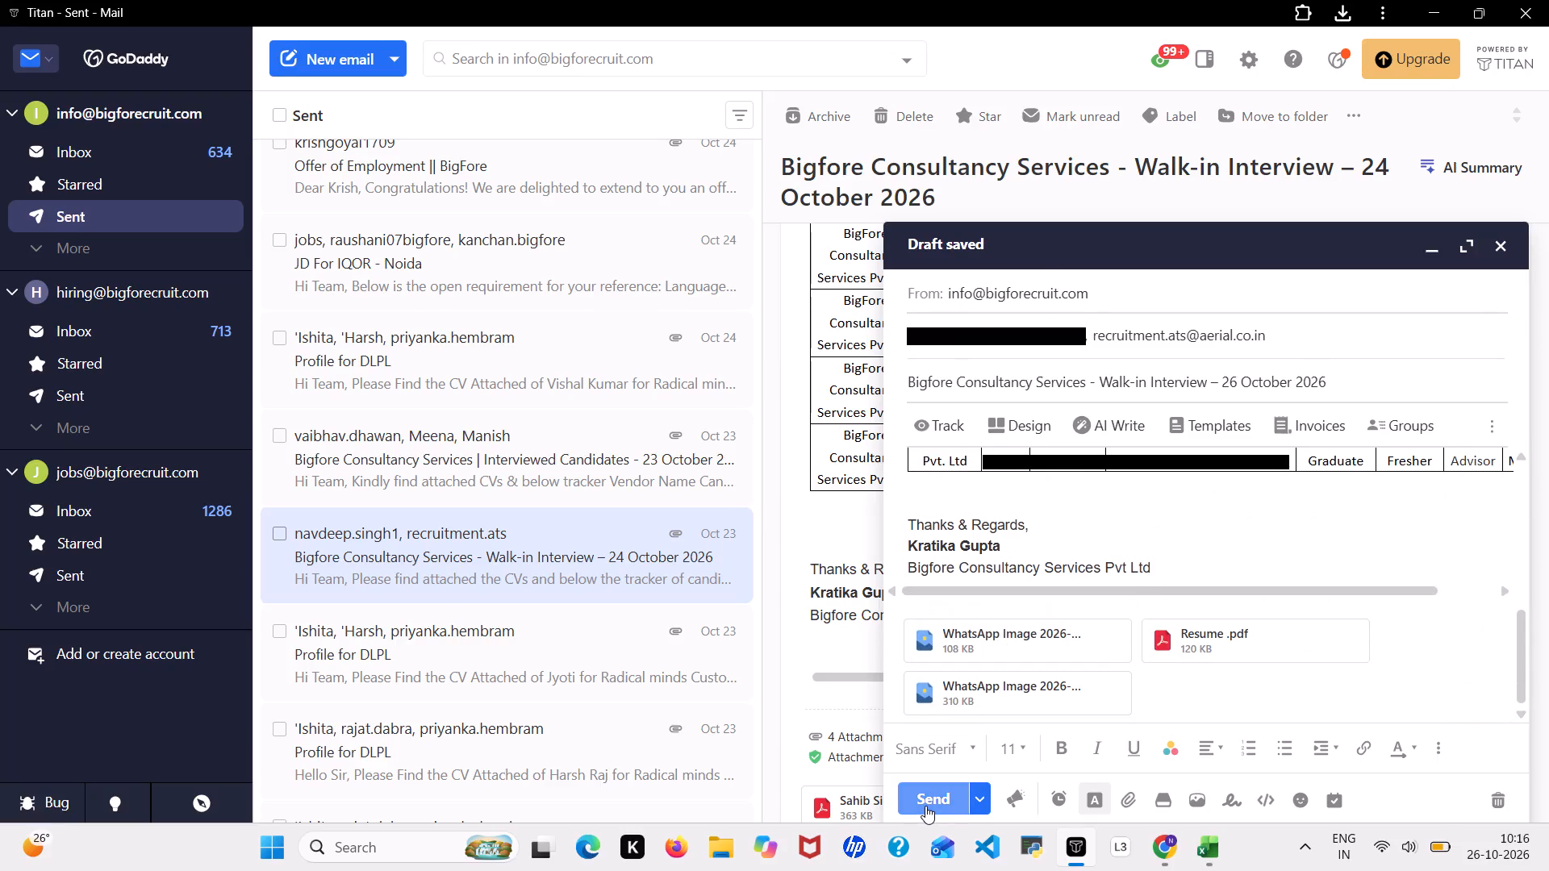
Send the Walk-in Interview – 26 October 2026 email and view the newest messages in the Sent folder.
left_click(925, 806)
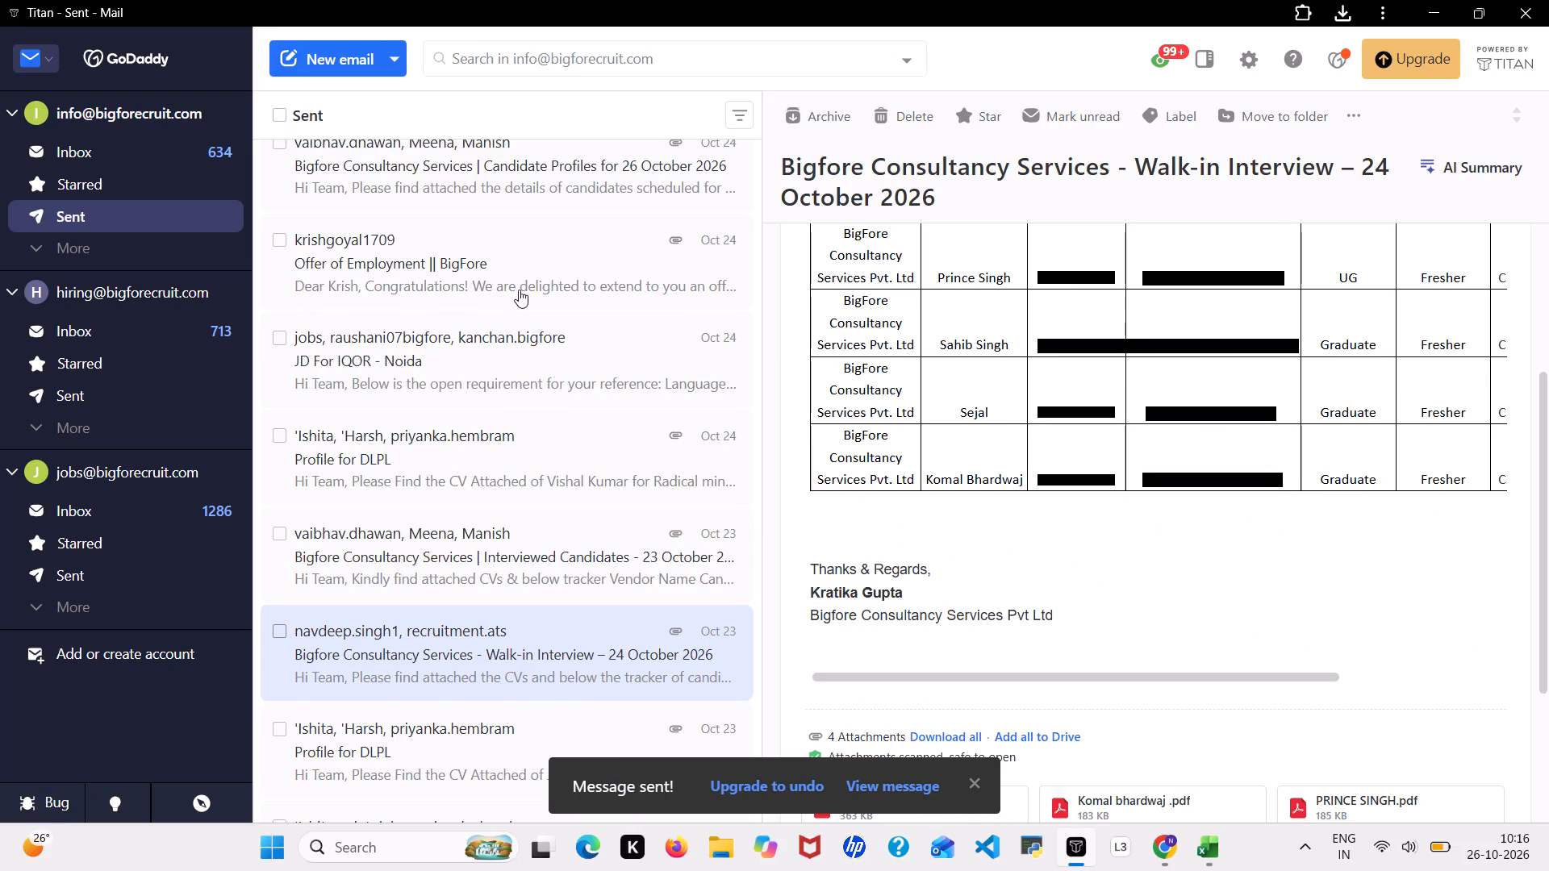
scroll(261, 260, "up", 12)
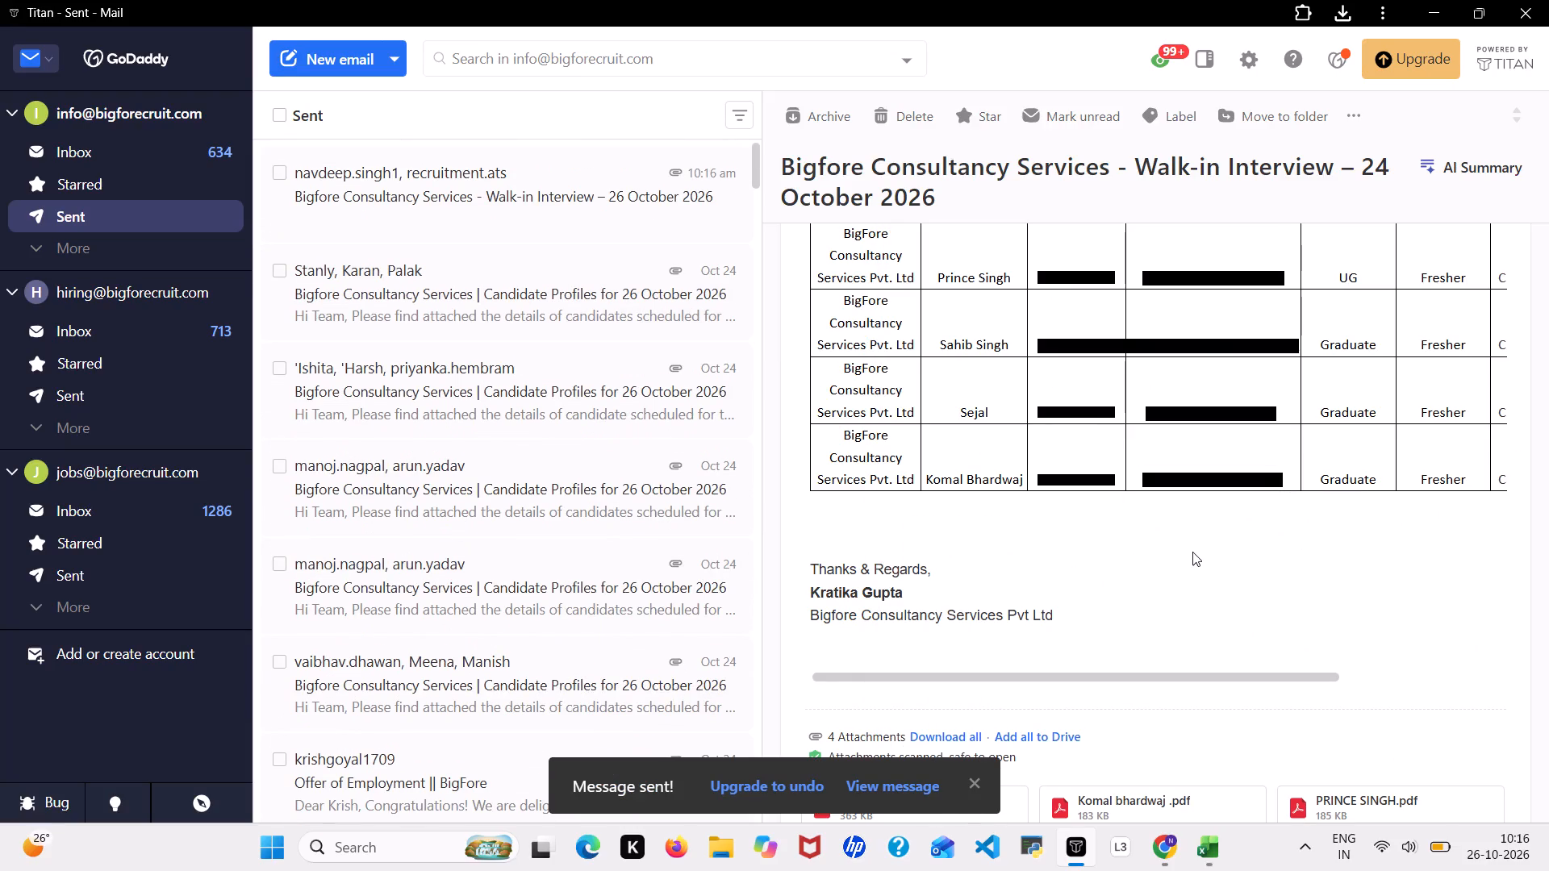
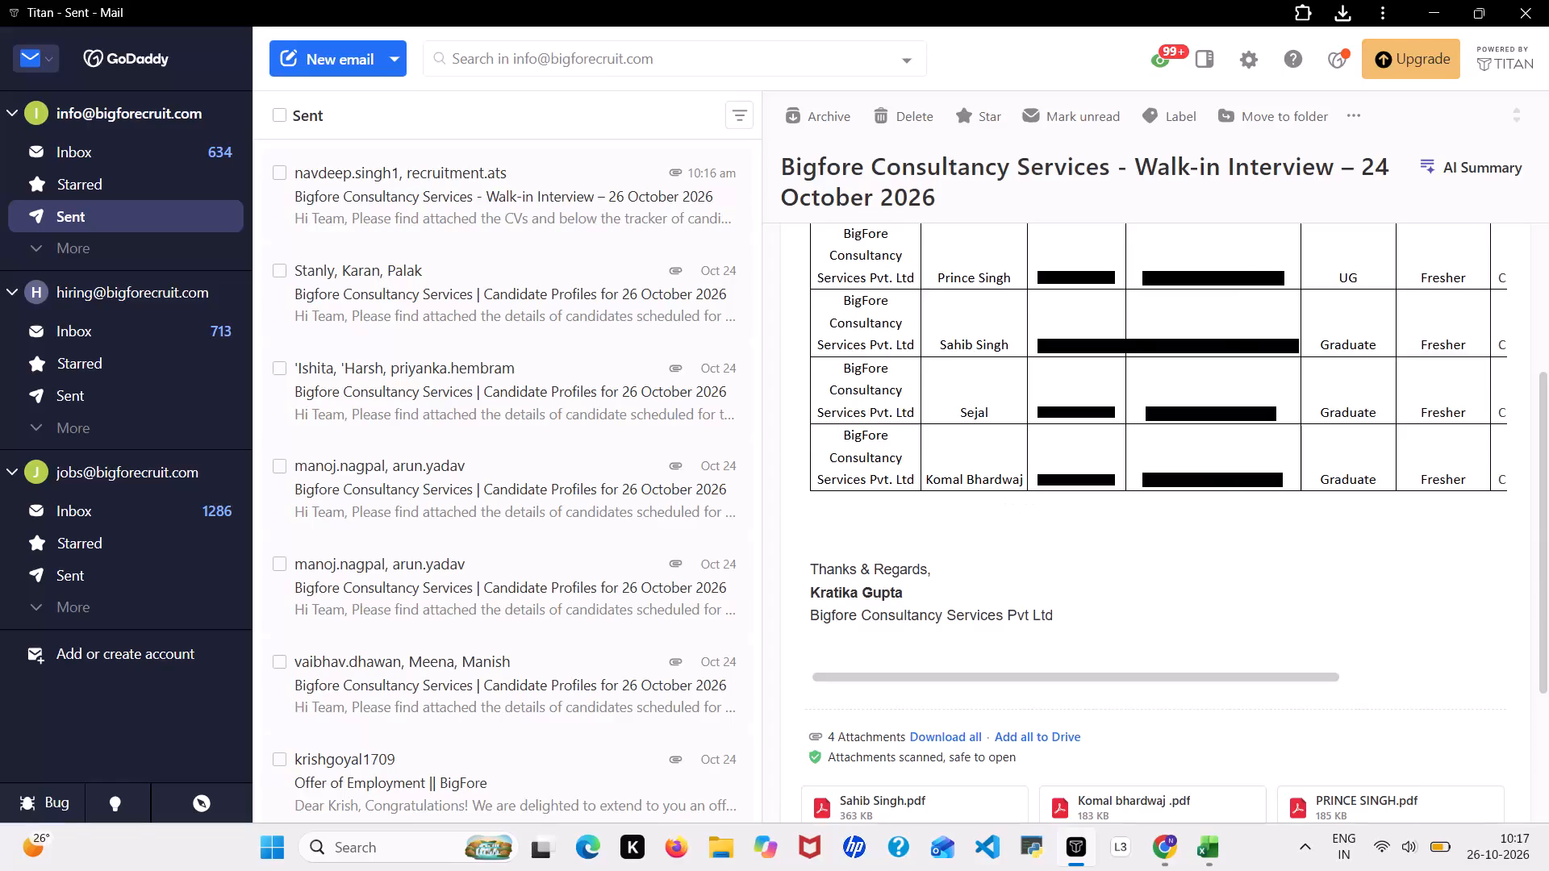
Open the sent Walk-in Interview – 26 October 2026 email and check its message text, candidate table and sign-off.
scroll(988, 484, "up", 1)
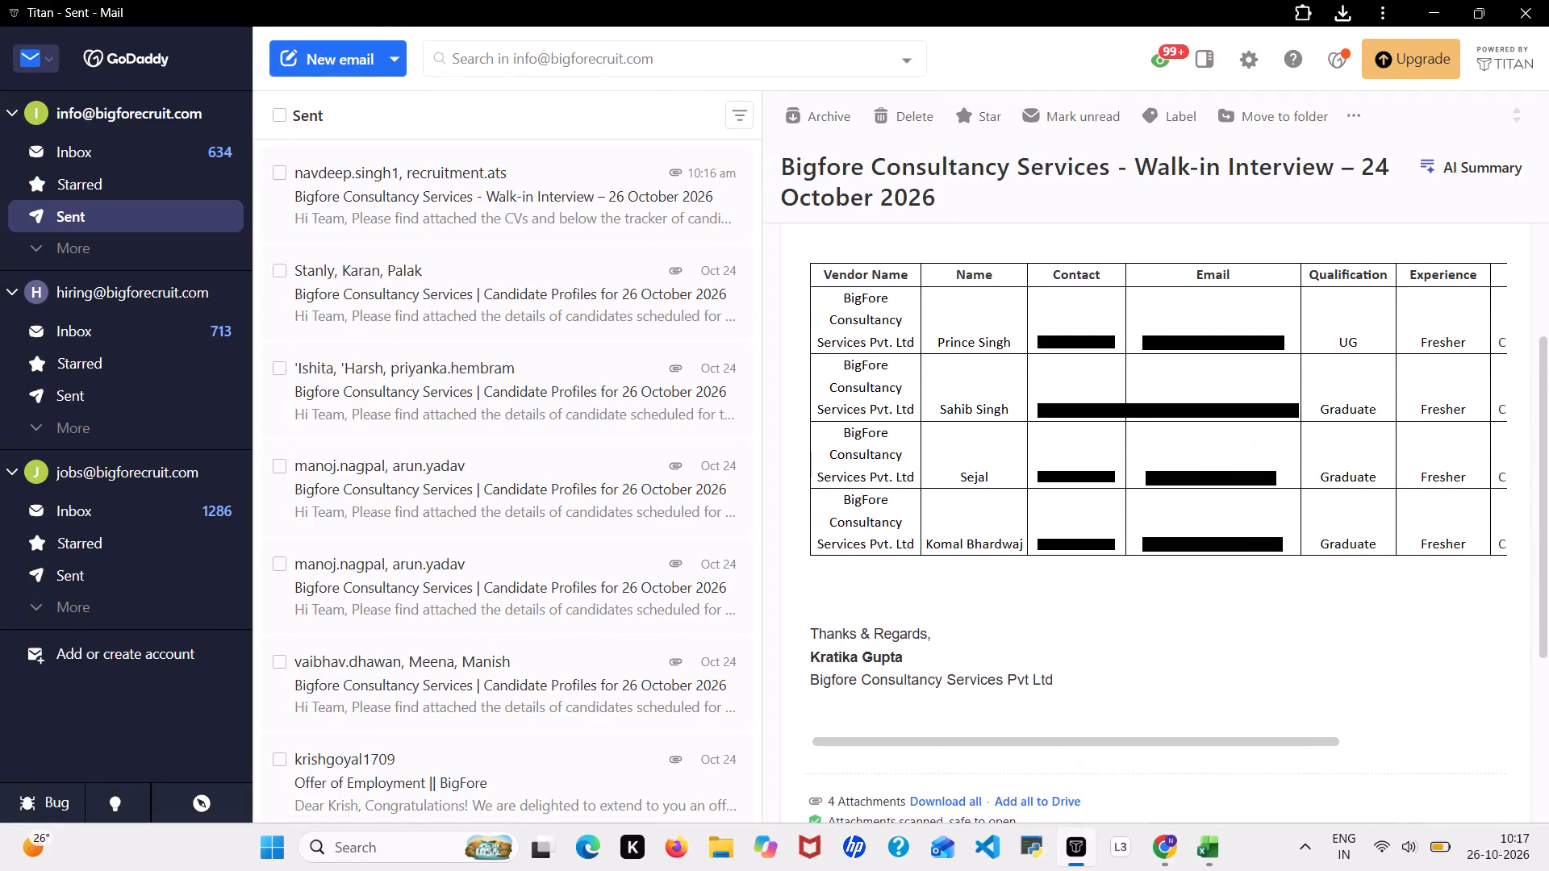
left_click(497, 202)
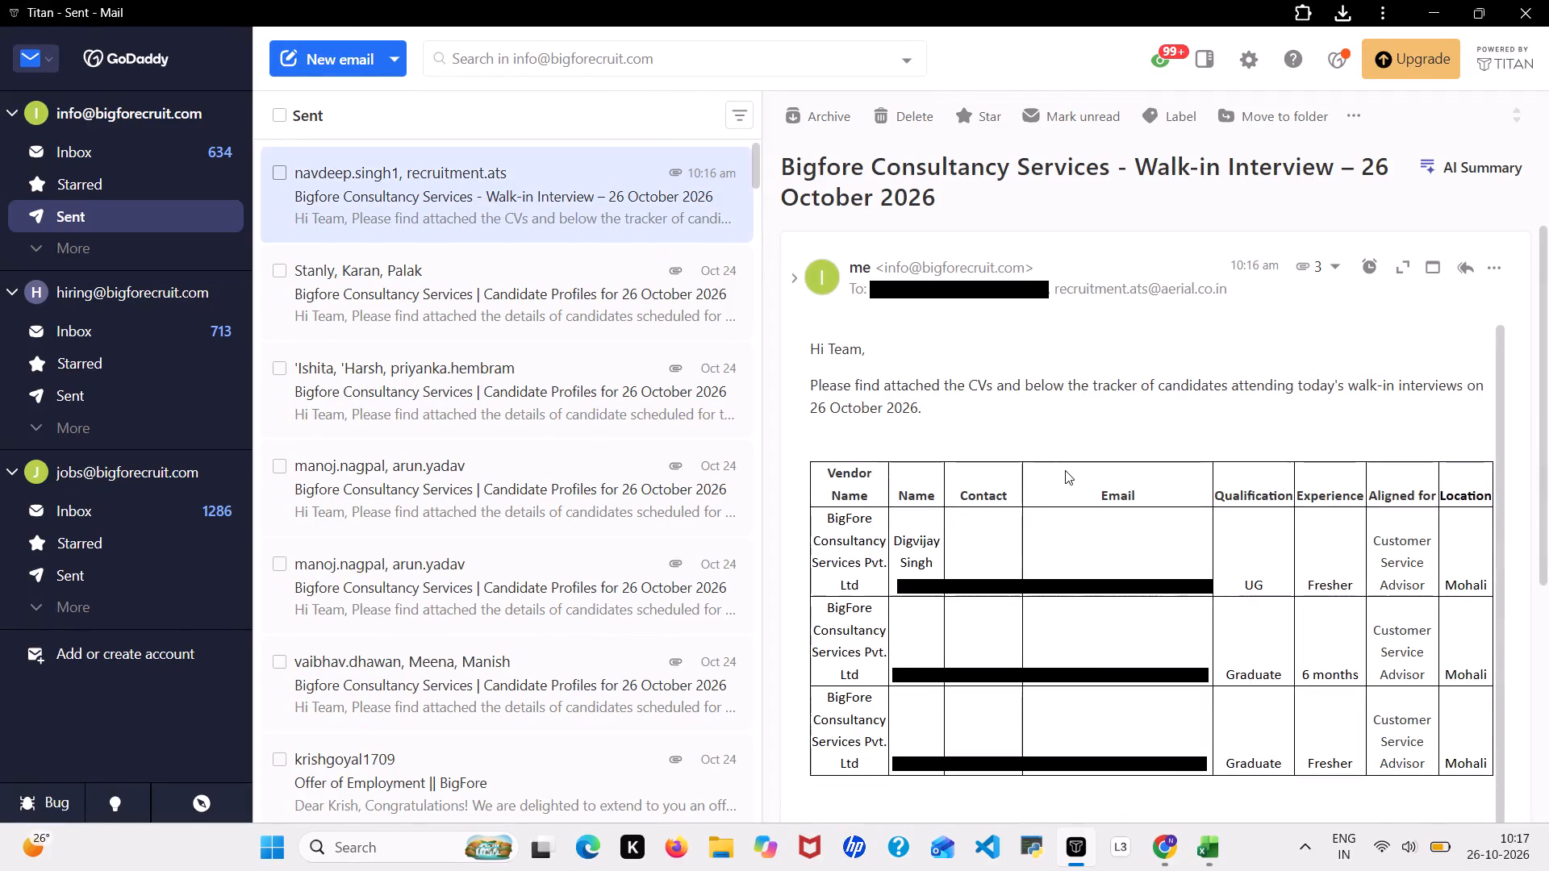
scroll(1065, 470, "down", 2)
scroll(1065, 470, "left", 2)
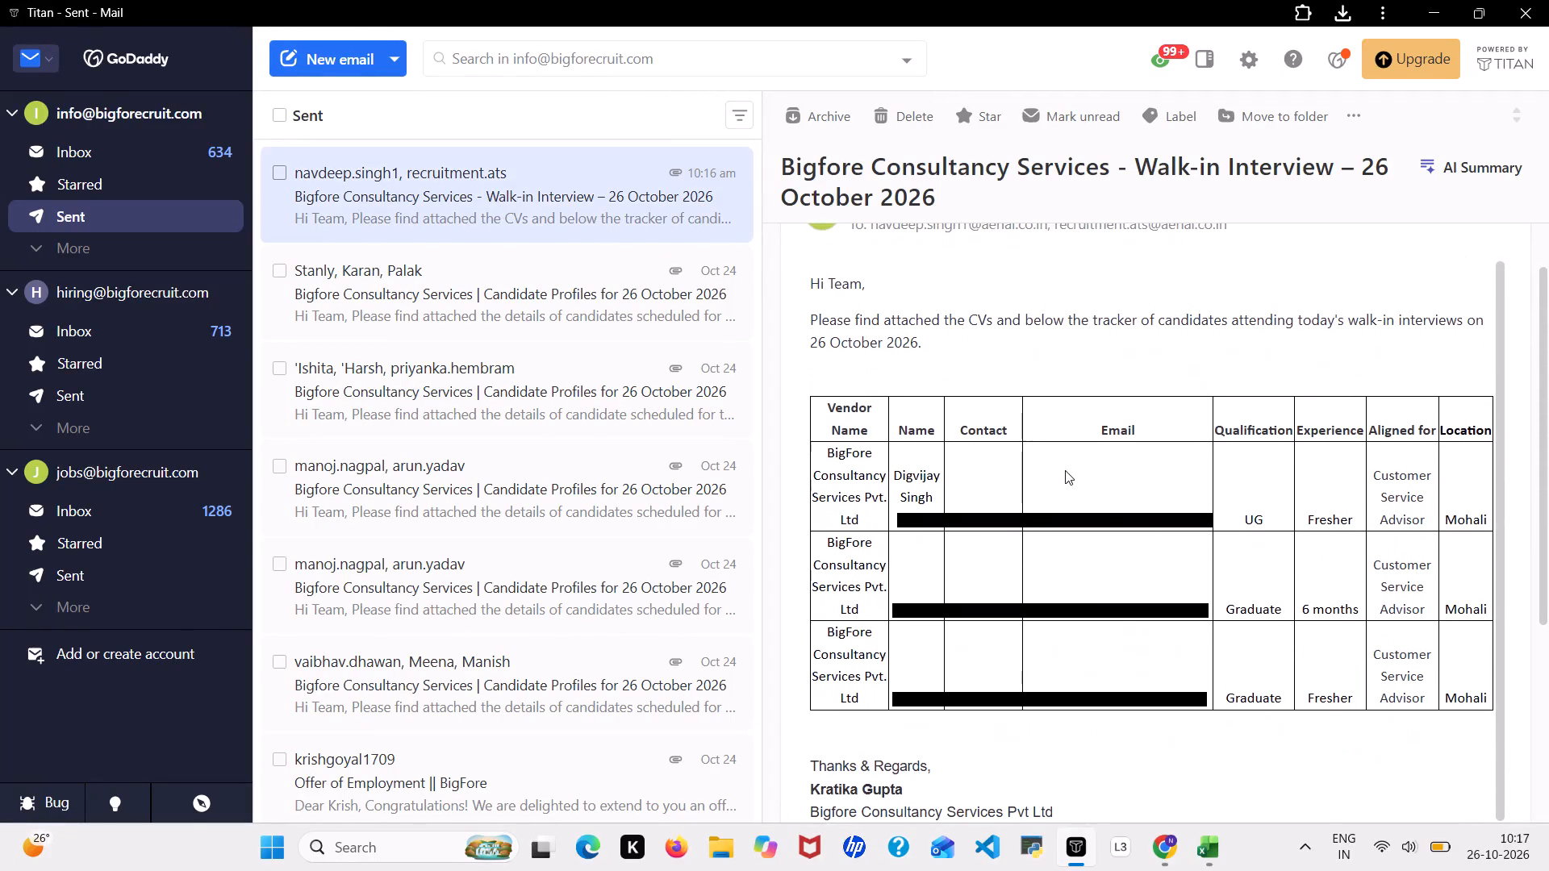
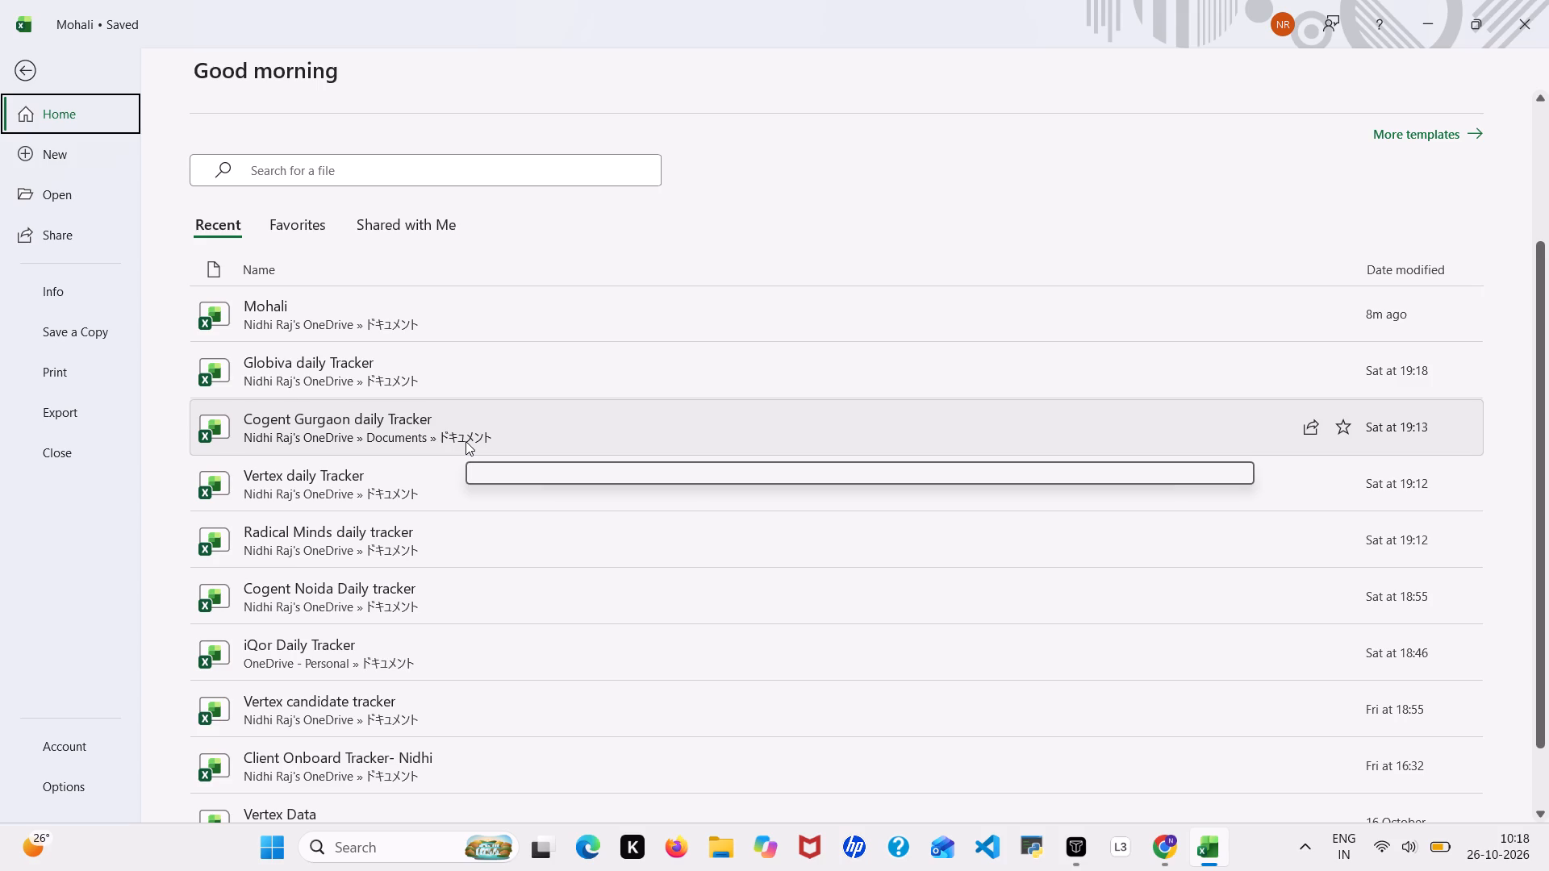
Open the Vertex daily Tracker workbook from the recent files.
double_click(449, 477)
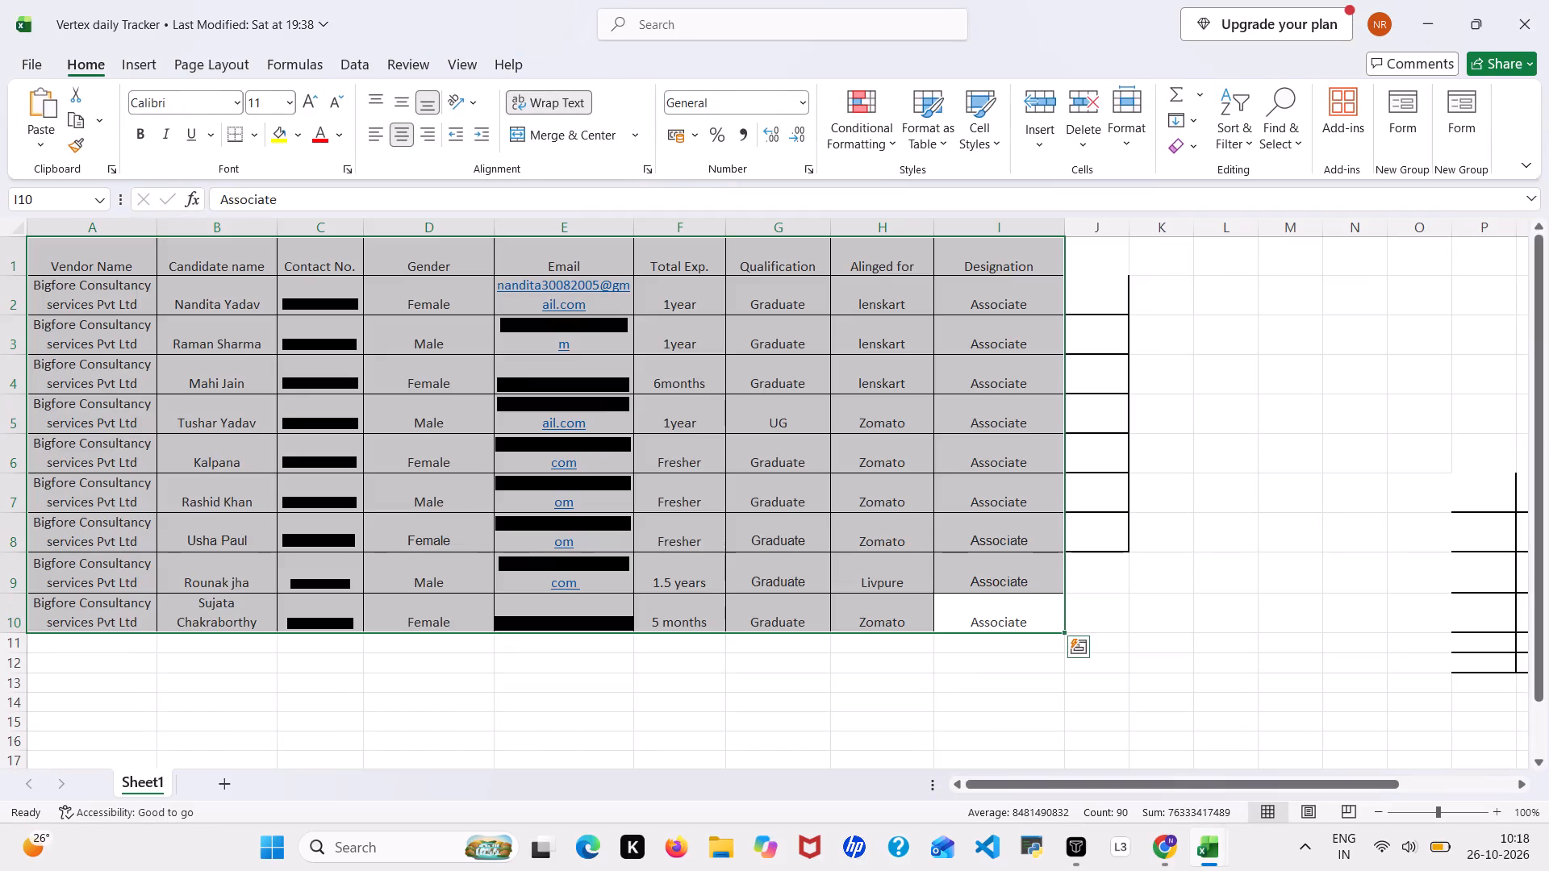
Clear the old candidate entries from Candidate name through Alinged for in rows 2 to 10, keeping the vendor name and designation columns.
left_click(1021, 600)
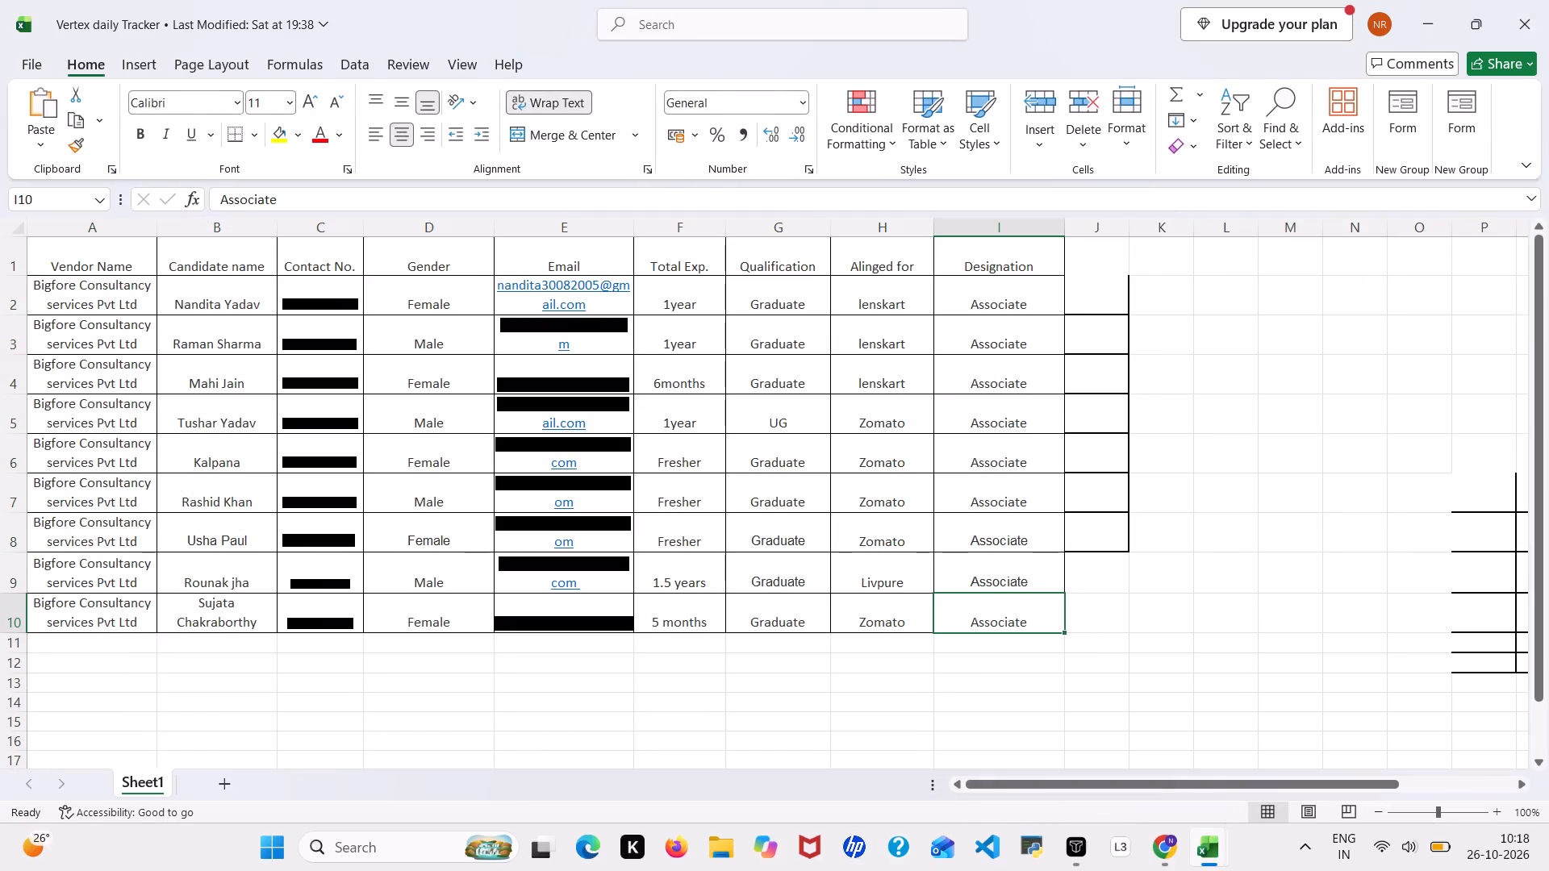
left_click_drag(907, 626, 164, 296)
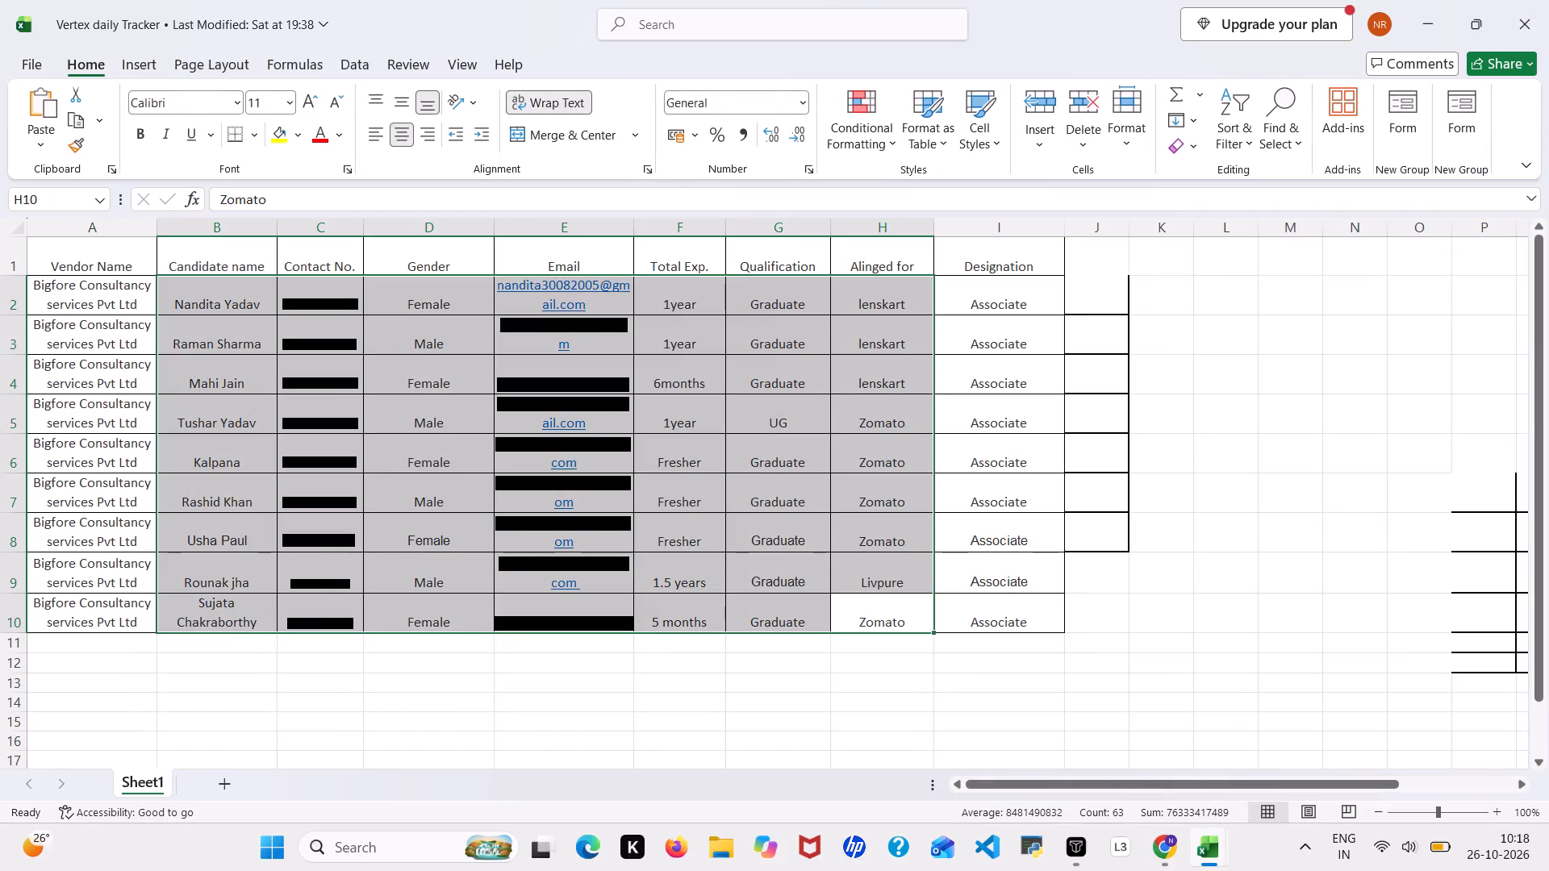
key("Delete")
left_click(942, 694)
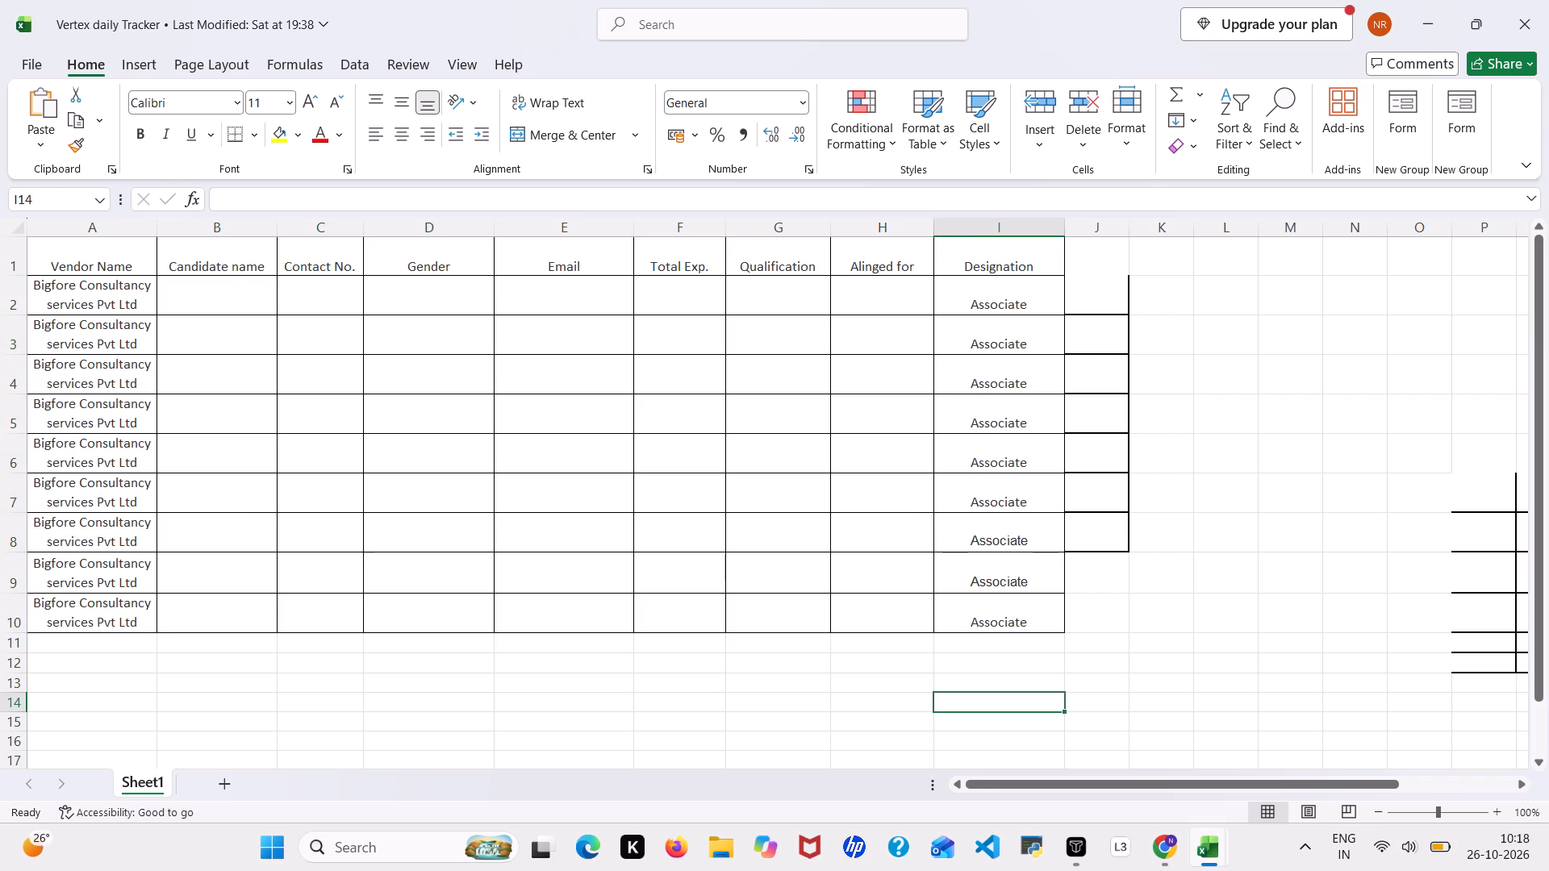
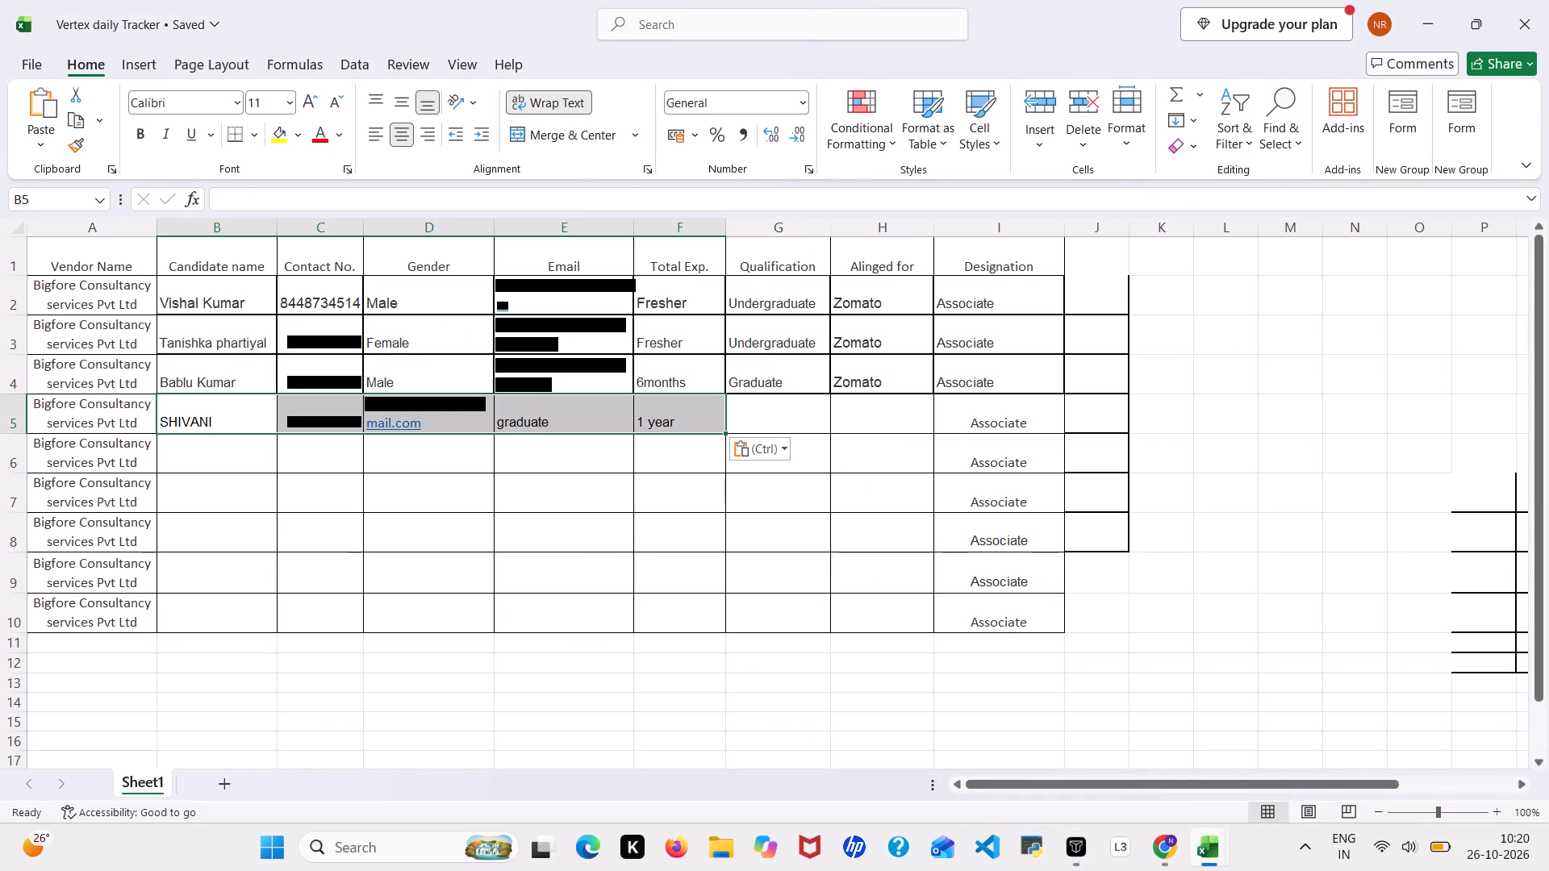
Undo the last paste of candidate details into row 5, where the values are misaligned with the Gender and Email columns.
key("ctrl+z")
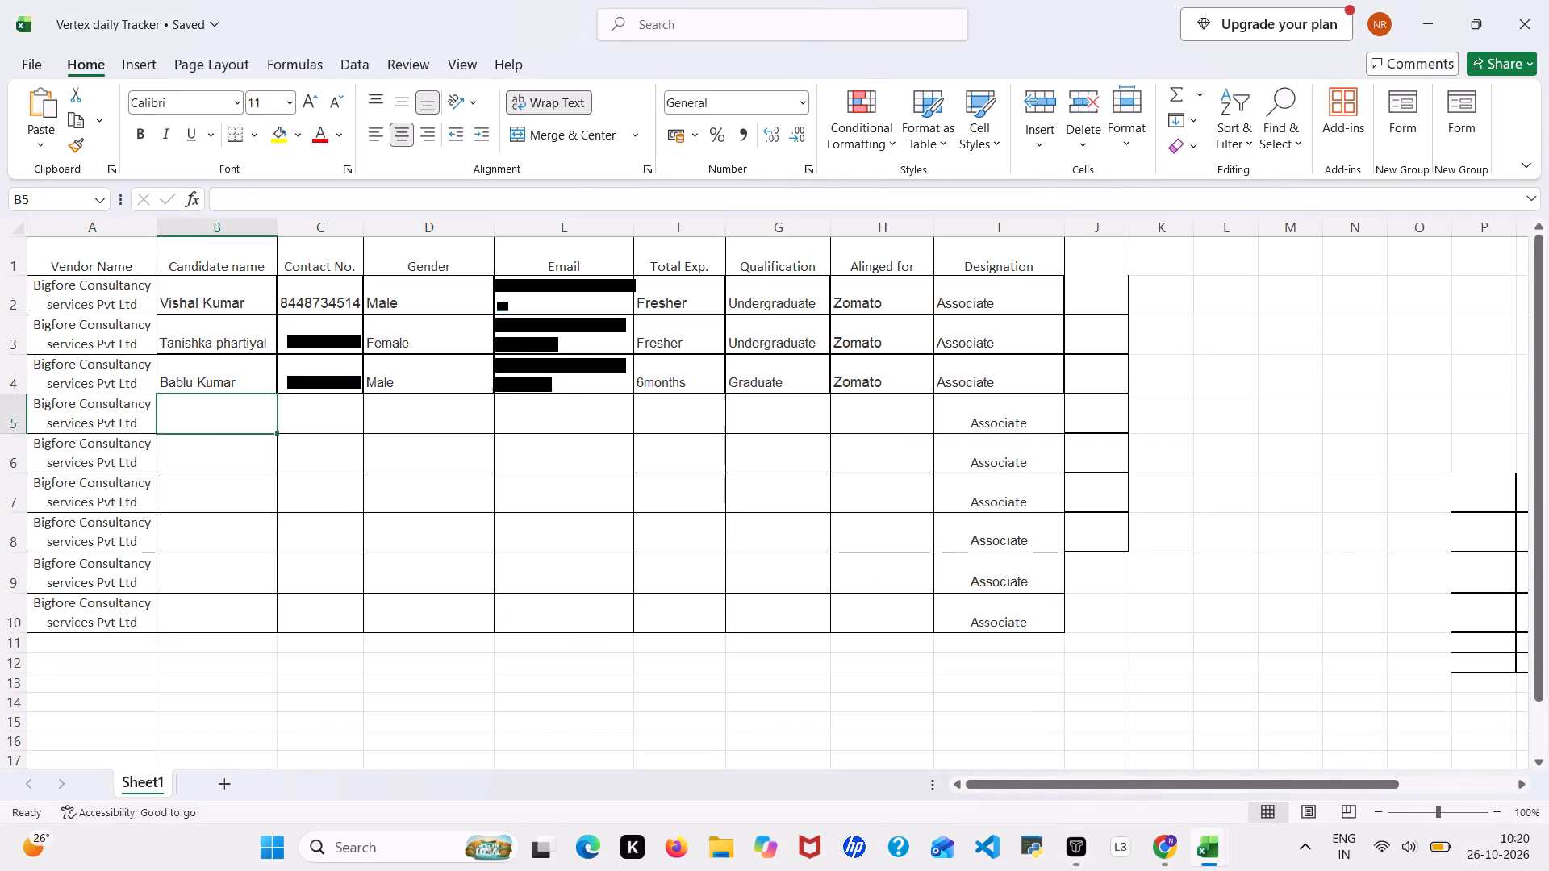
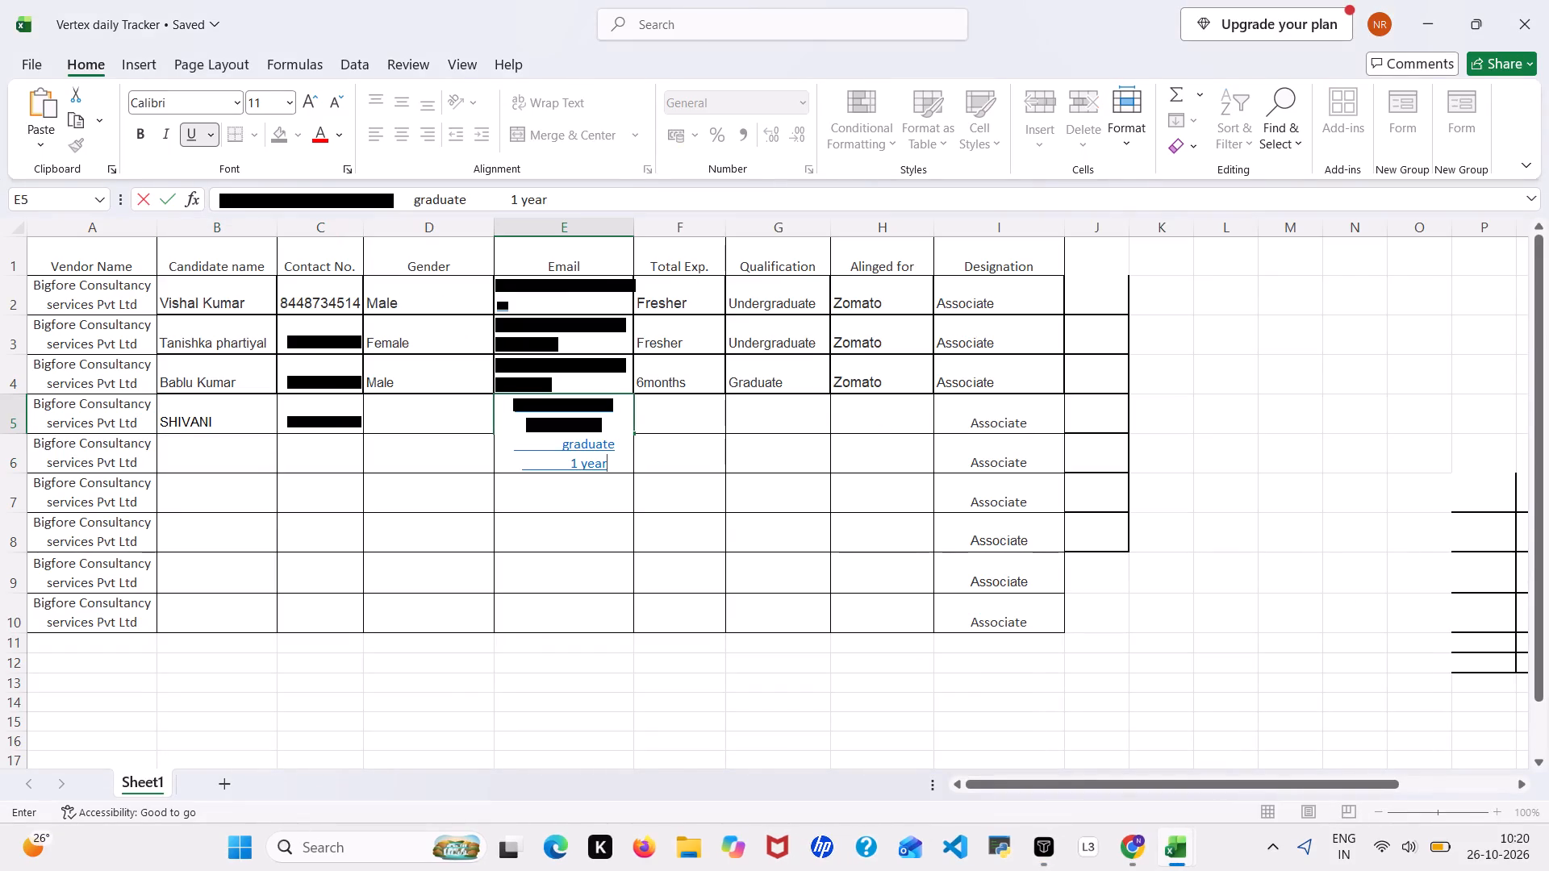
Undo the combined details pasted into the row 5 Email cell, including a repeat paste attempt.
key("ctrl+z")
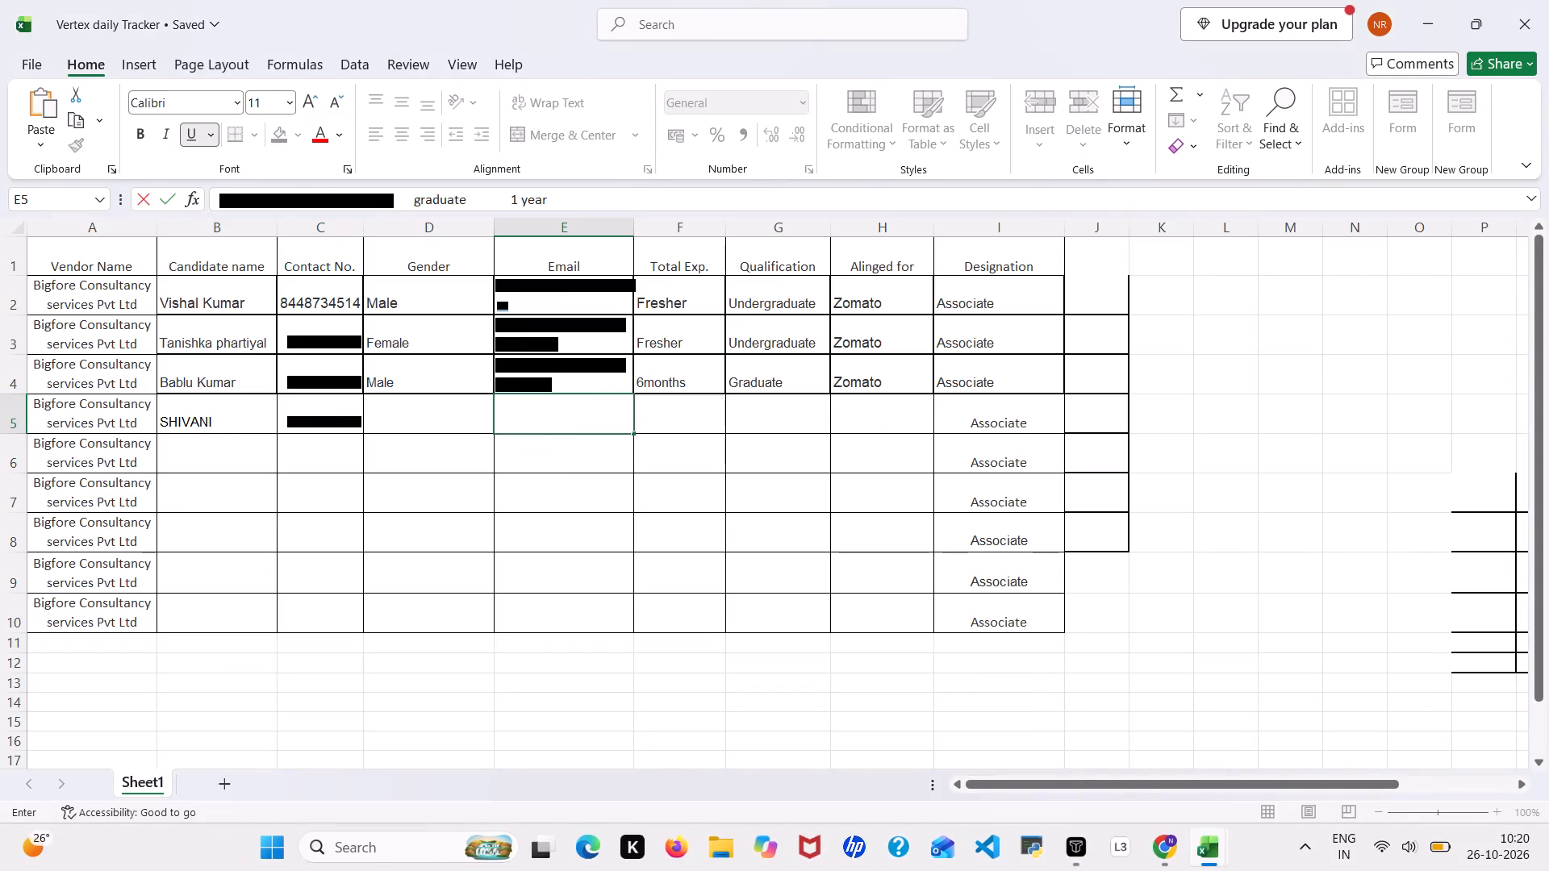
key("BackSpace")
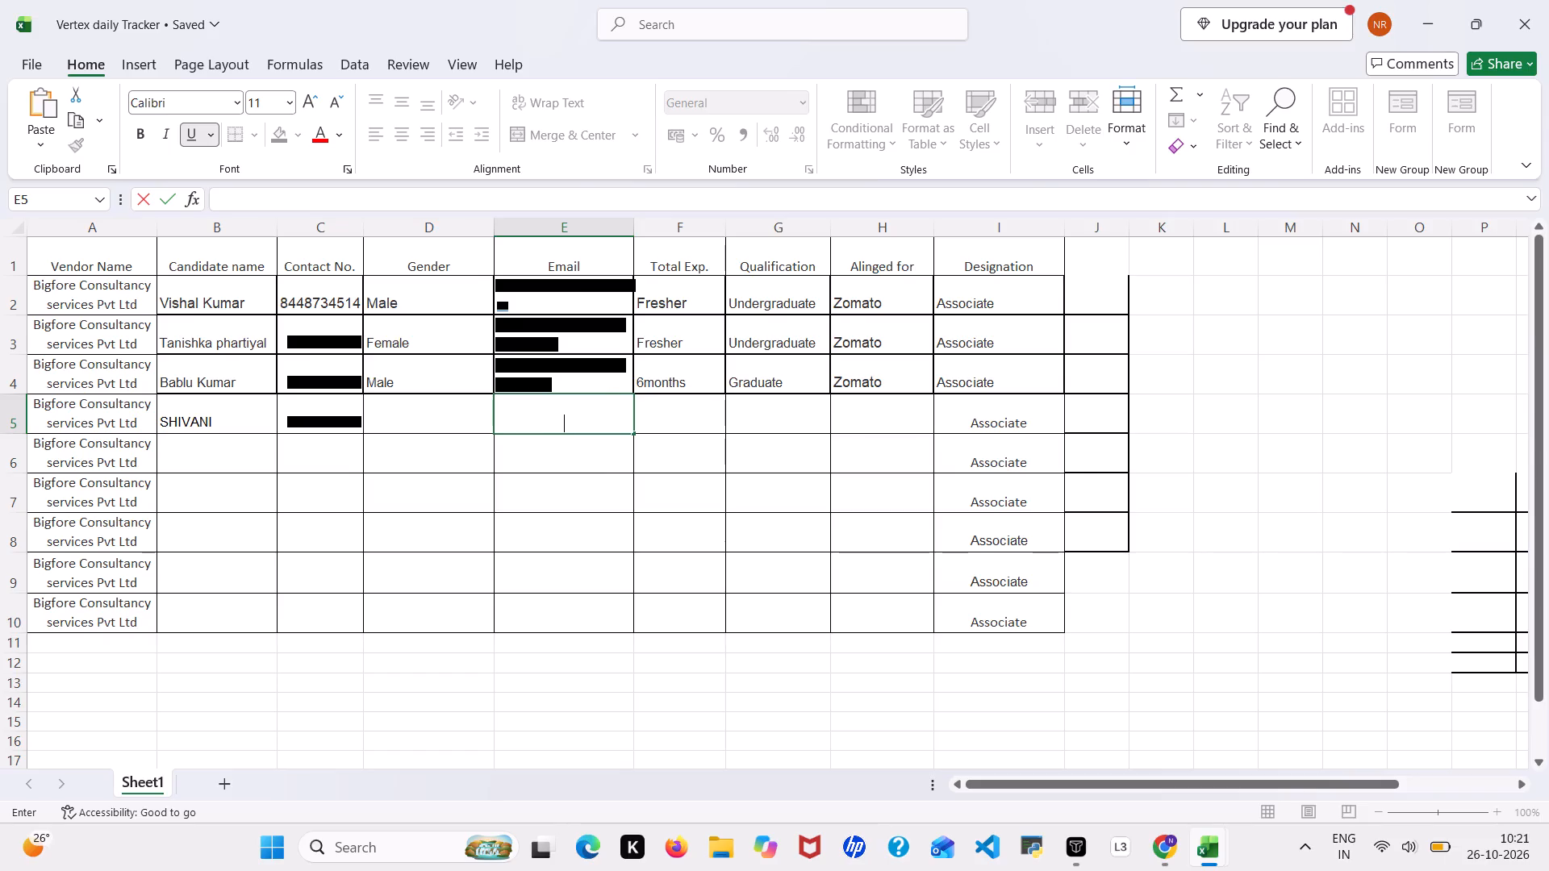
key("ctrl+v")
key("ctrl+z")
Enter the candidate's email address in the Email cell of row 5.
key("s")
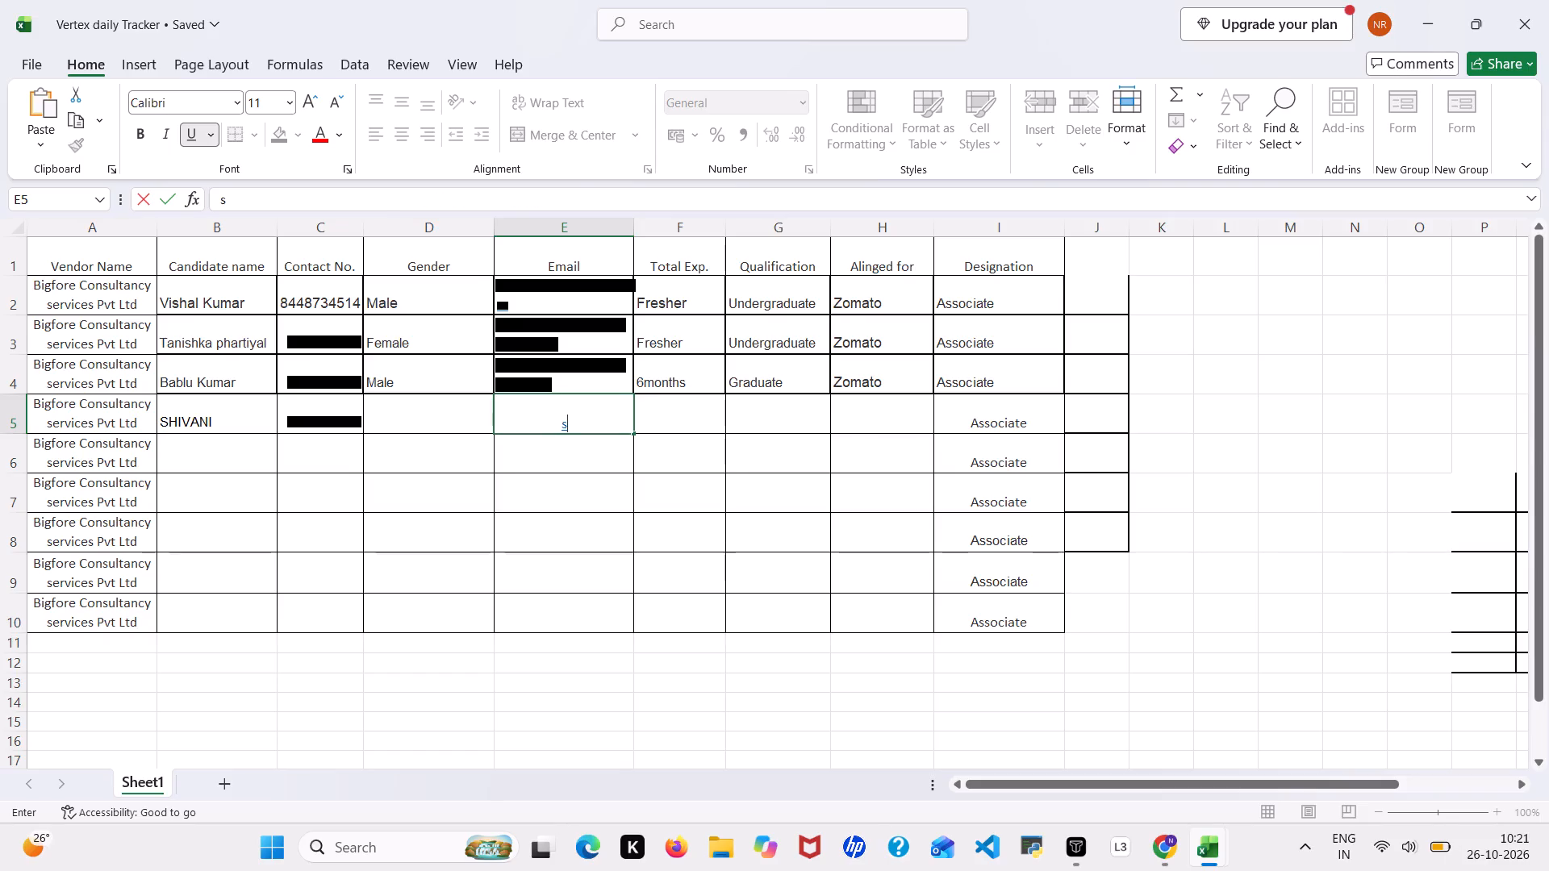
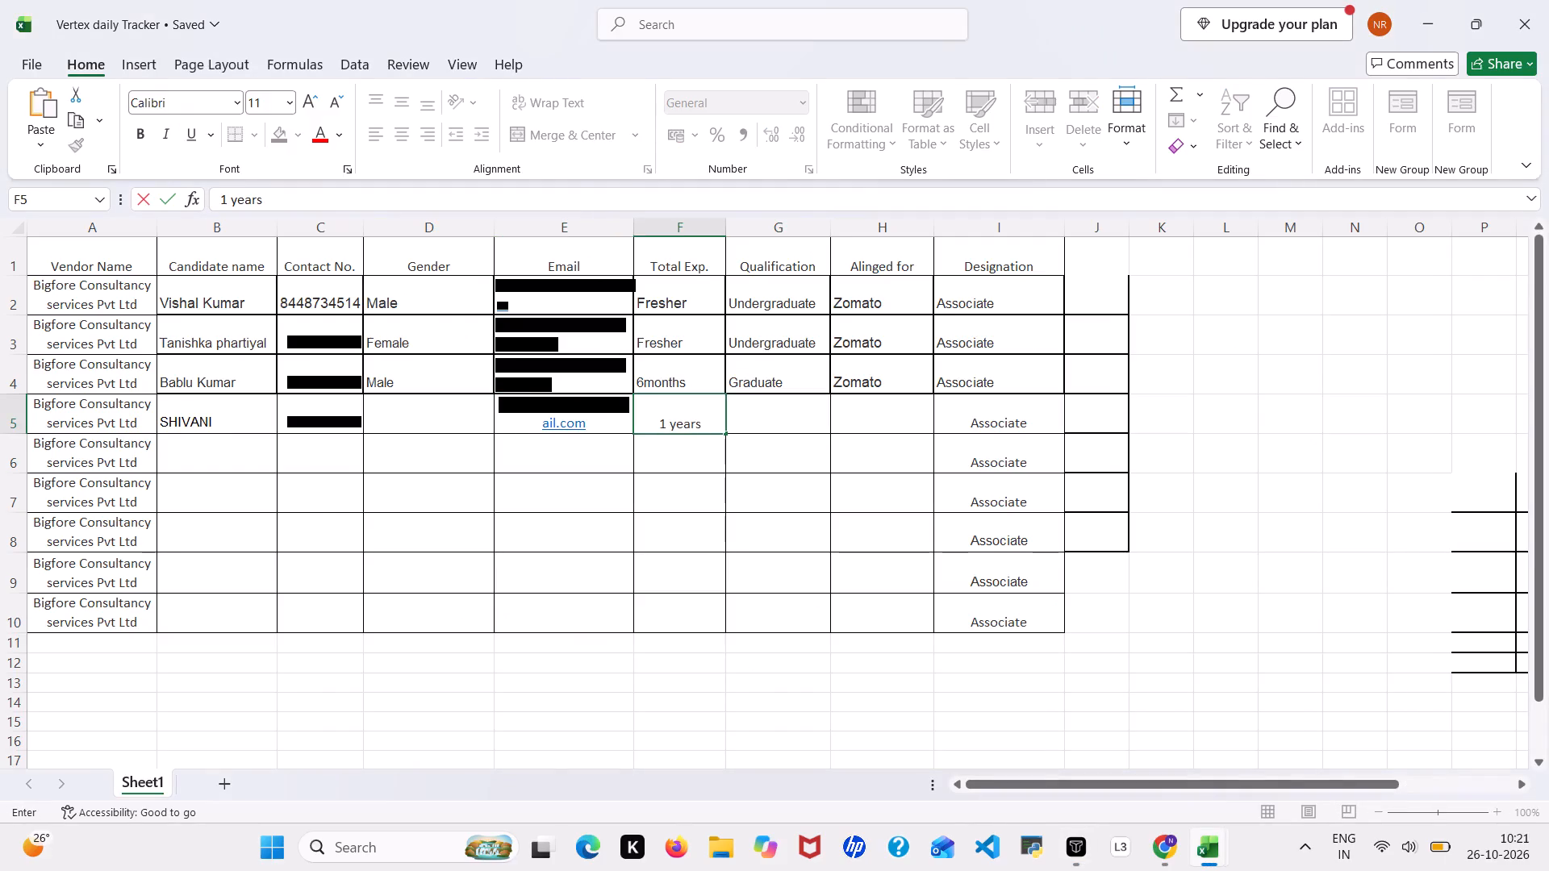
Fill row 5 with 1 year as Total Exp., Graduate as Qualification and Lenskart as Alinged for.
key("BackSpace")
key("Right")
type("Gradu")
key("Right")
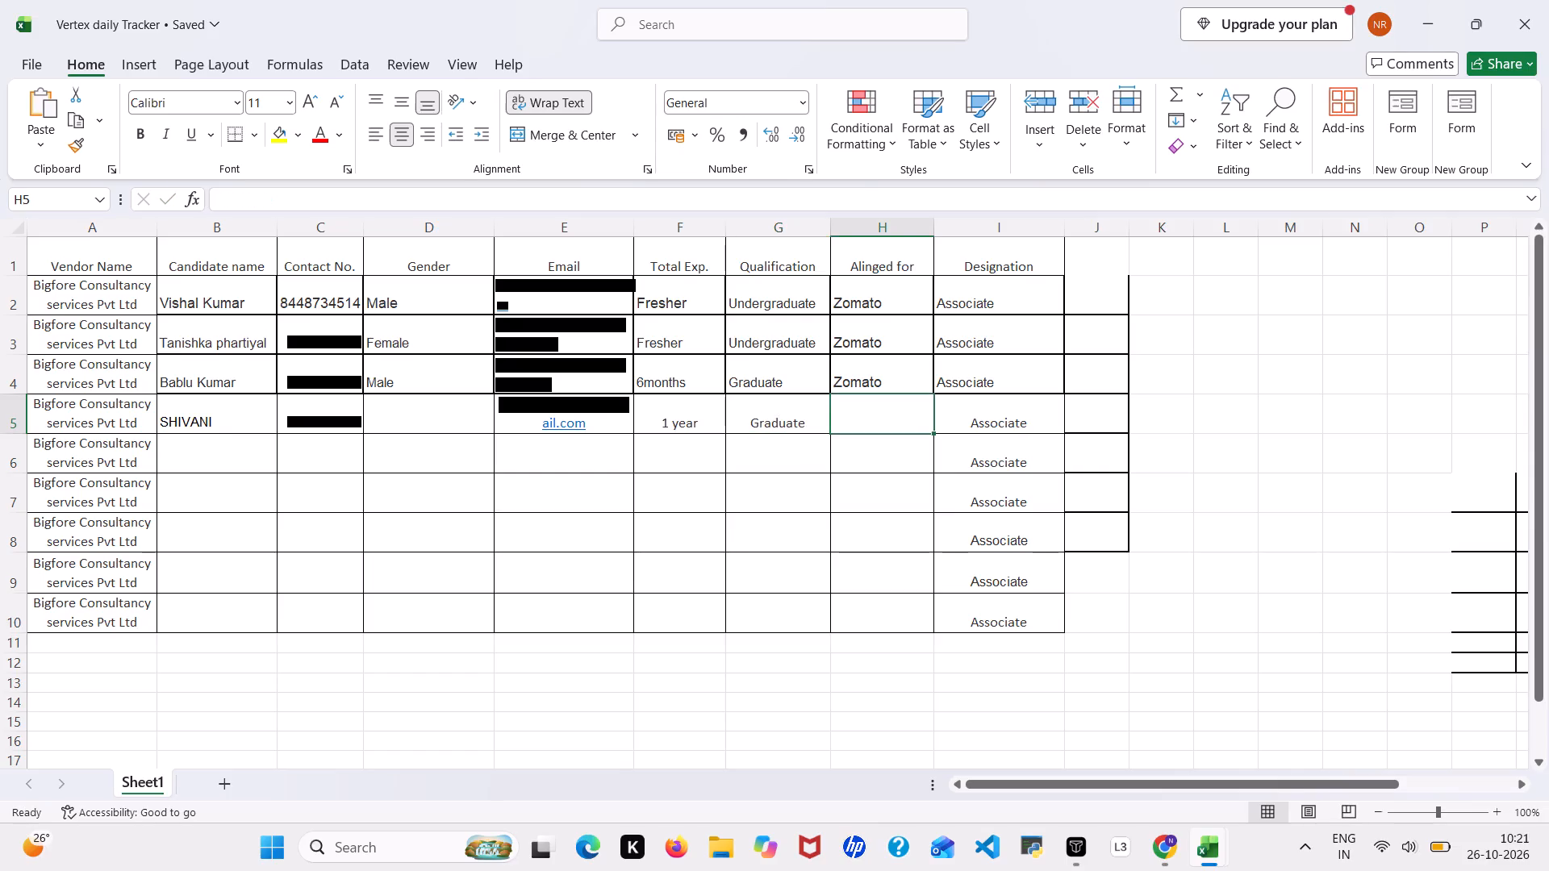
type("Lenskart")
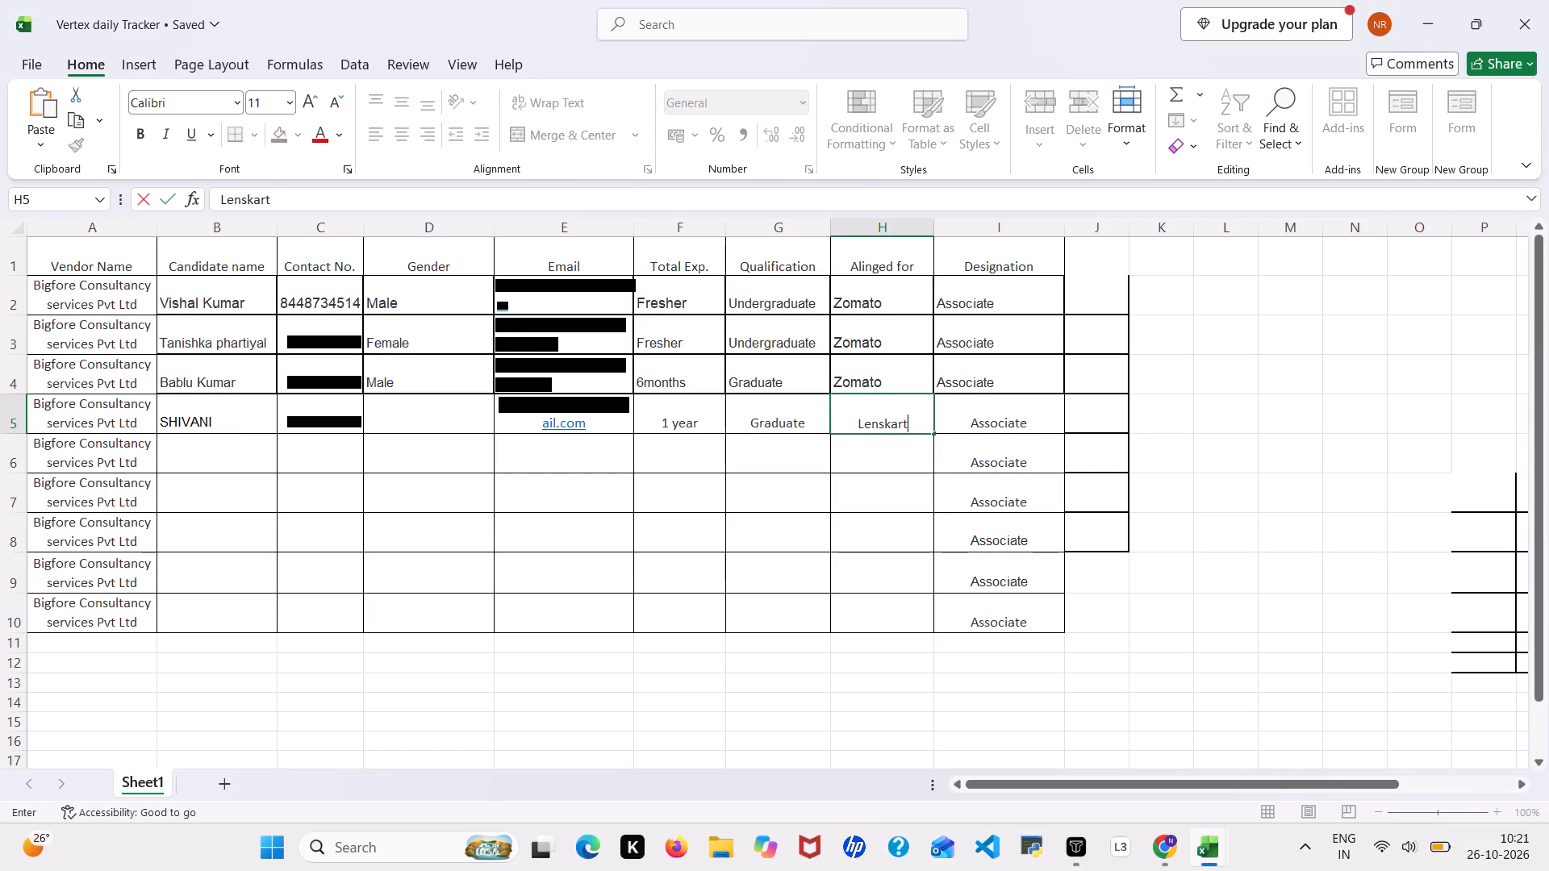
Enter Female as the Gender in row 5 and move to the Candidate name cell of row 6.
left_click(390, 419)
type("Fe")
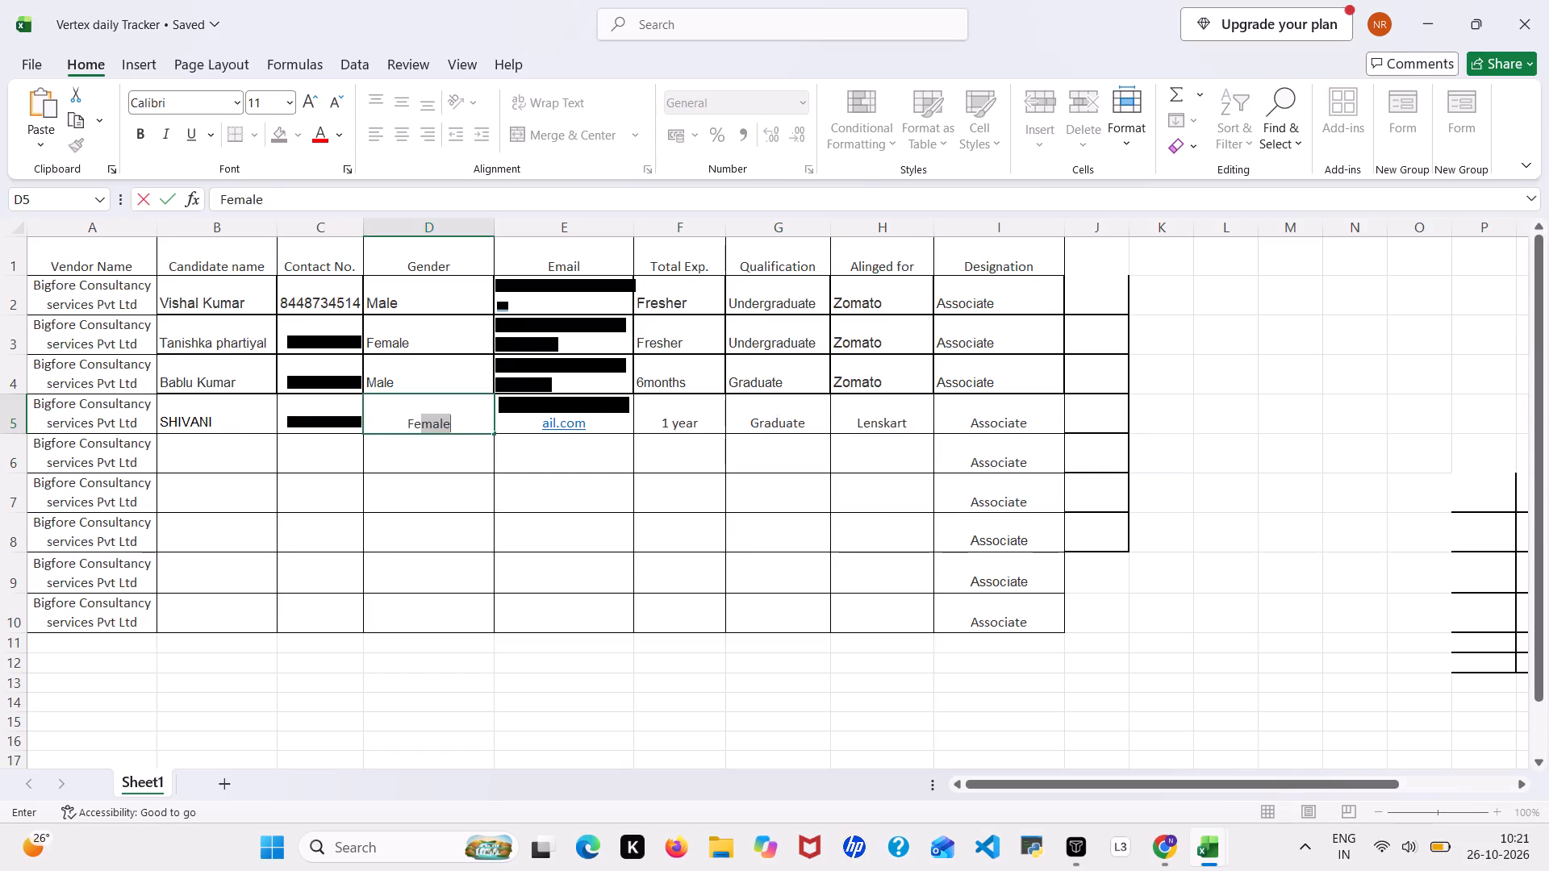
key("Down")
key("Left")
key("Left")
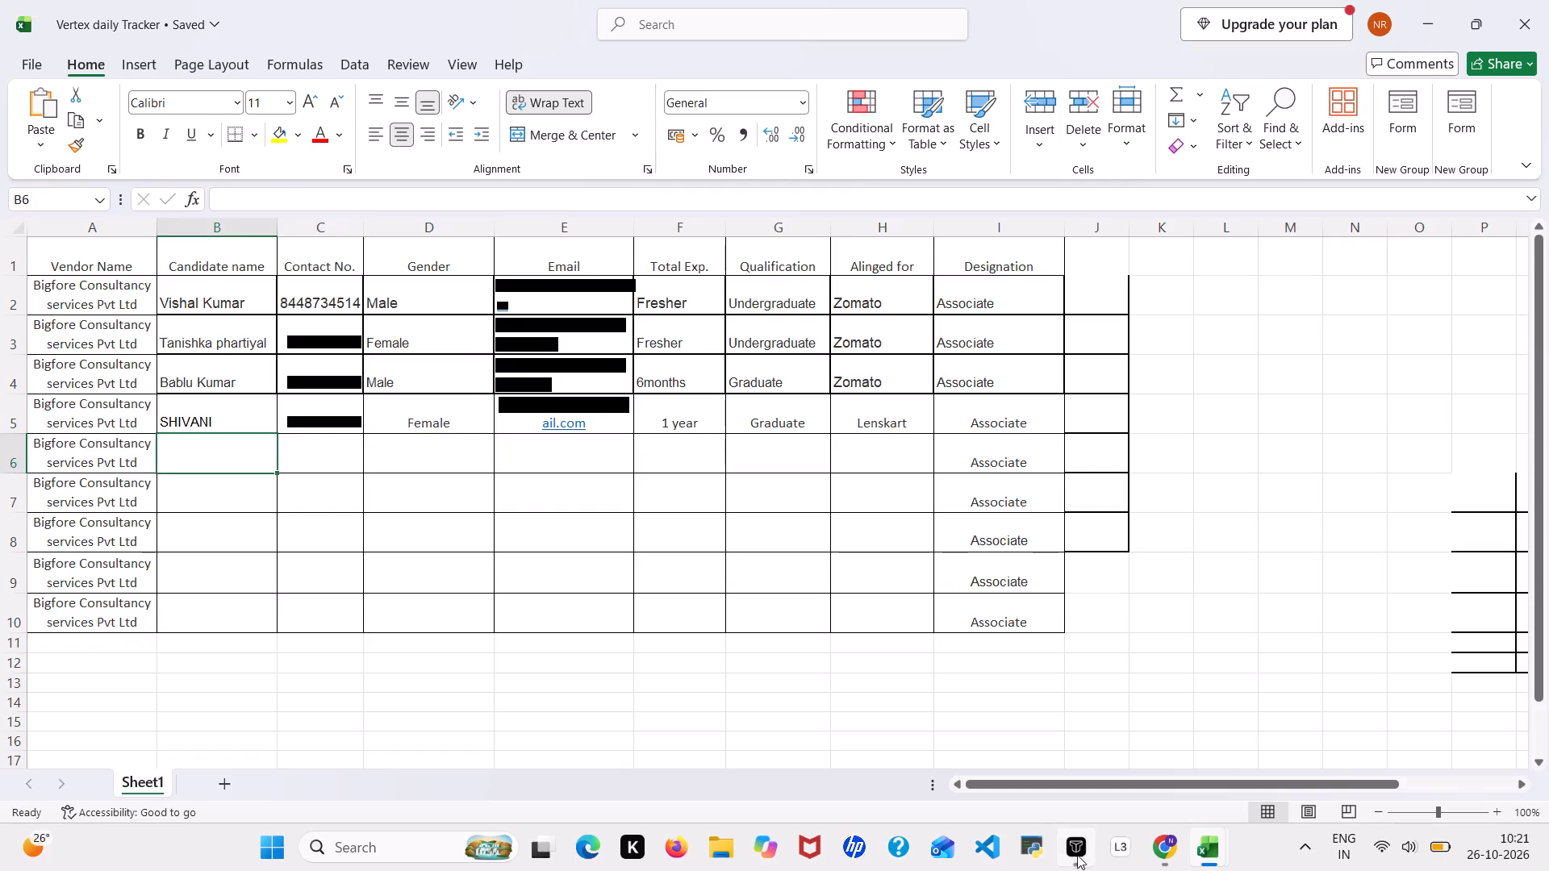
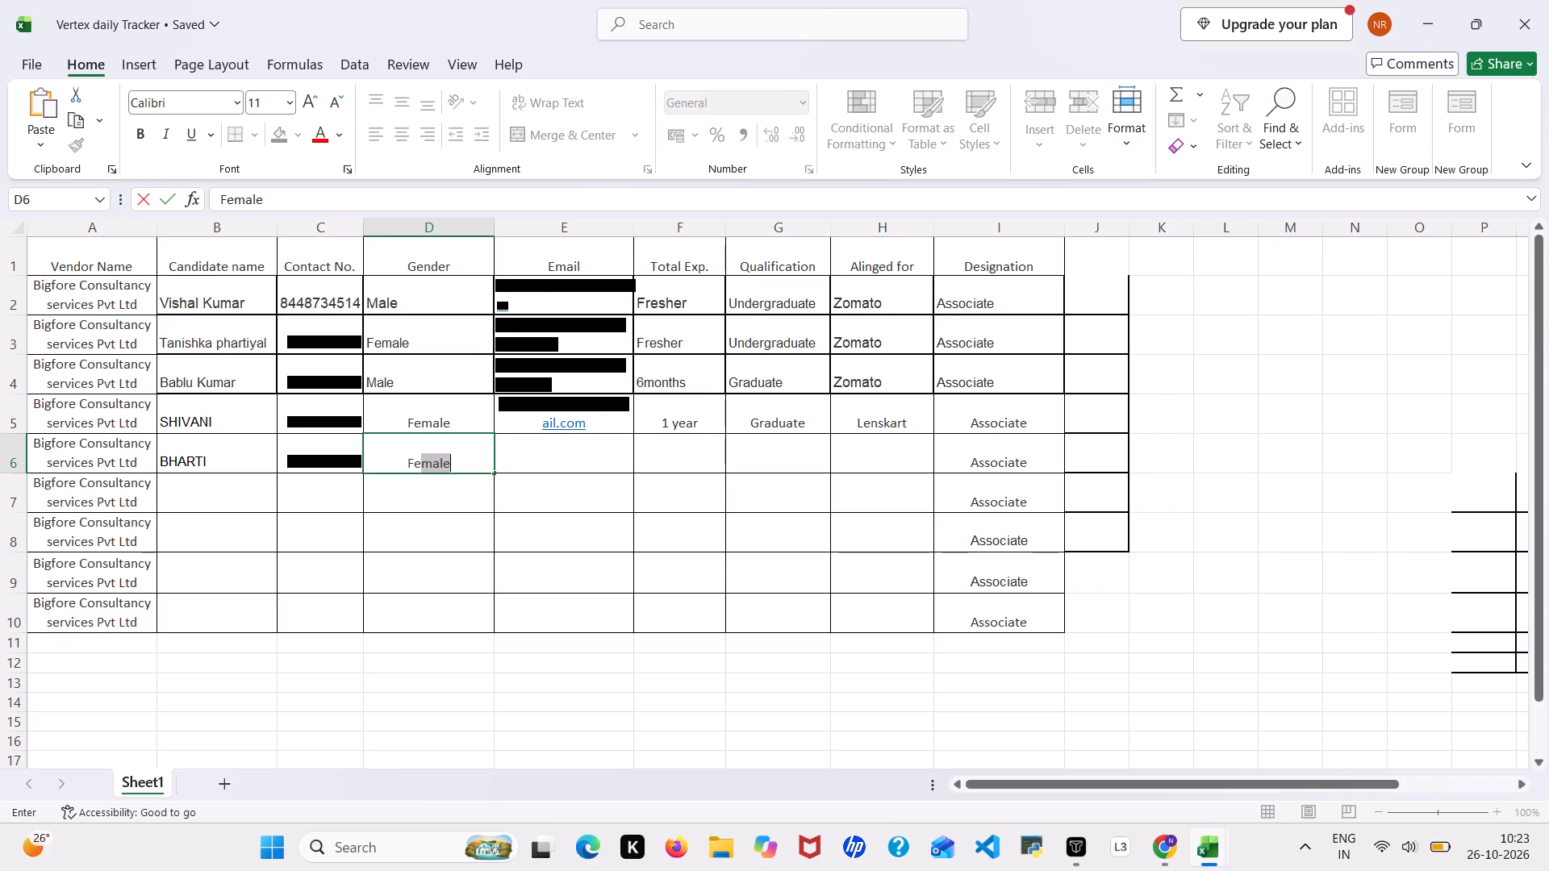
Enter Female as the Gender in row 6 and move to the Email cell of the same row.
key("Right")
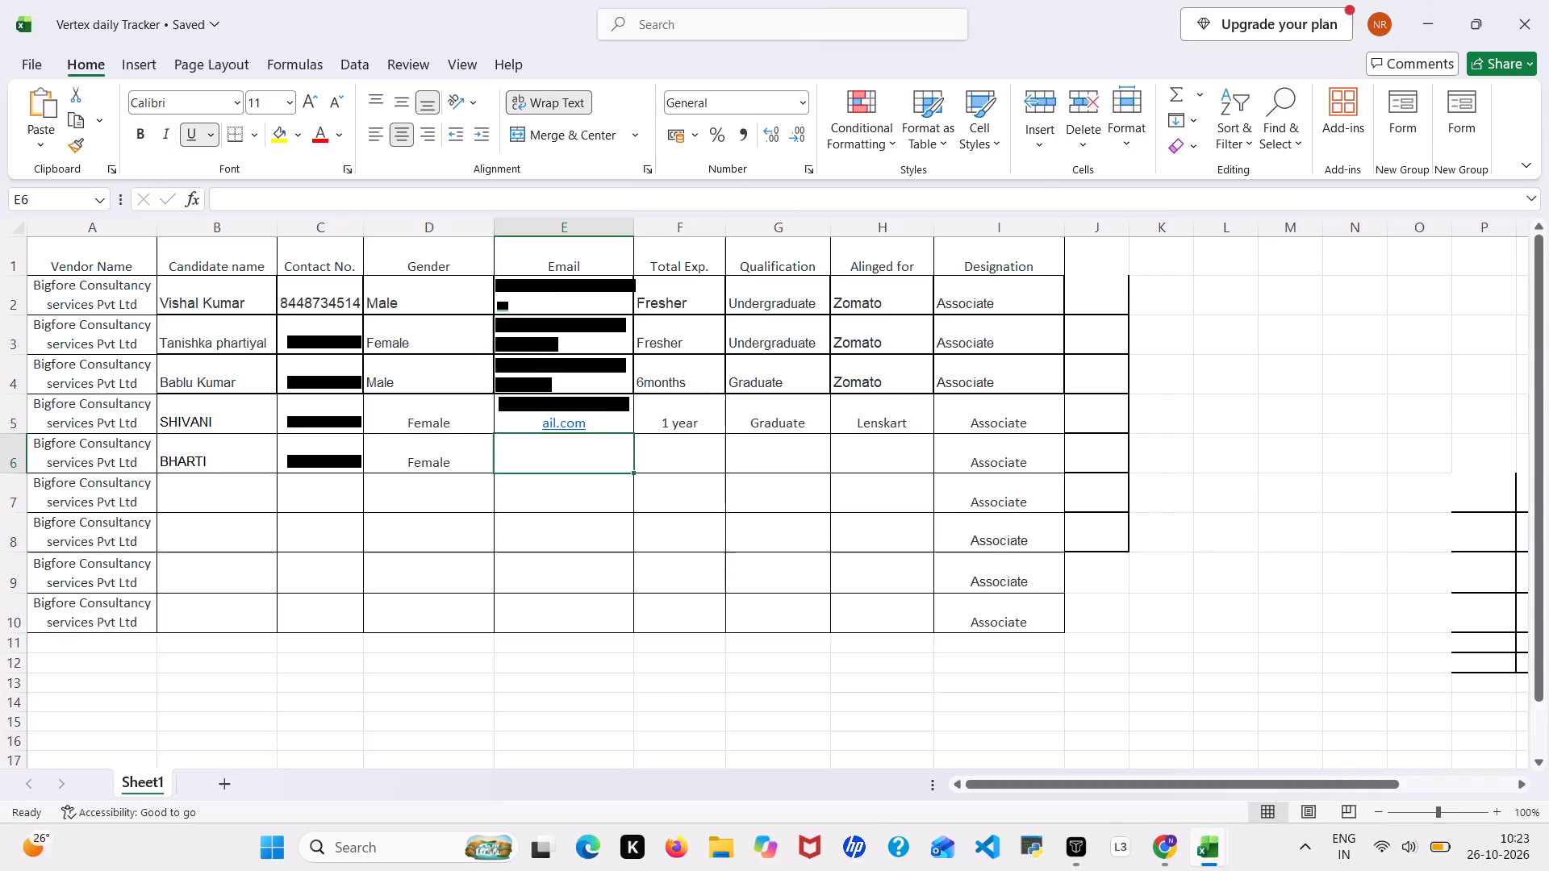
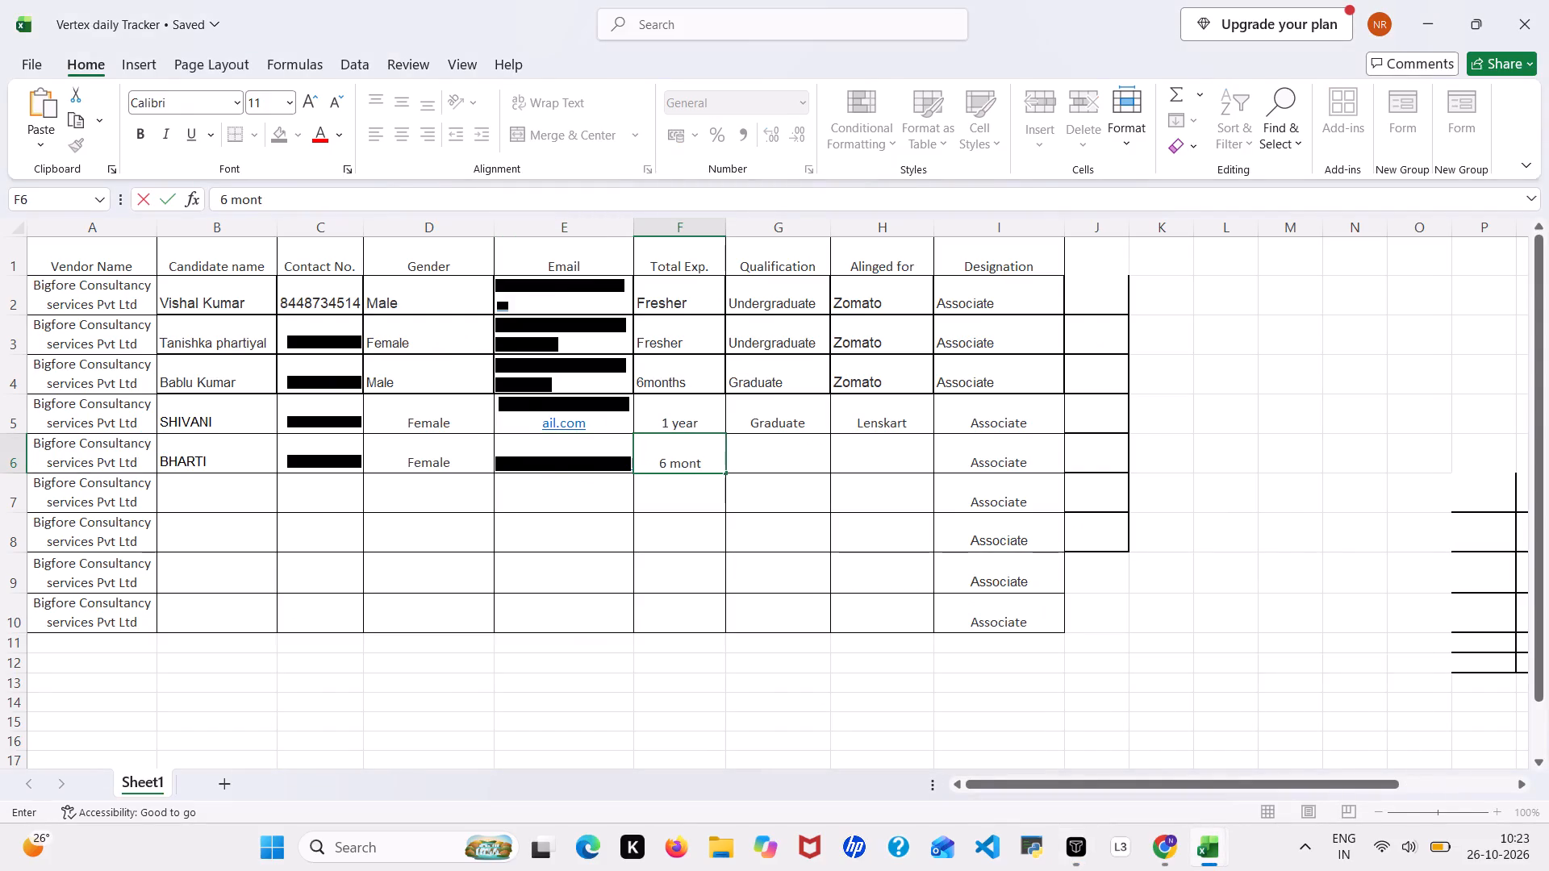
Complete row 6 with Total Exp. 6 months, Qualification UG and Alinged for Zomato, ending at the Candidate name cell of row 7.
type("hs")
key("Right")
type("UG")
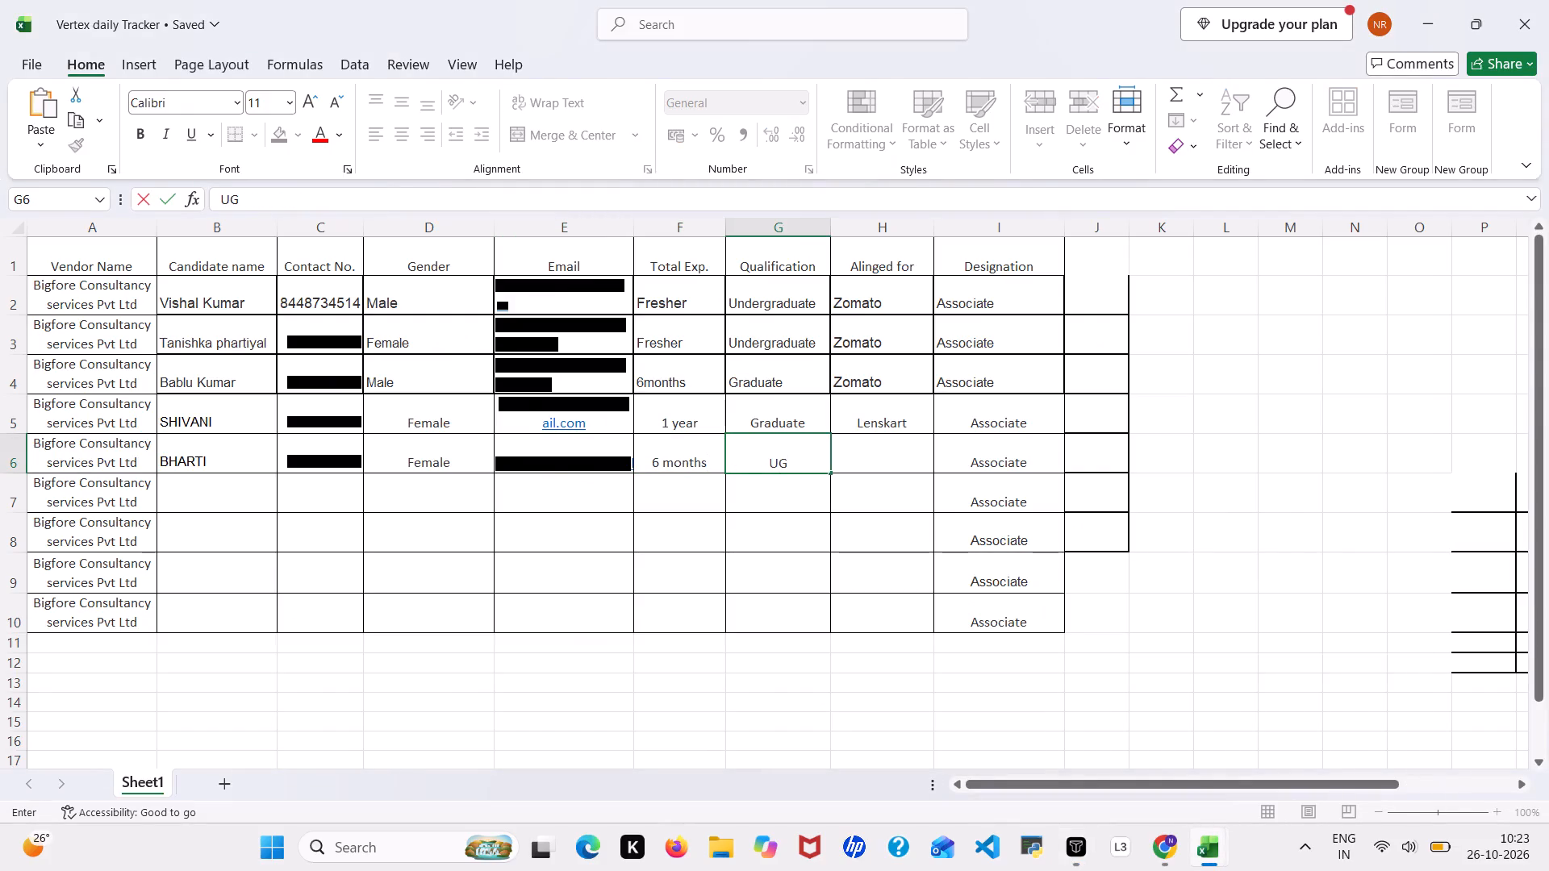
key("Right")
key("shift+z")
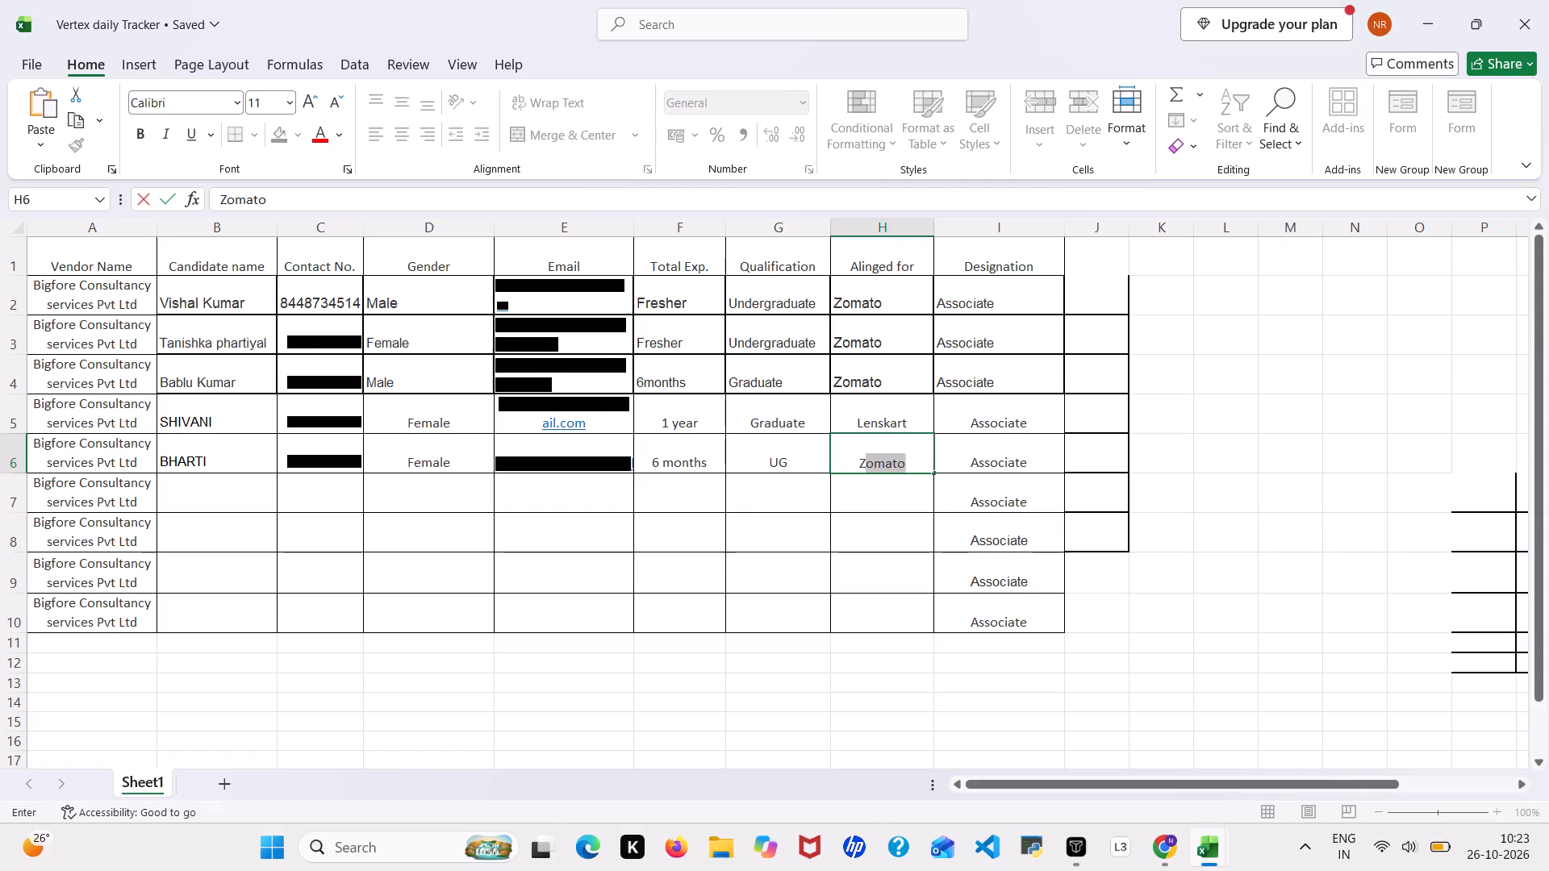
key("Down")
key("Left")
key("Left")
key("Left")
key("Left")
key("Left")
key("Left")
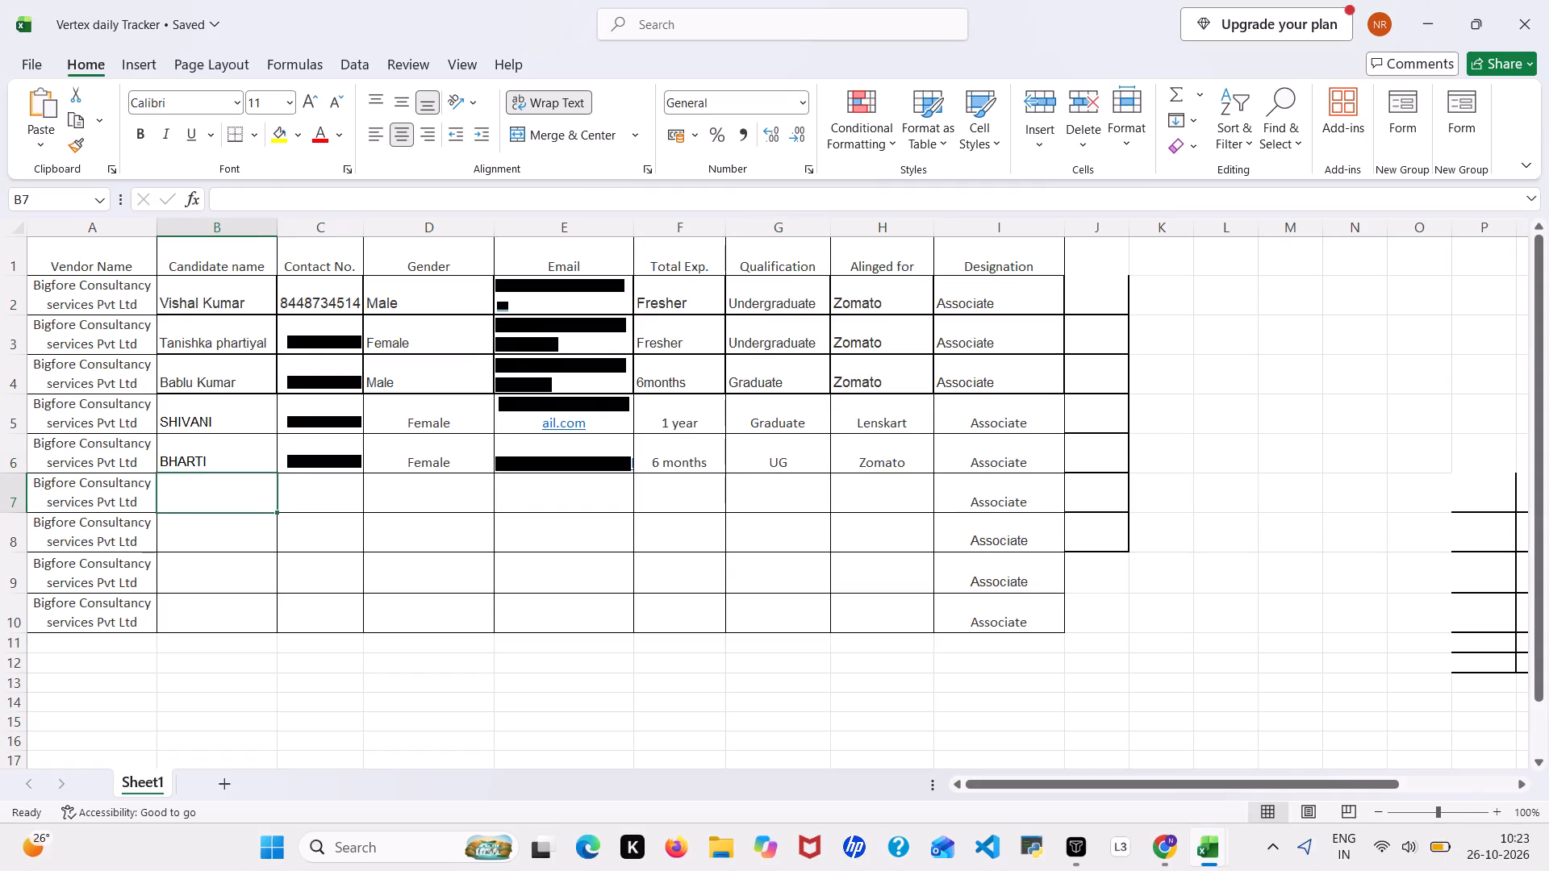
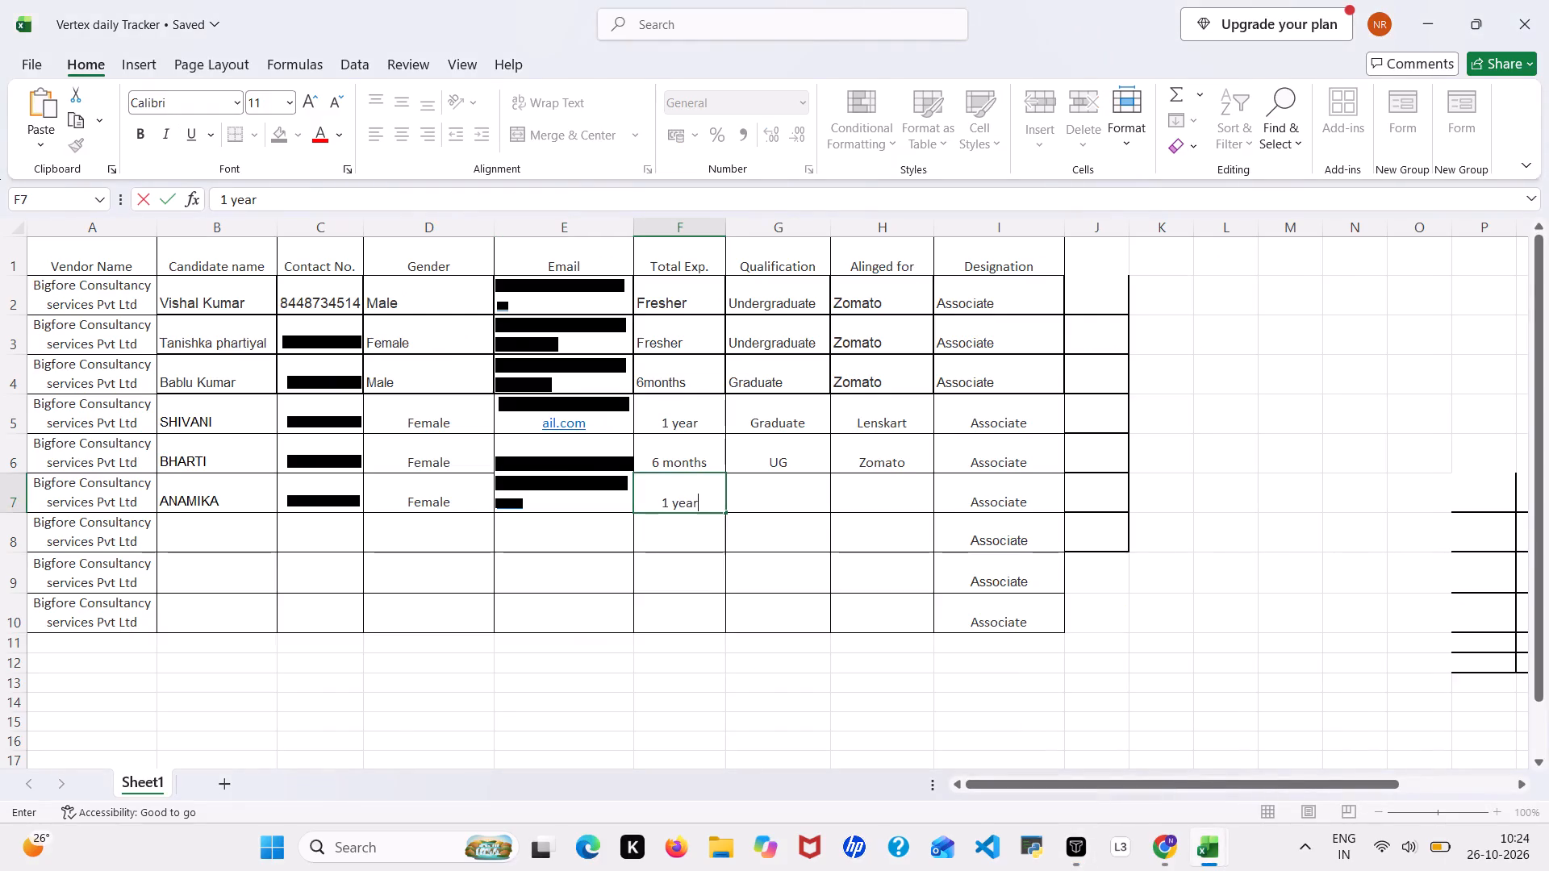
Complete row 7 with Qualification UG and Alinged for Livpure.
key("Right")
type("UG")
key("Right")
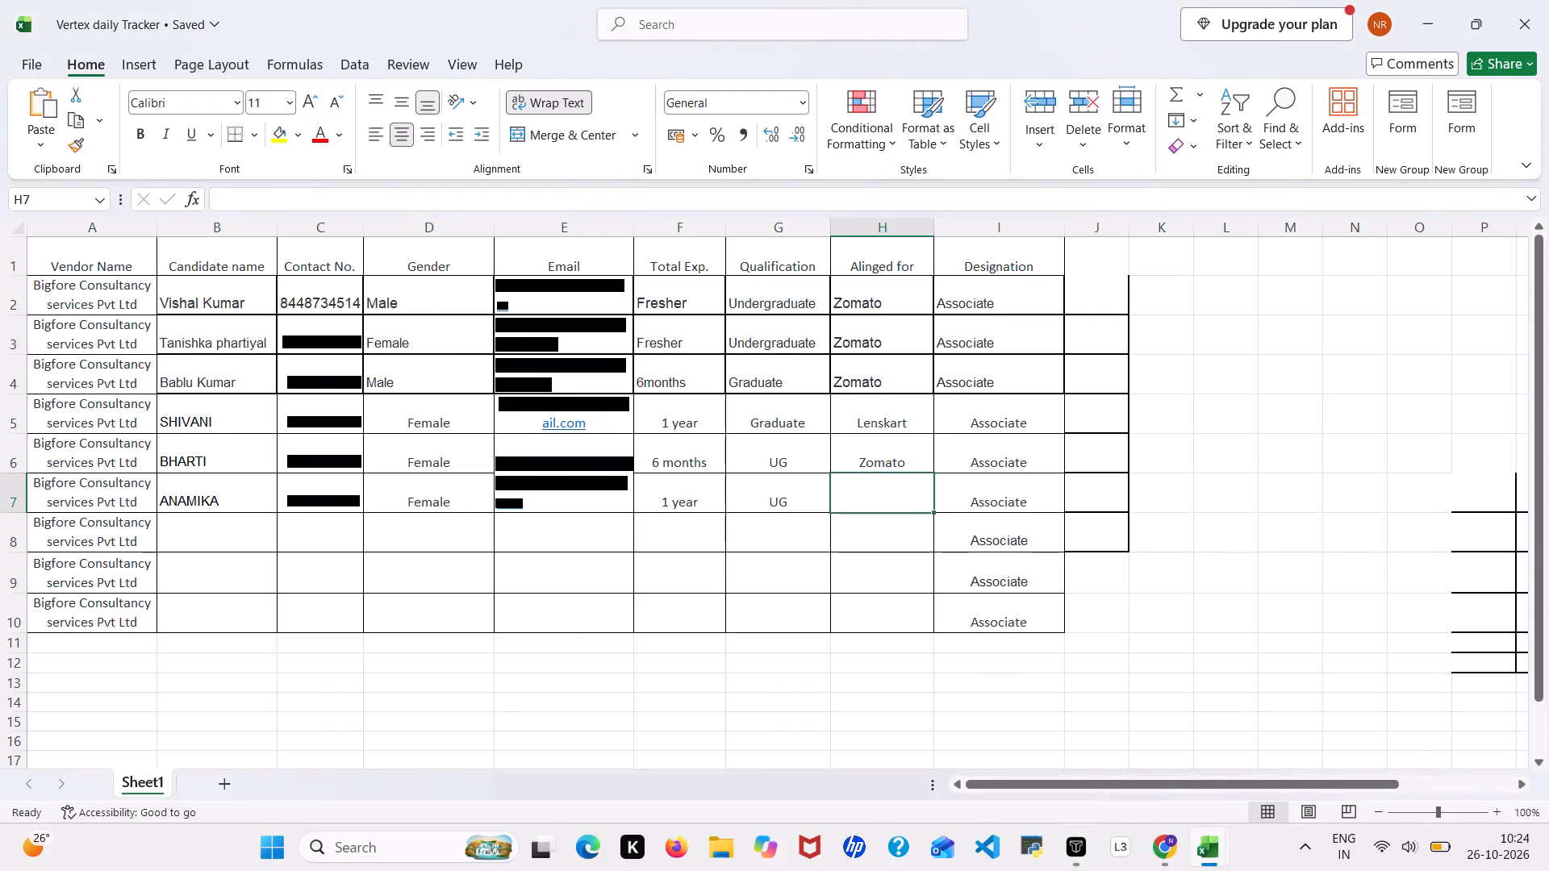
key("l")
key("BackSpace")
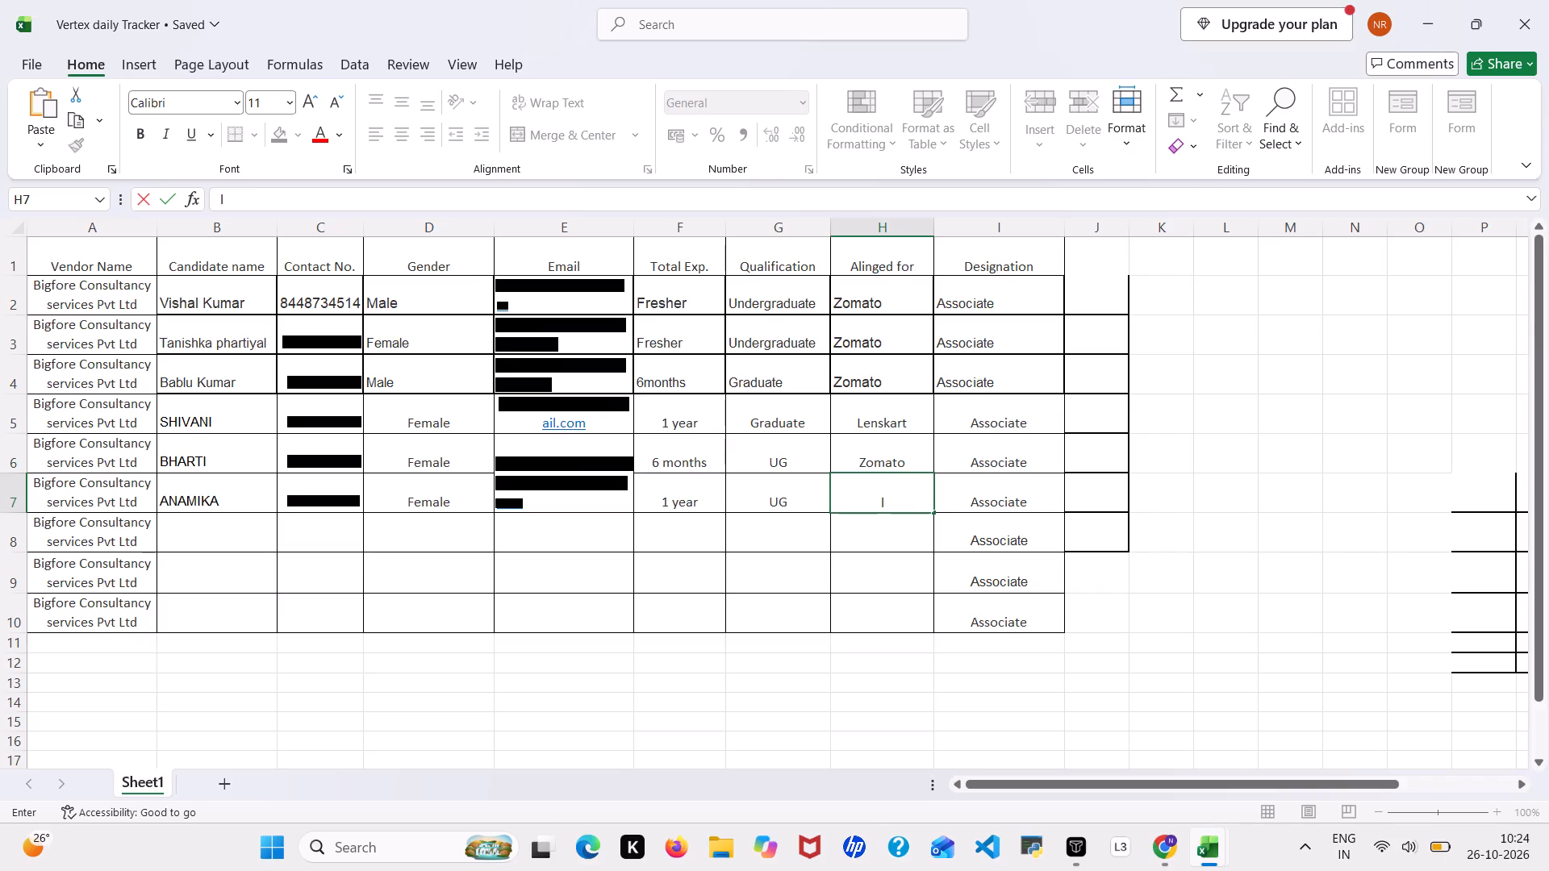
key("shift+BackSpace")
type("Livpure")
Rewrite the candidate name in row 5 with only its first letter capitalised, as Shivani.
left_click(223, 417)
double_click(165, 421)
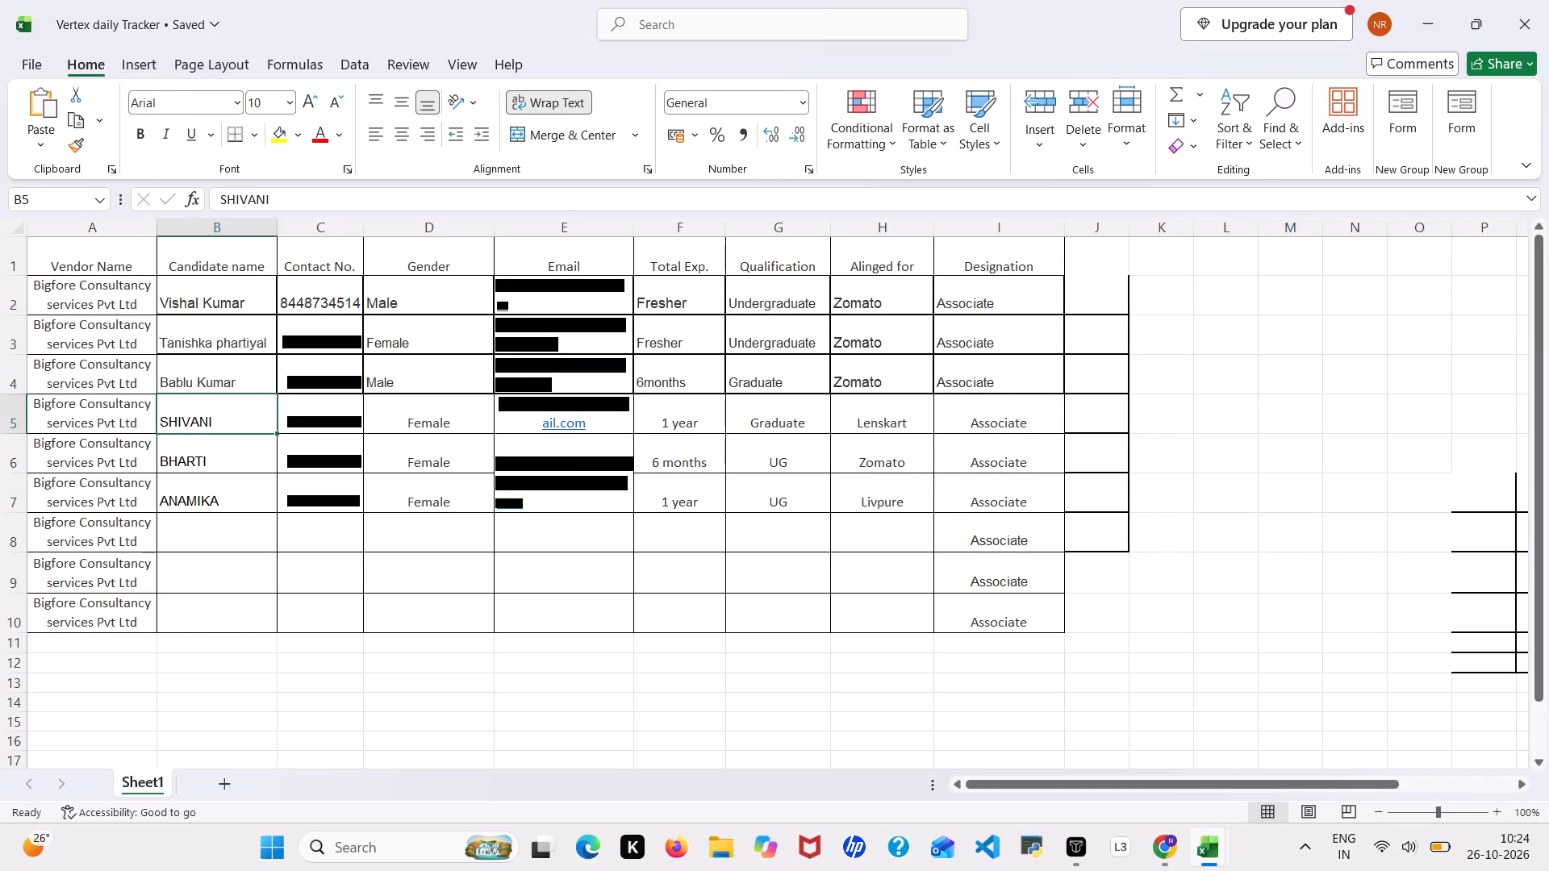
type("hivani")
left_click_drag(256, 425, 245, 427)
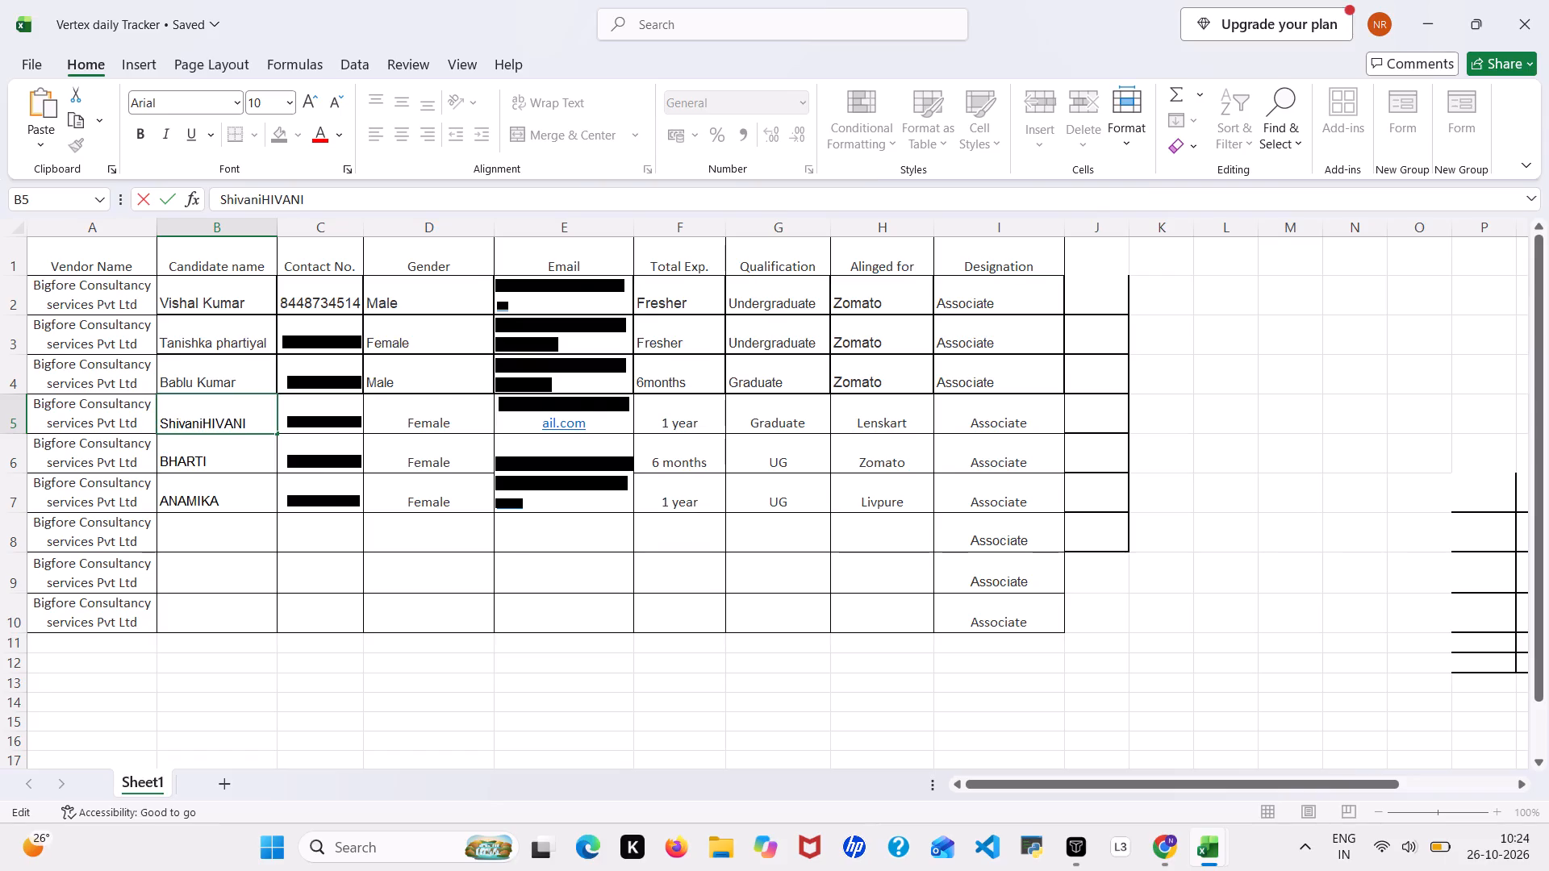
left_click_drag(245, 427, 204, 423)
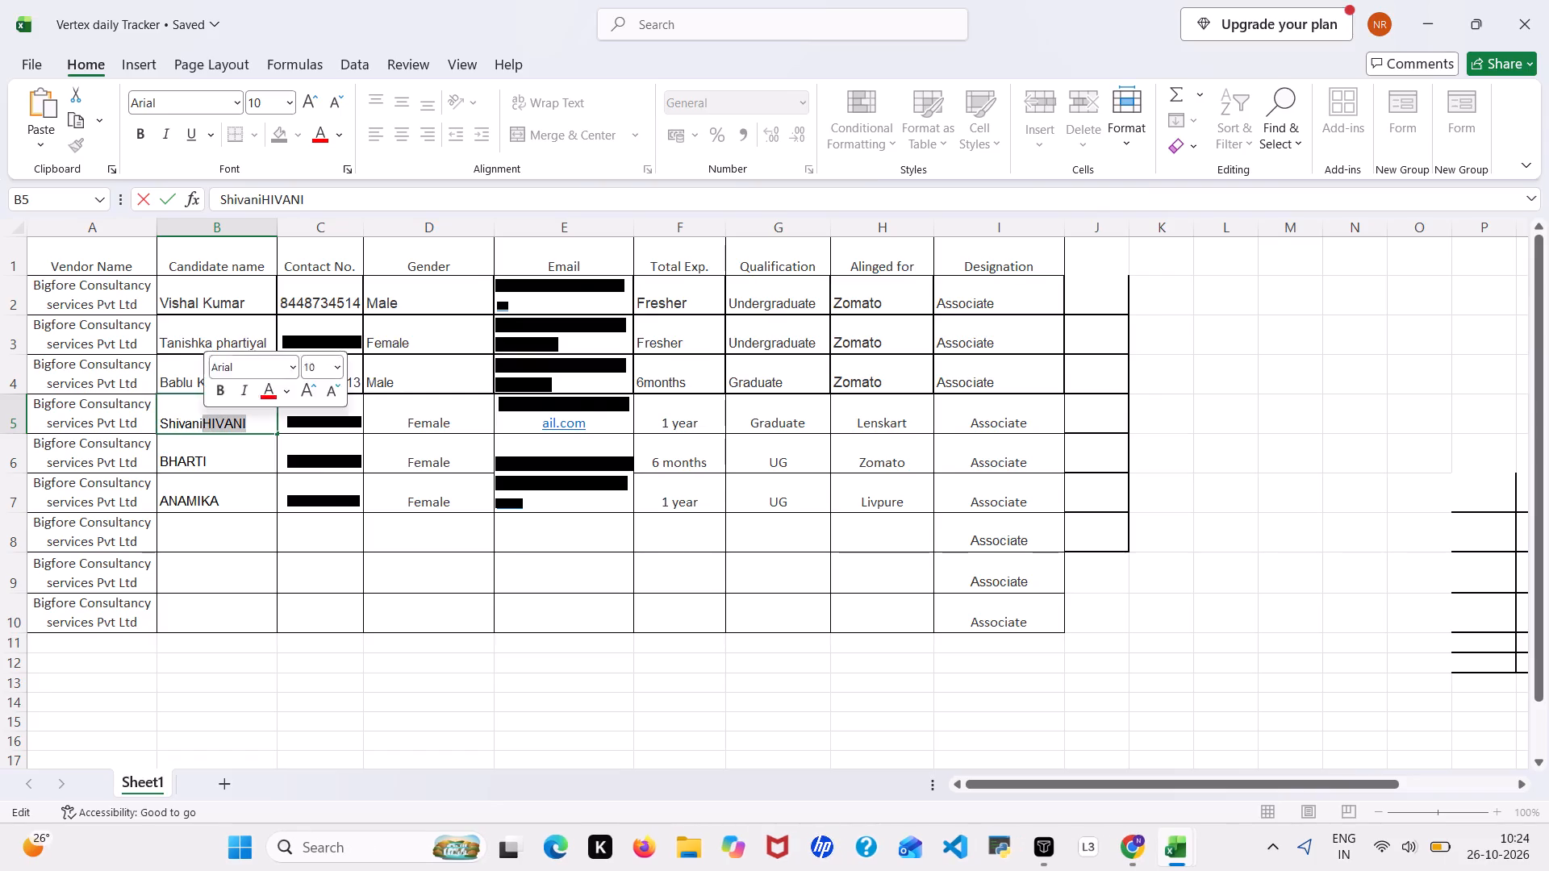
key("Delete")
Rewrite the candidate name in row 6 with only its first letter capitalised, as Bharti.
double_click(214, 458)
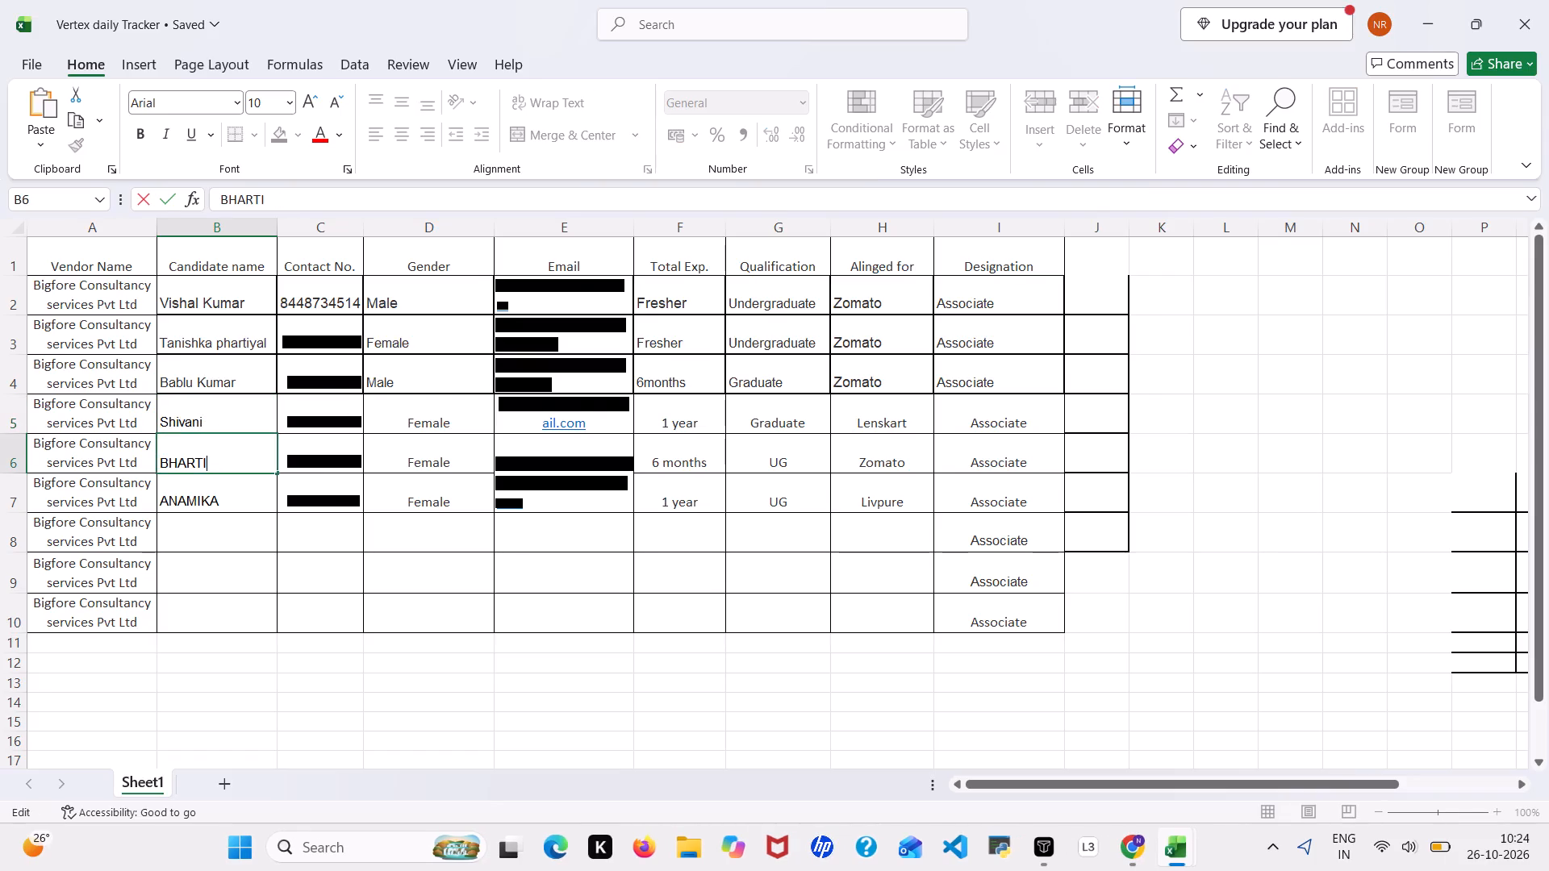
key("BackSpace")
key("BackSpace")
key("BackSpace")
key("BackSpace")
key("BackSpace")
type("harti")
Rewrite the candidate name in row 7 with only its first letter capitalised, as Anamika.
double_click(221, 508)
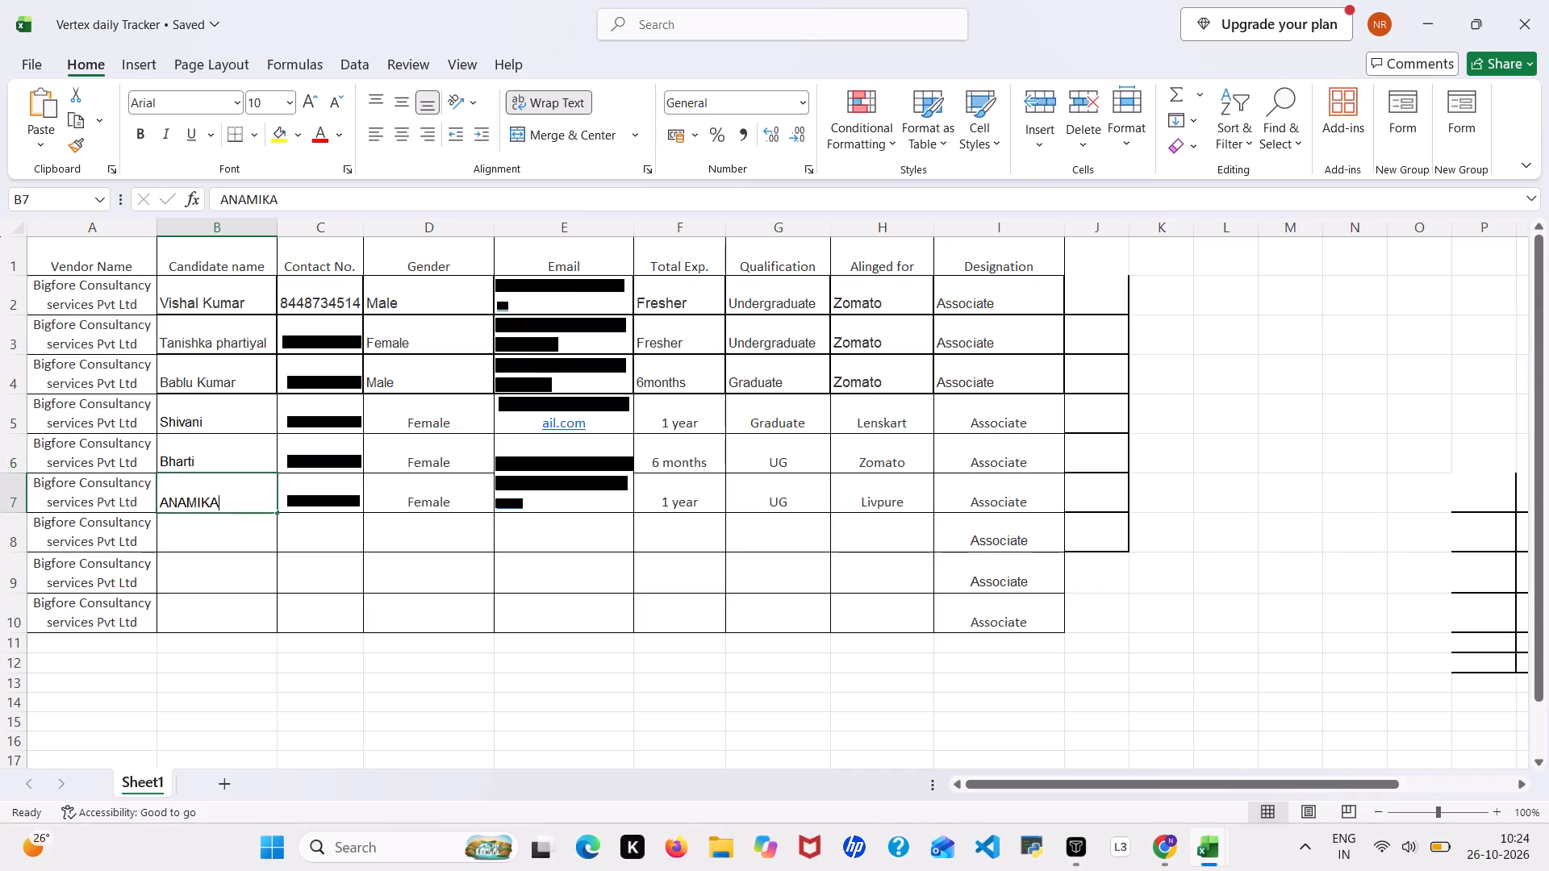
key("BackSpace")
key("BackSpace")
key("BackSpace")
key("BackSpace")
key("BackSpace")
key("BackSpace")
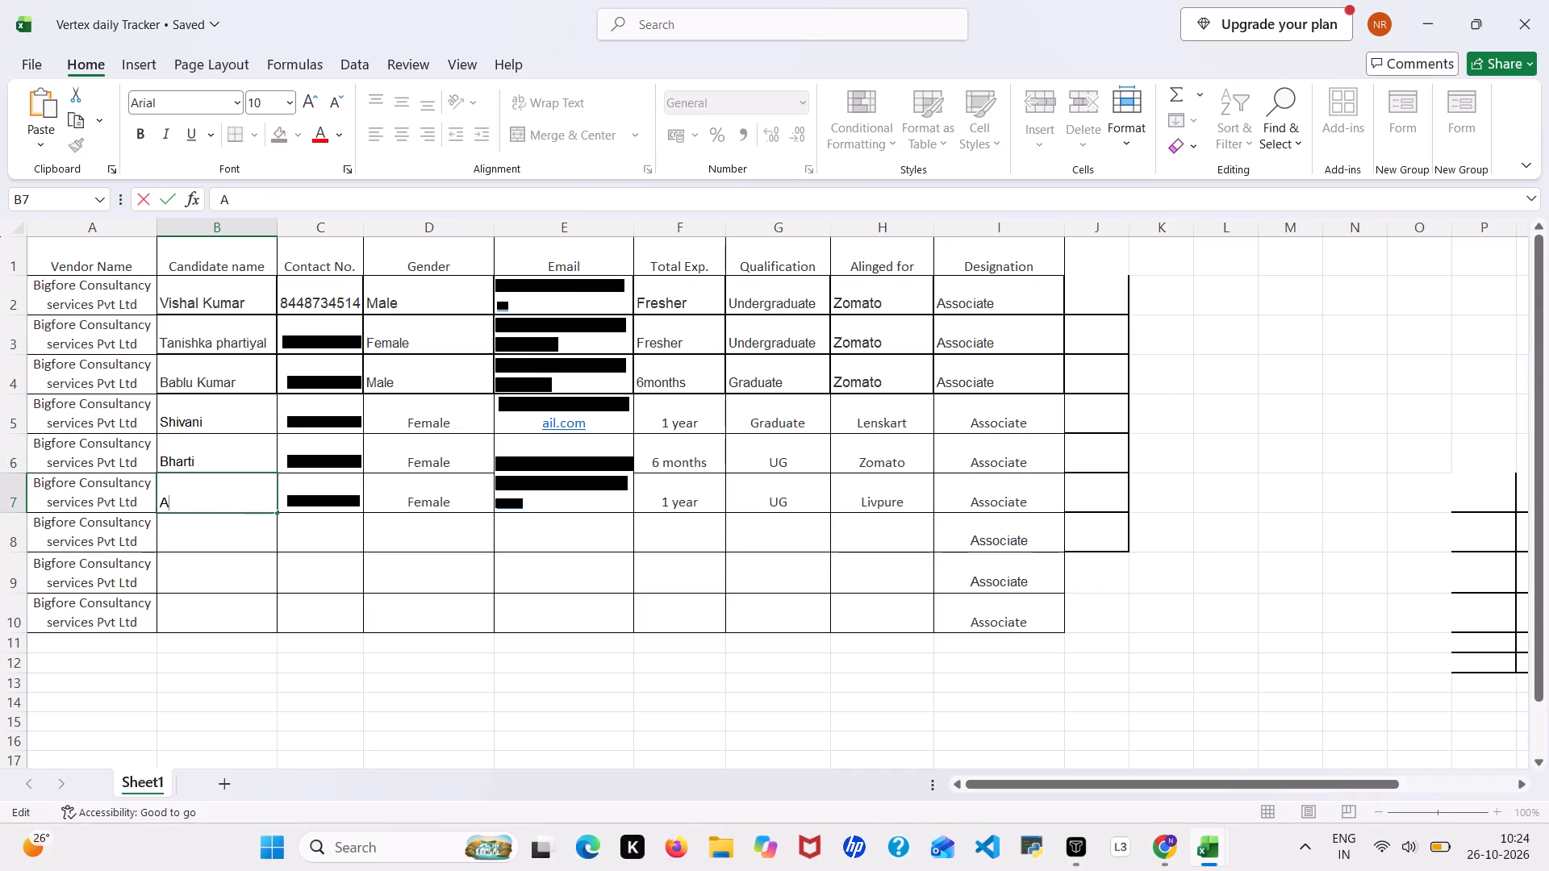
type("namika")
left_click(359, 612)
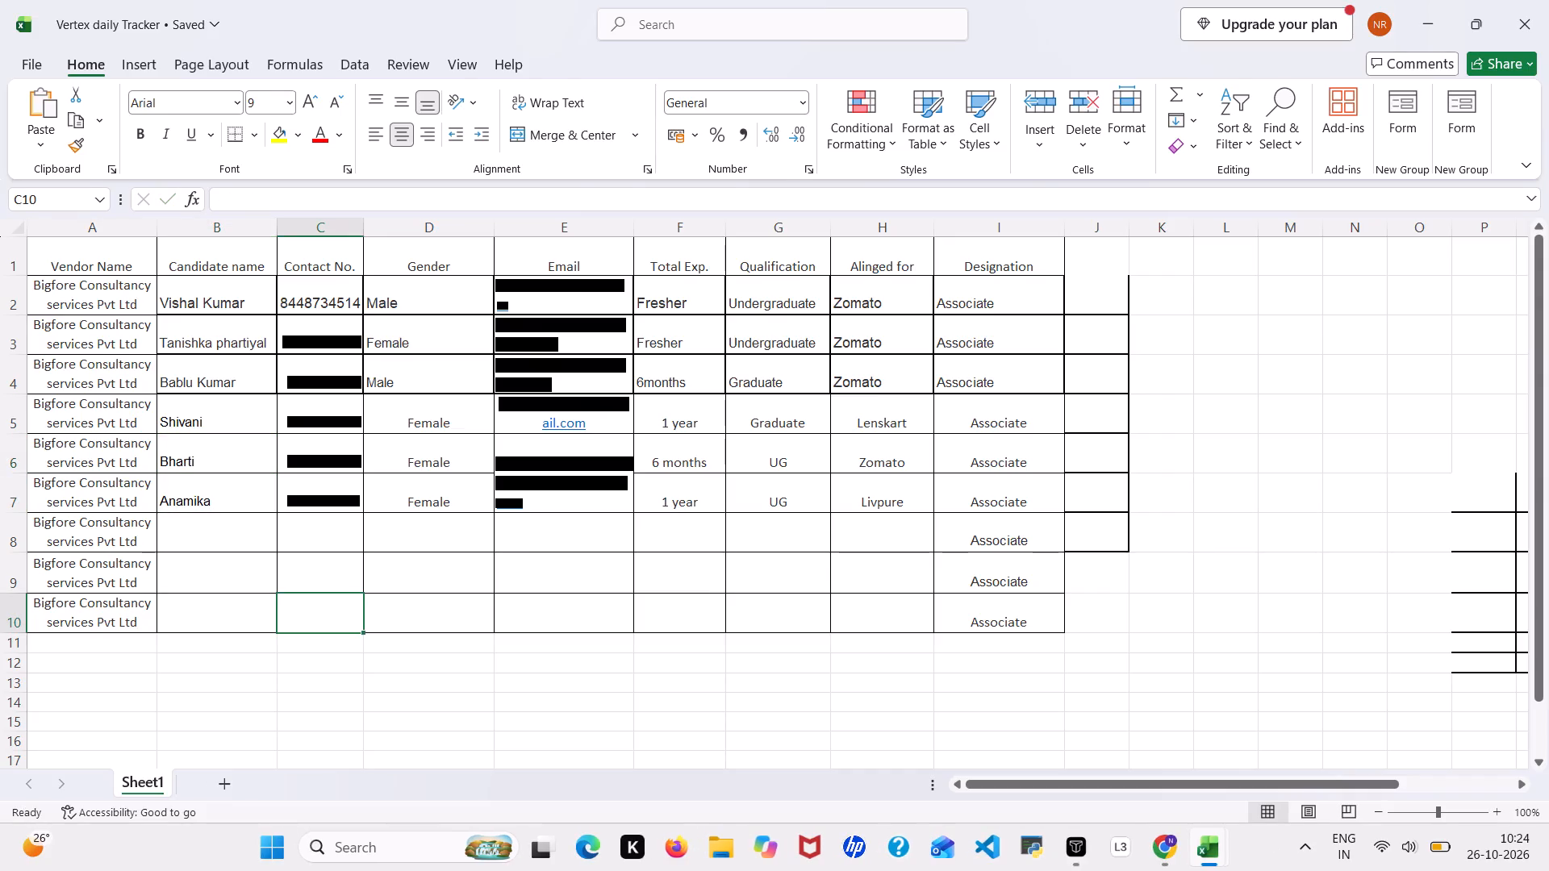
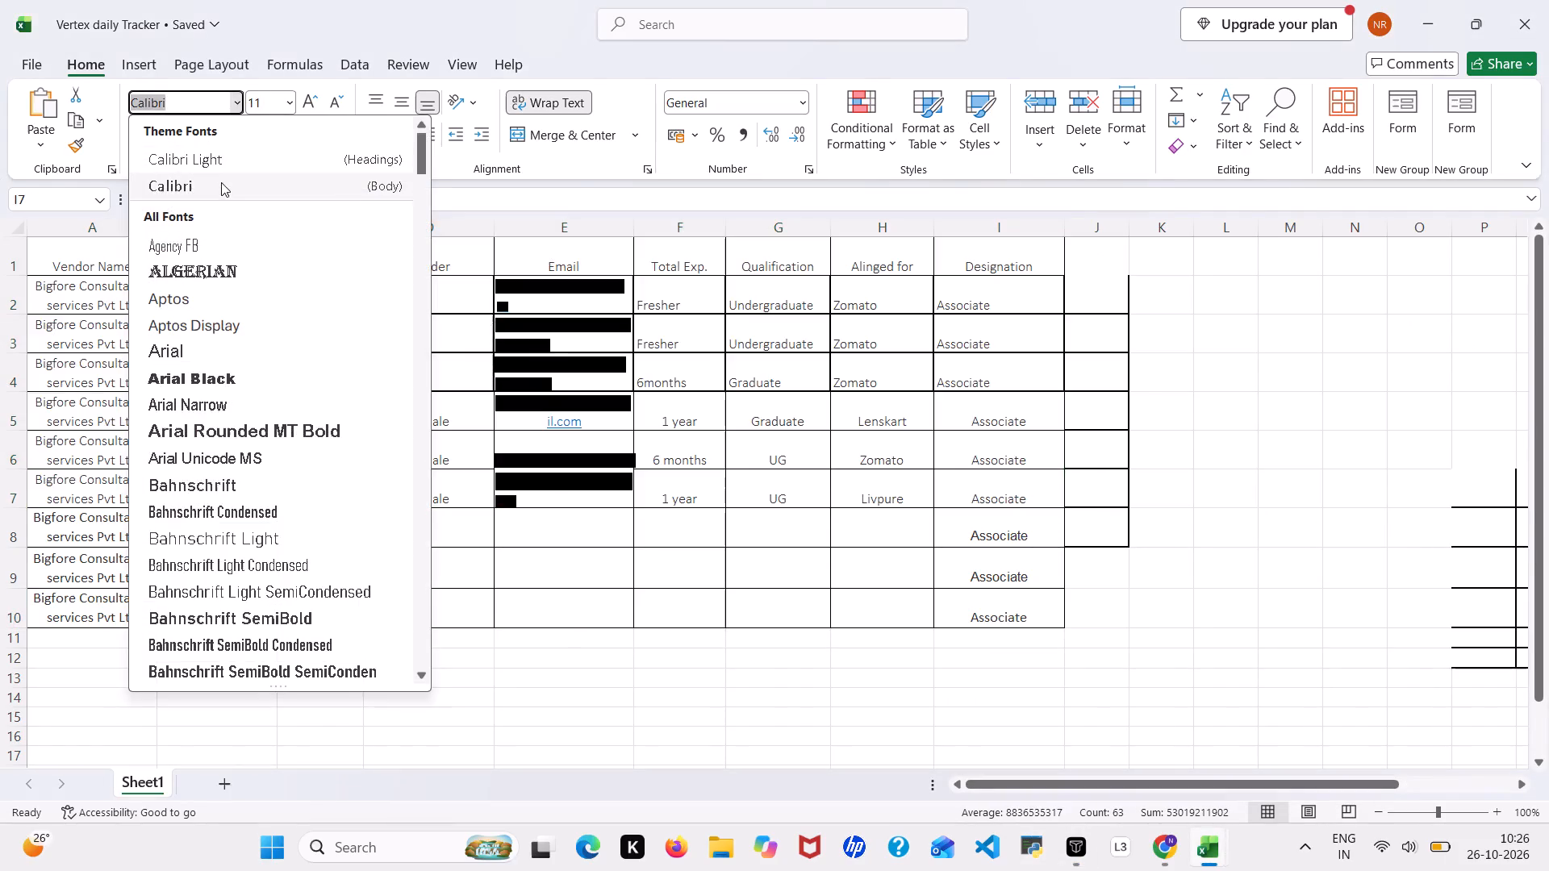
Format the header and candidate rows 1 to 7, Vendor Name through Designation, in Calibri size 11 with centred text.
left_click(220, 189)
left_click(290, 100)
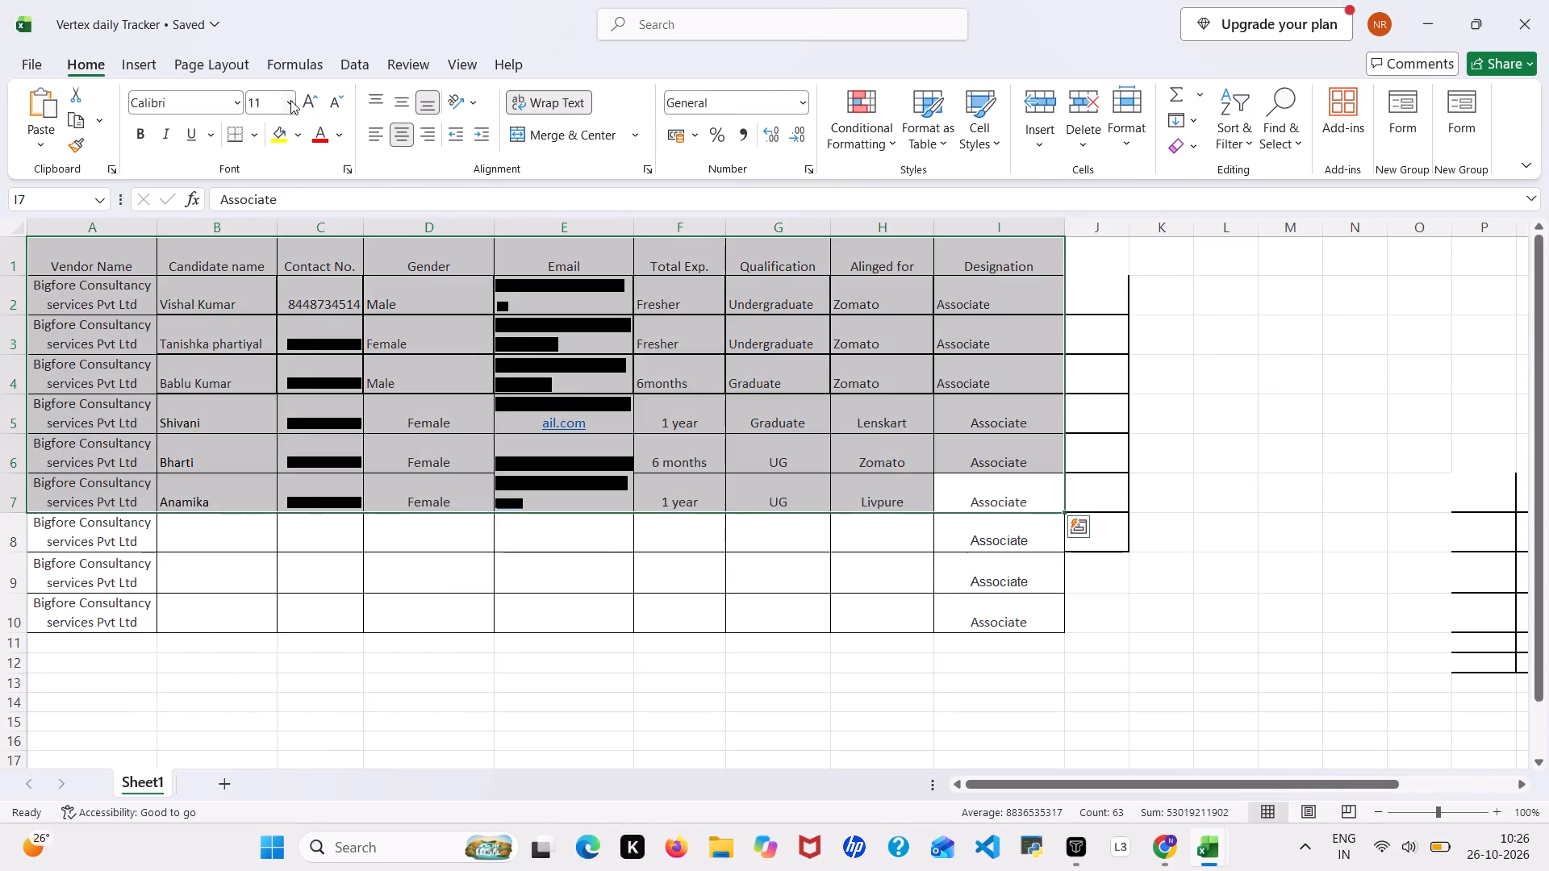
left_click(268, 202)
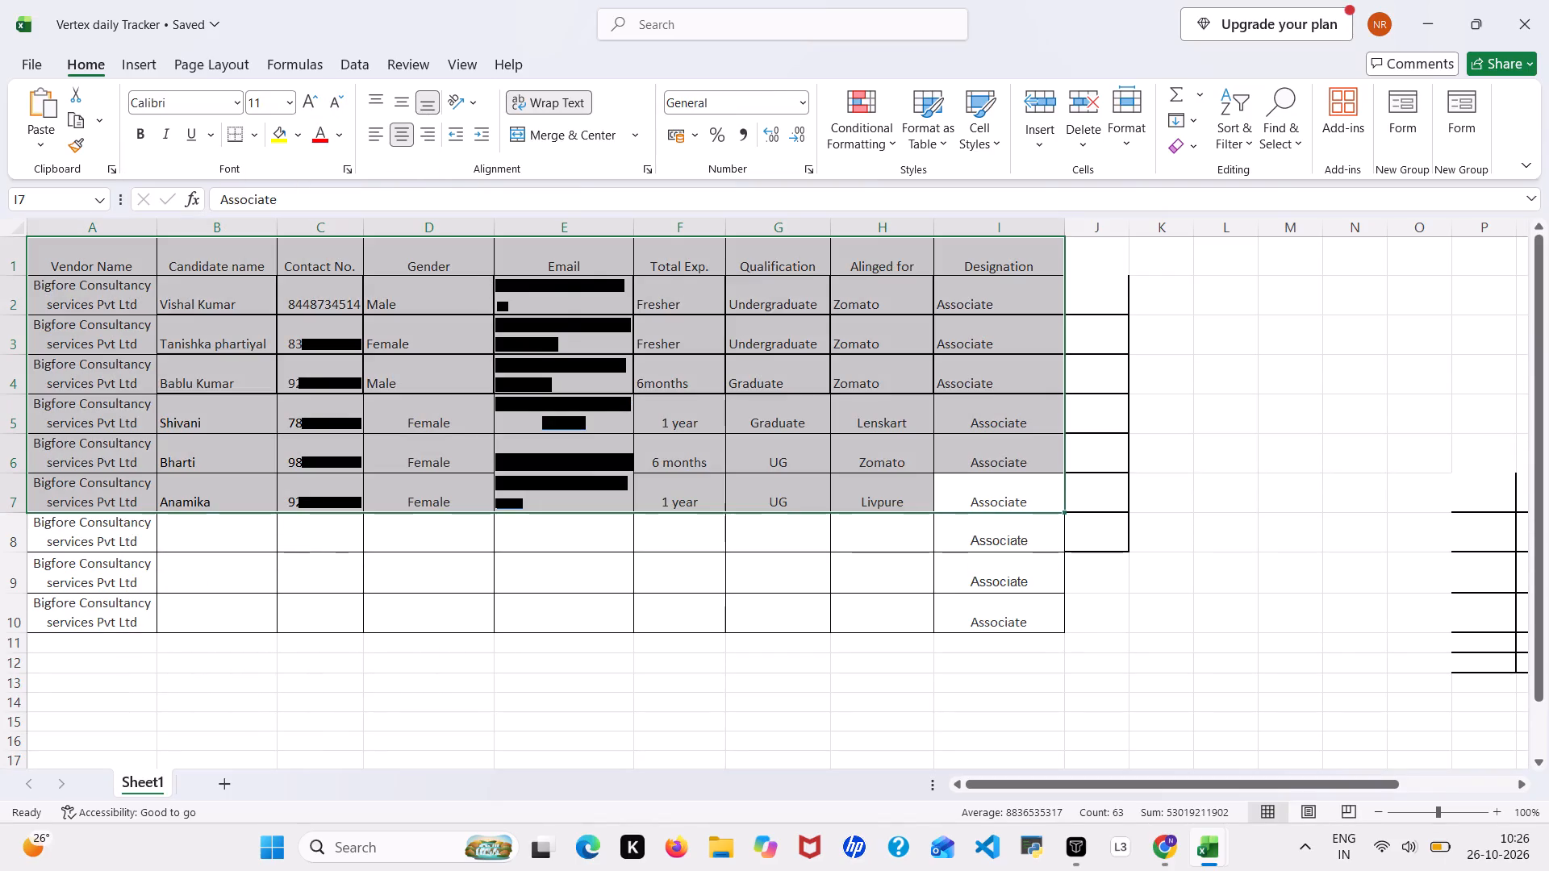
double_click(400, 144)
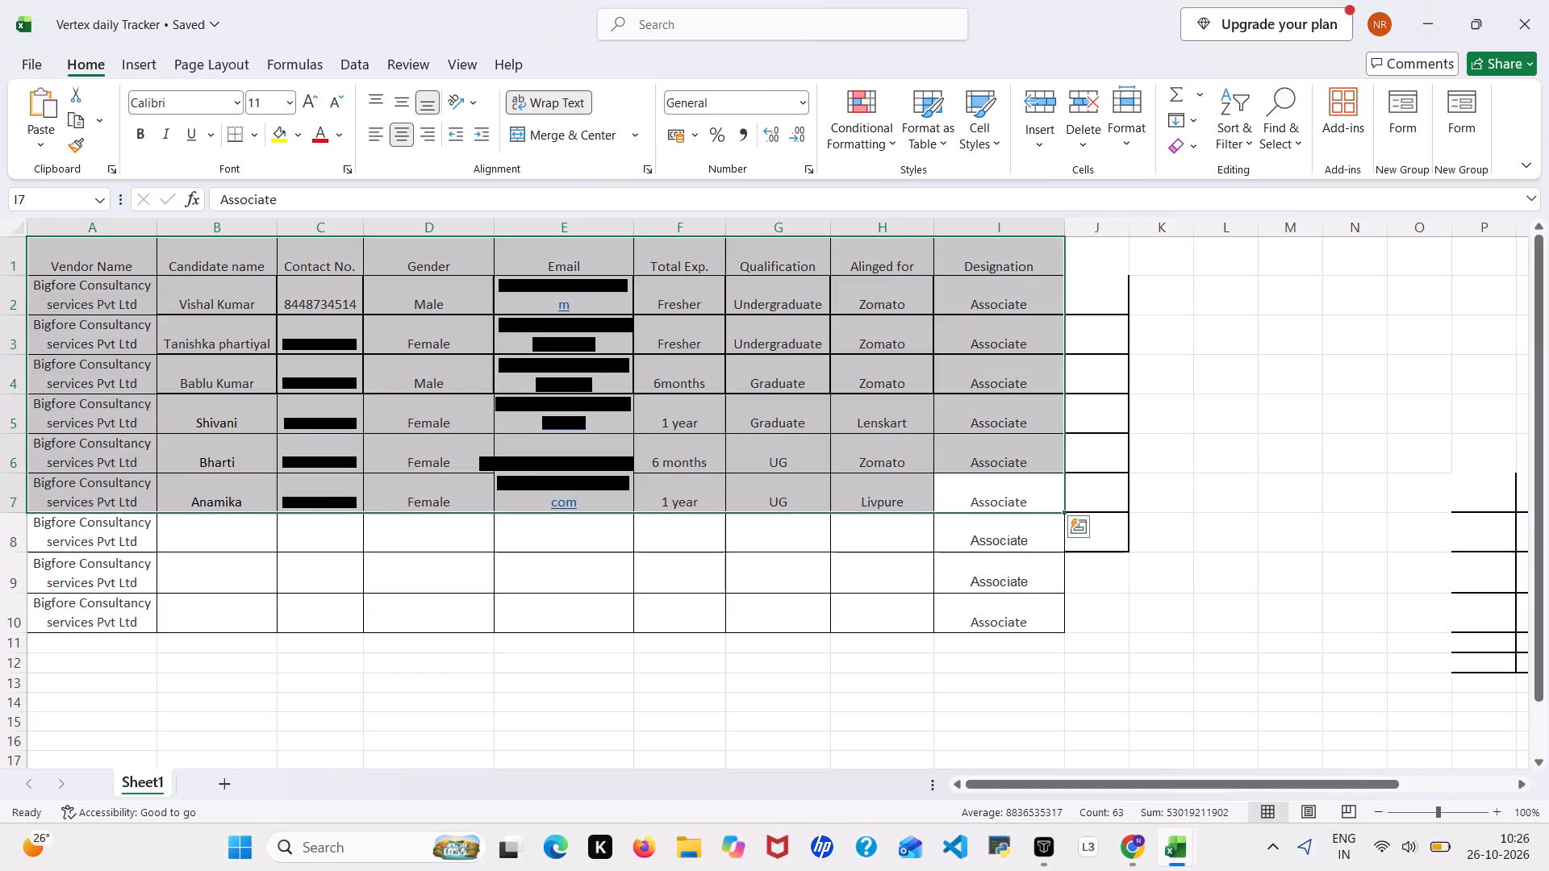
Copy the tracker table from Vendor Name to Designation, rows 1 to 7.
key("ctrl+c")
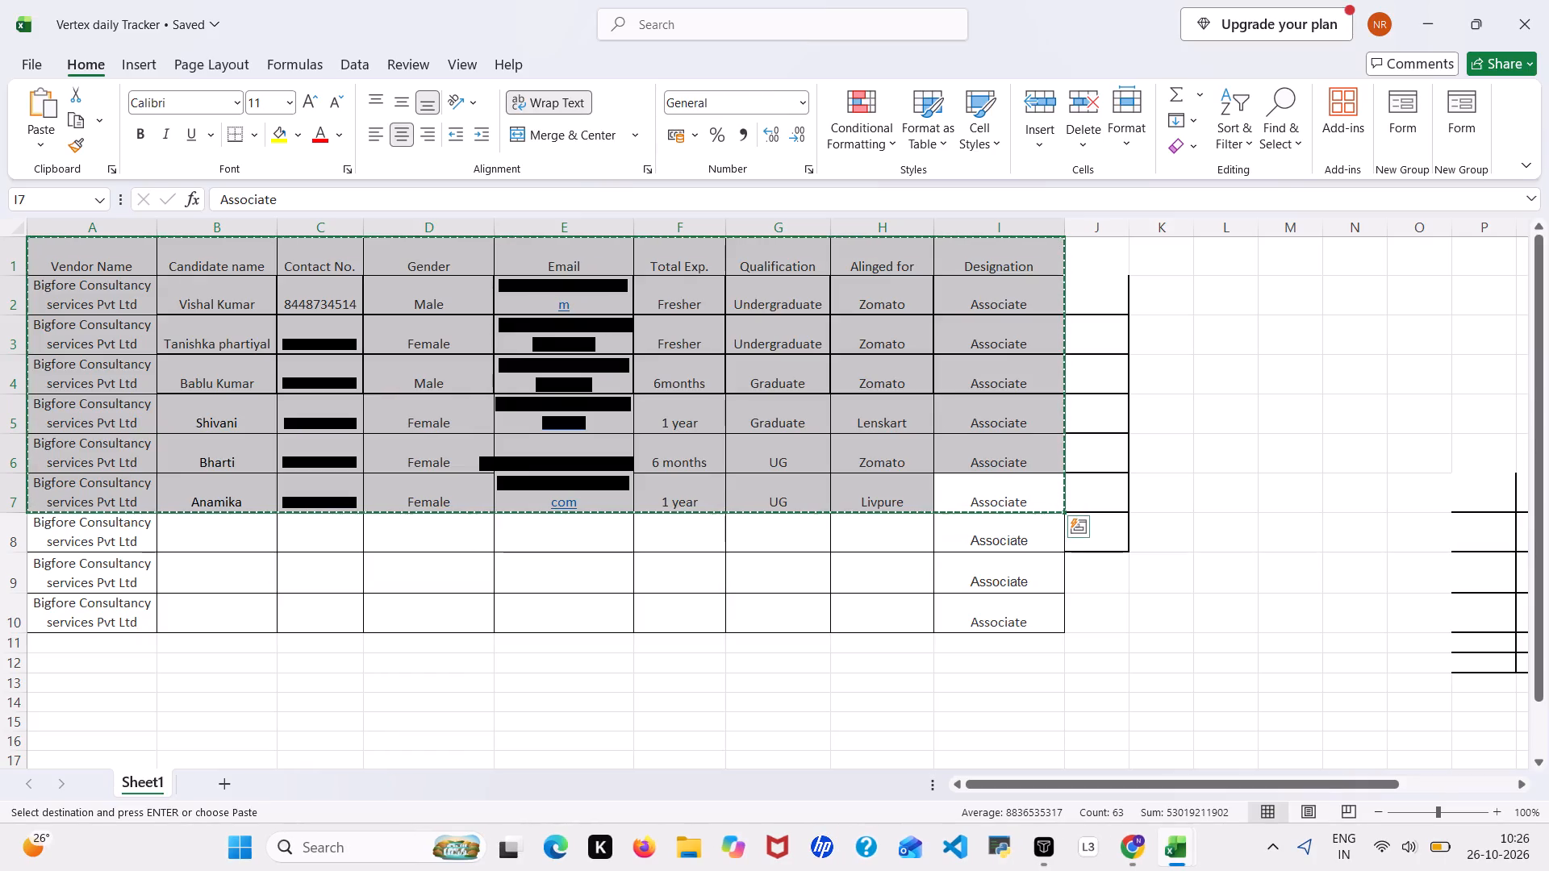
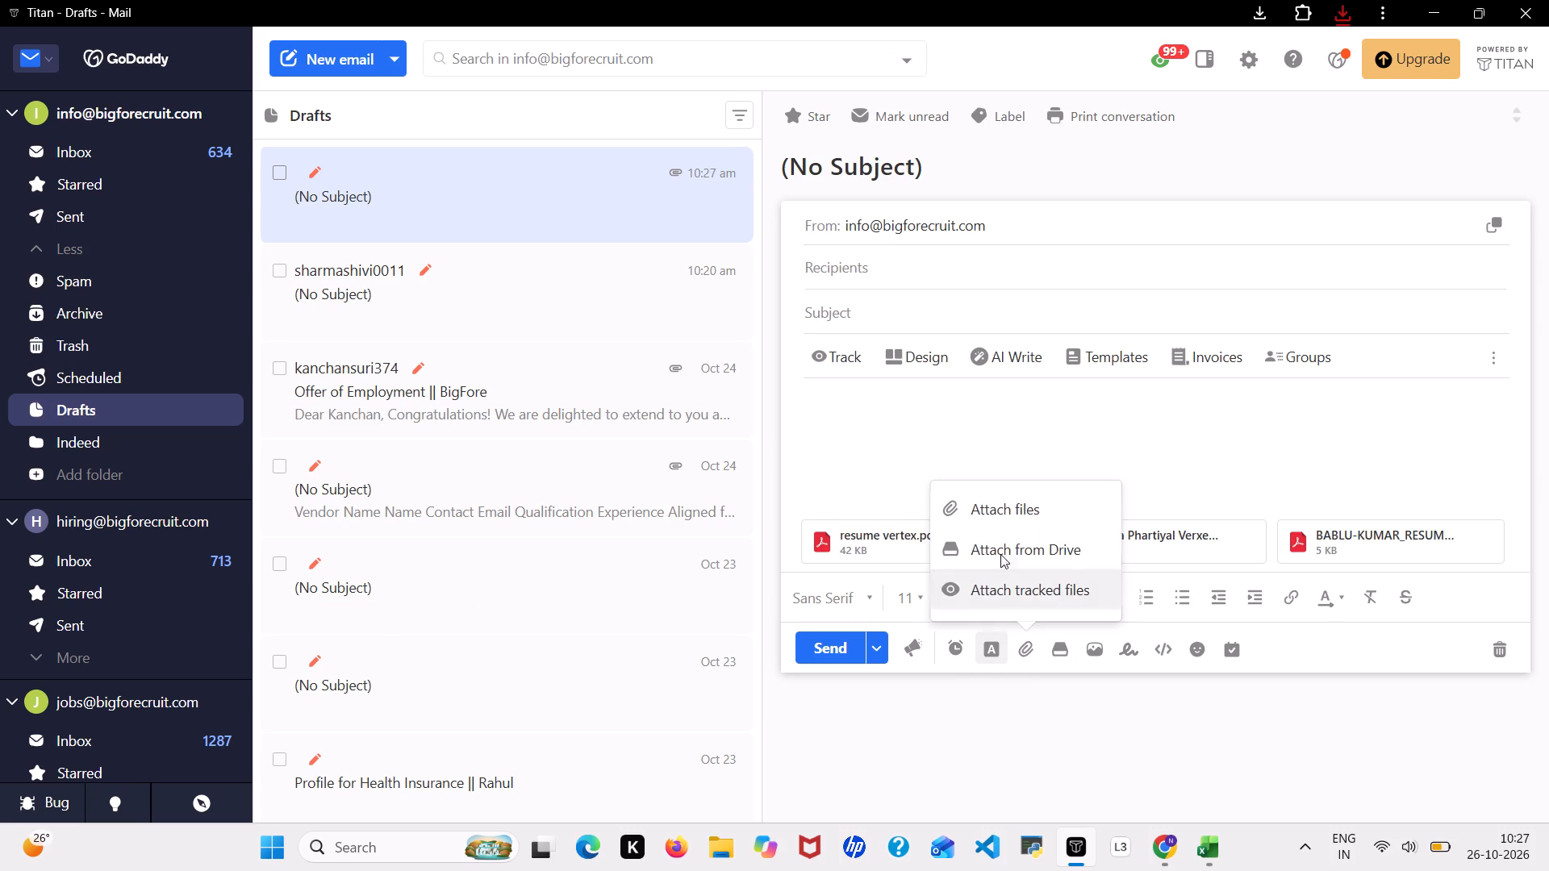
Attach Anamika's resume, Shivani's resume and the Adobe Scan Sep 18, 2026 PDF to the unsent email draft.
left_click(990, 498)
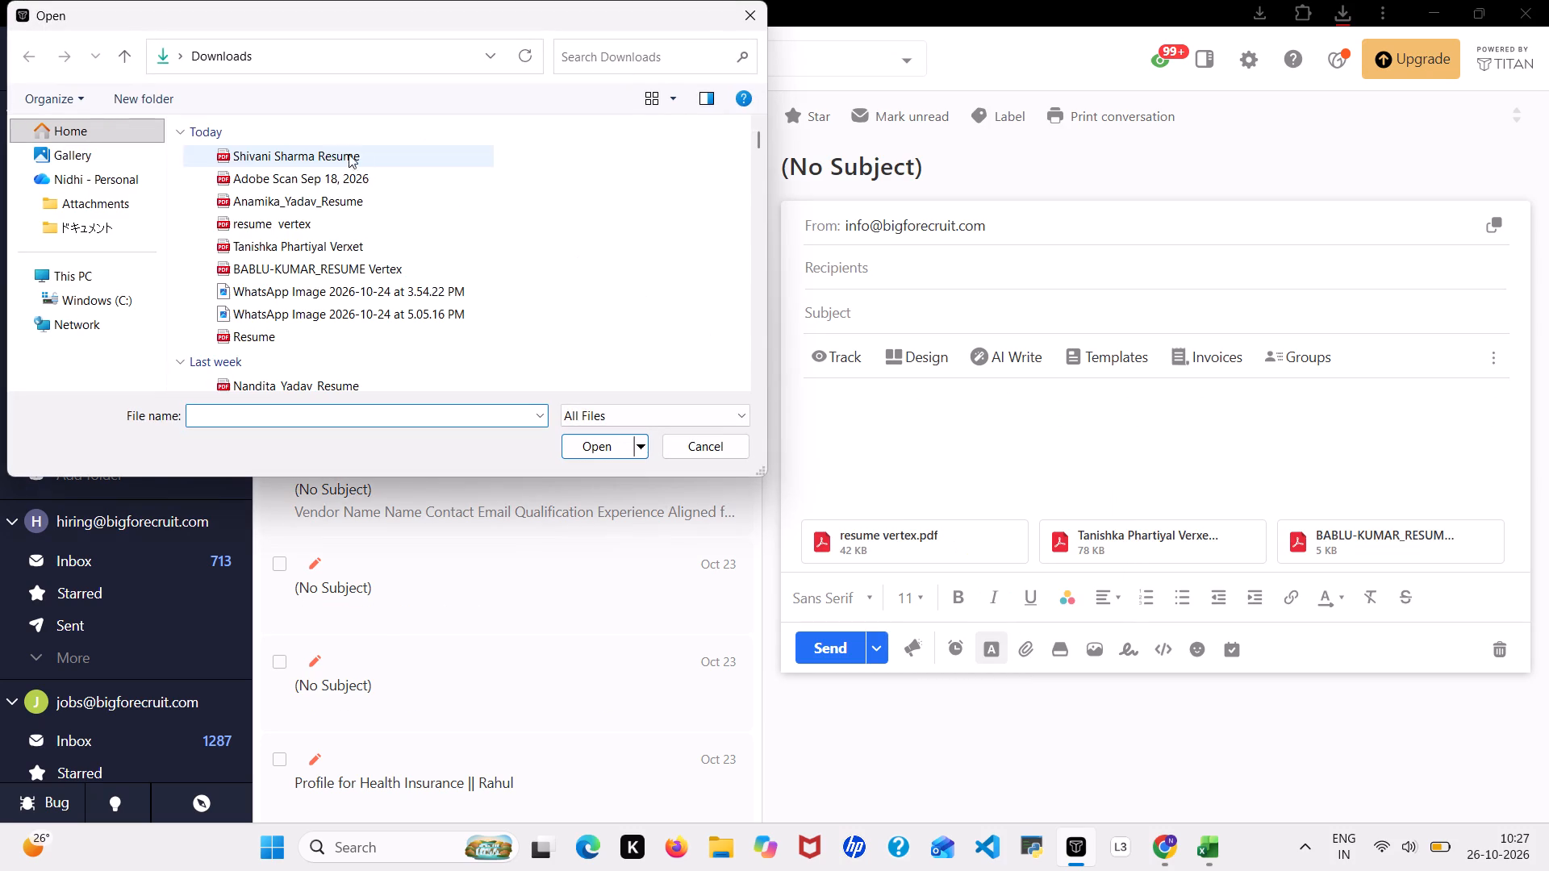
left_click(319, 196)
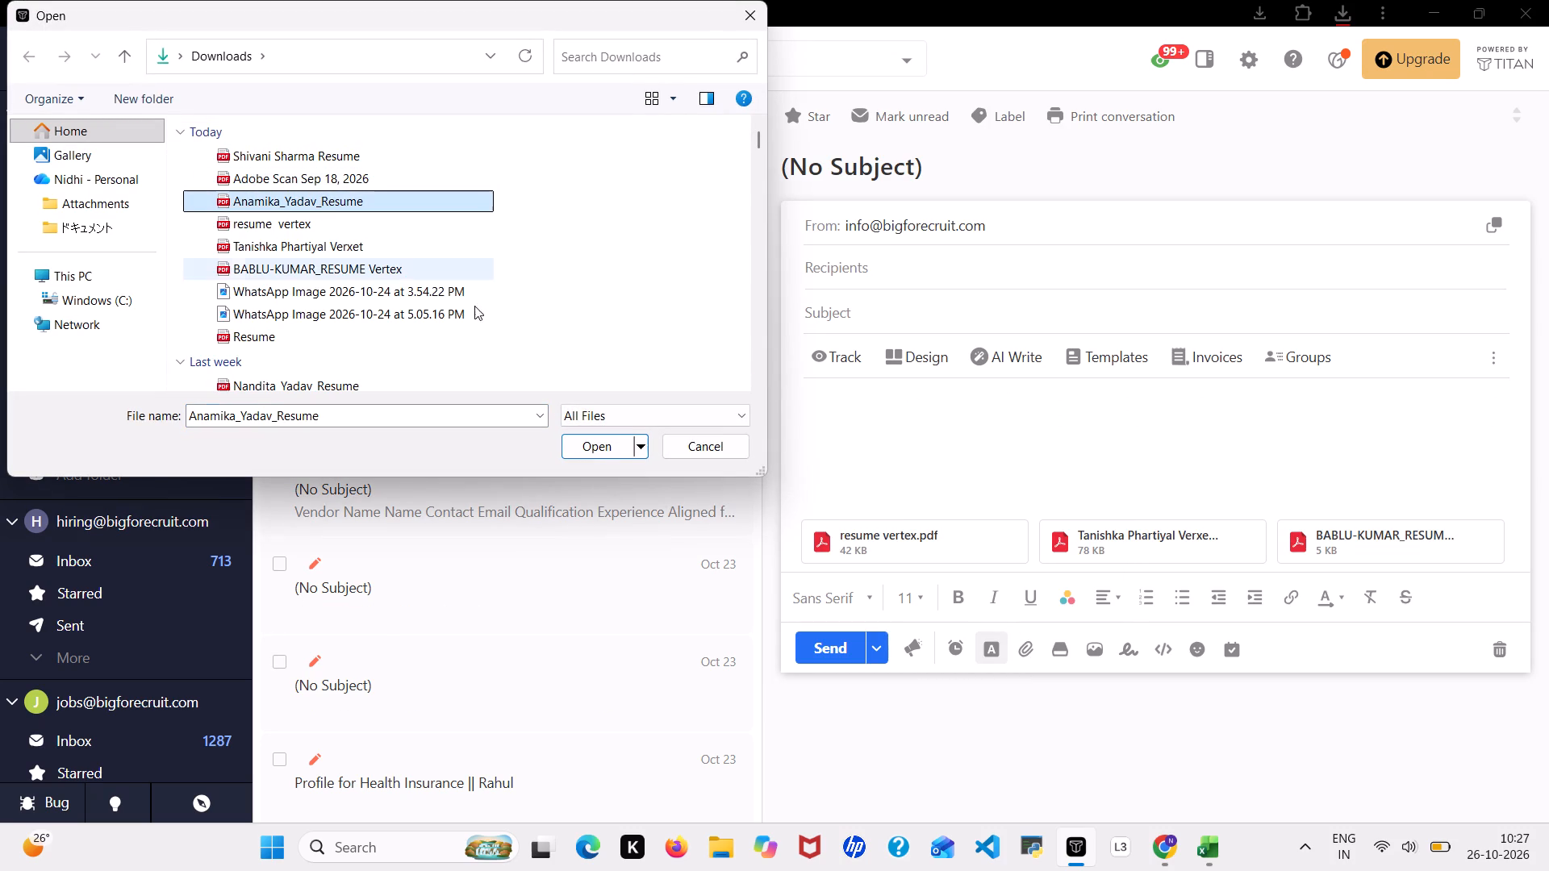
left_click(604, 451)
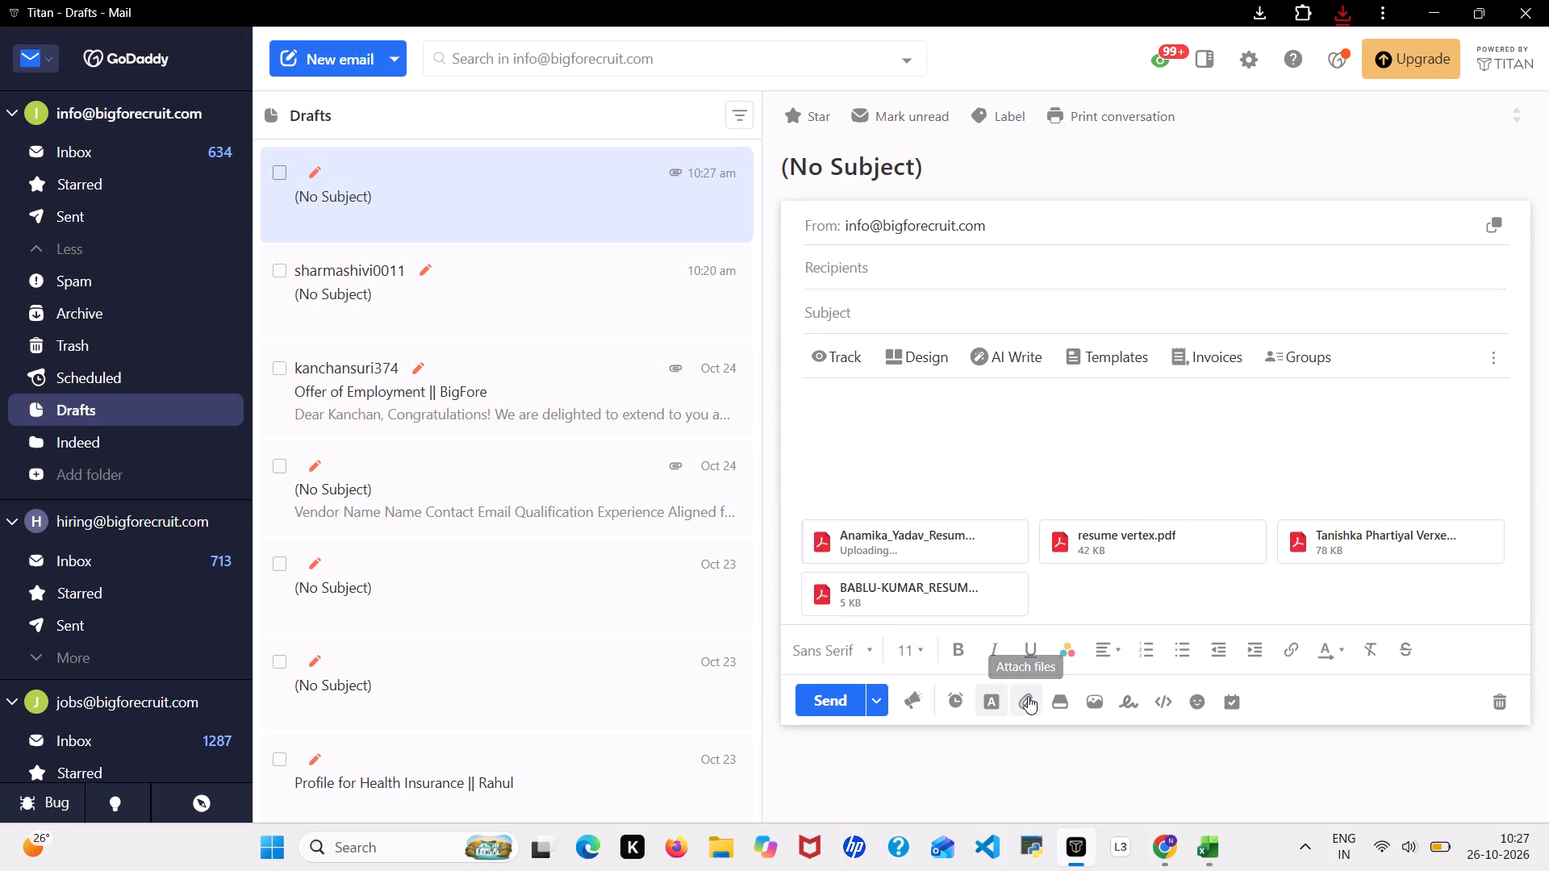
left_click(1028, 697)
left_click(1001, 565)
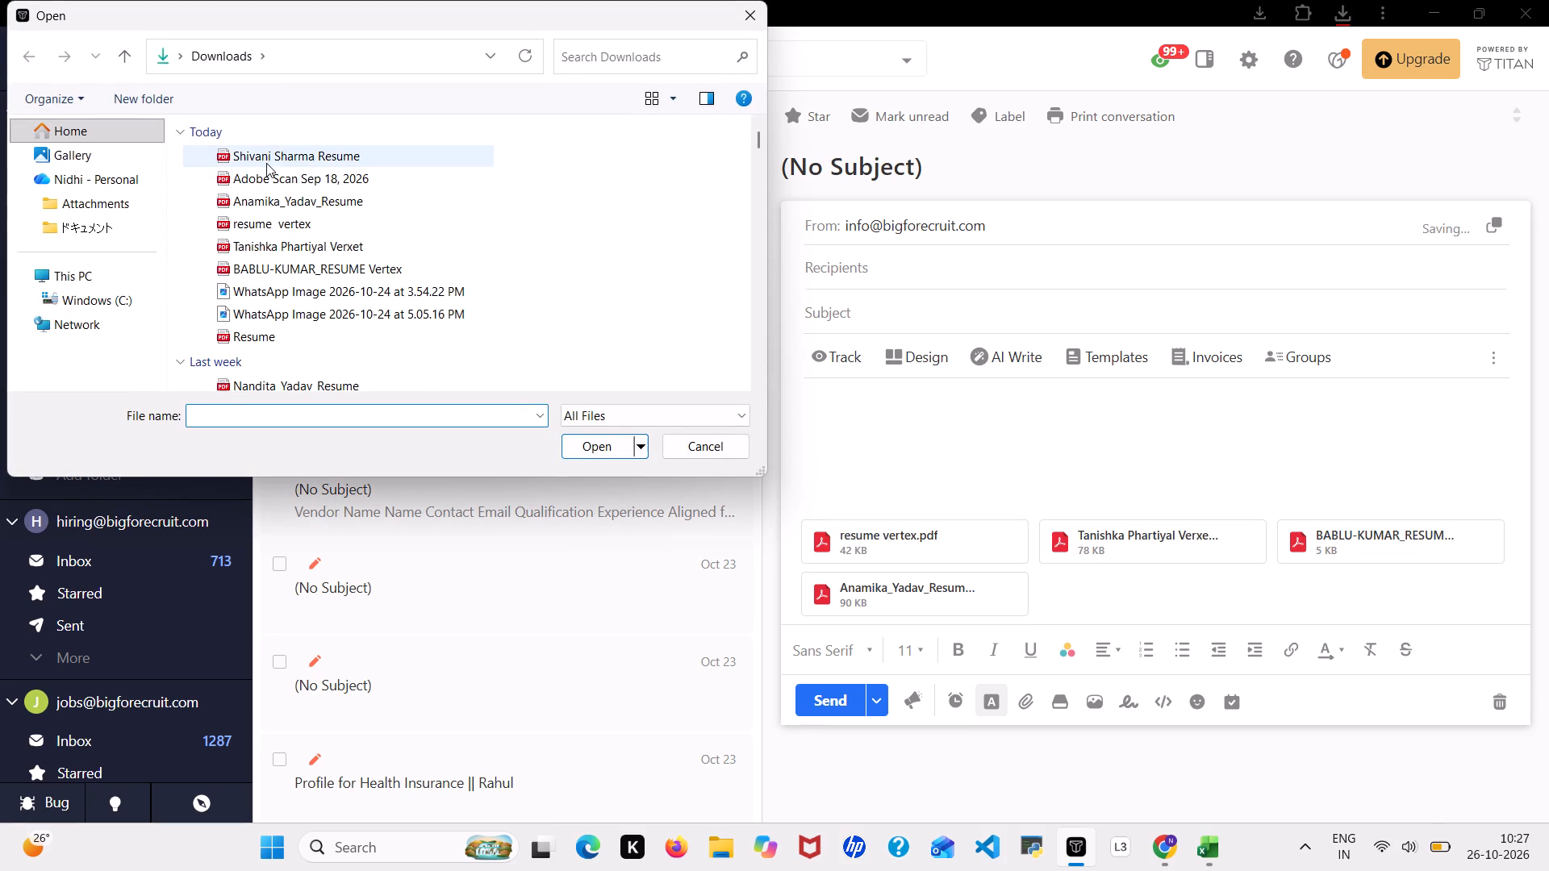
left_click(266, 163)
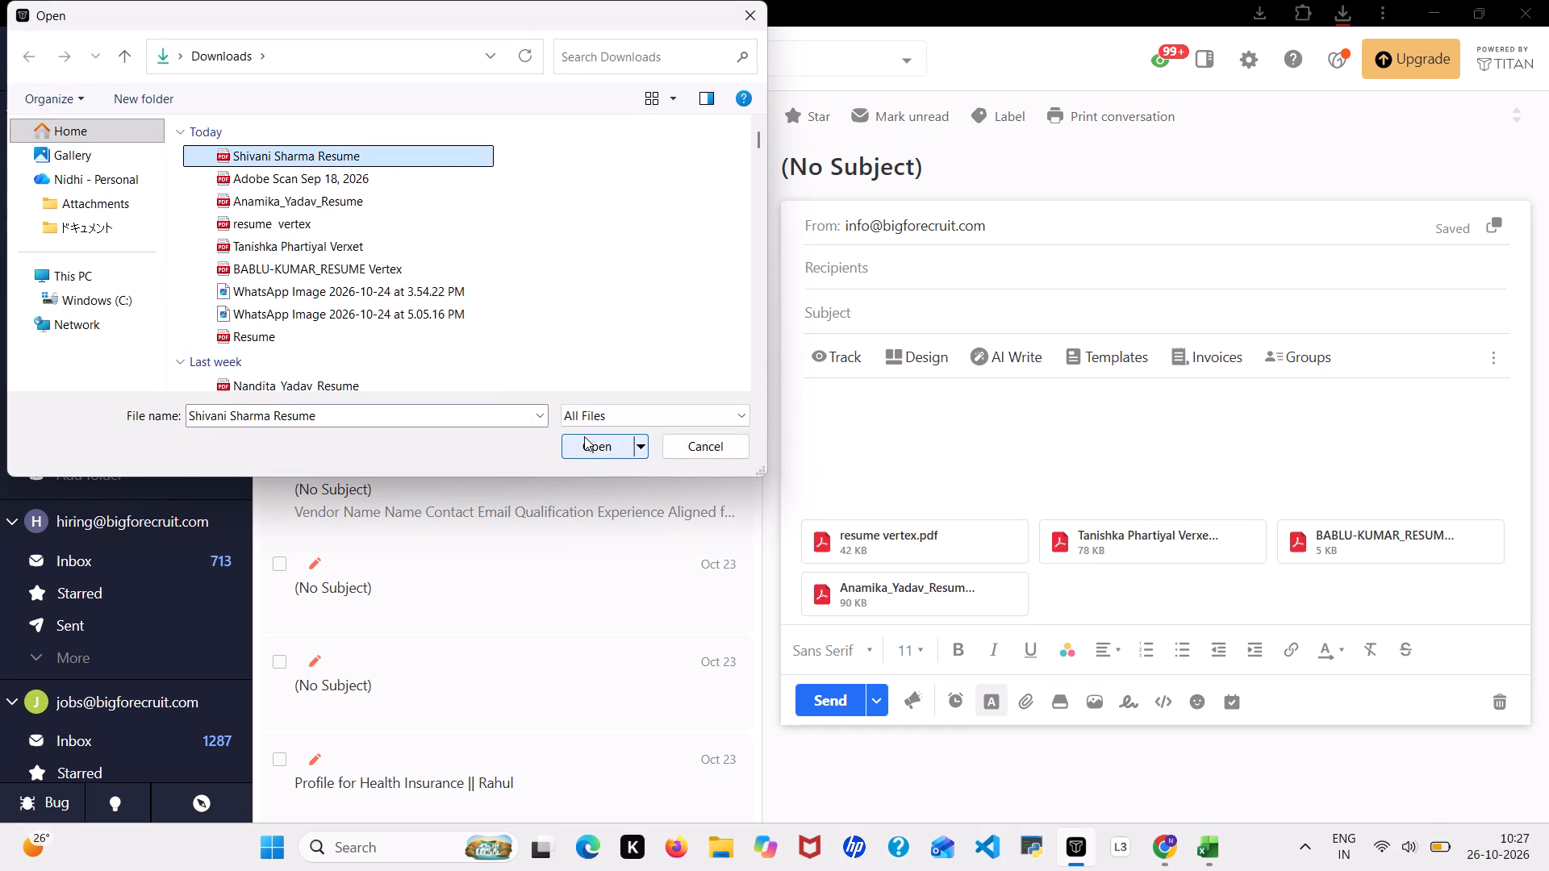
left_click(584, 436)
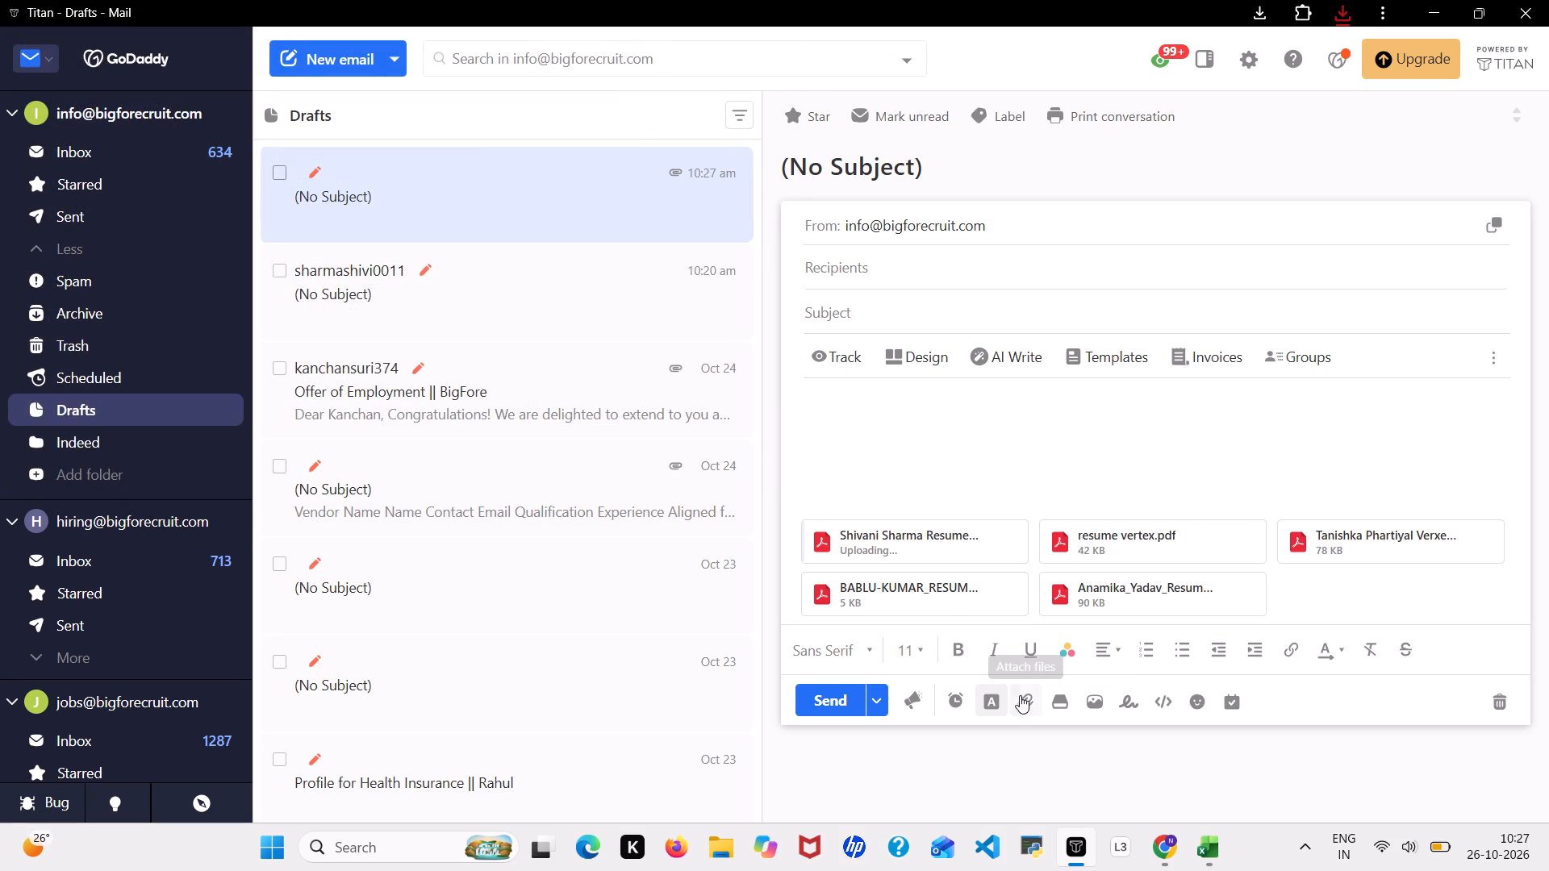
left_click(1024, 697)
left_click(1009, 562)
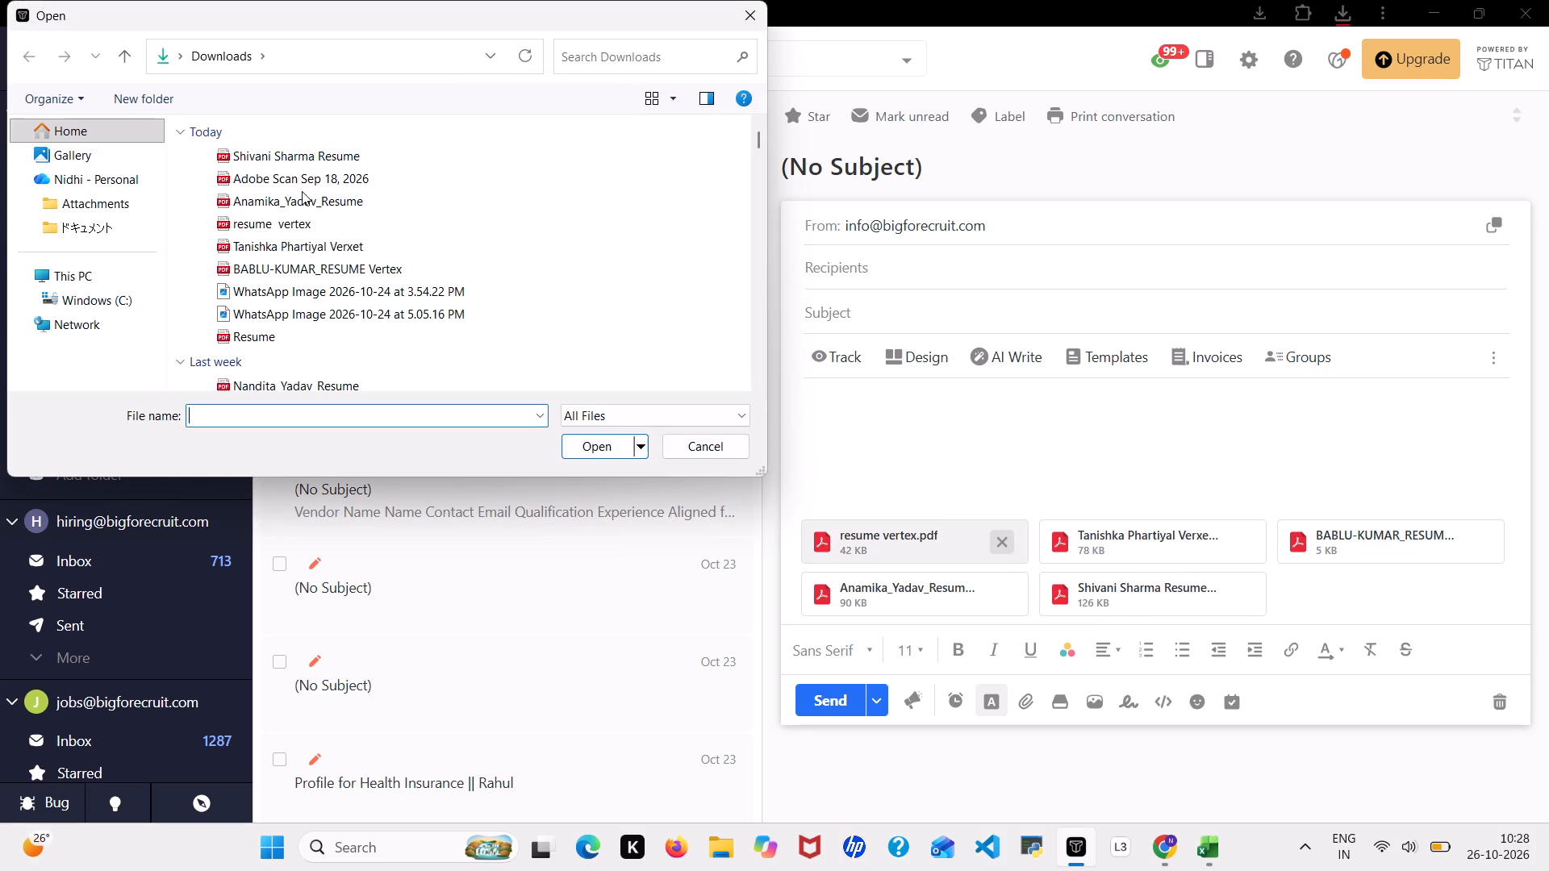
left_click(299, 180)
left_click(602, 444)
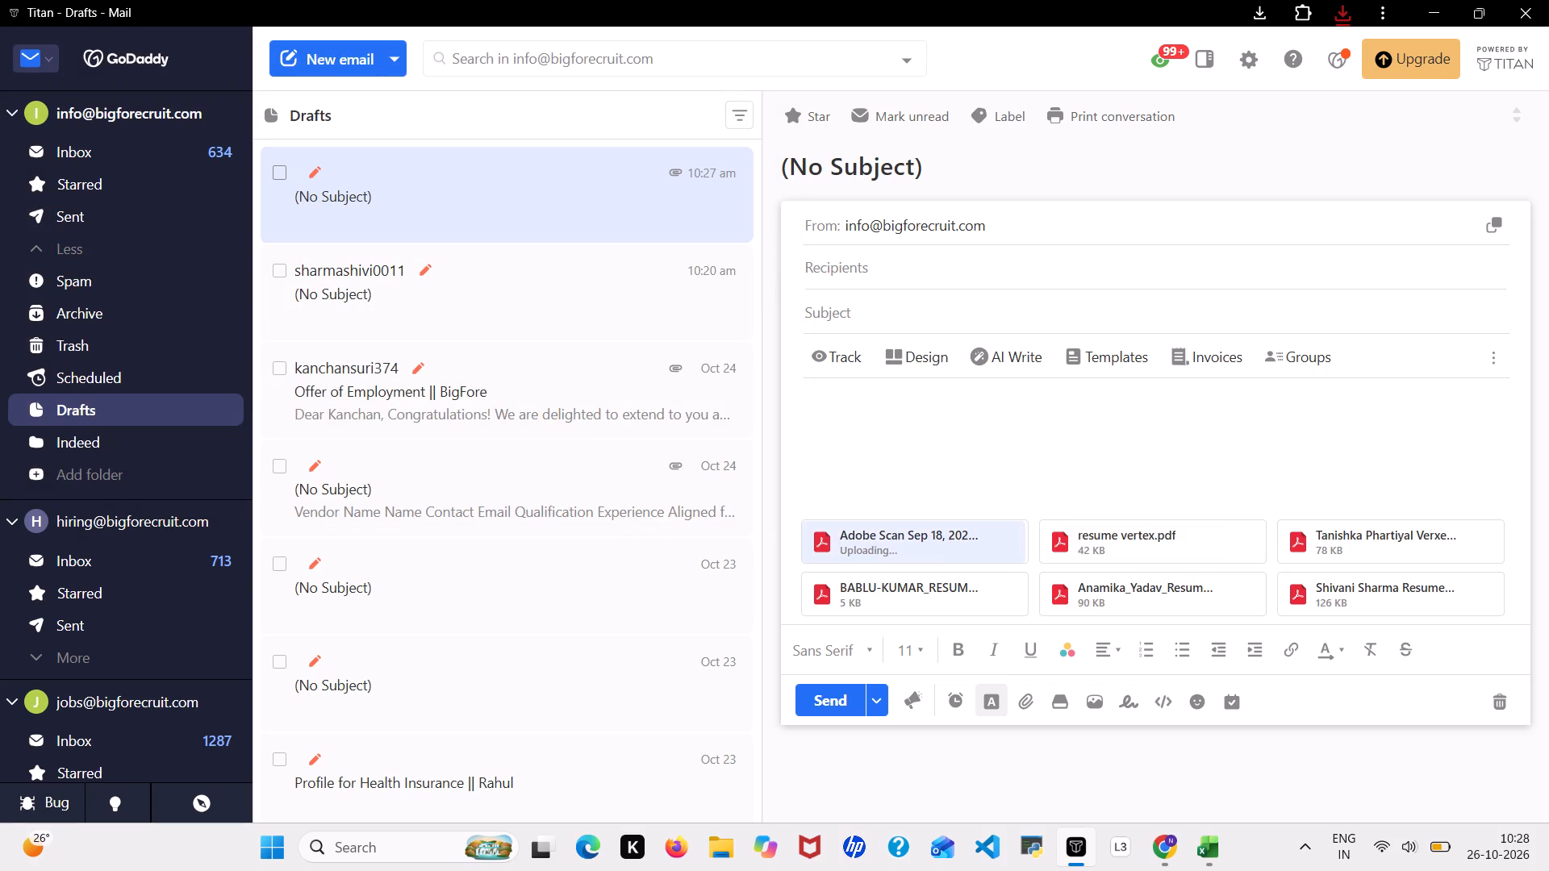
Copy the greeting and introductory line from the sent Walk-in Interview – 26 October 2026 email and reopen the draft with the resumes.
left_click(116, 219)
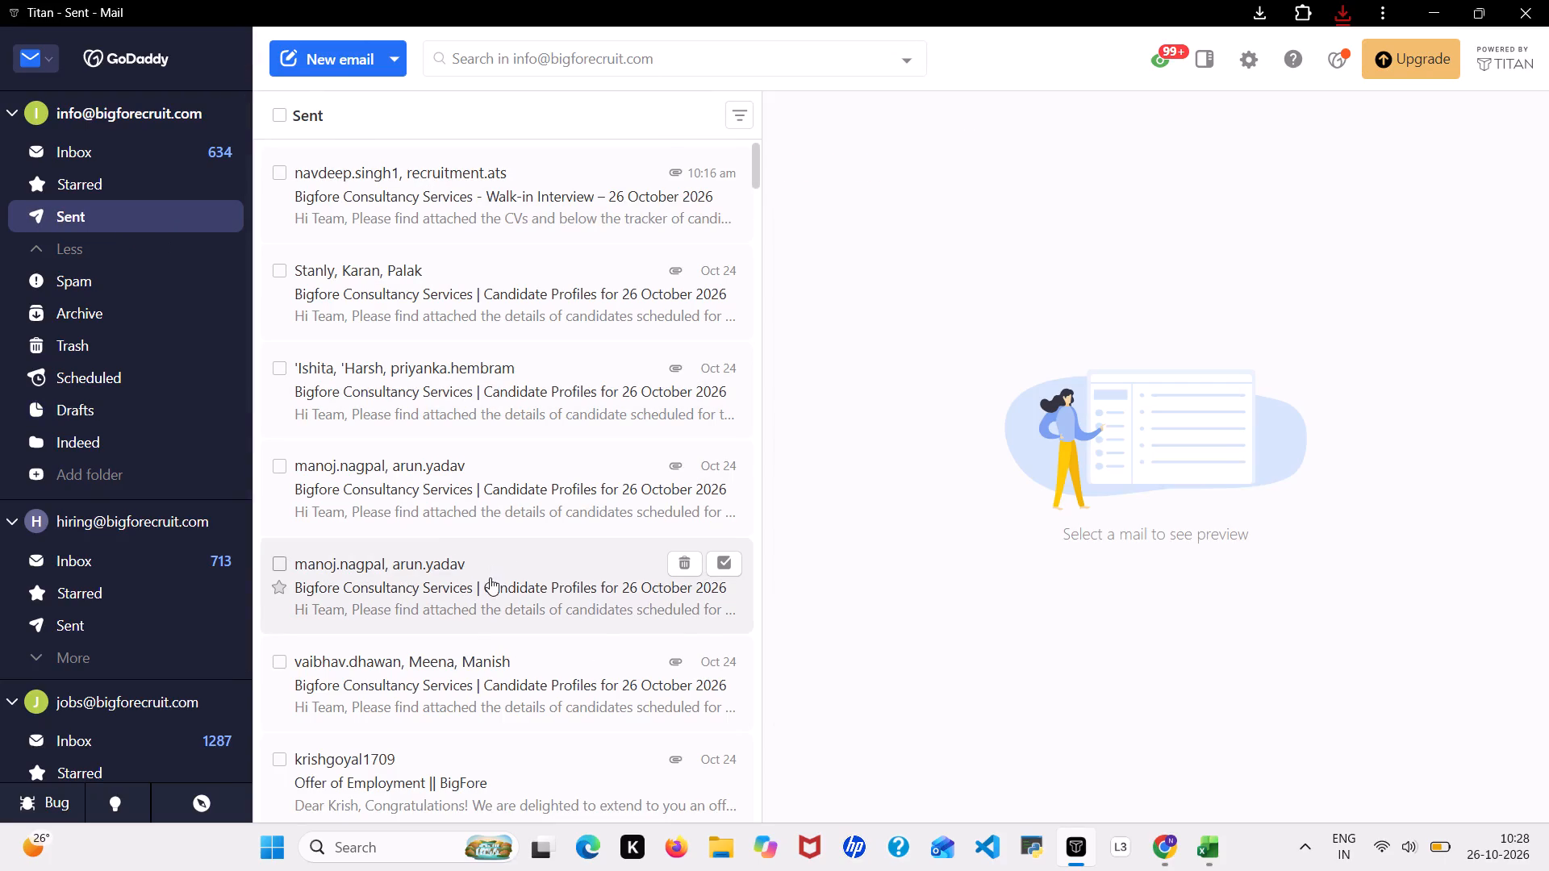
left_click(490, 658)
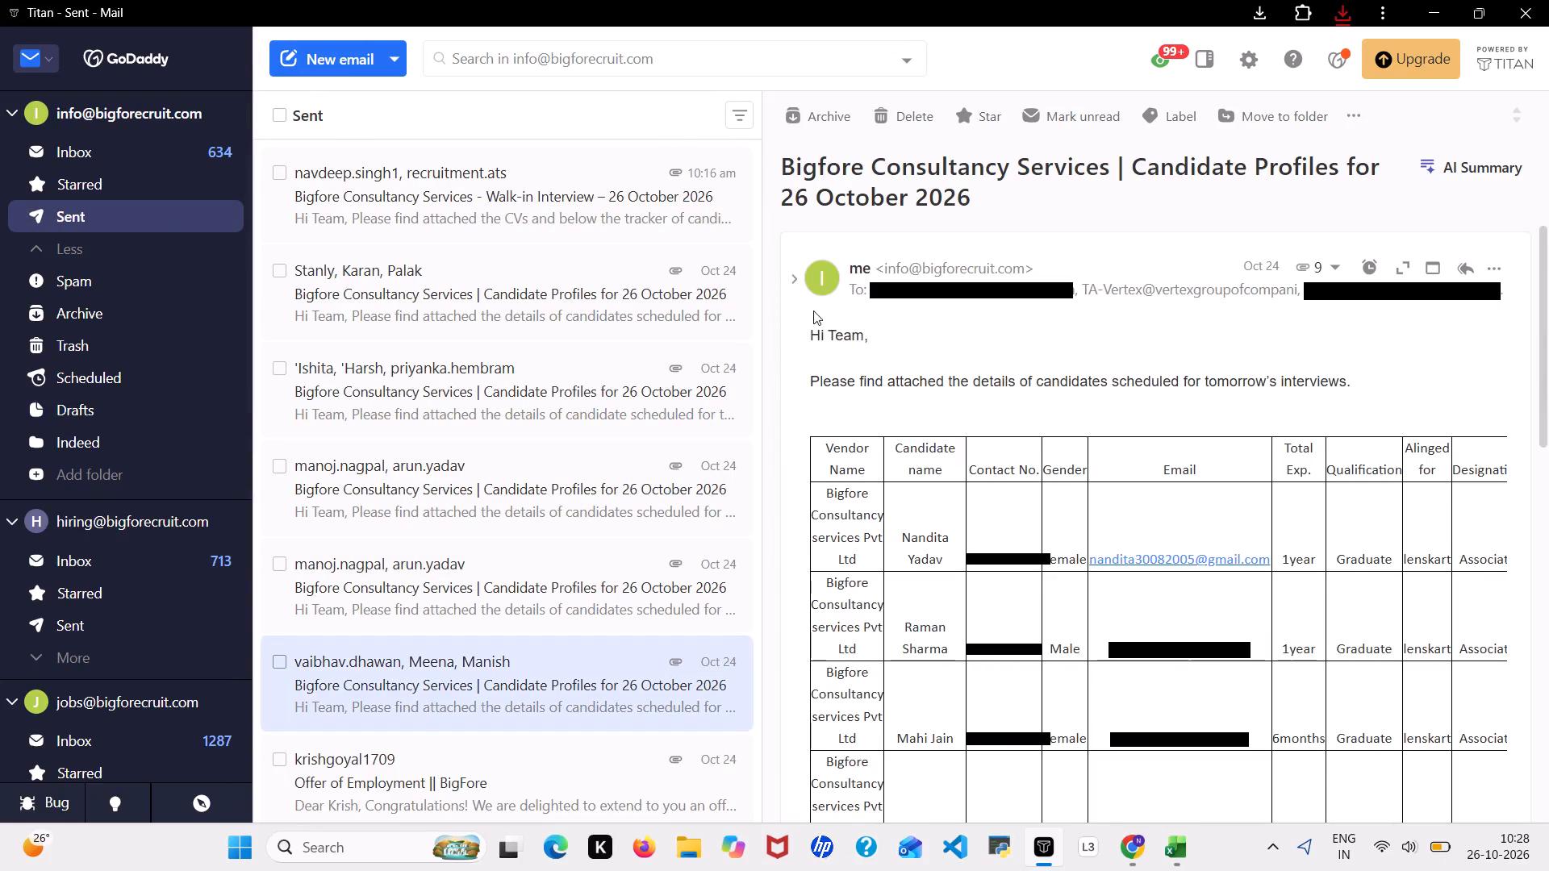
left_click_drag(811, 331, 1351, 394)
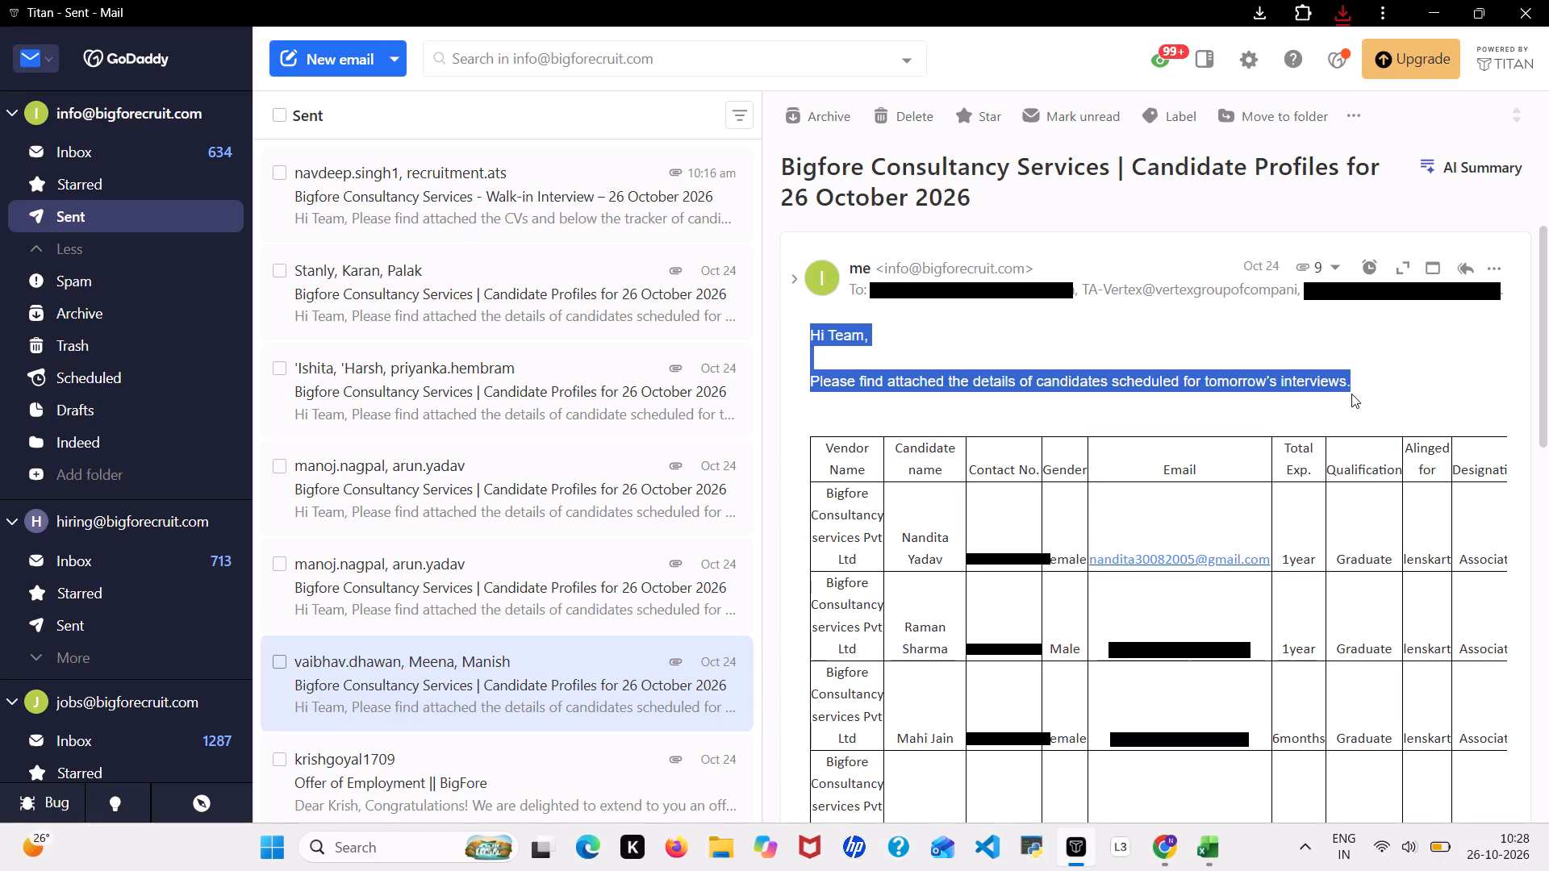
left_click(634, 210)
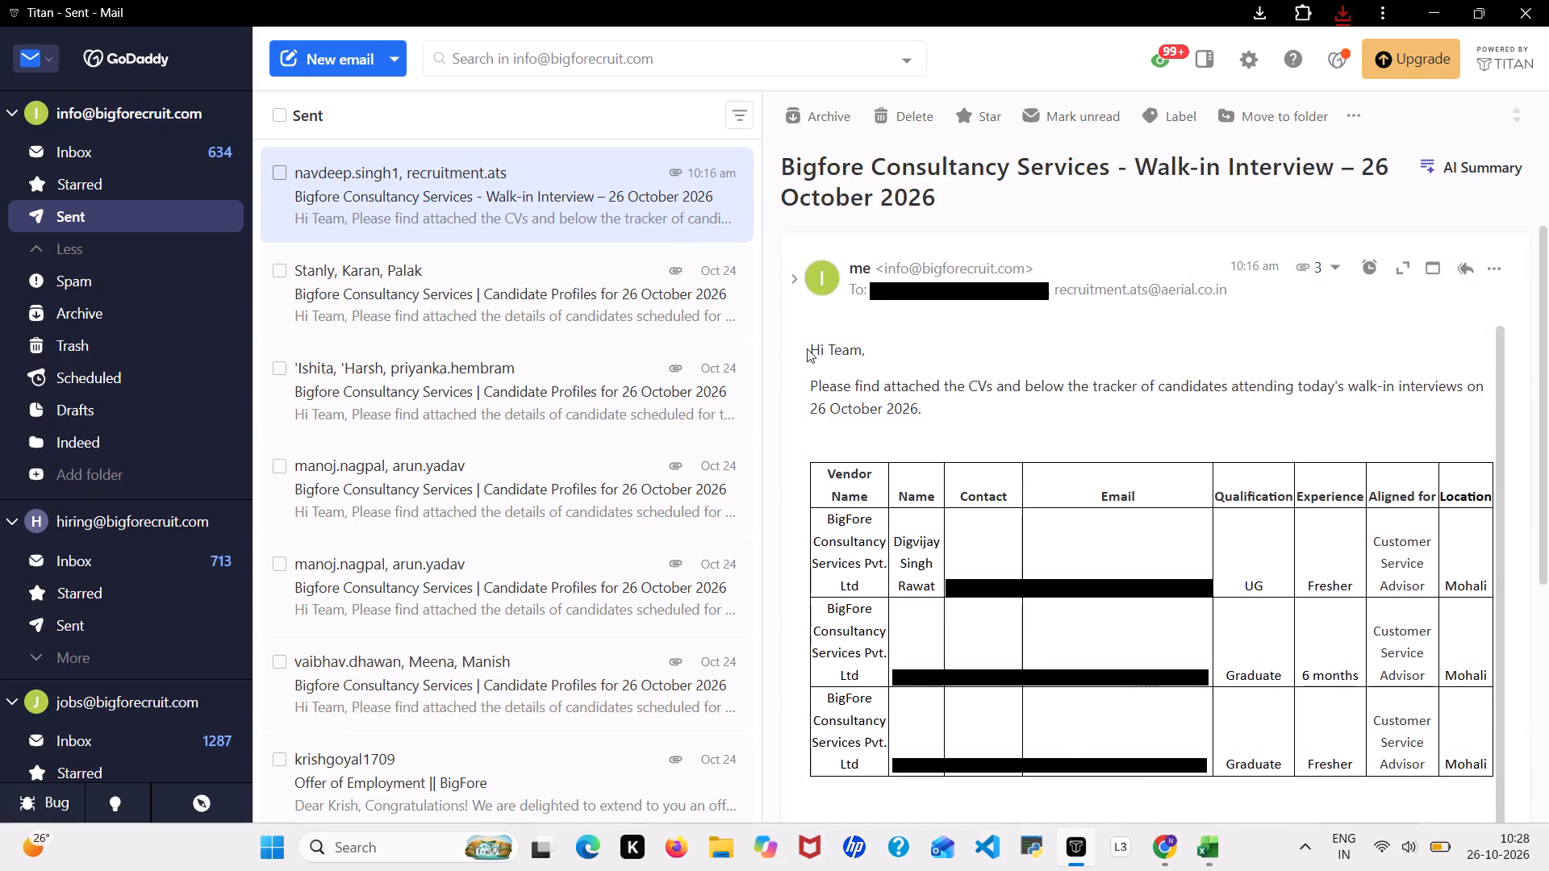
left_click_drag(813, 348, 994, 412)
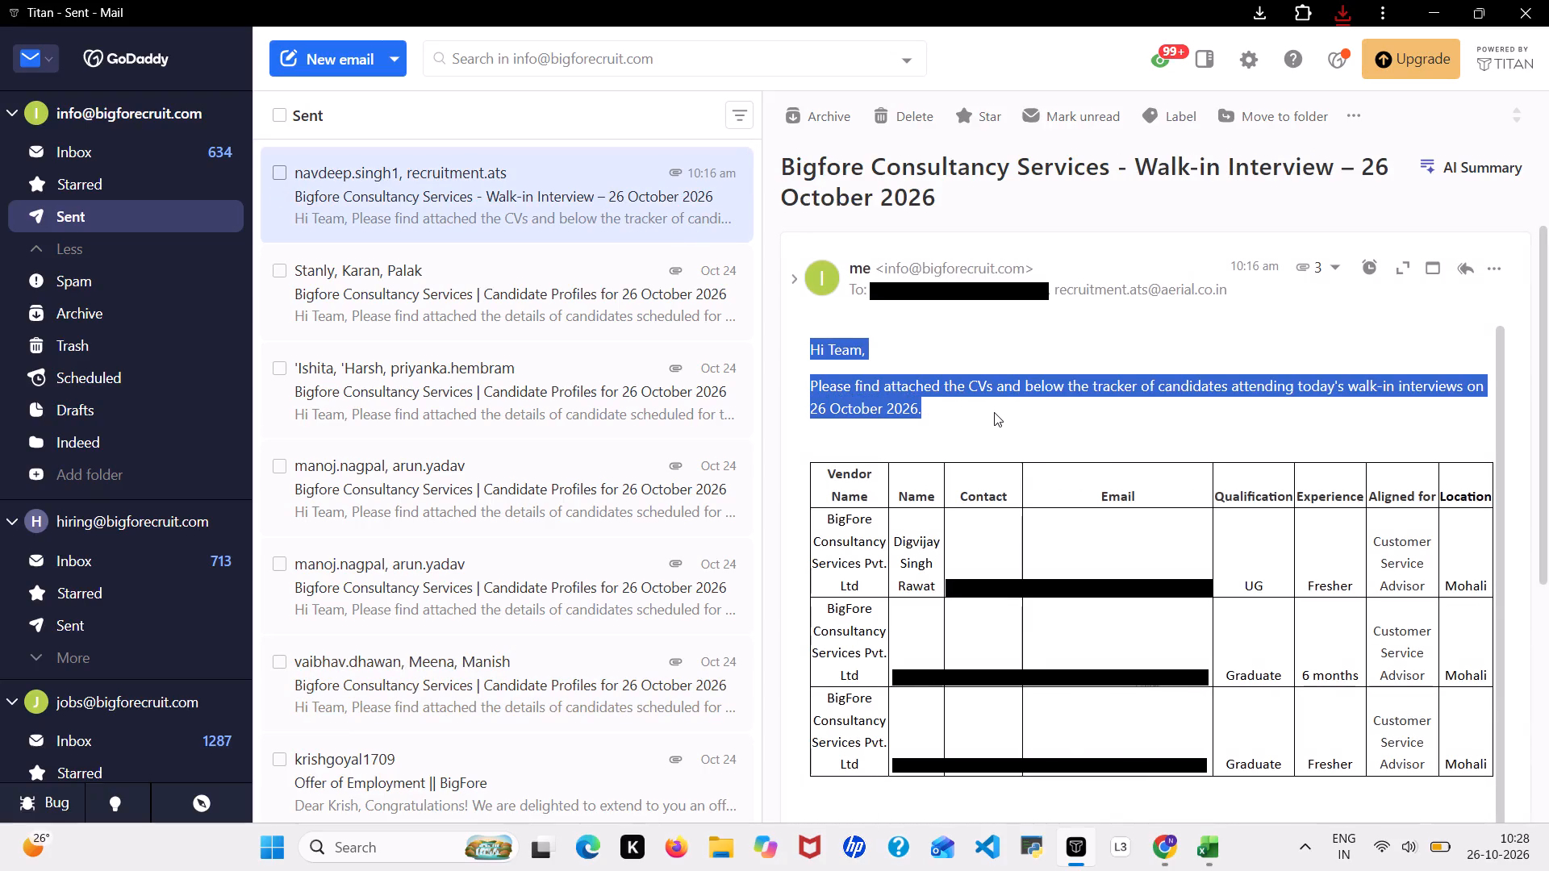
key("ctrl+c")
left_click(140, 420)
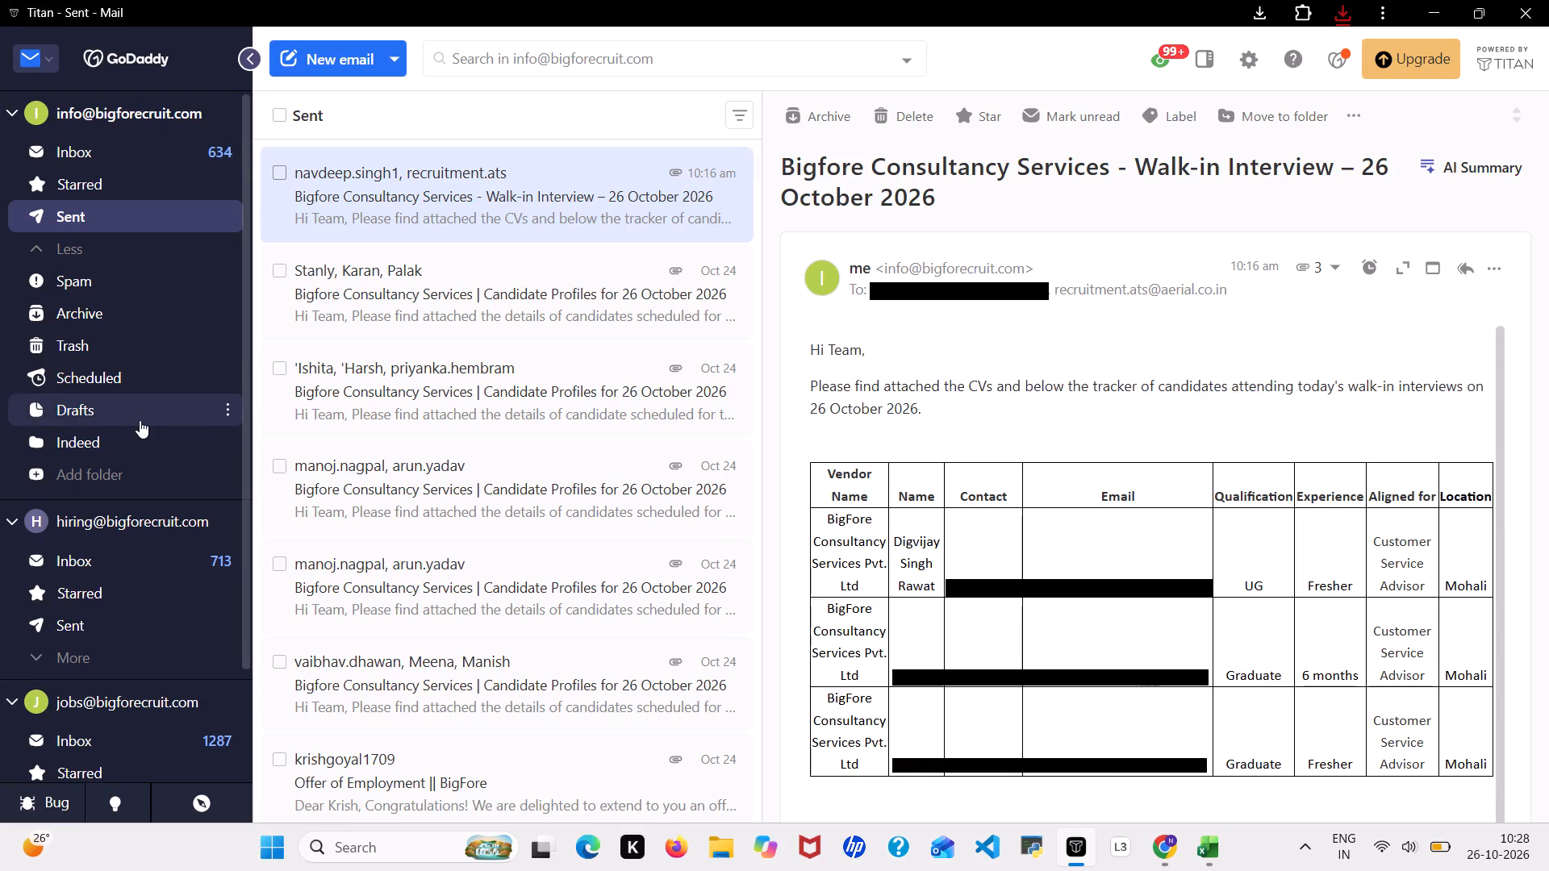
left_click(415, 219)
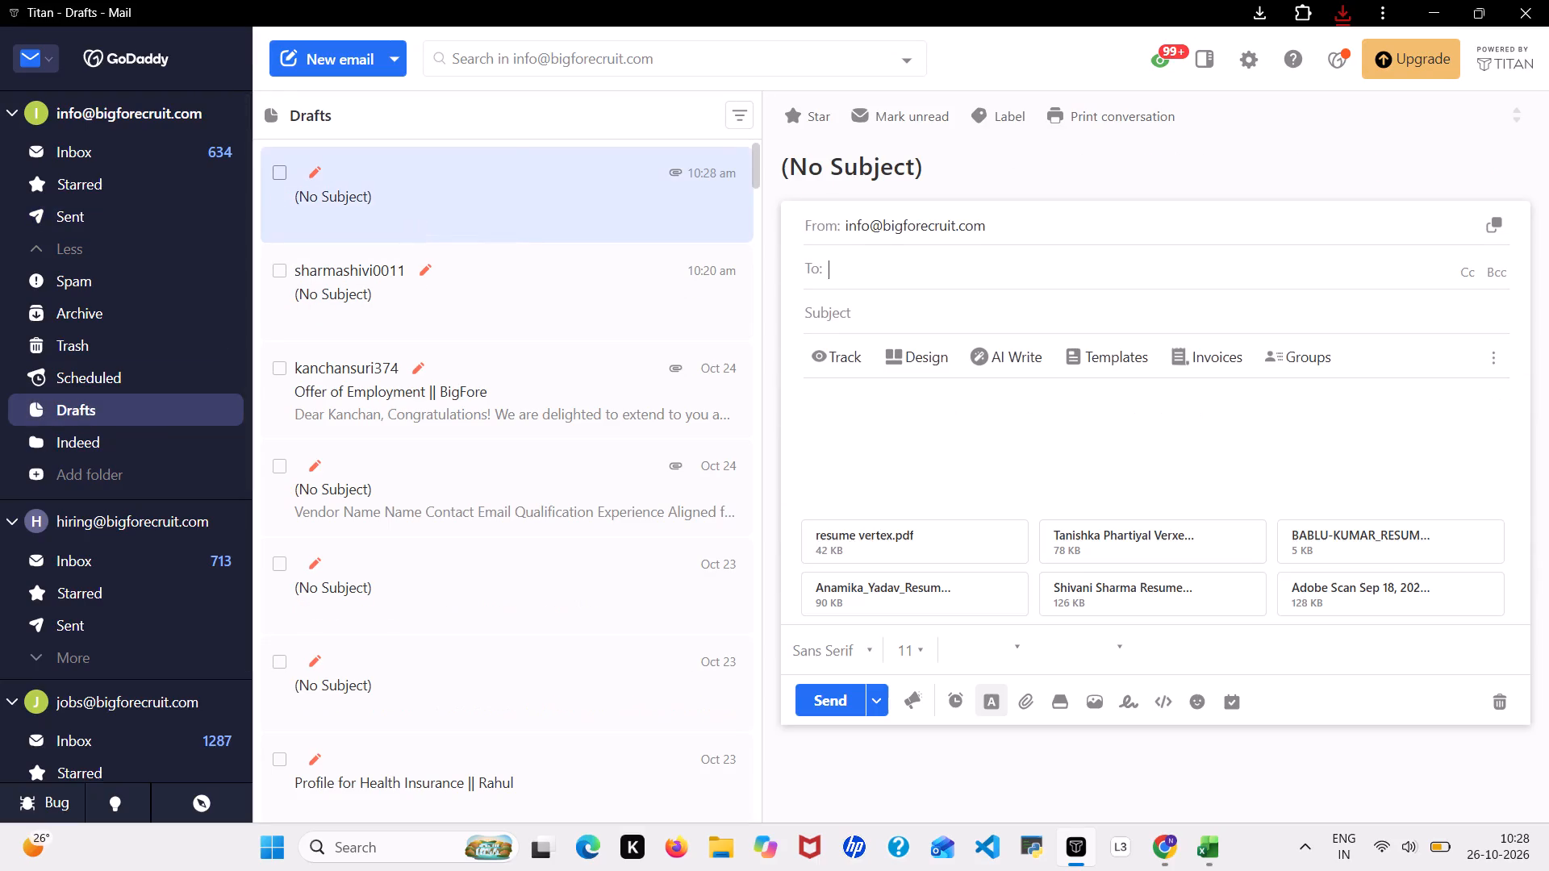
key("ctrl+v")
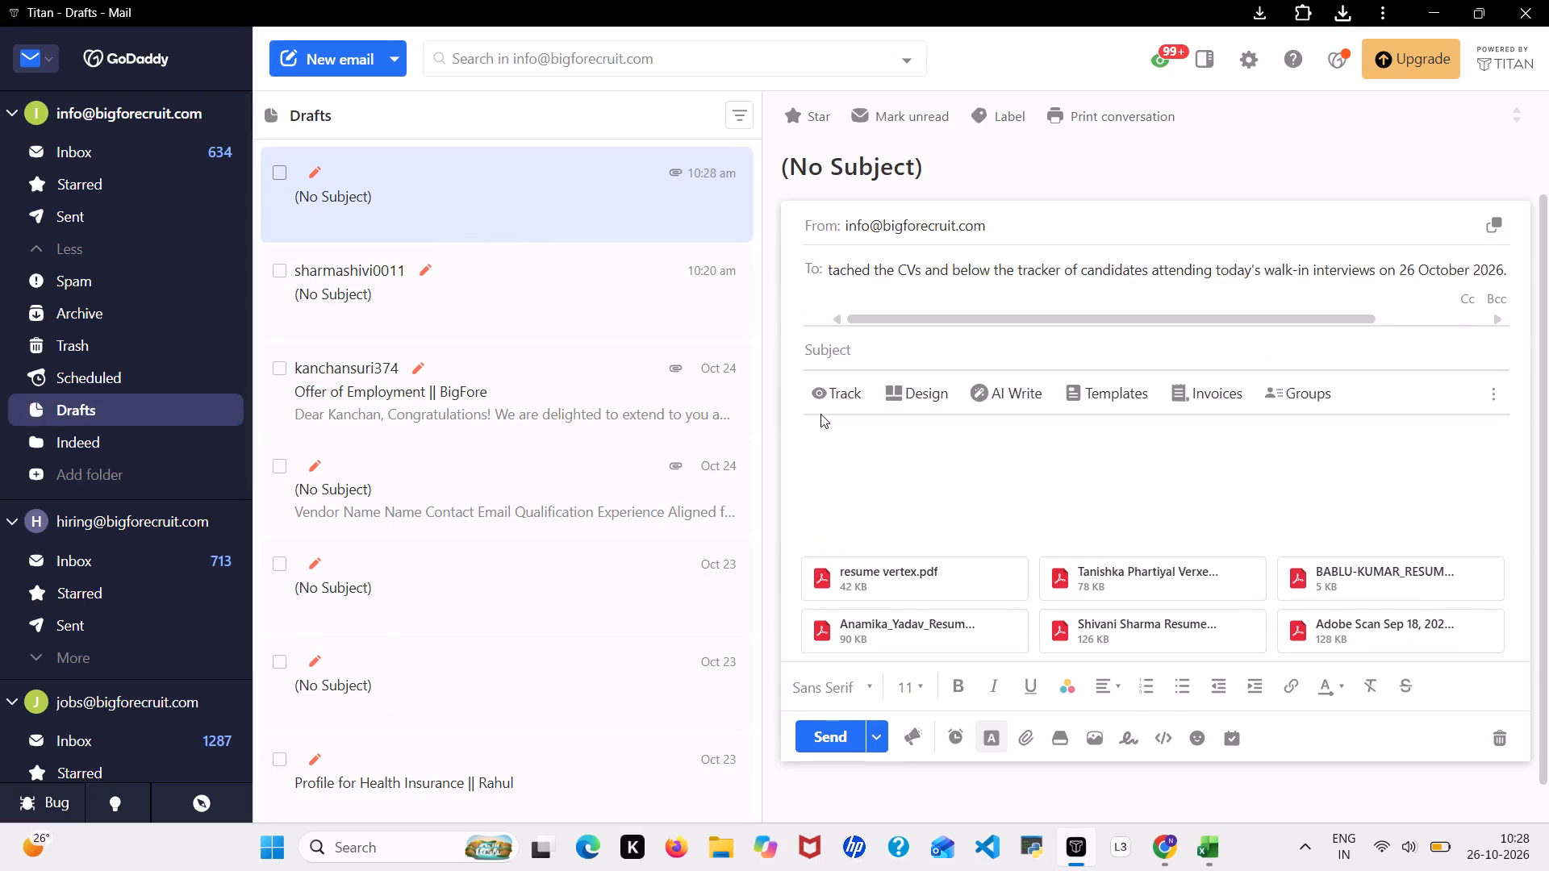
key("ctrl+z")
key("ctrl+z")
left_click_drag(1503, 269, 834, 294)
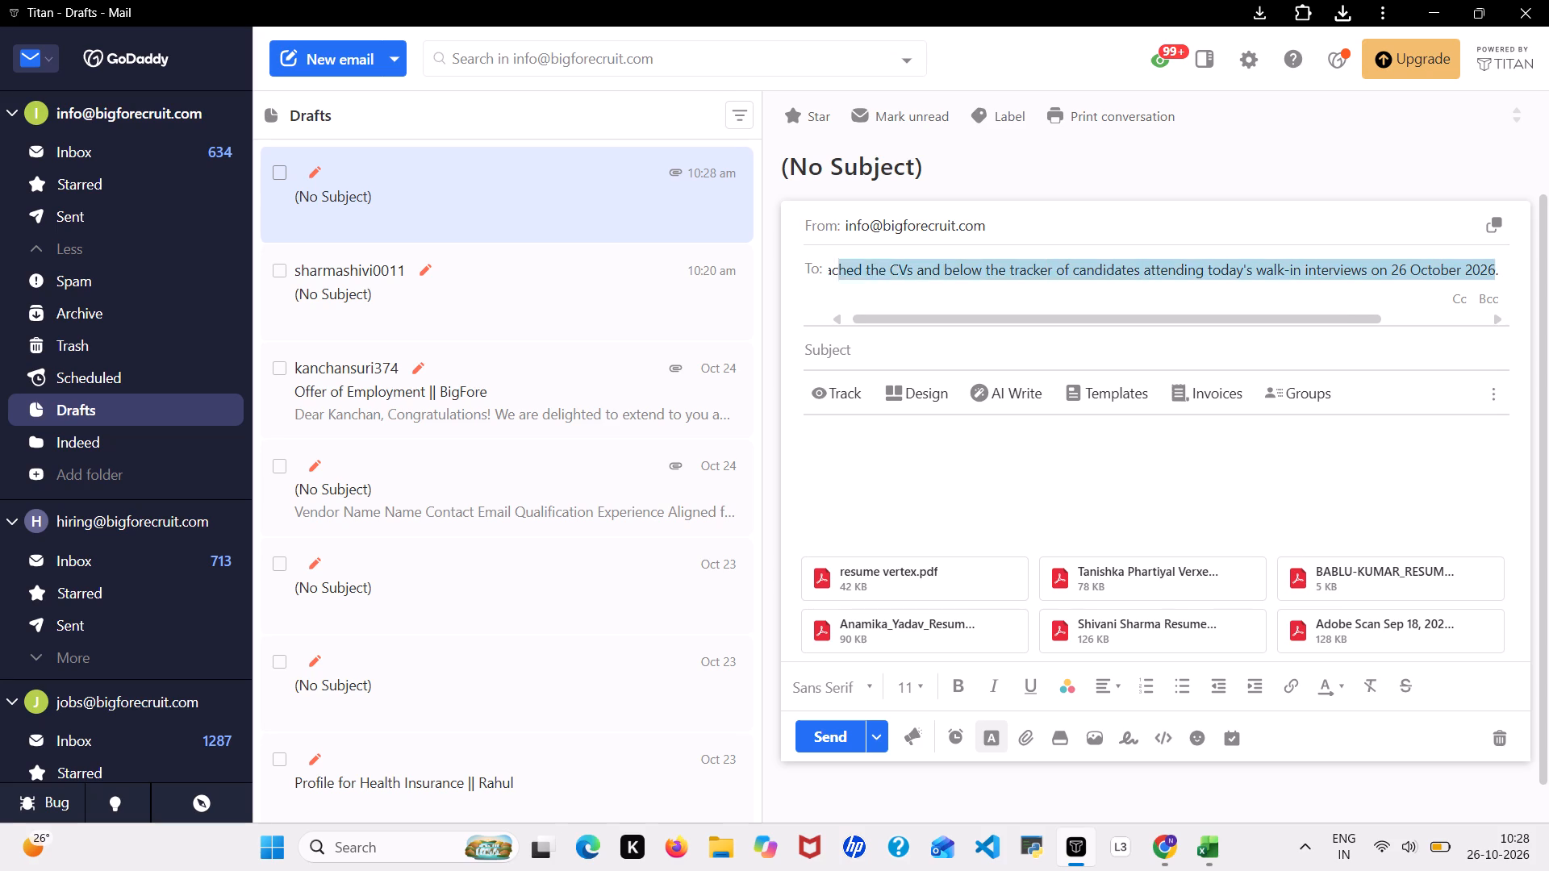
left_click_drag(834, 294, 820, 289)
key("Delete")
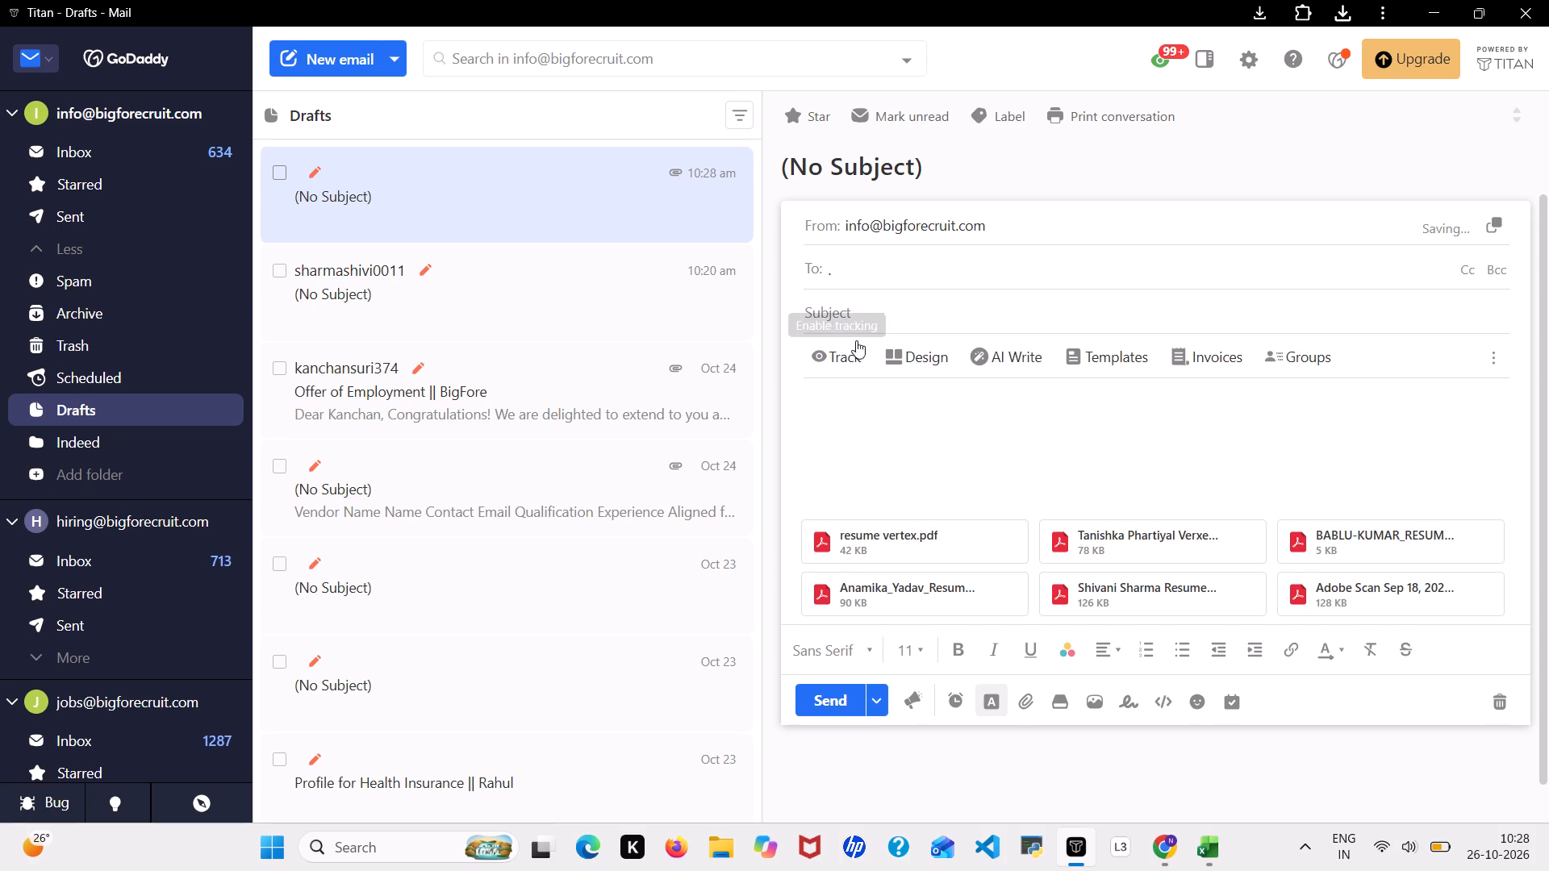
Remove the stray full stop from the draft's recipient field.
left_click(850, 270)
key("BackSpace")
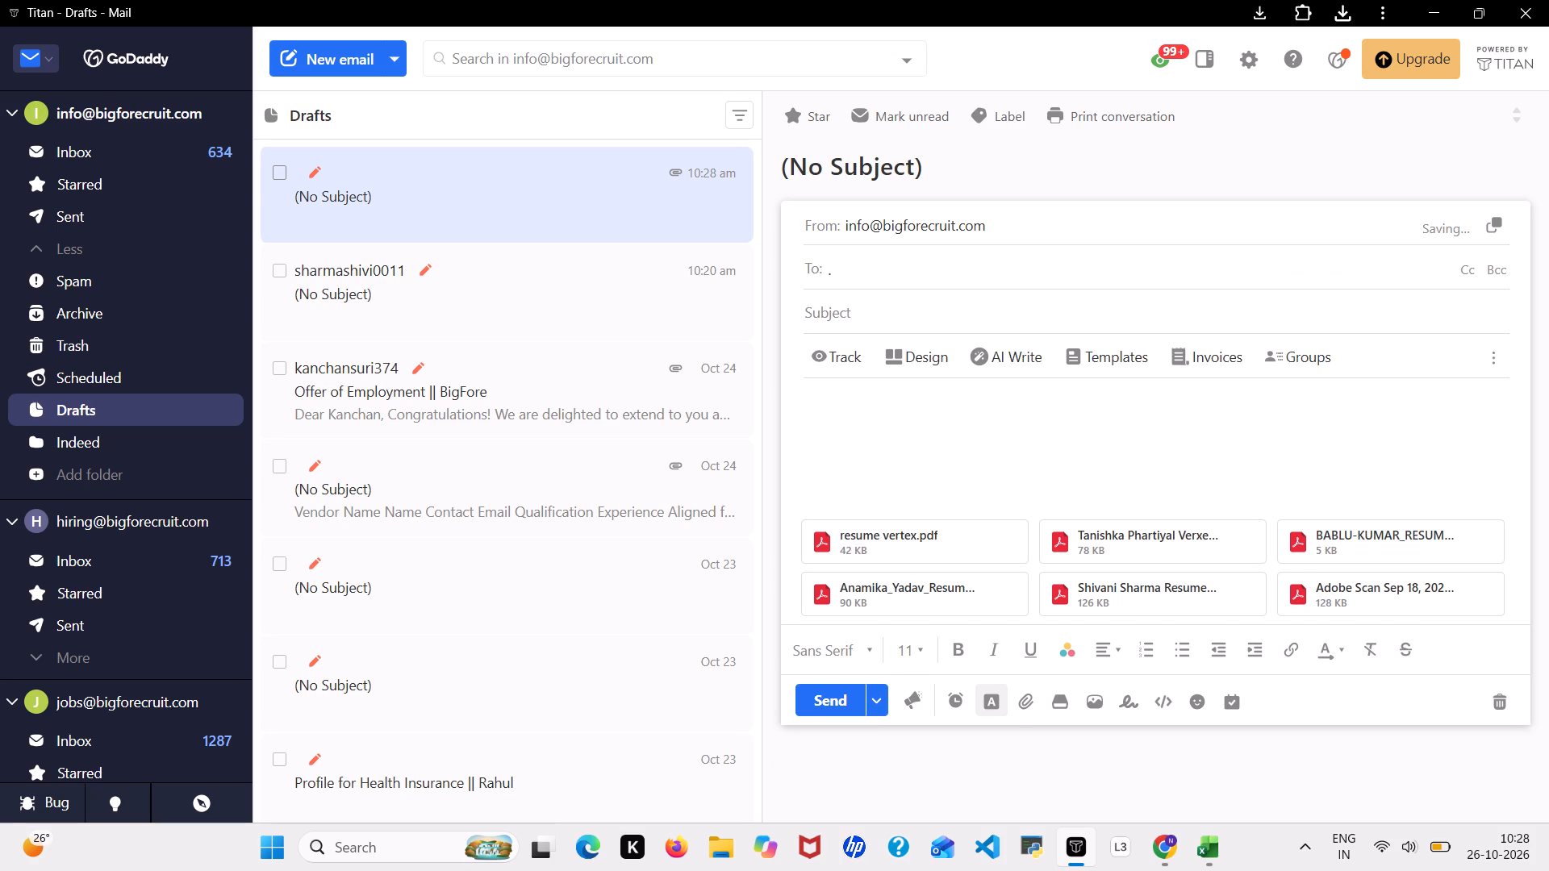
left_click(846, 266)
left_click(849, 266)
left_click_drag(849, 266, 809, 277)
left_click_drag(868, 263, 831, 269)
left_click_drag(831, 269, 820, 269)
key("Delete")
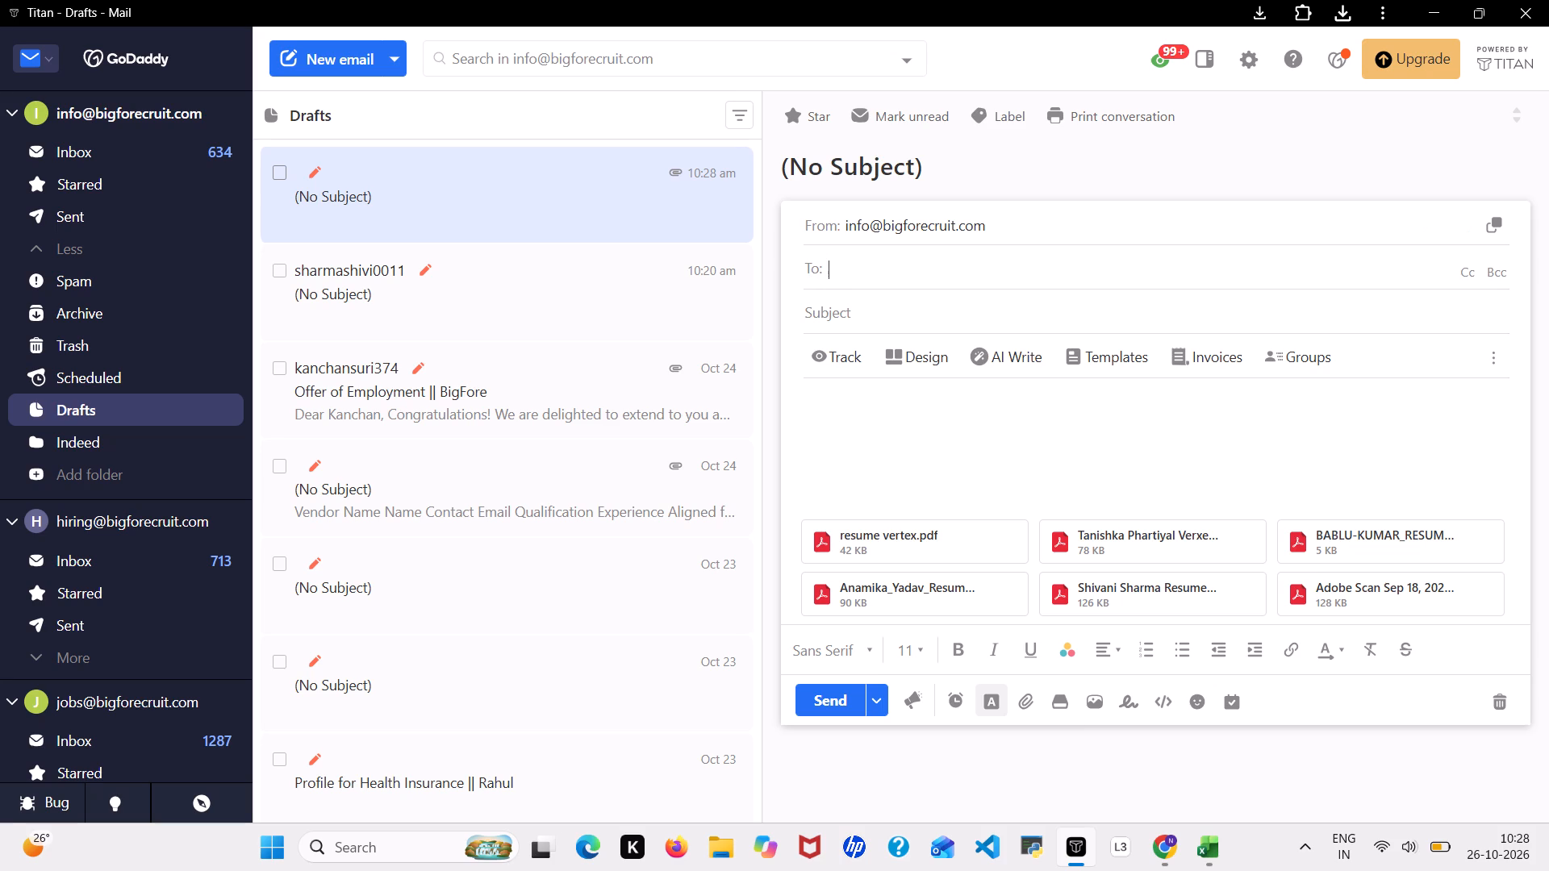
Paste the copied greeting and introductory line about today's walk-in interviews into the draft's body.
left_click(822, 449)
key("ctrl+v")
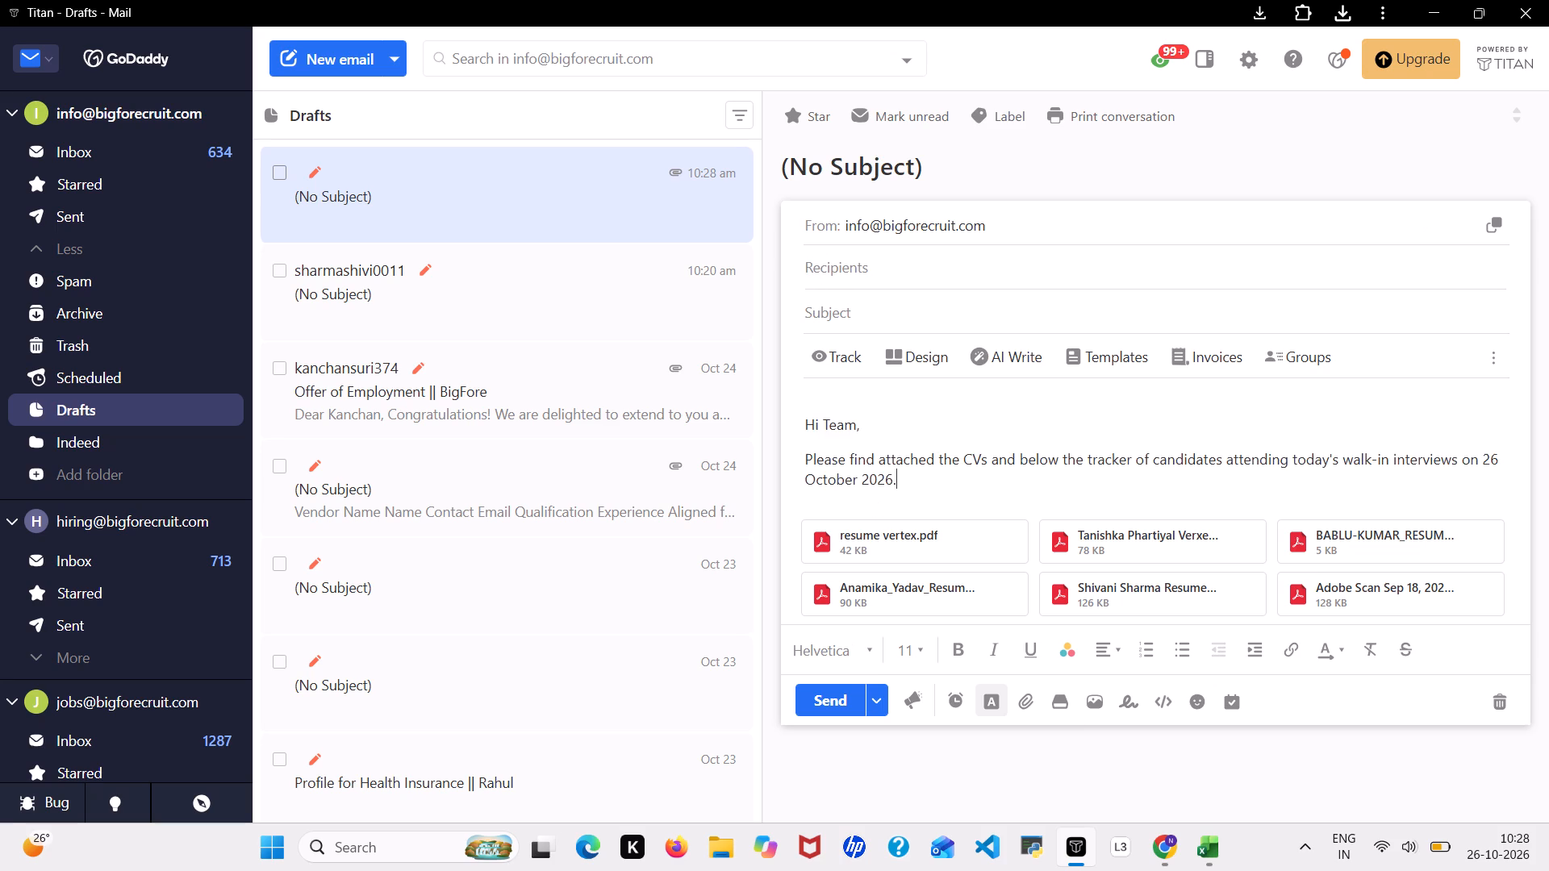
Copy the sent email's subject, "Bigfore Consultancy Services - Walk-in Interview – 26 October 2026", into the draft's subject.
left_click(115, 206)
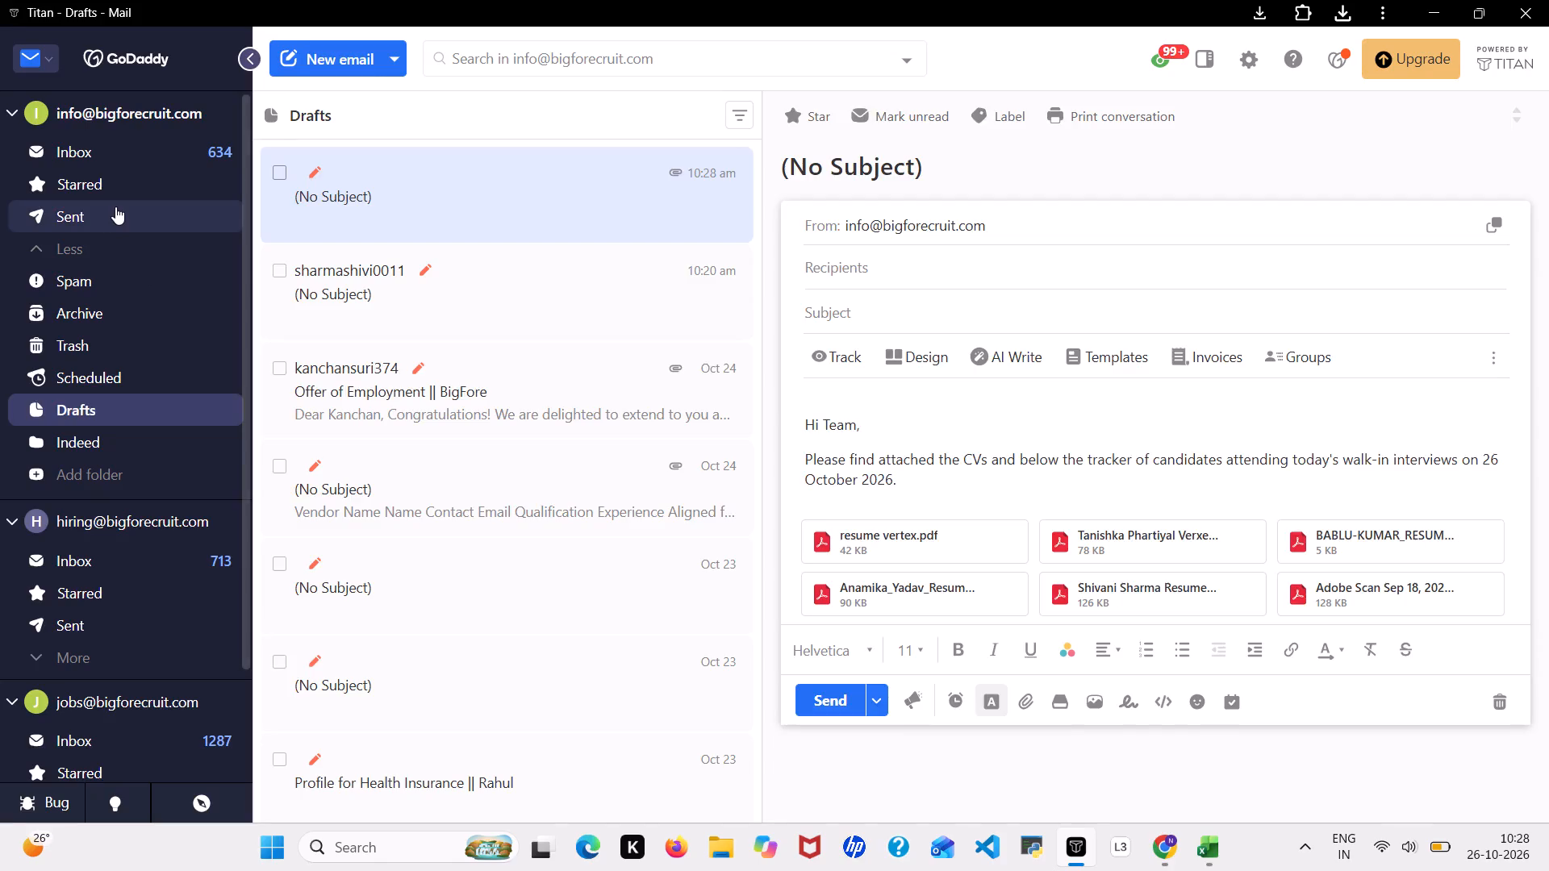
left_click(388, 206)
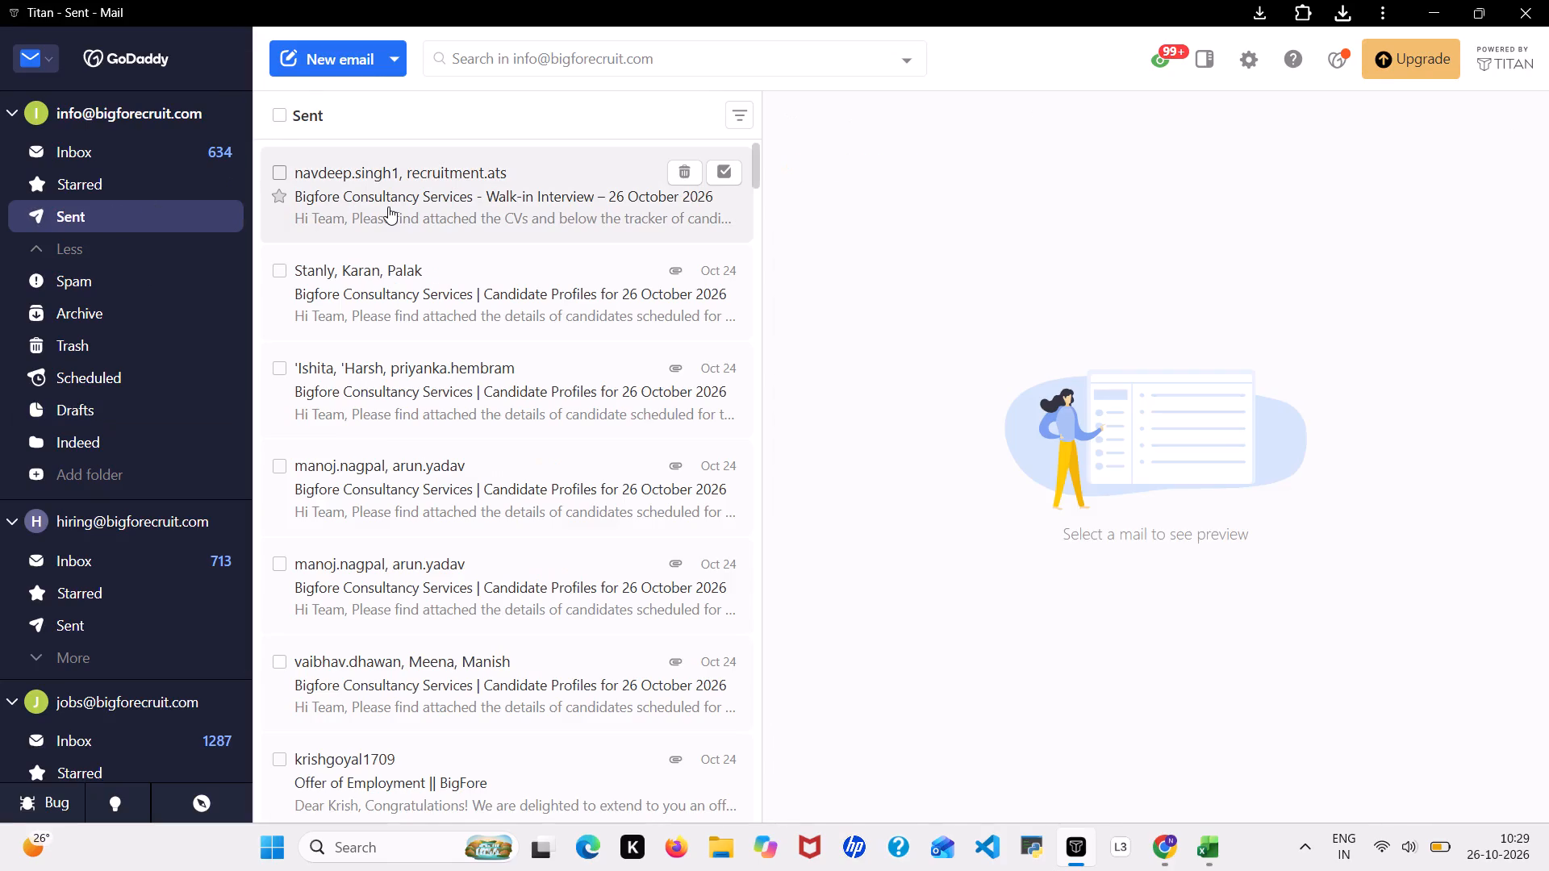
left_click_drag(783, 169, 941, 203)
key("ctrl+c")
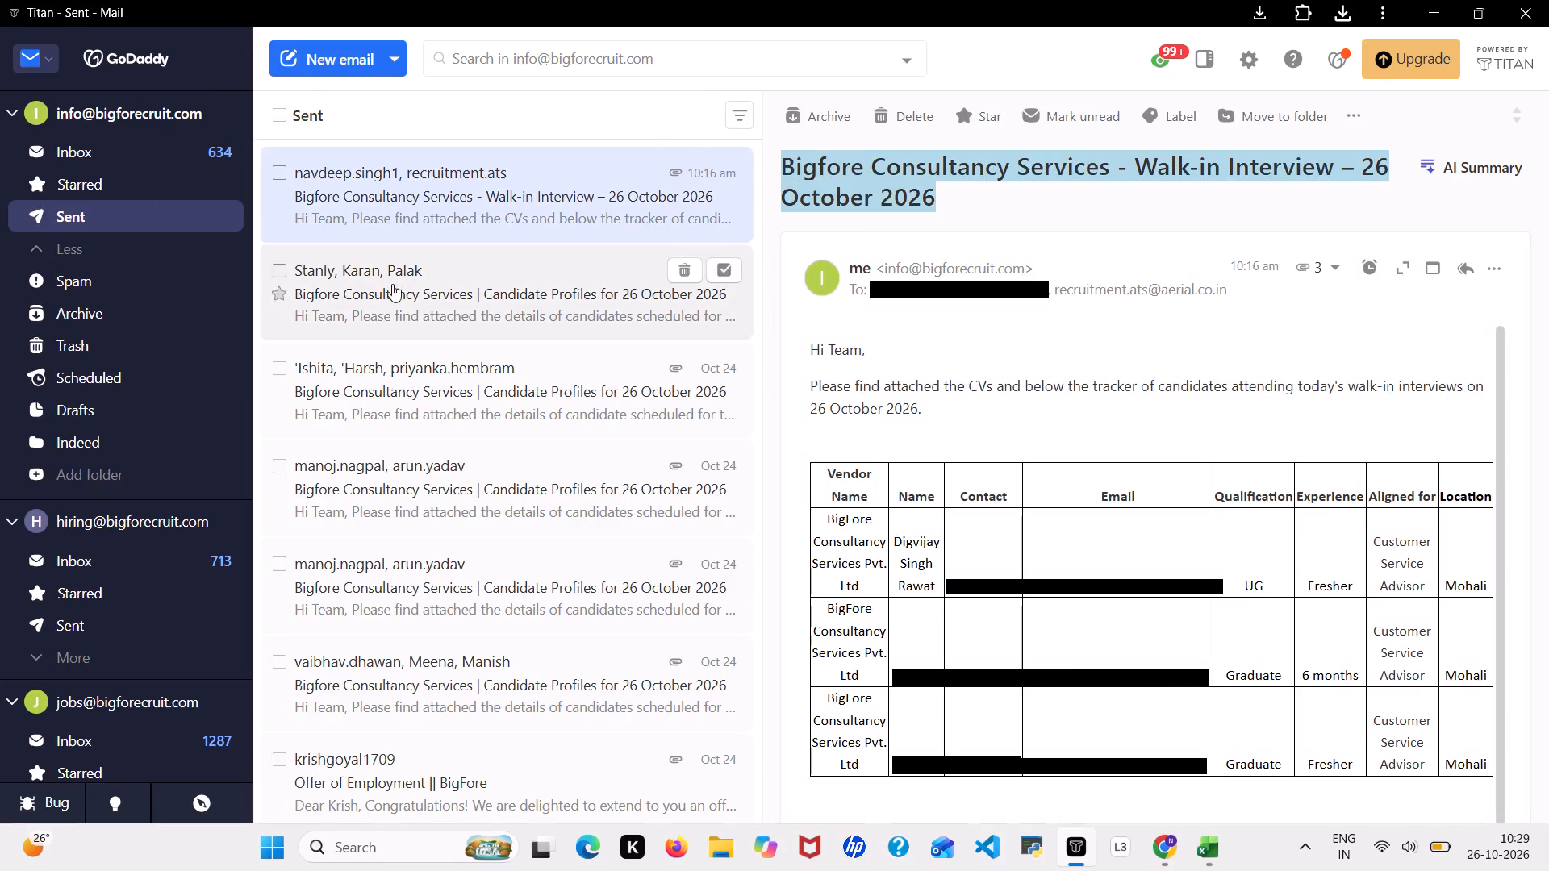
left_click(100, 402)
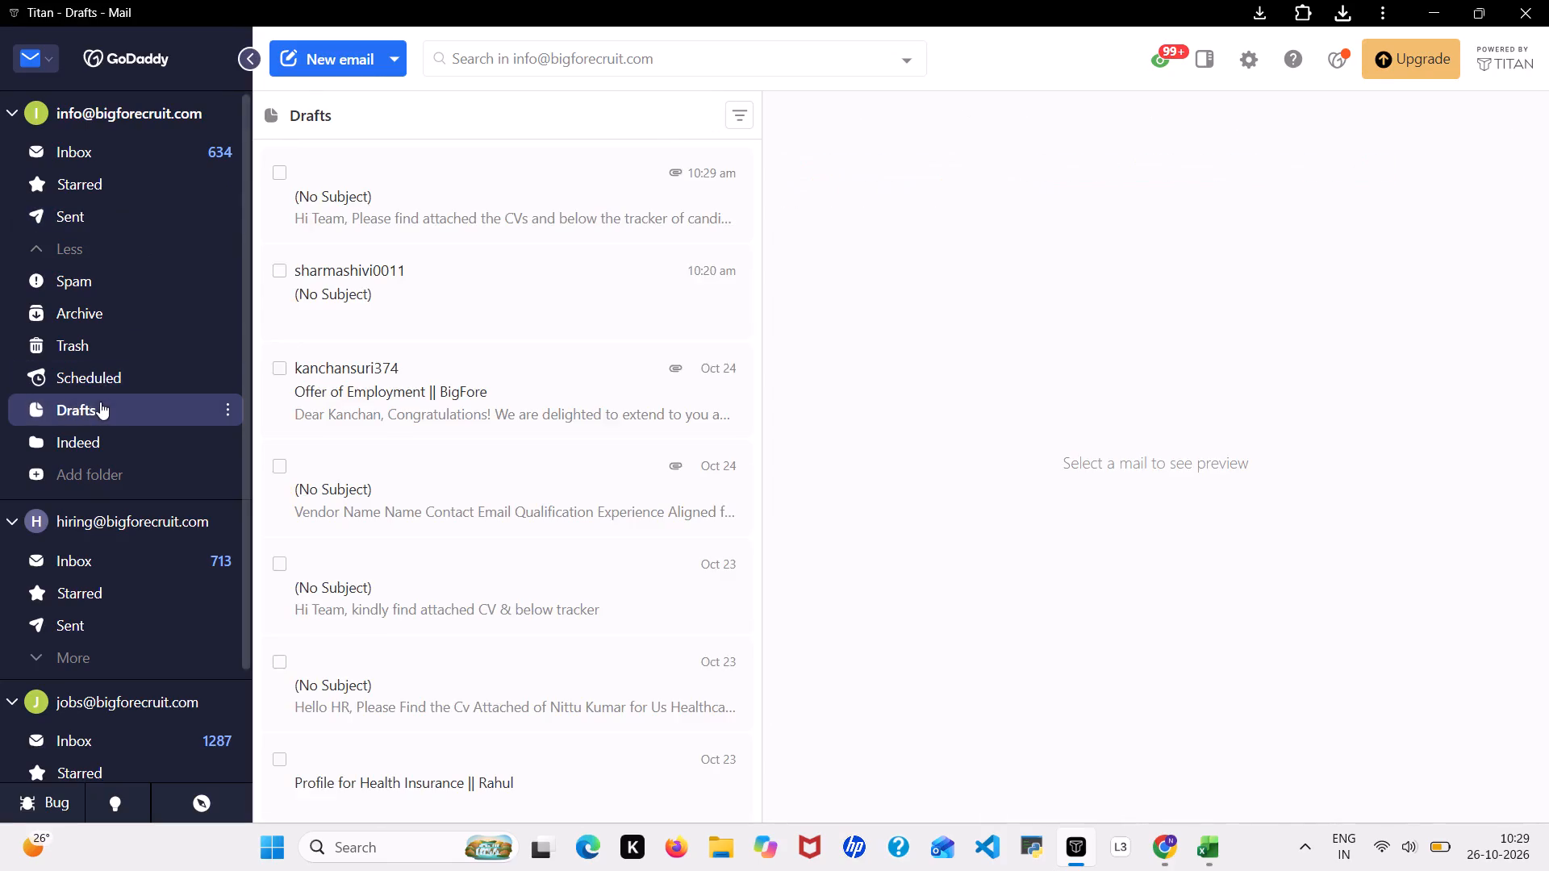
left_click(407, 198)
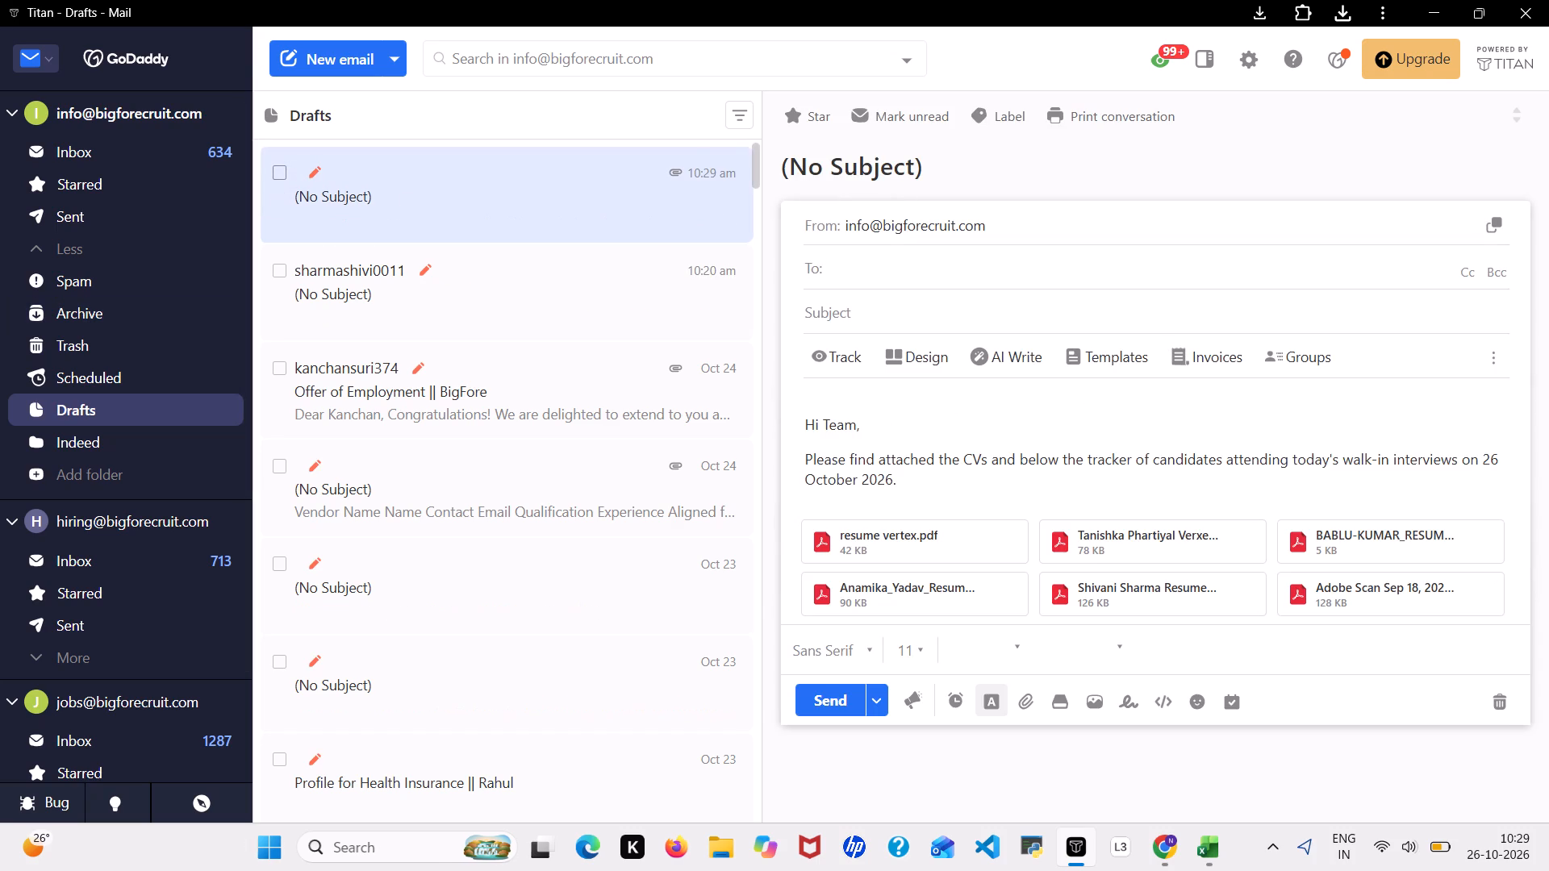
left_click(895, 309)
key("ctrl+v")
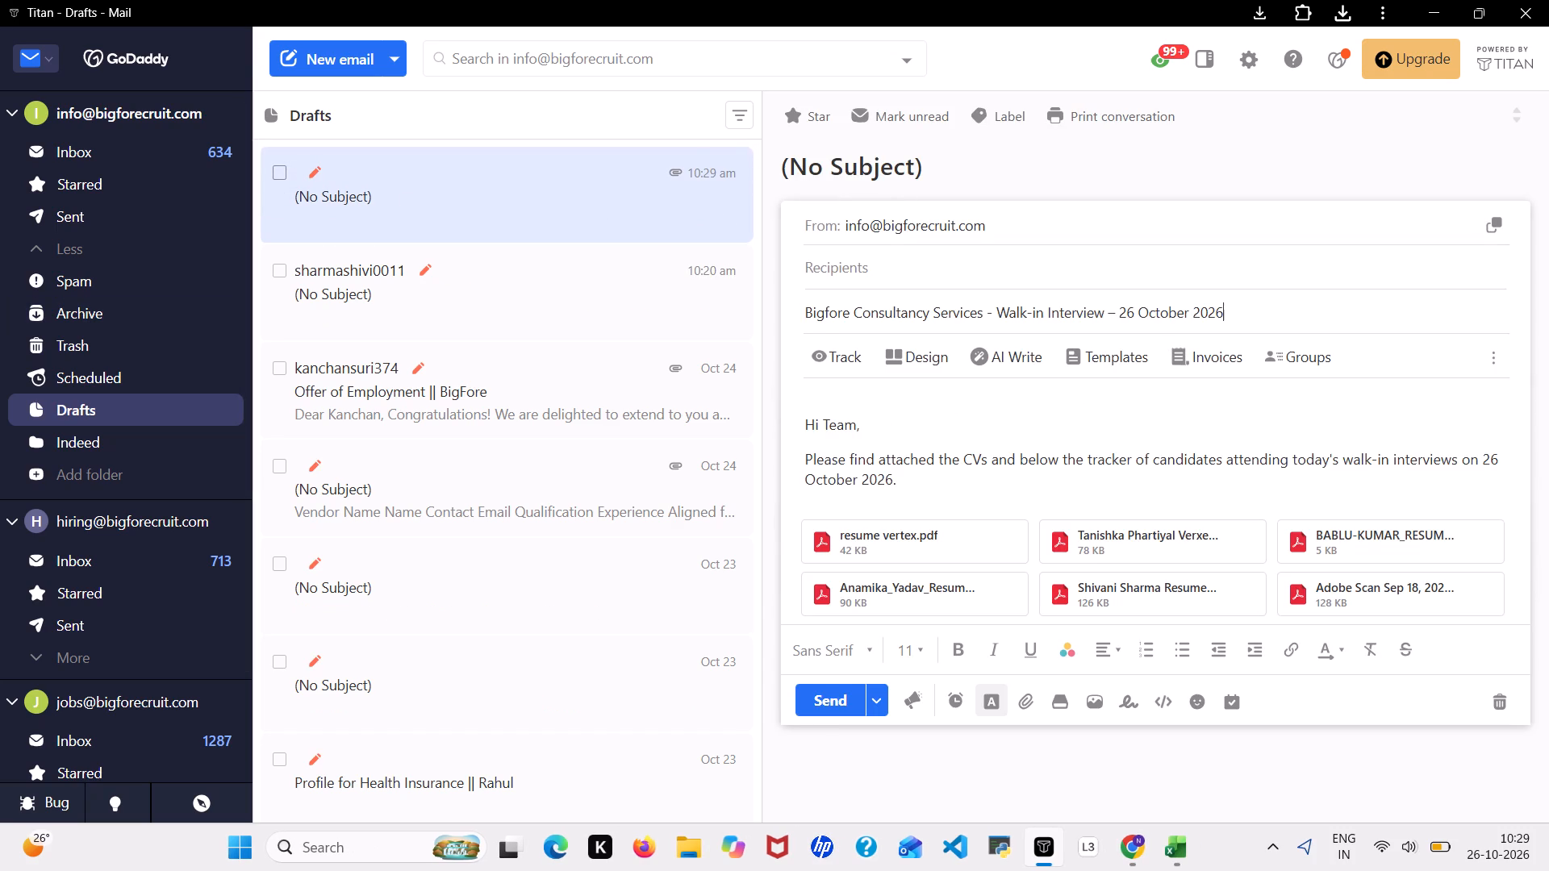
Place the insertion point after the draft's introductory line and switch to the Vertex daily Tracker workbook in Excel for the candidate table.
left_click(906, 484)
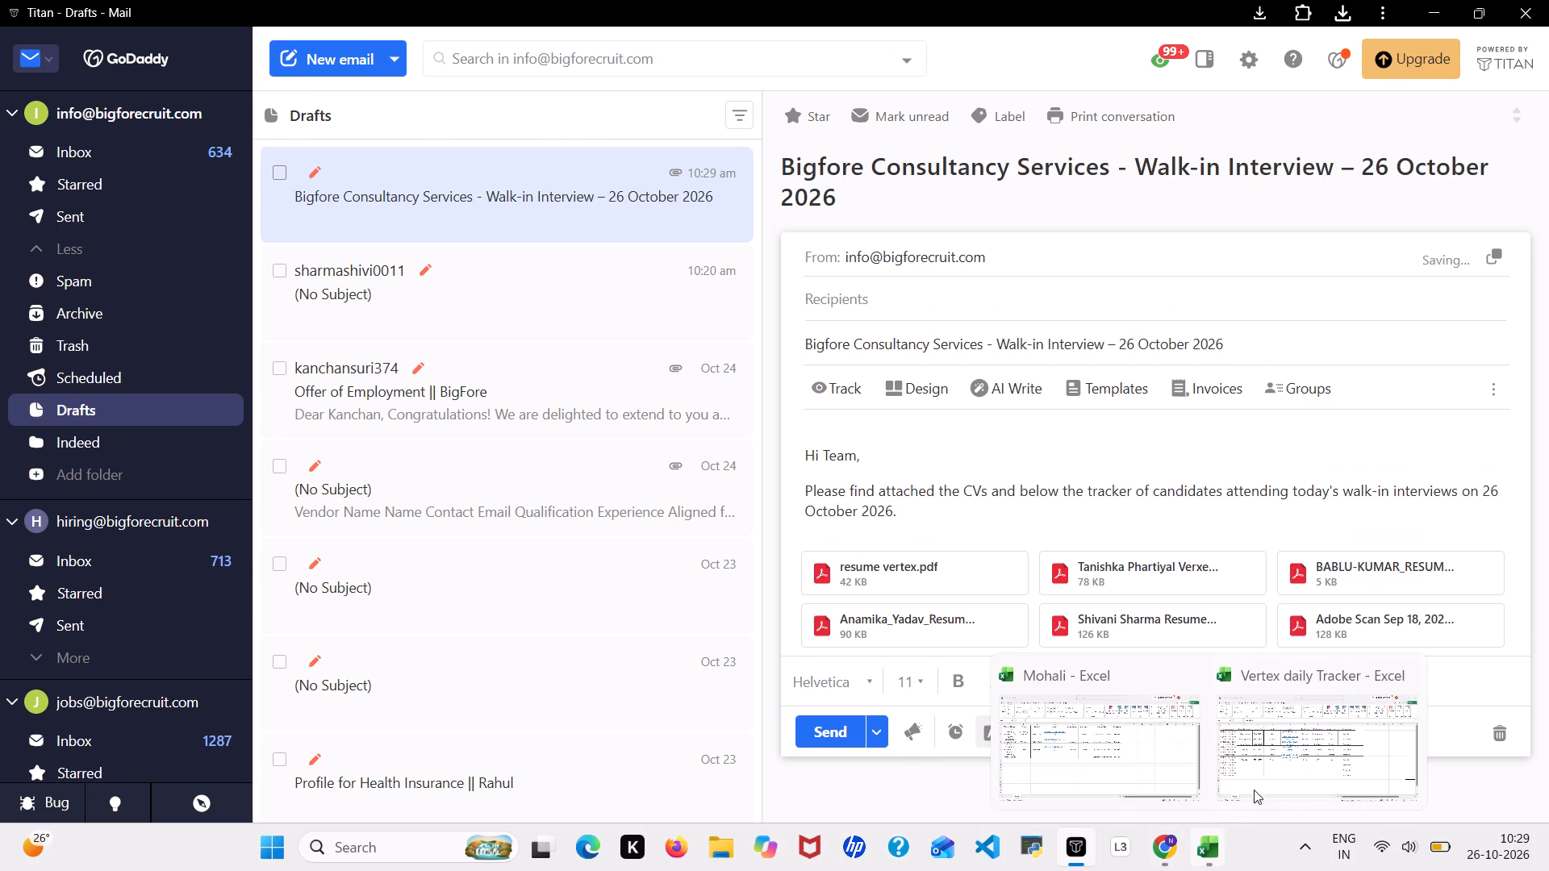
left_click(1261, 784)
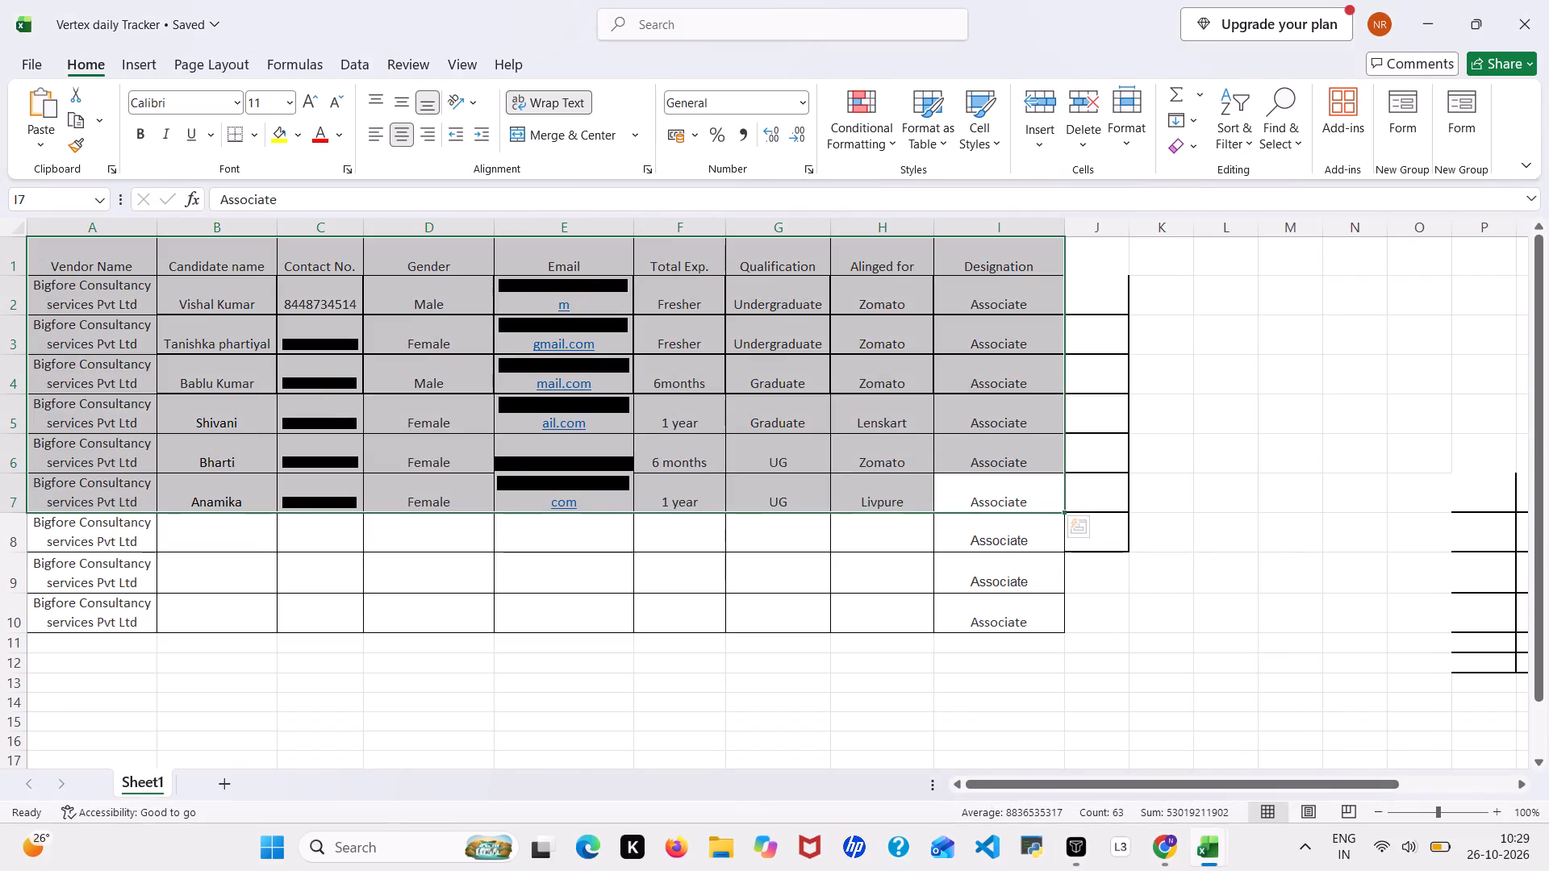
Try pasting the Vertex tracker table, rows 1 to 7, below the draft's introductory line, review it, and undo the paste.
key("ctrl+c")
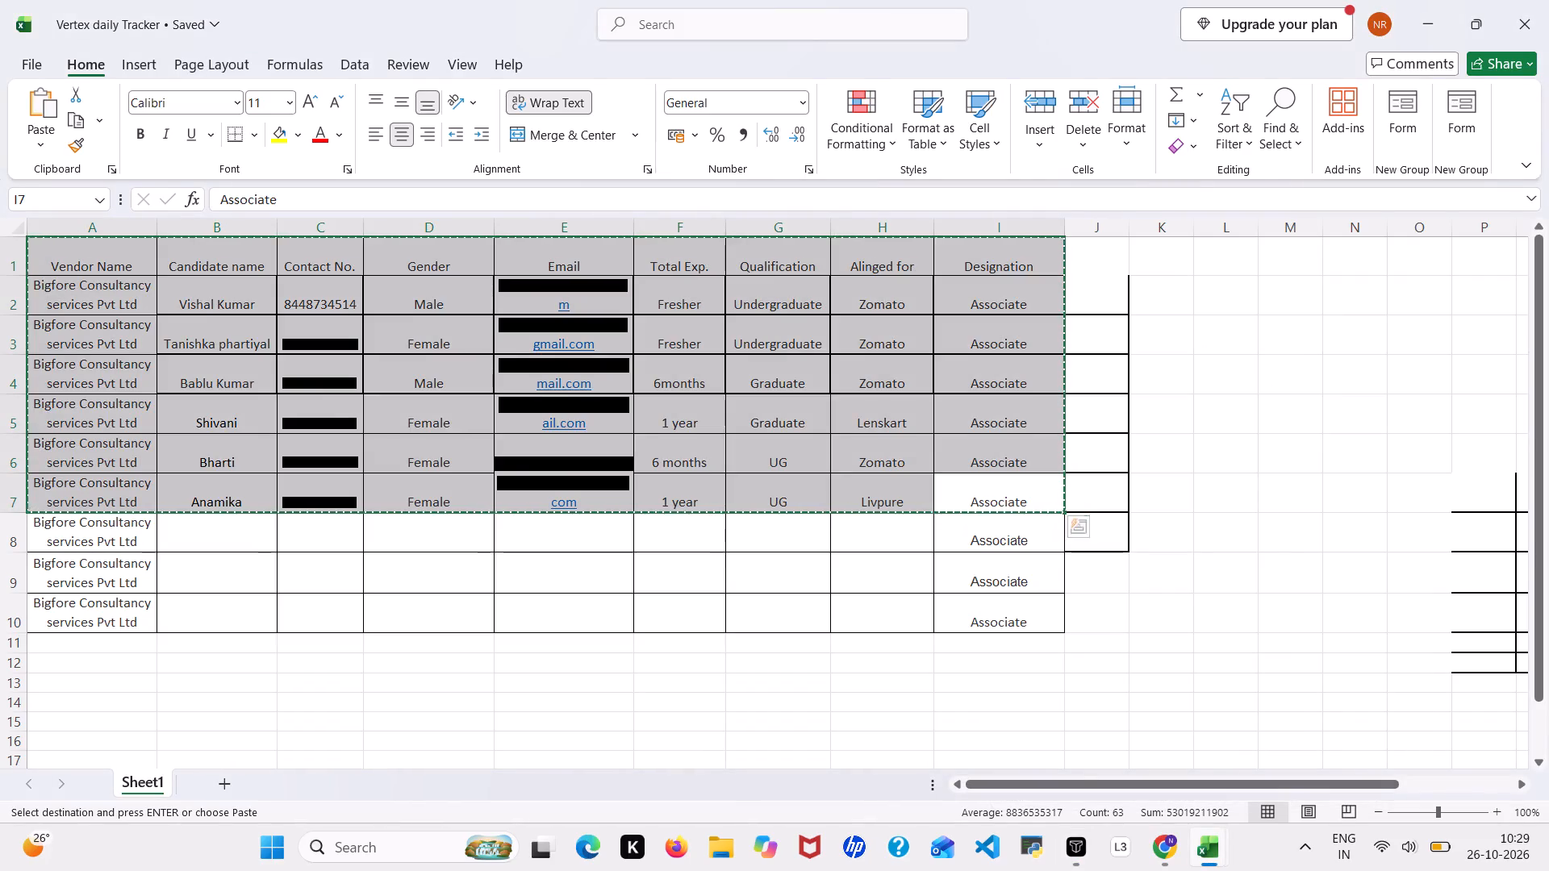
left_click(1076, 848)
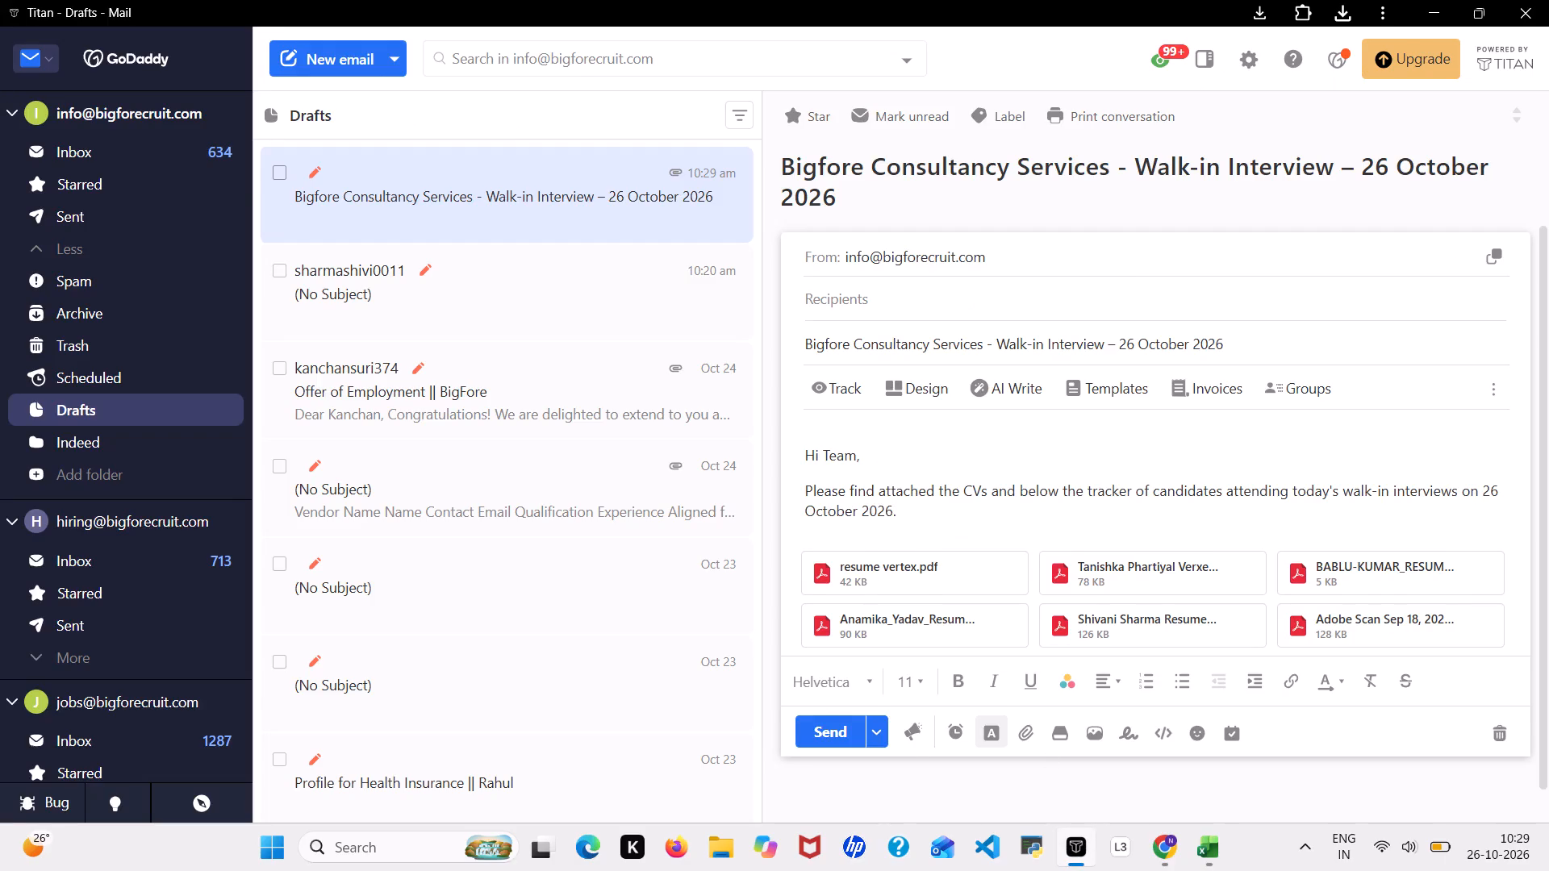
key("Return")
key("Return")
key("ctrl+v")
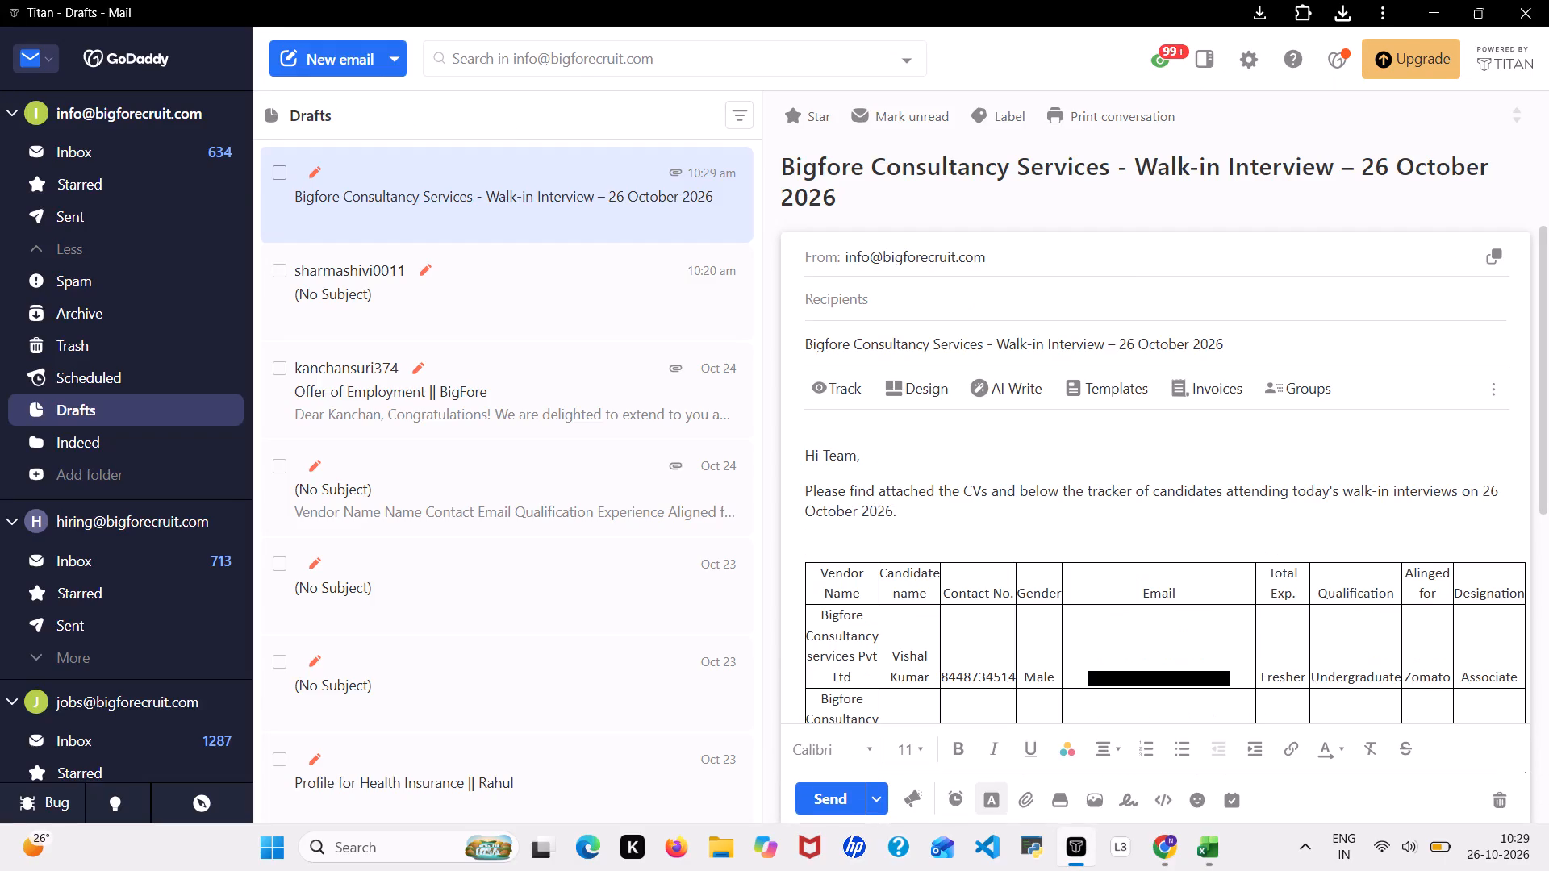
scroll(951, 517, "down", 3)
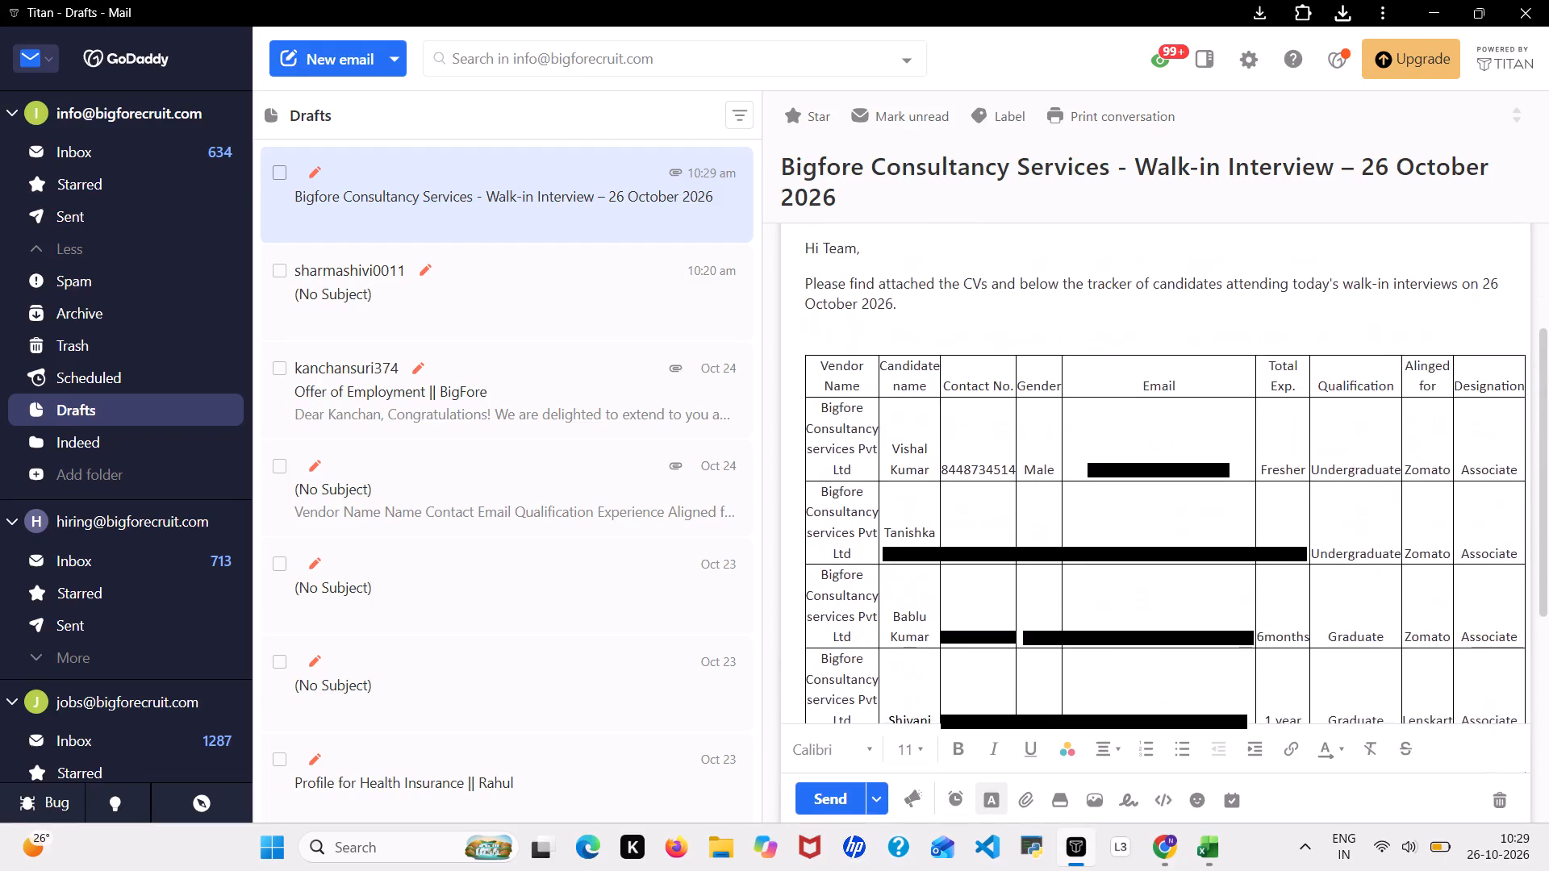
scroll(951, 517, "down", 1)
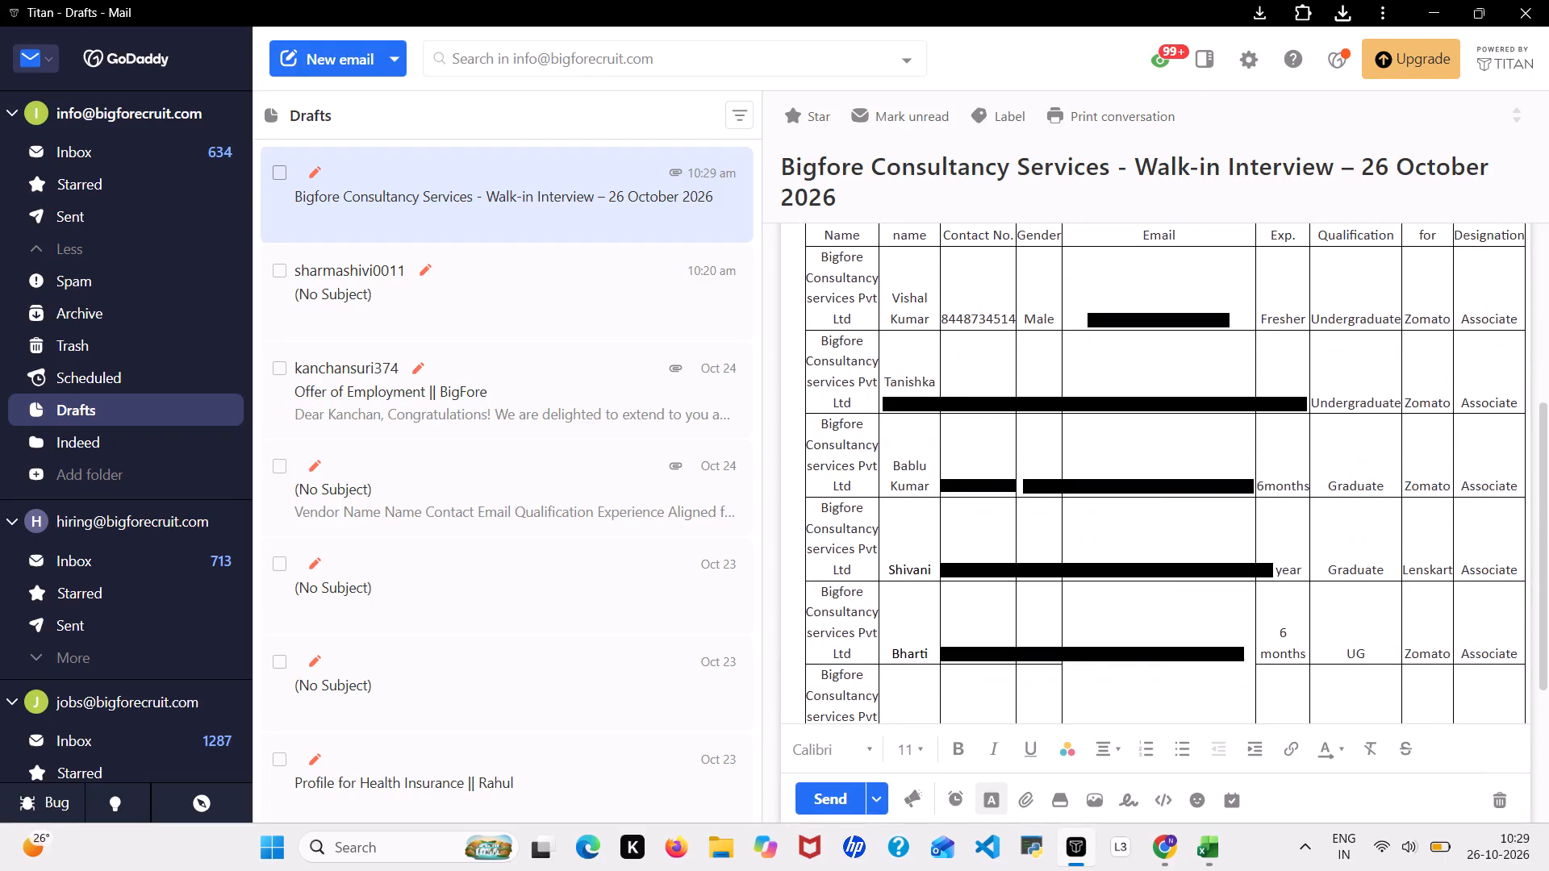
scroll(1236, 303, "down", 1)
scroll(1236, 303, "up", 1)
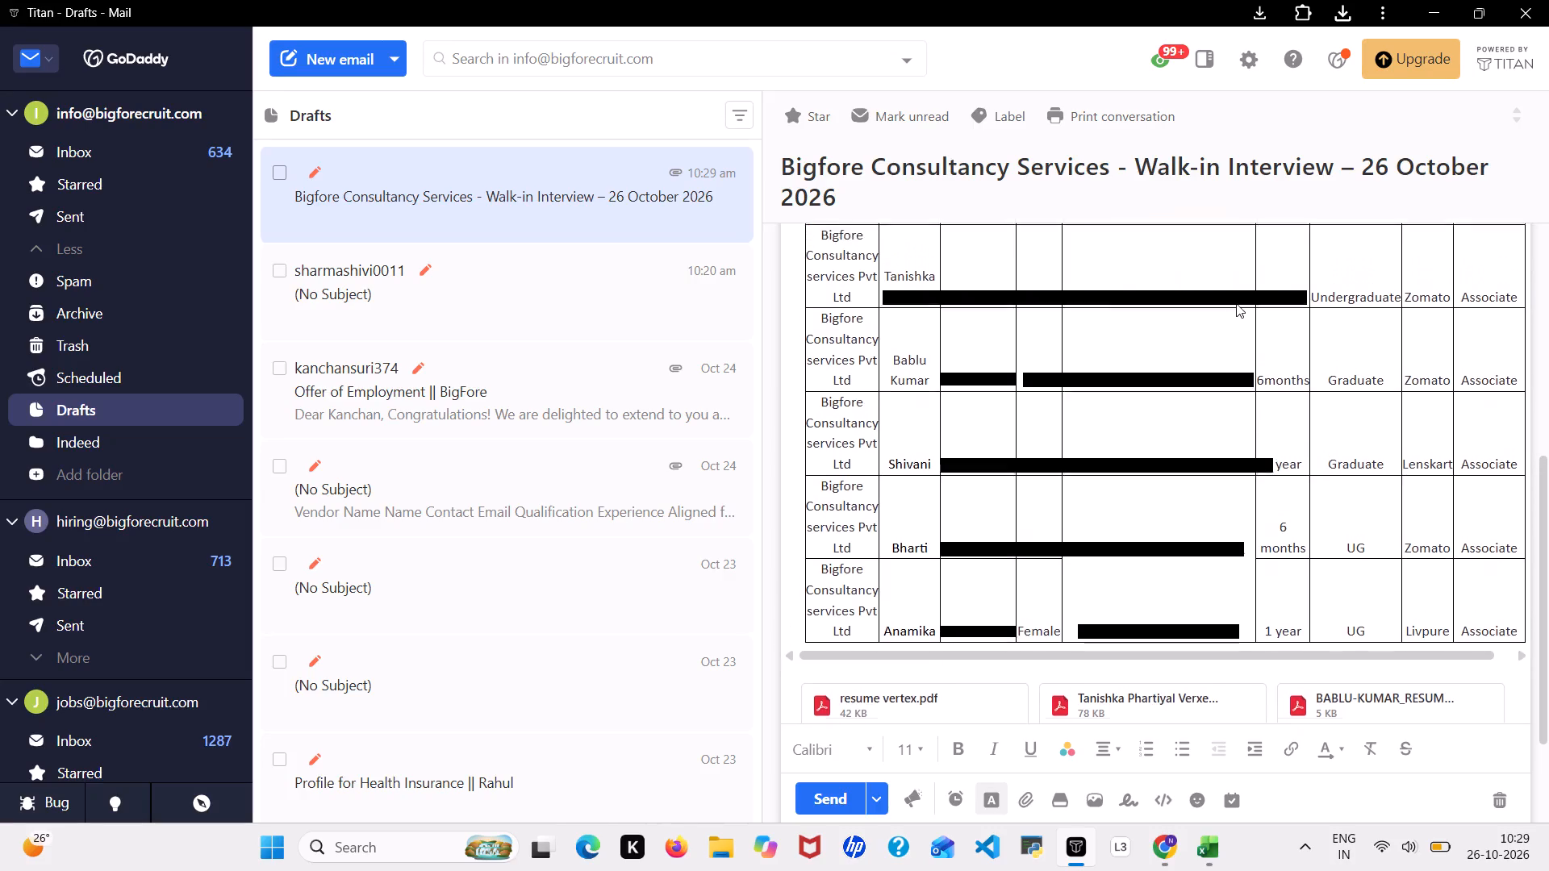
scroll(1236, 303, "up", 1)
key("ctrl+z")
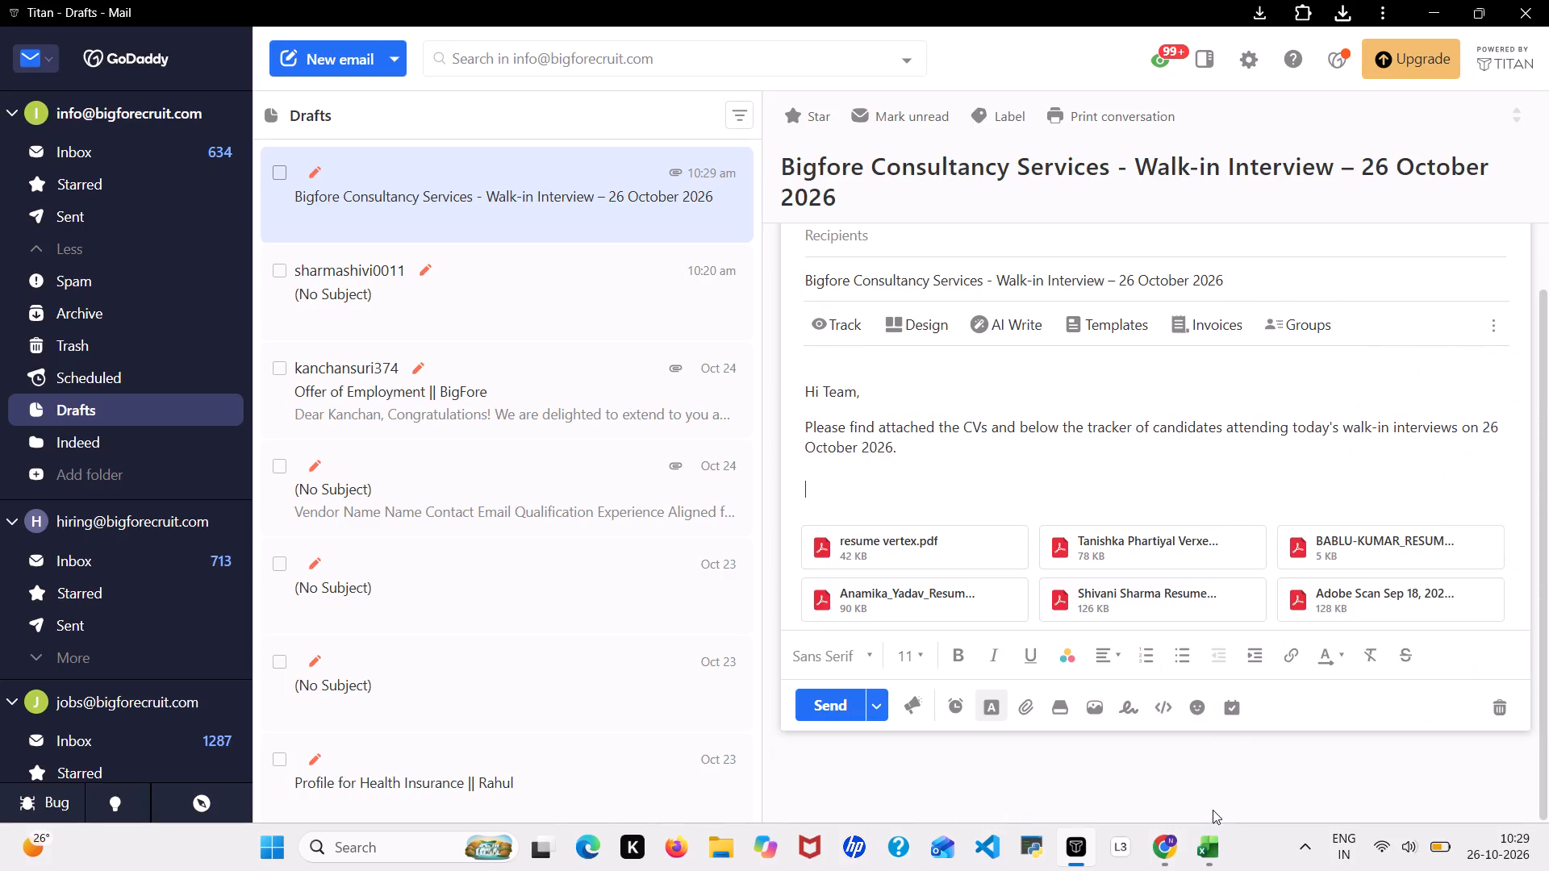
In the Vertex daily Tracker, change the Qualification of Tanishka and Vishal in rows 3 and 2 to UG.
left_click(1255, 763)
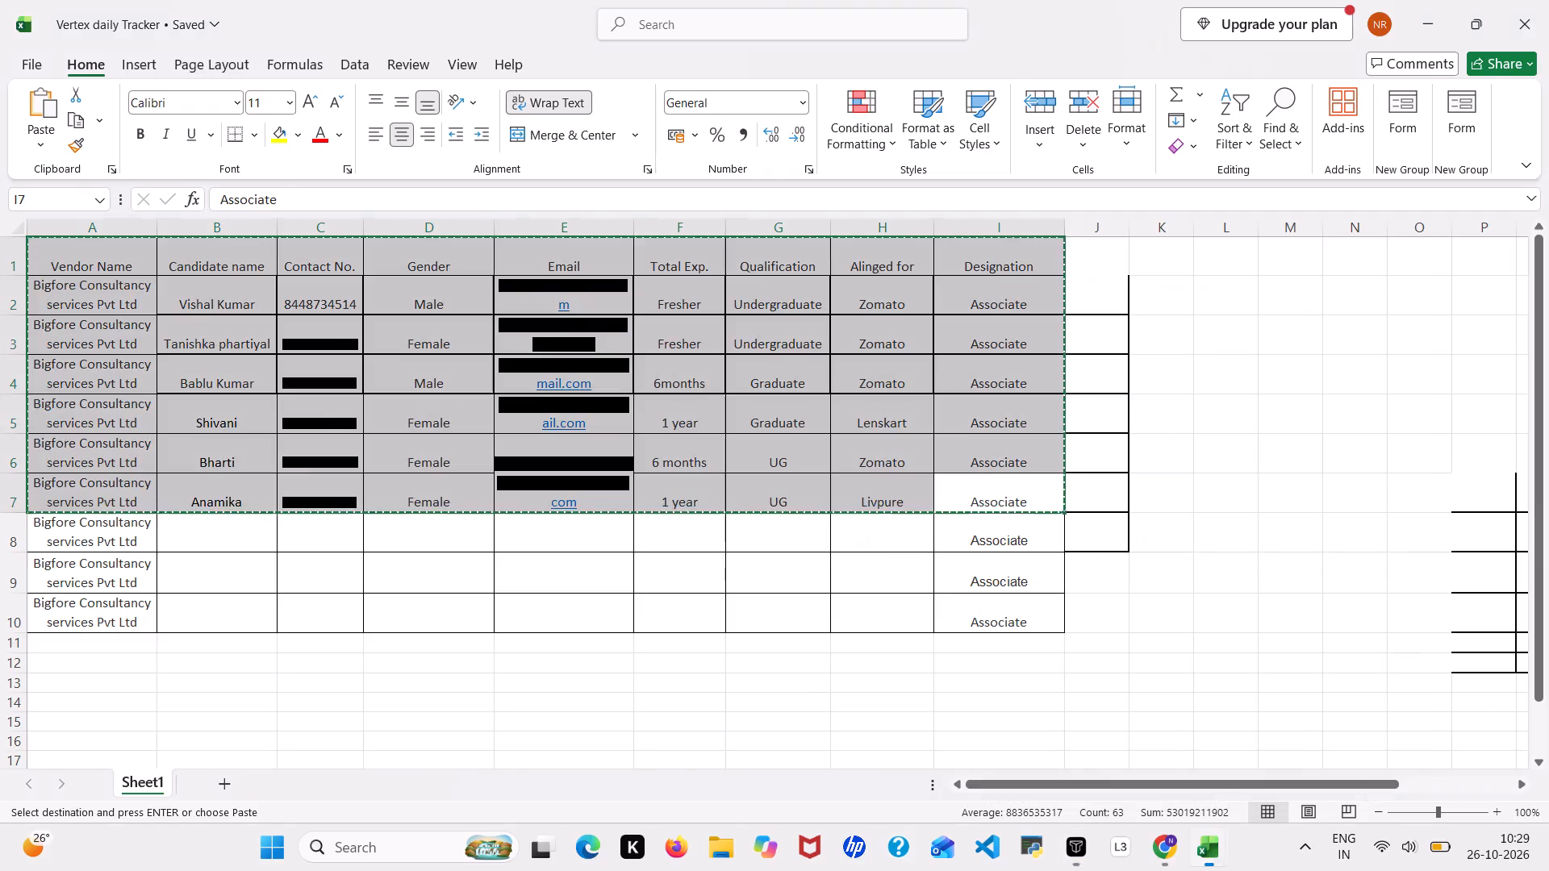
double_click(806, 347)
left_click_drag(824, 345, 770, 343)
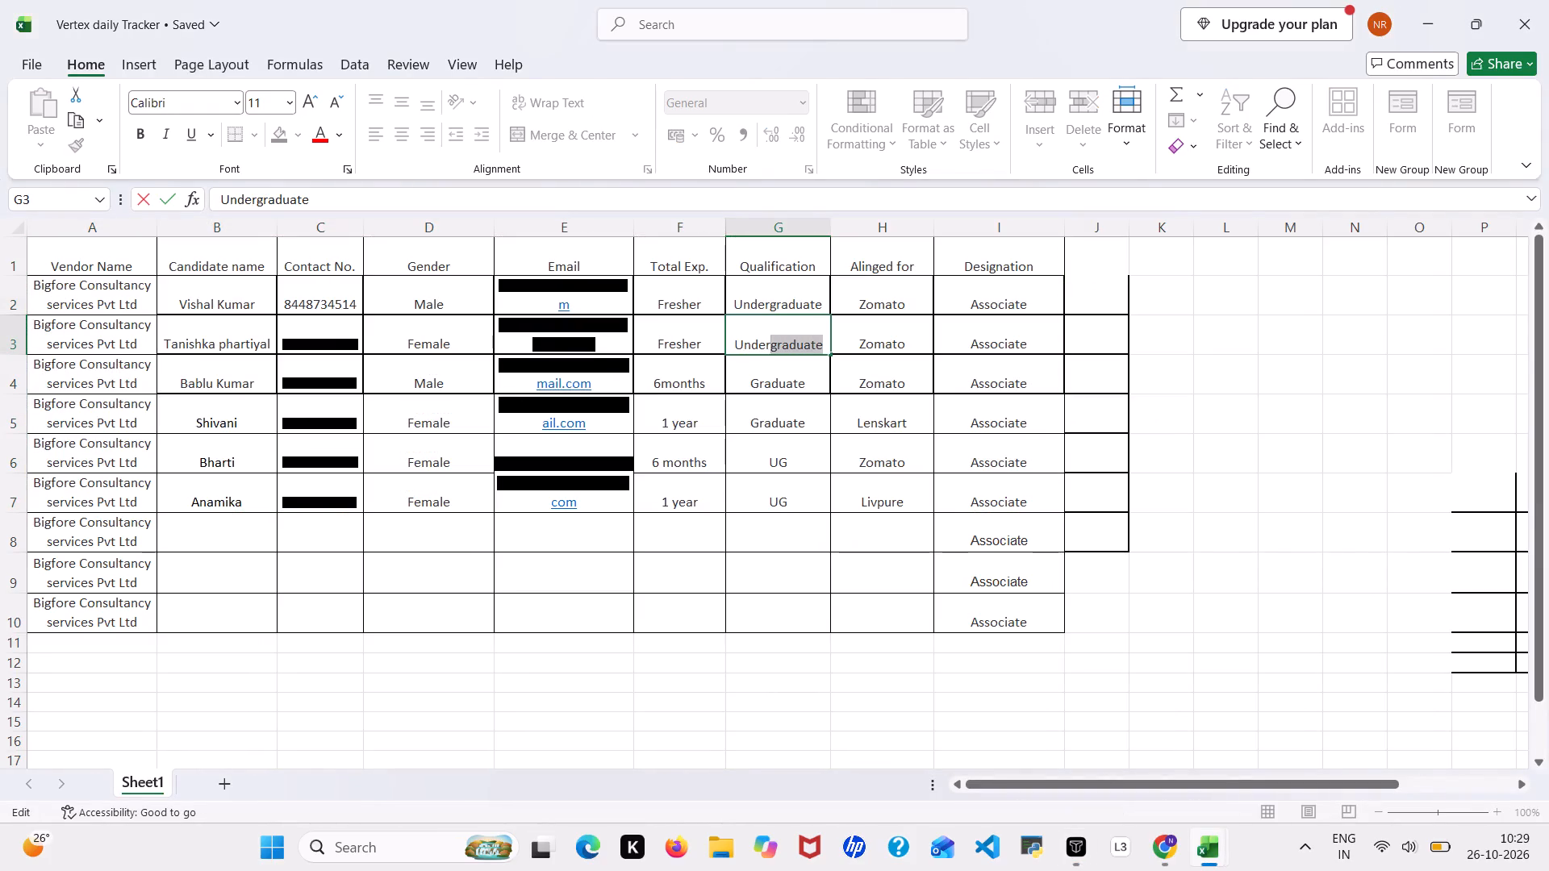
left_click_drag(770, 343, 747, 344)
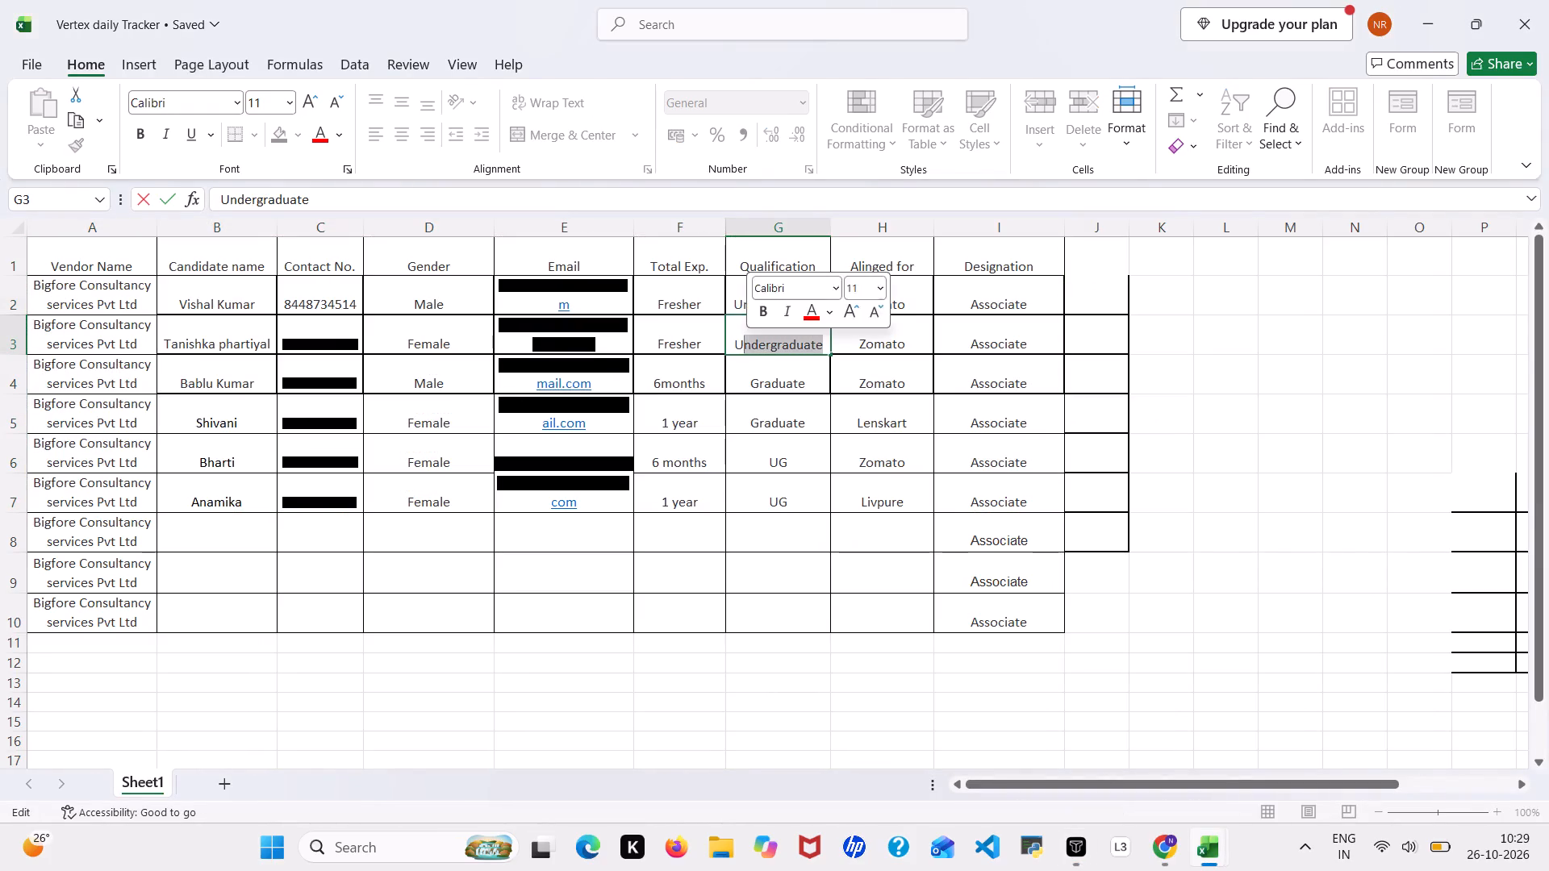
key("Delete")
key("shift+g")
double_click(798, 305)
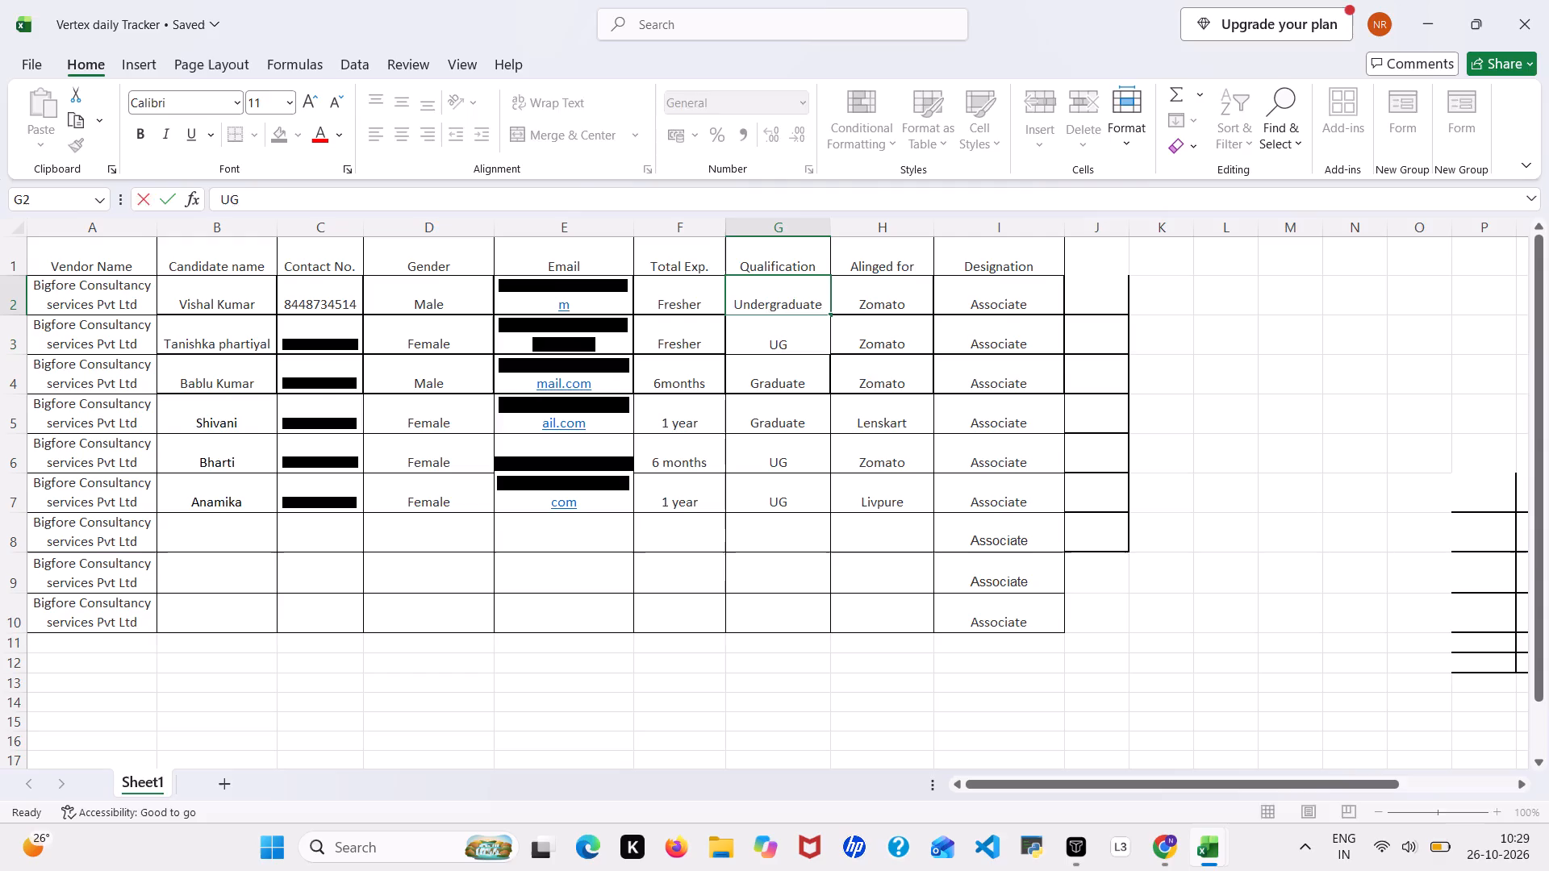
left_click_drag(822, 304, 744, 302)
key("Delete")
key("shift+g")
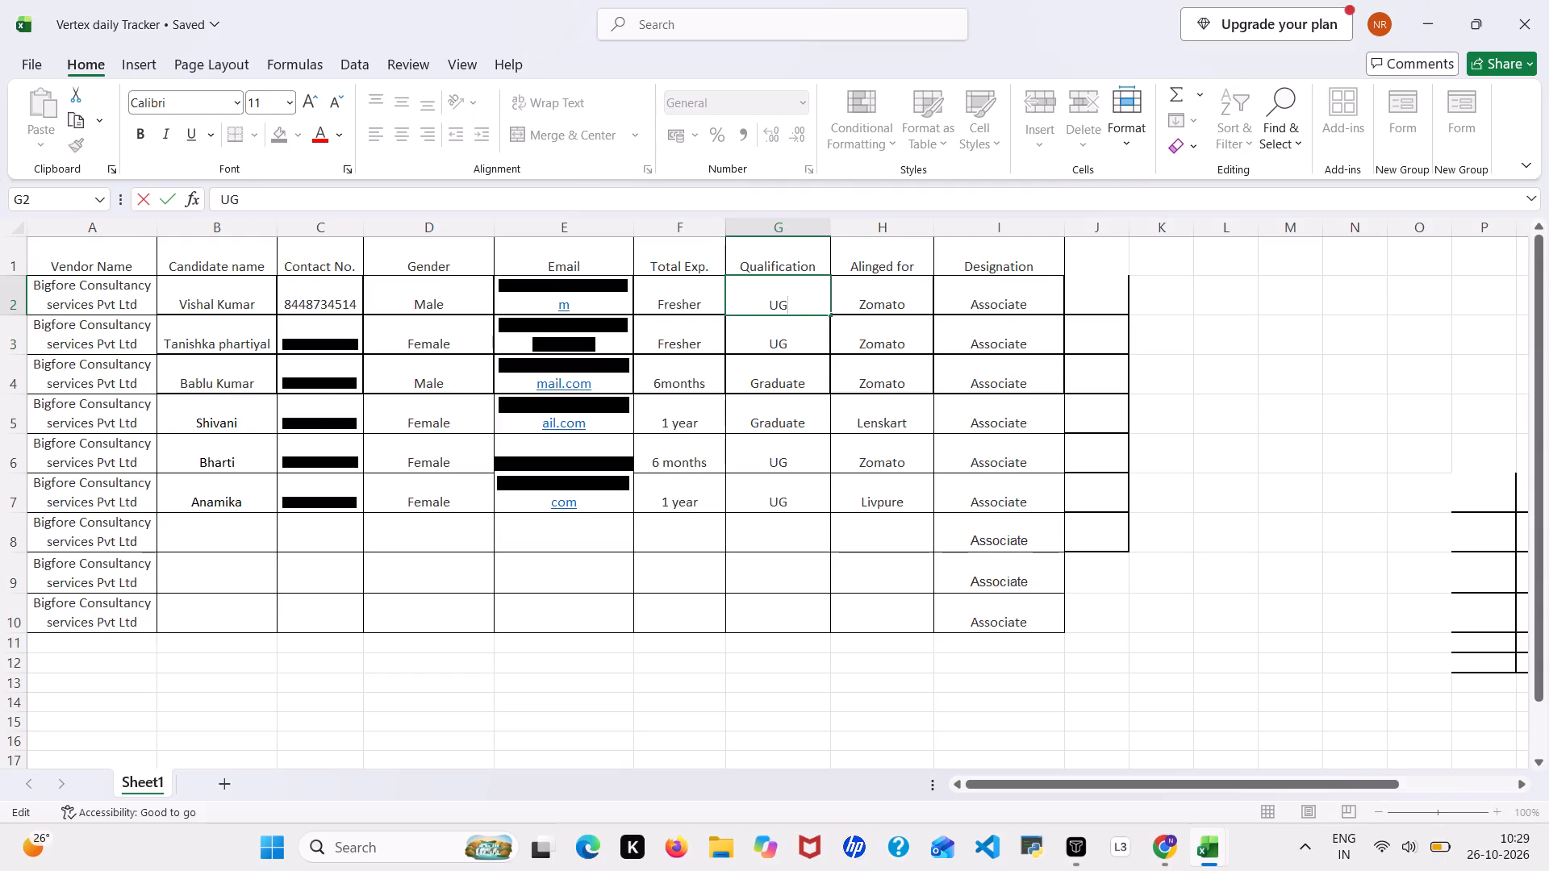
left_click_drag(1029, 493, 132, 289)
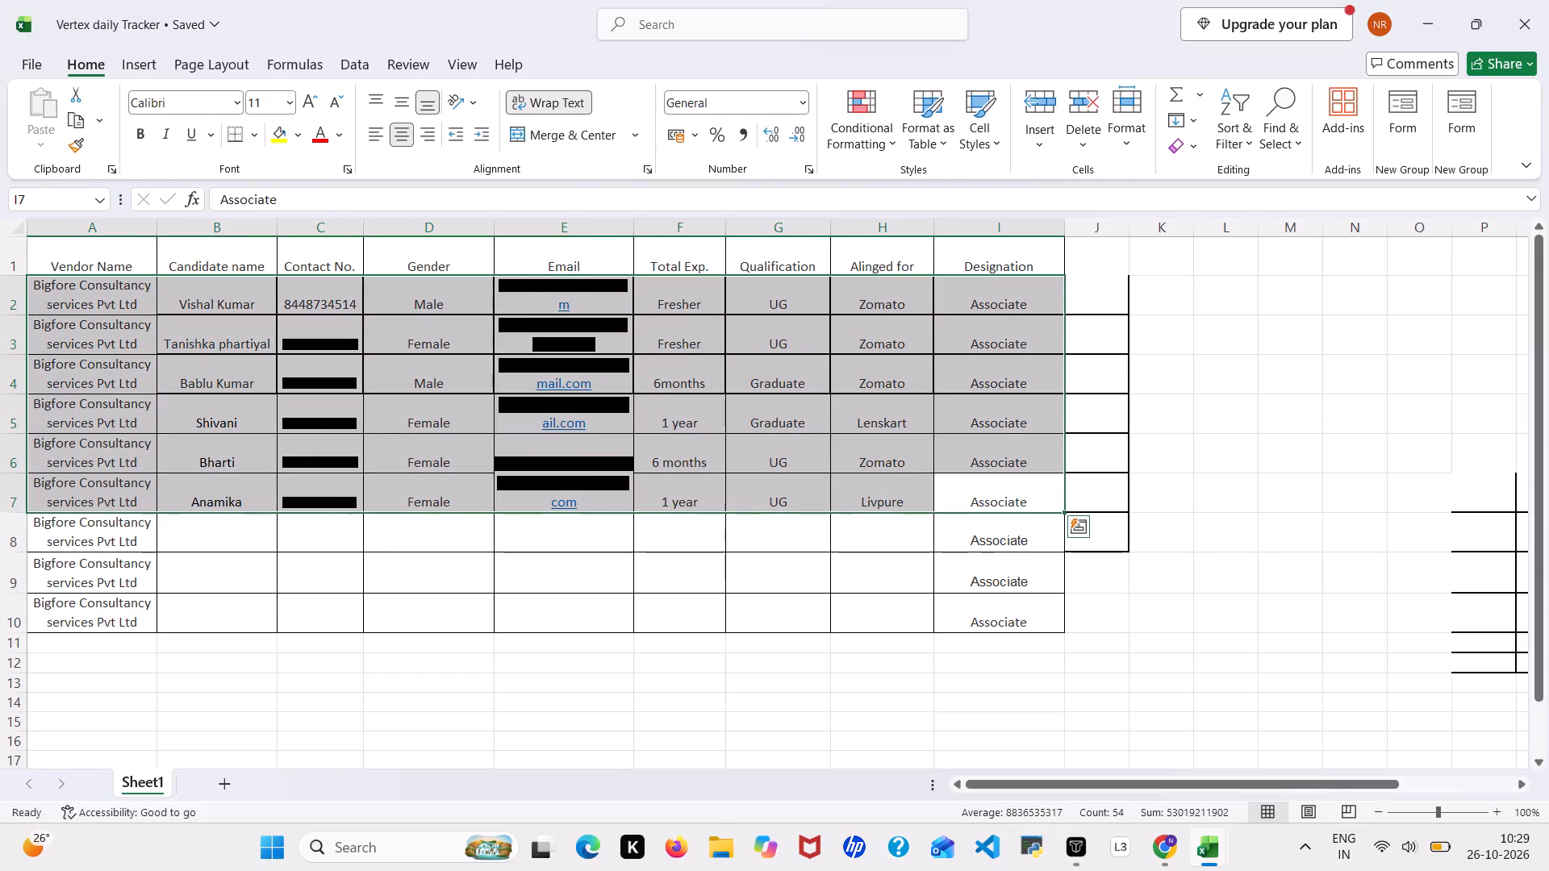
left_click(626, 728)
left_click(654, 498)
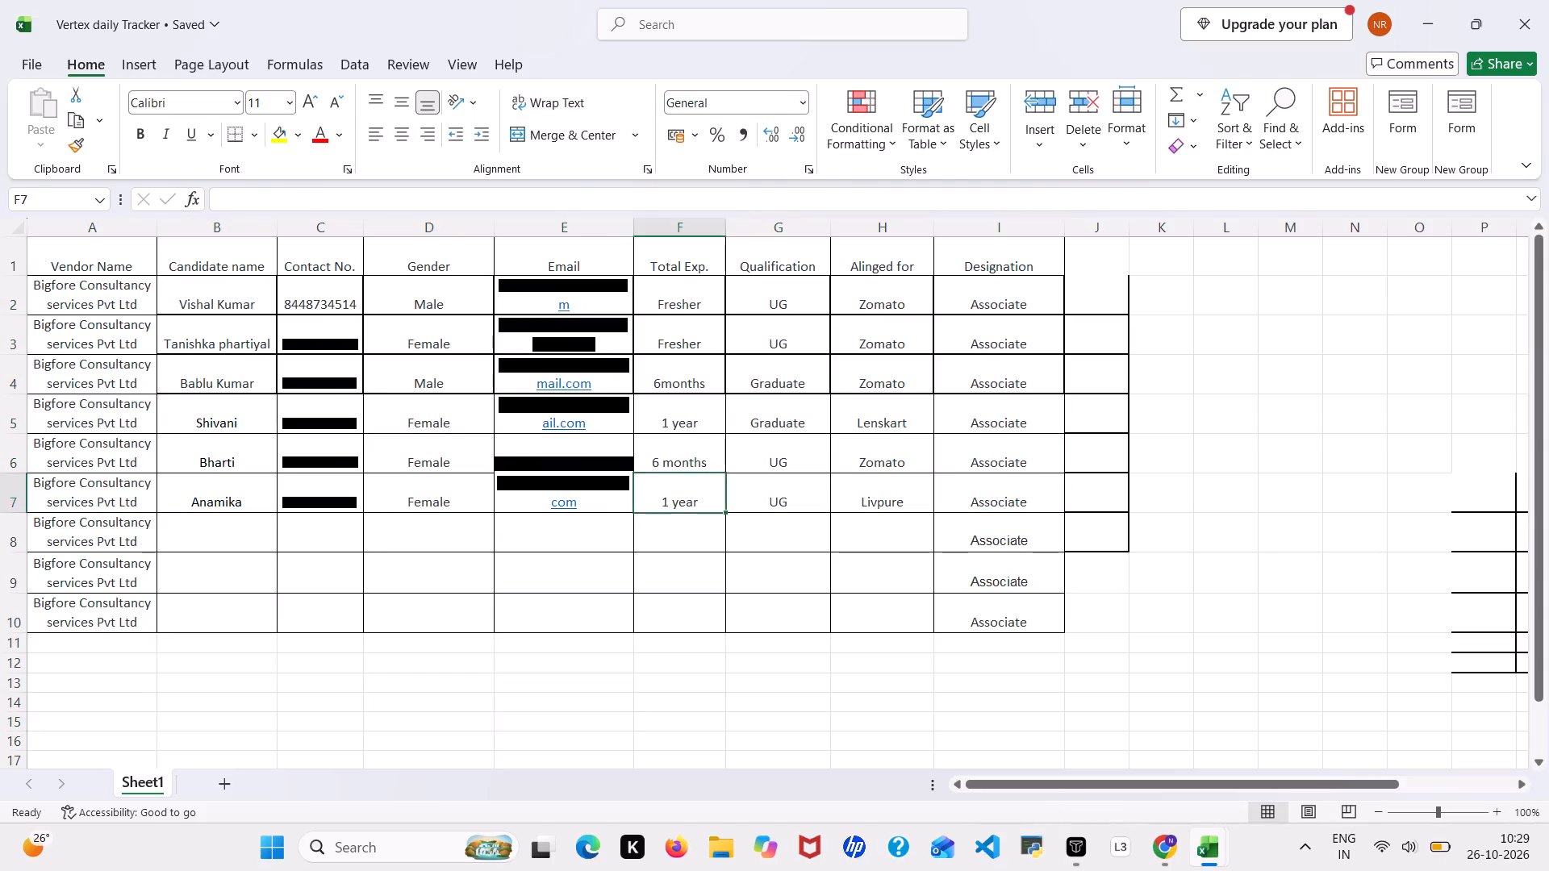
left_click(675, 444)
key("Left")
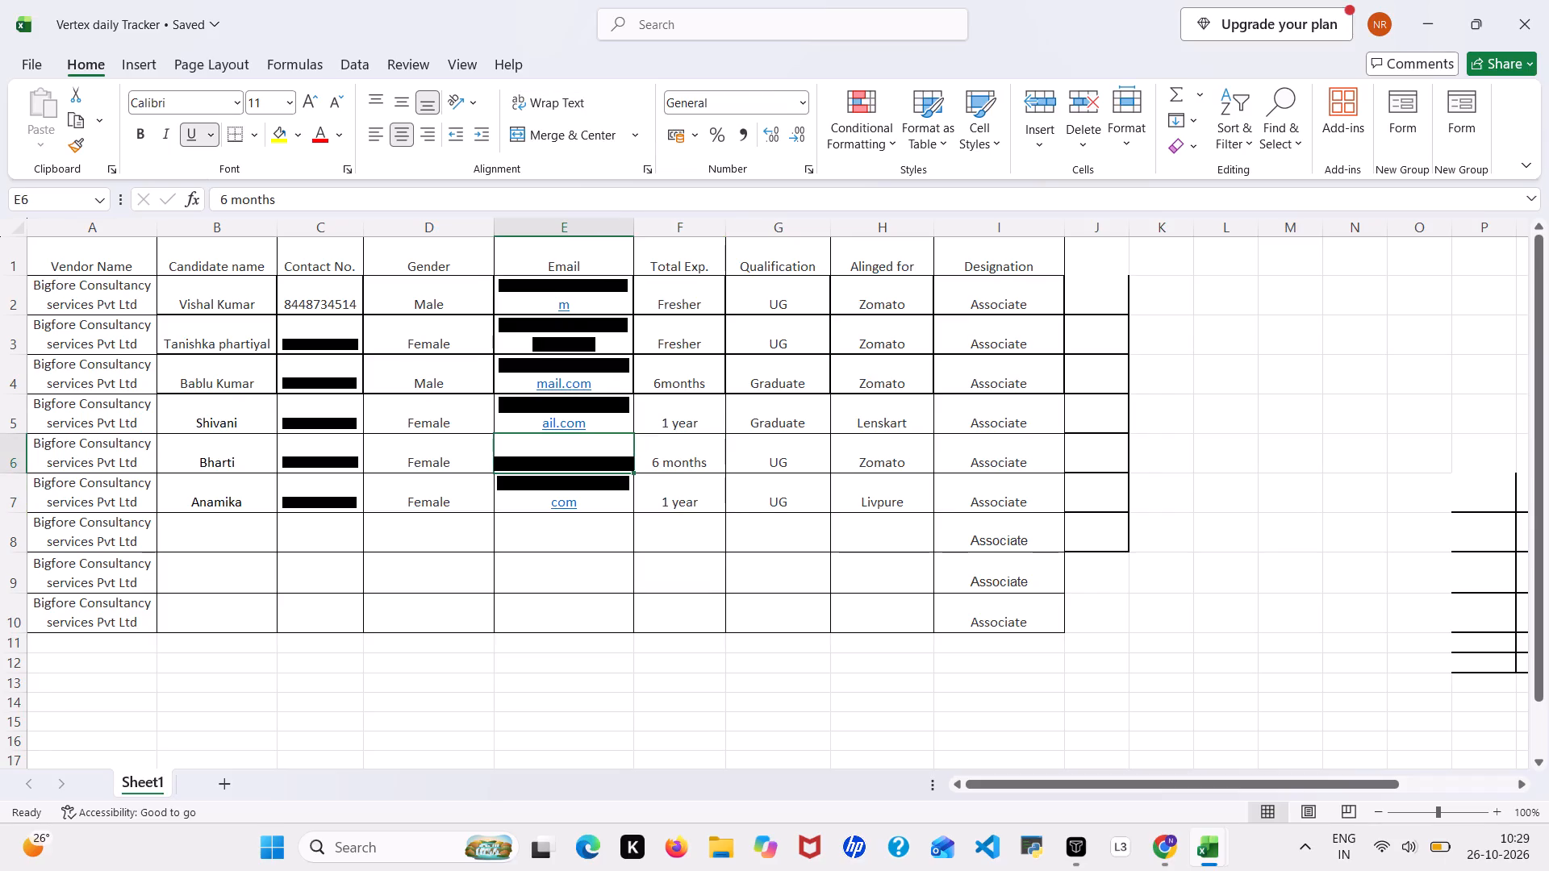
Clear Bharti's Email cell in the tracker and copy the email address from the resume in the draft's Adobe Scan Sep 18, 2026 PDF.
key("Delete")
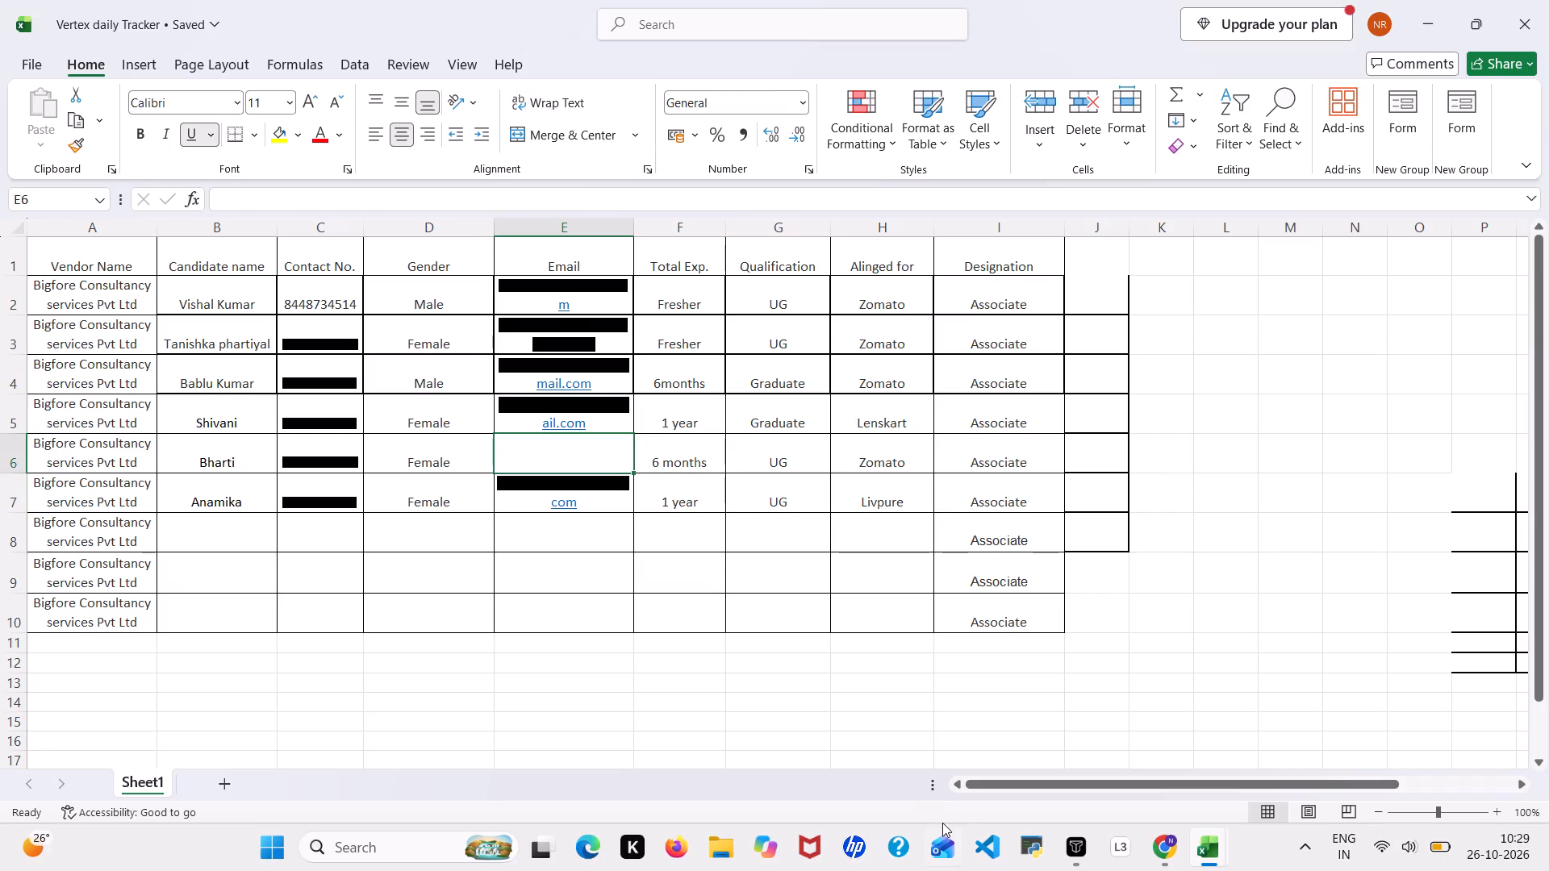
left_click(1082, 867)
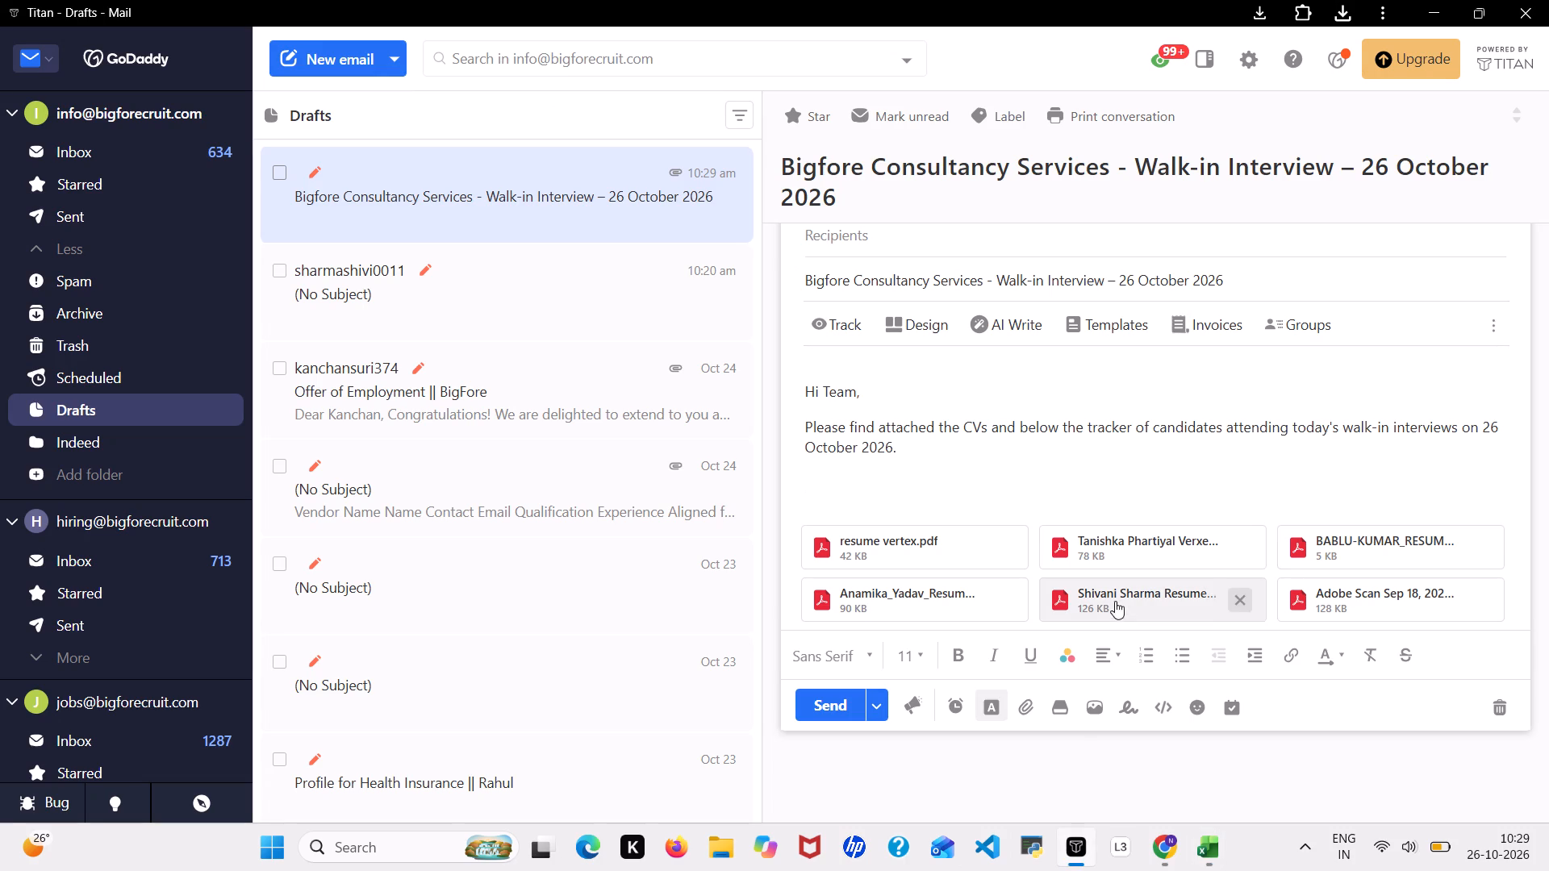
left_click(1357, 594)
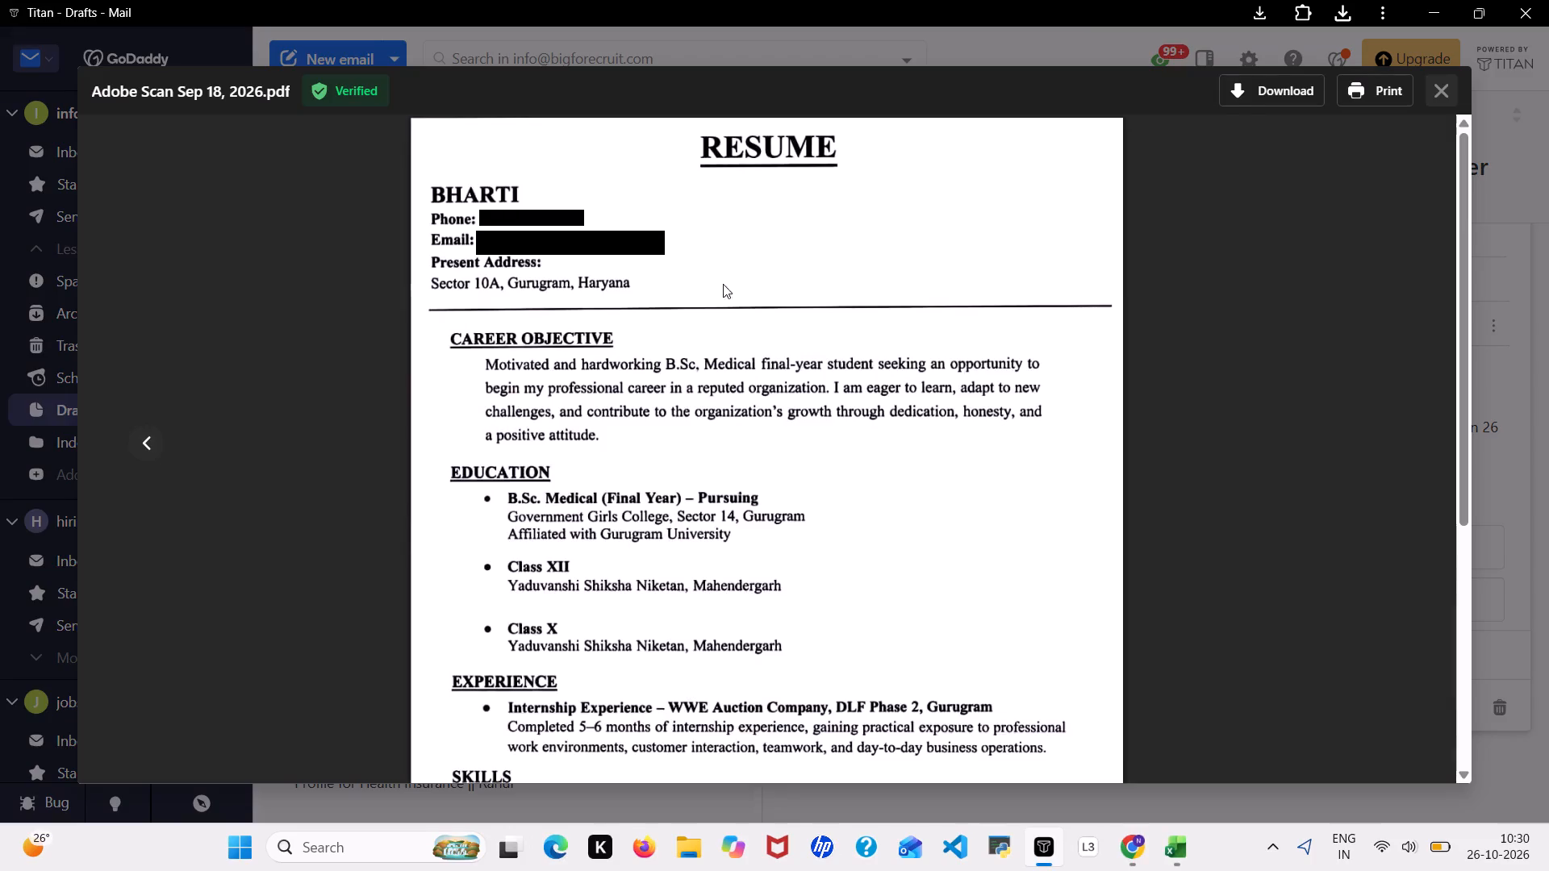
left_click_drag(660, 241, 489, 238)
left_click_drag(489, 238, 478, 238)
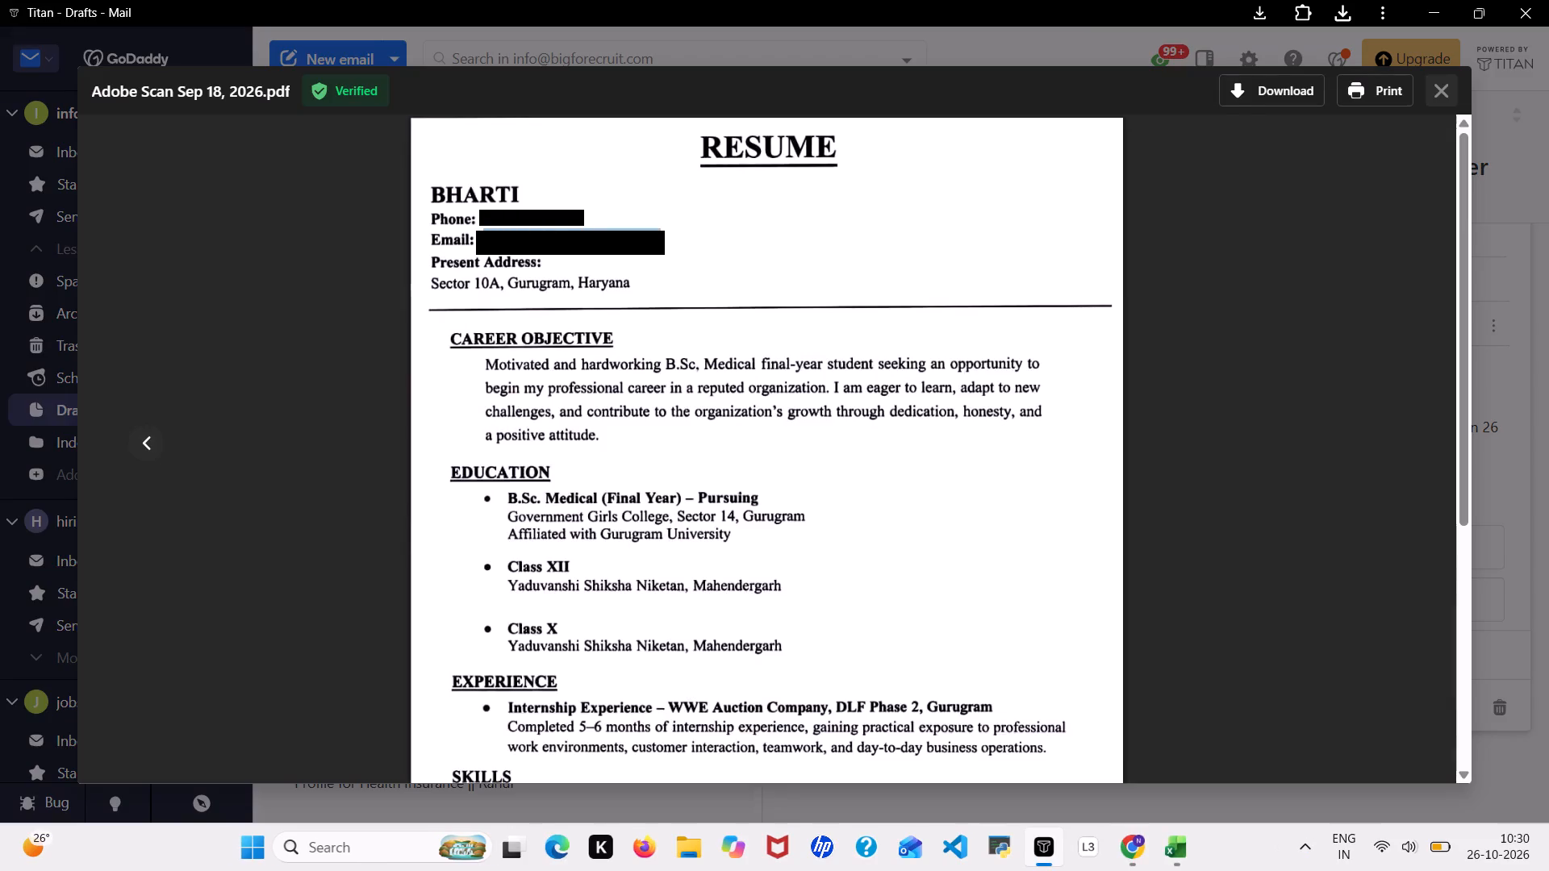
left_click_drag(478, 238, 478, 238)
left_click(478, 238)
left_click_drag(478, 238, 555, 238)
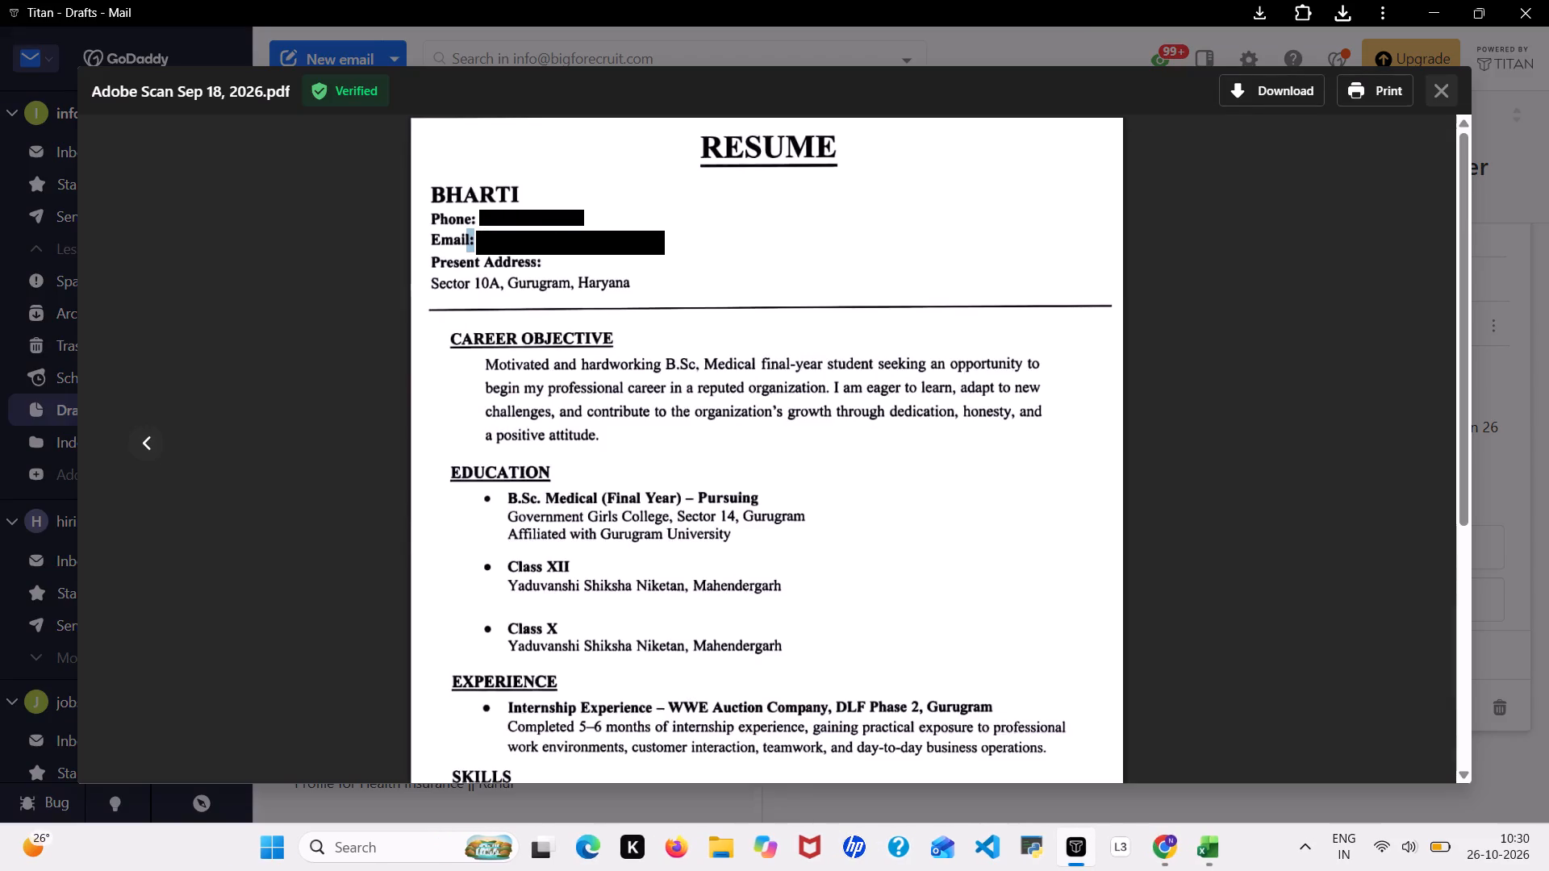
left_click(555, 238)
left_click_drag(478, 233, 624, 235)
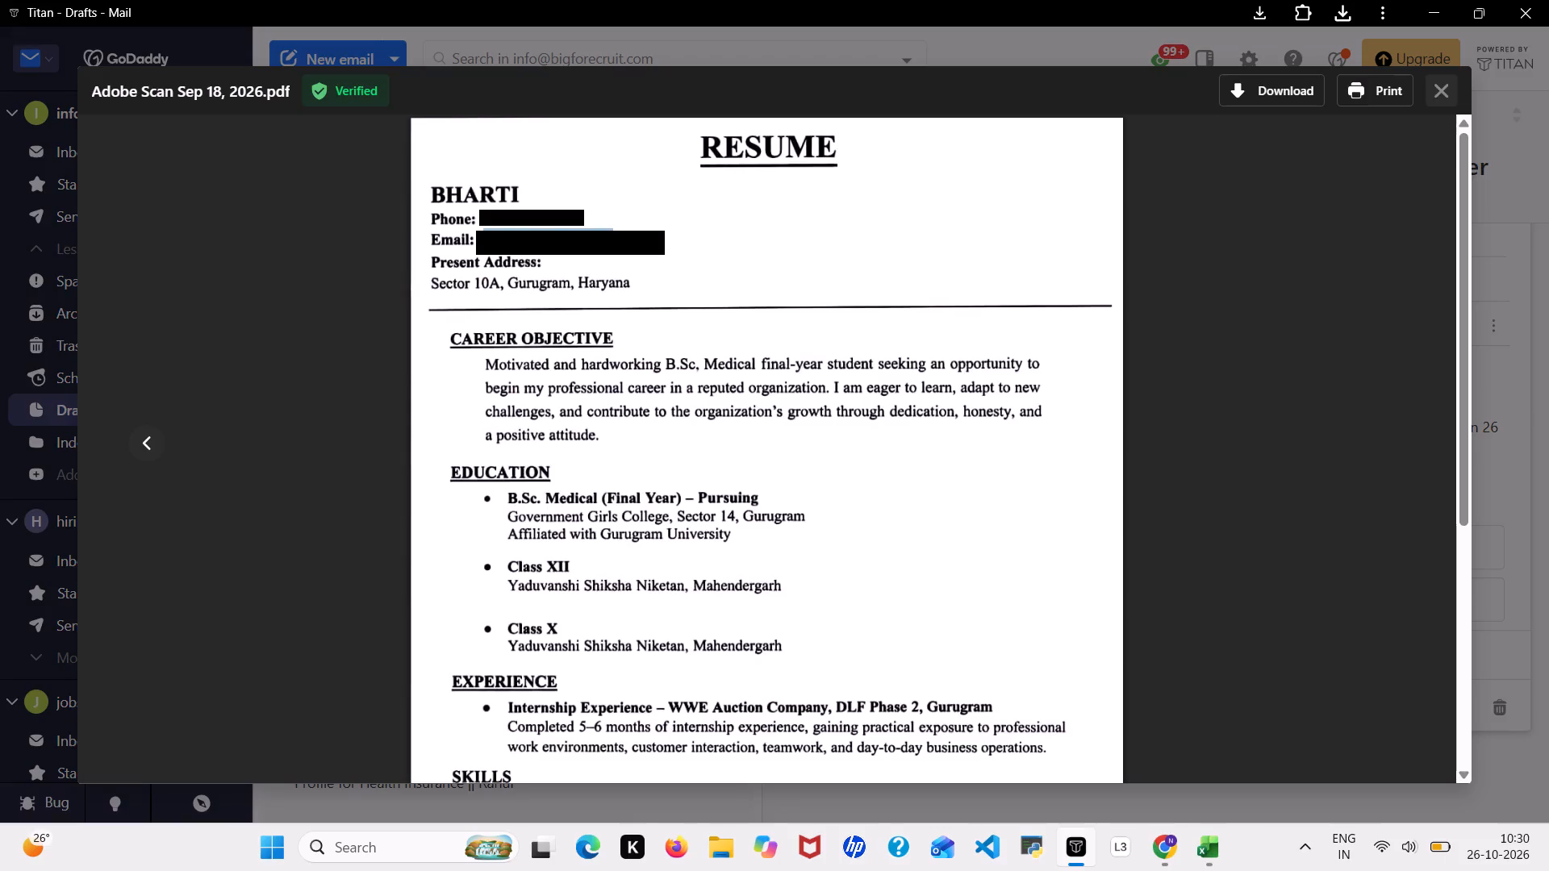
left_click_drag(624, 235, 656, 235)
key("ctrl+c")
In the Vertex daily Tracker, enter the copied address with a leading b in Bharti's Email cell in row 6 and wrap its text.
left_click(1257, 763)
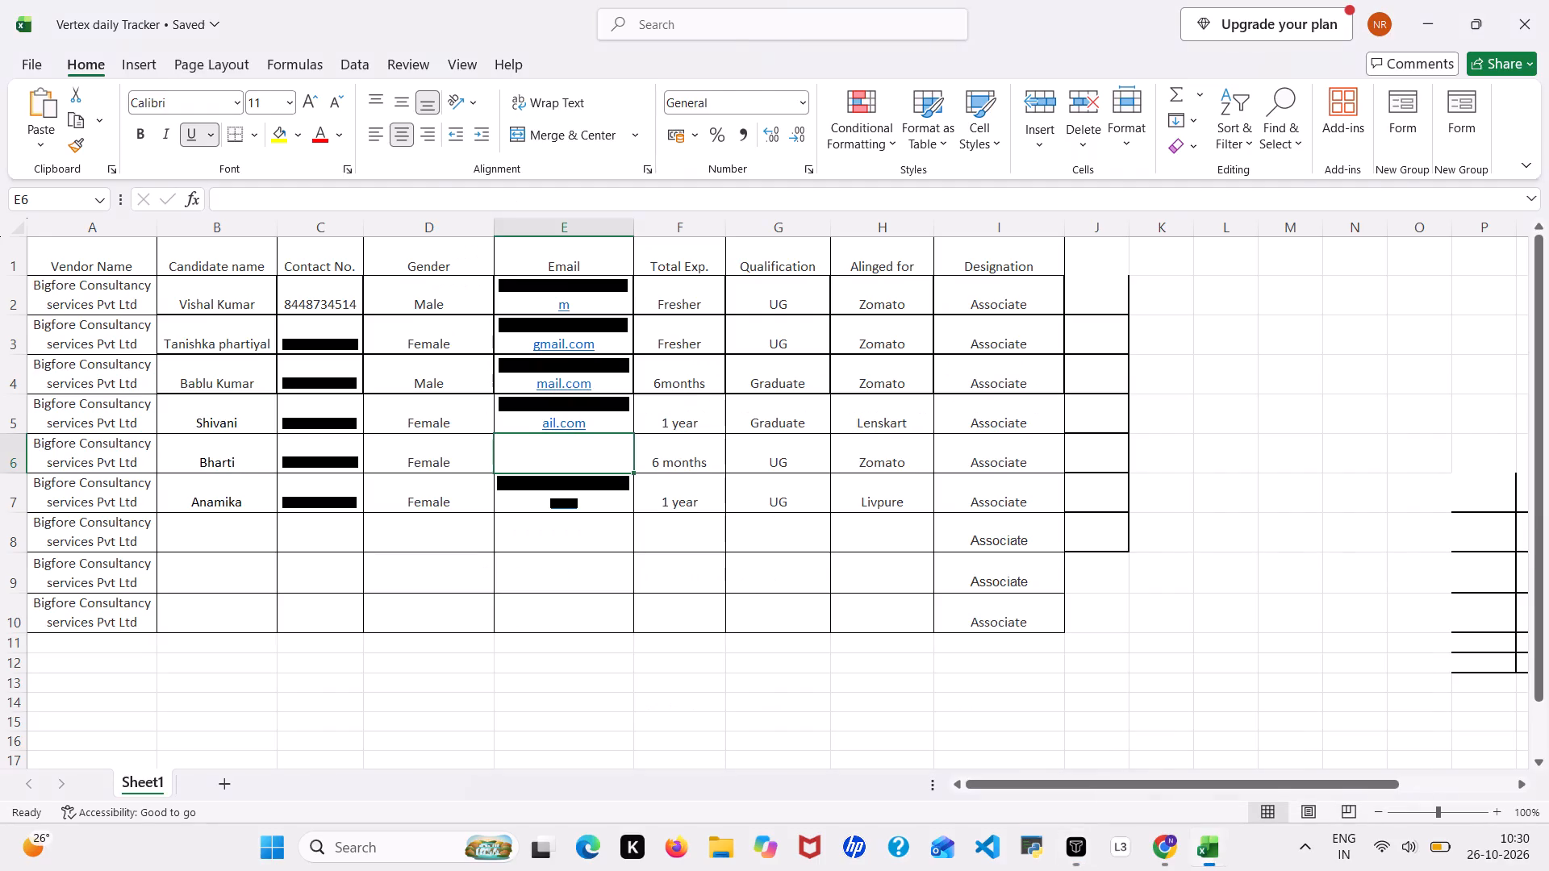
key("b")
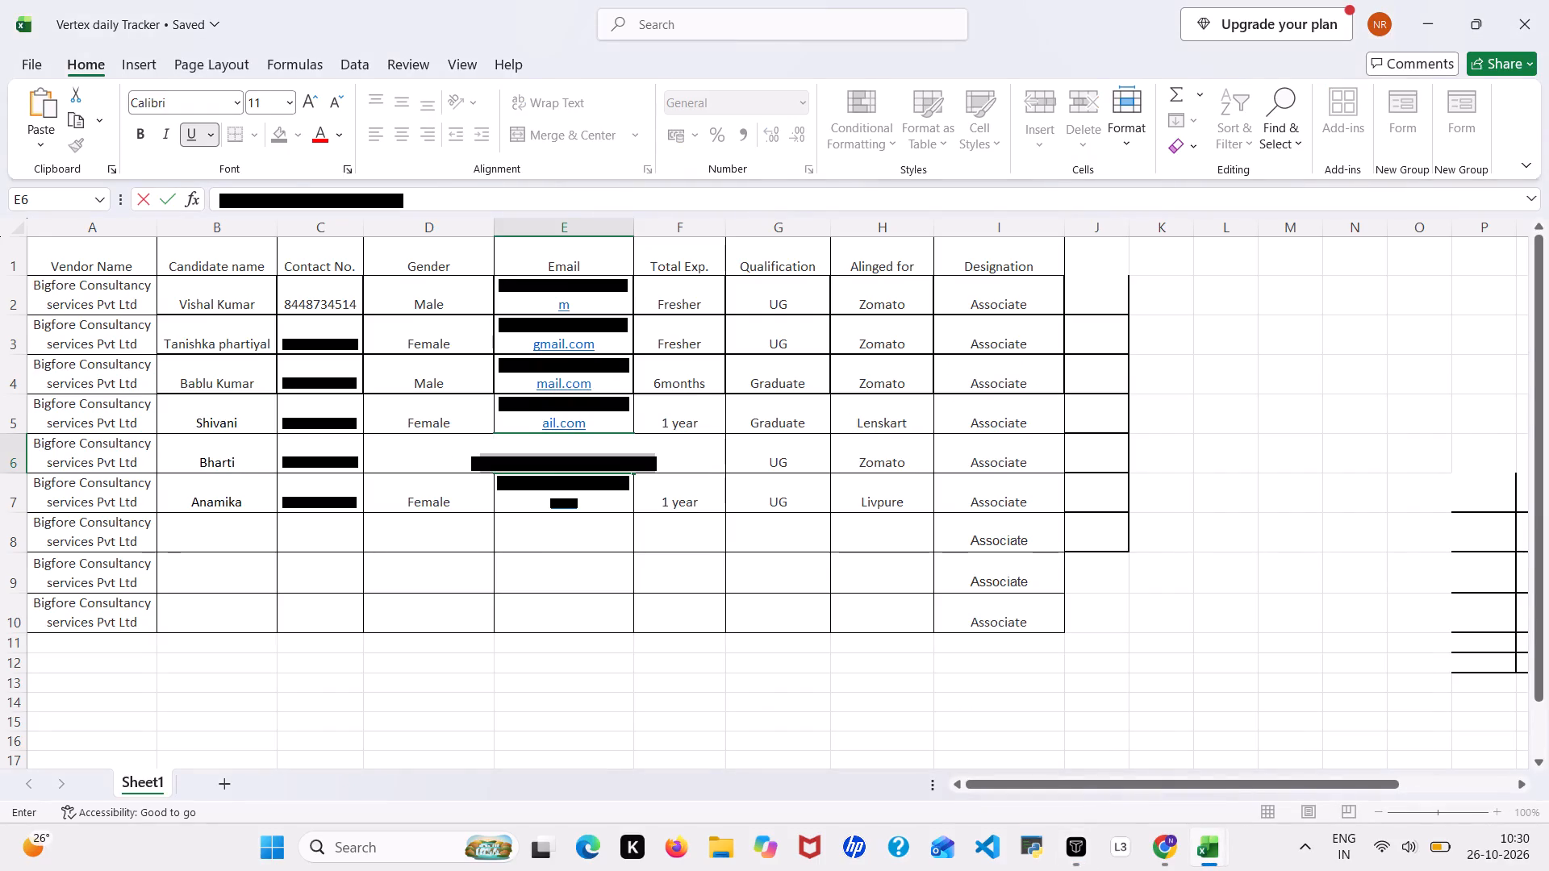
key("ctrl+v")
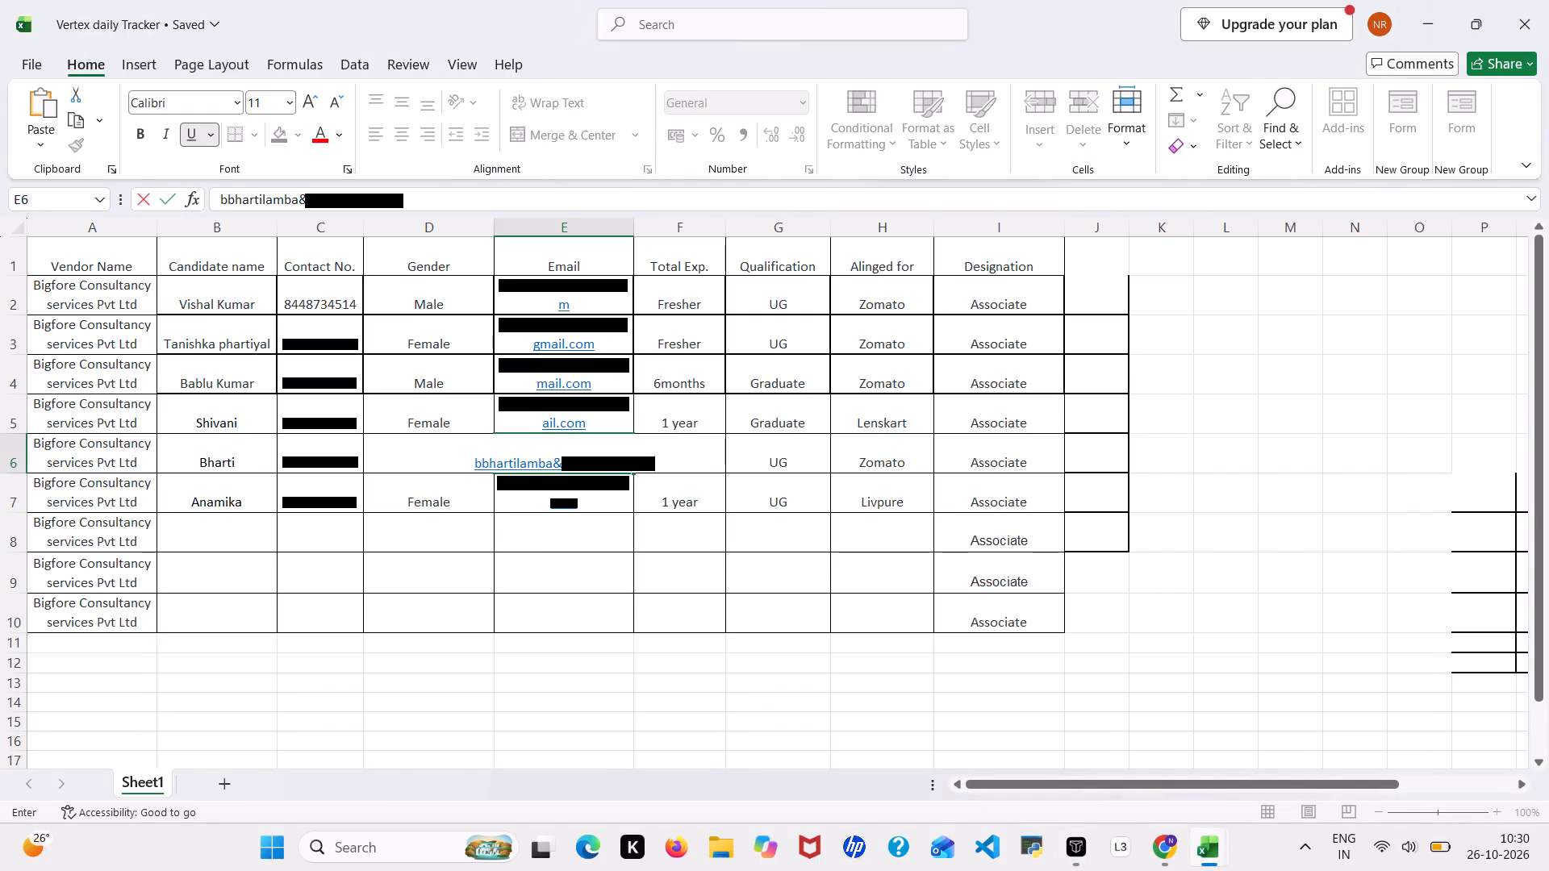
left_click(480, 464)
key("BackSpace")
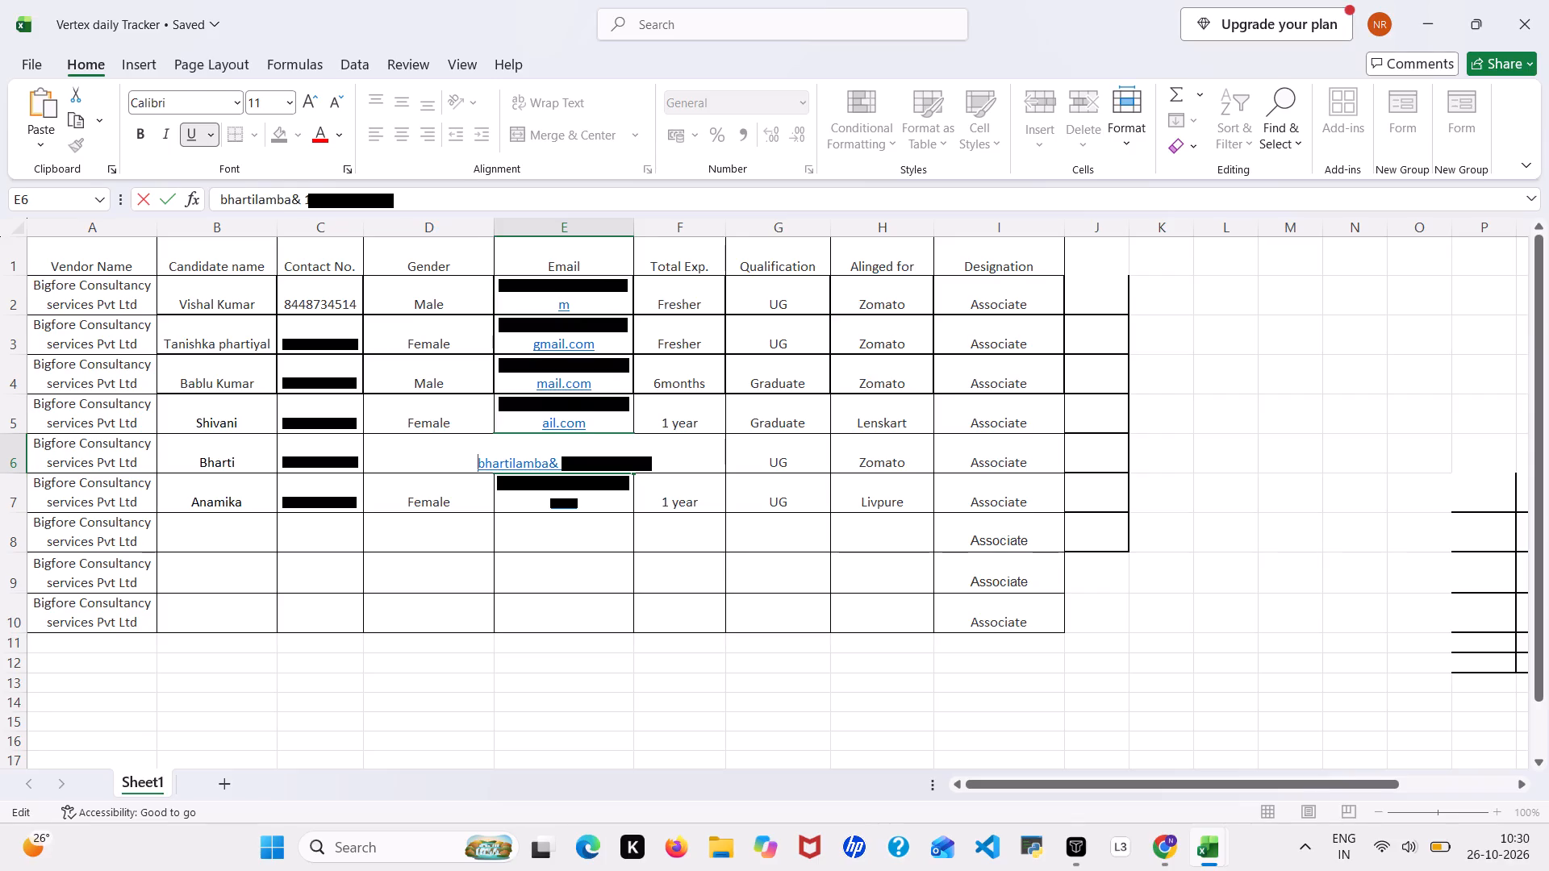
left_click(914, 731)
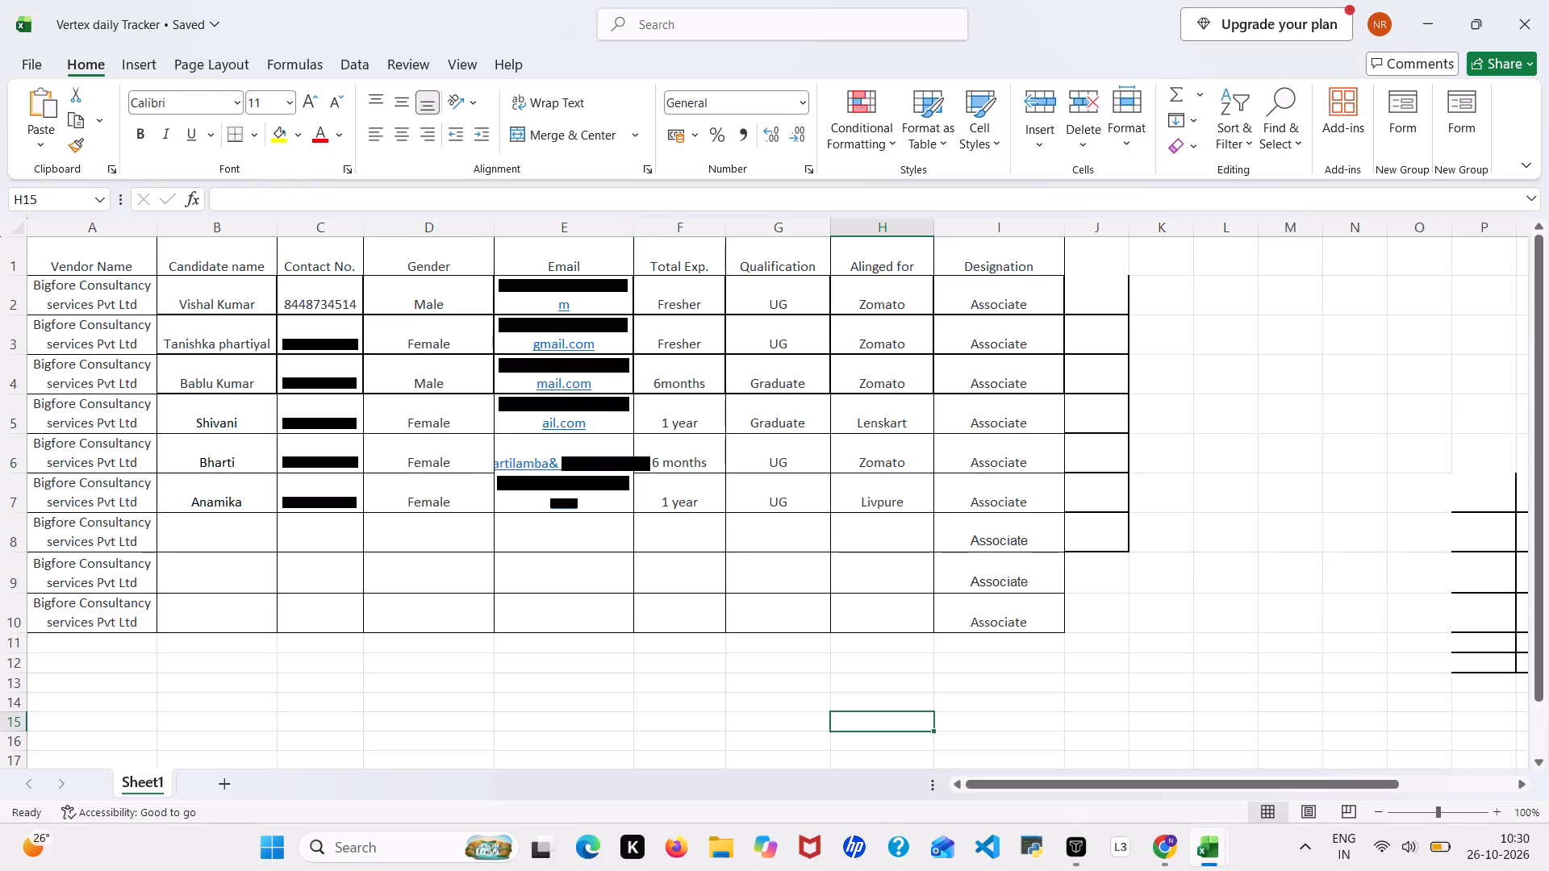
left_click(612, 448)
left_click(577, 107)
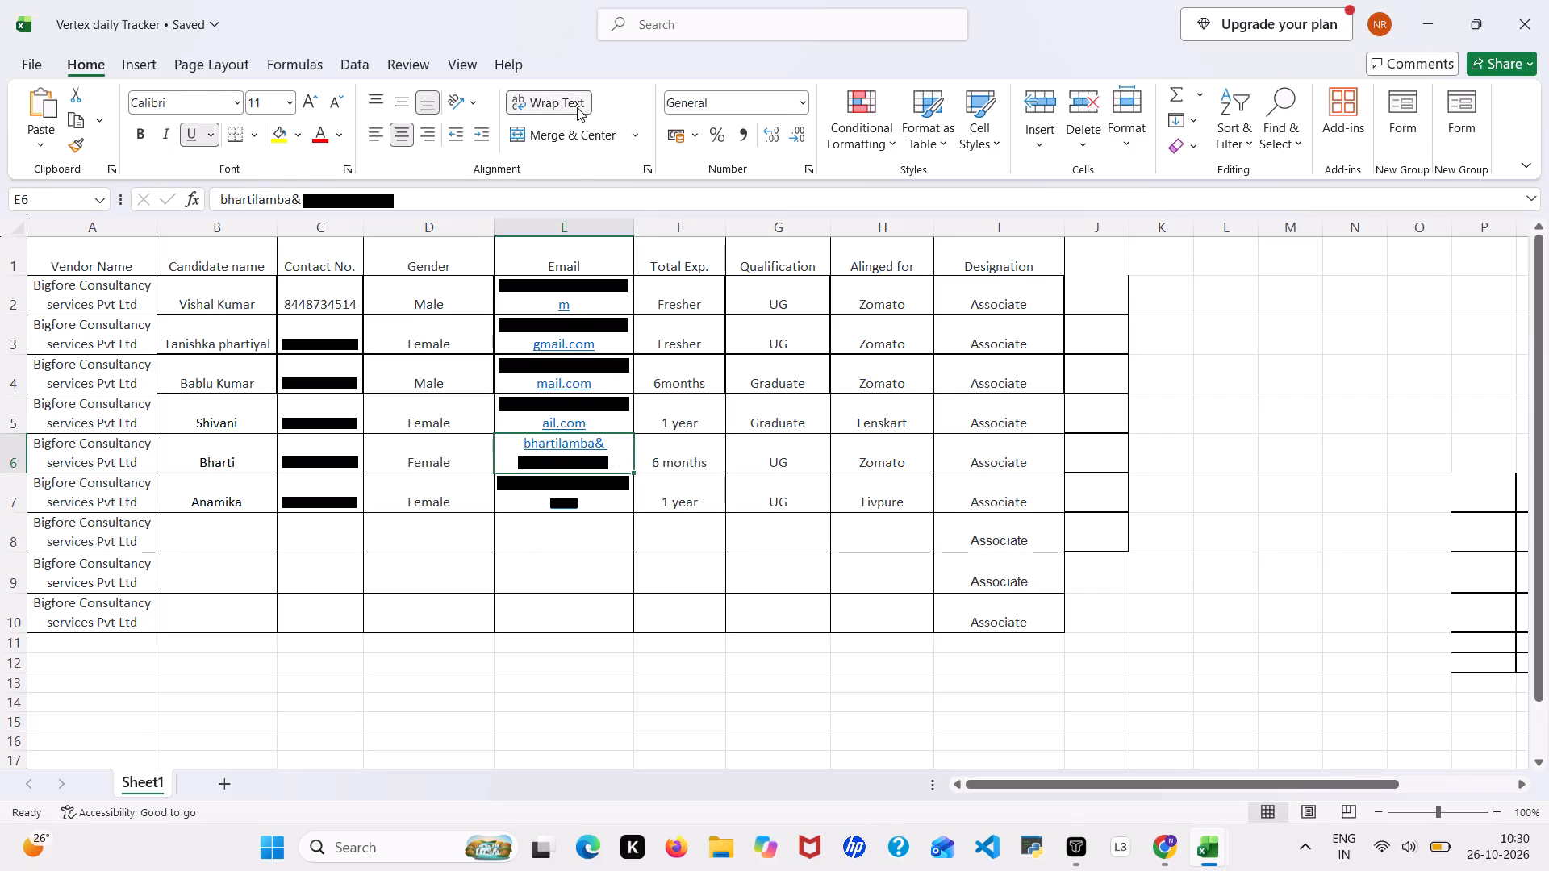
Copy the tracker table, rows 1 to 7 from Vendor Name to Designation, and paste it below the email draft's introductory line.
left_click_drag(1033, 495, 672, 455)
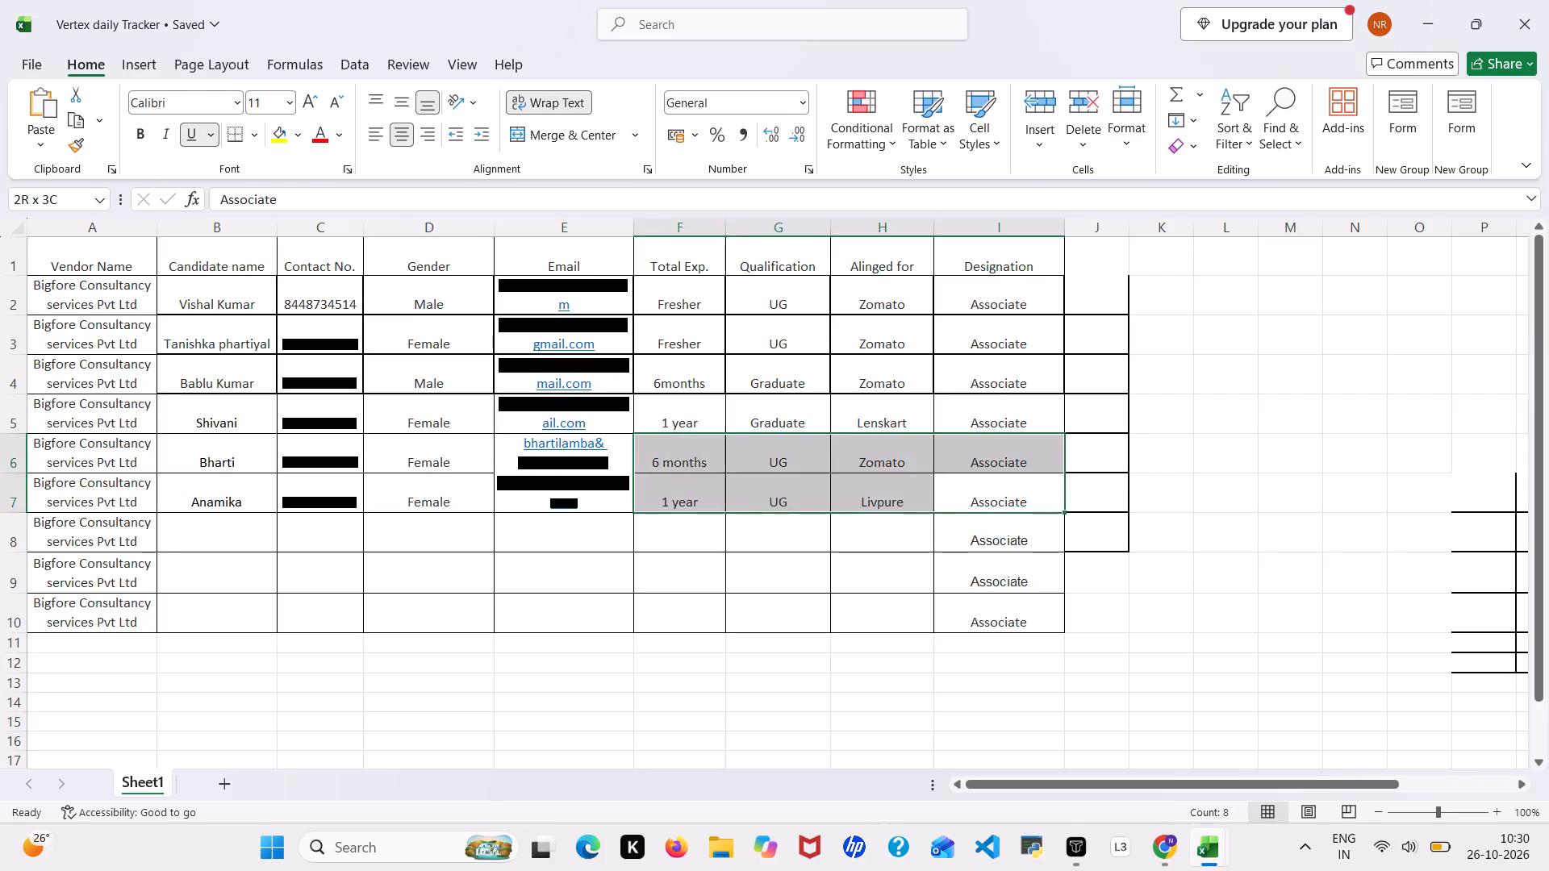
left_click_drag(672, 455, 9, 269)
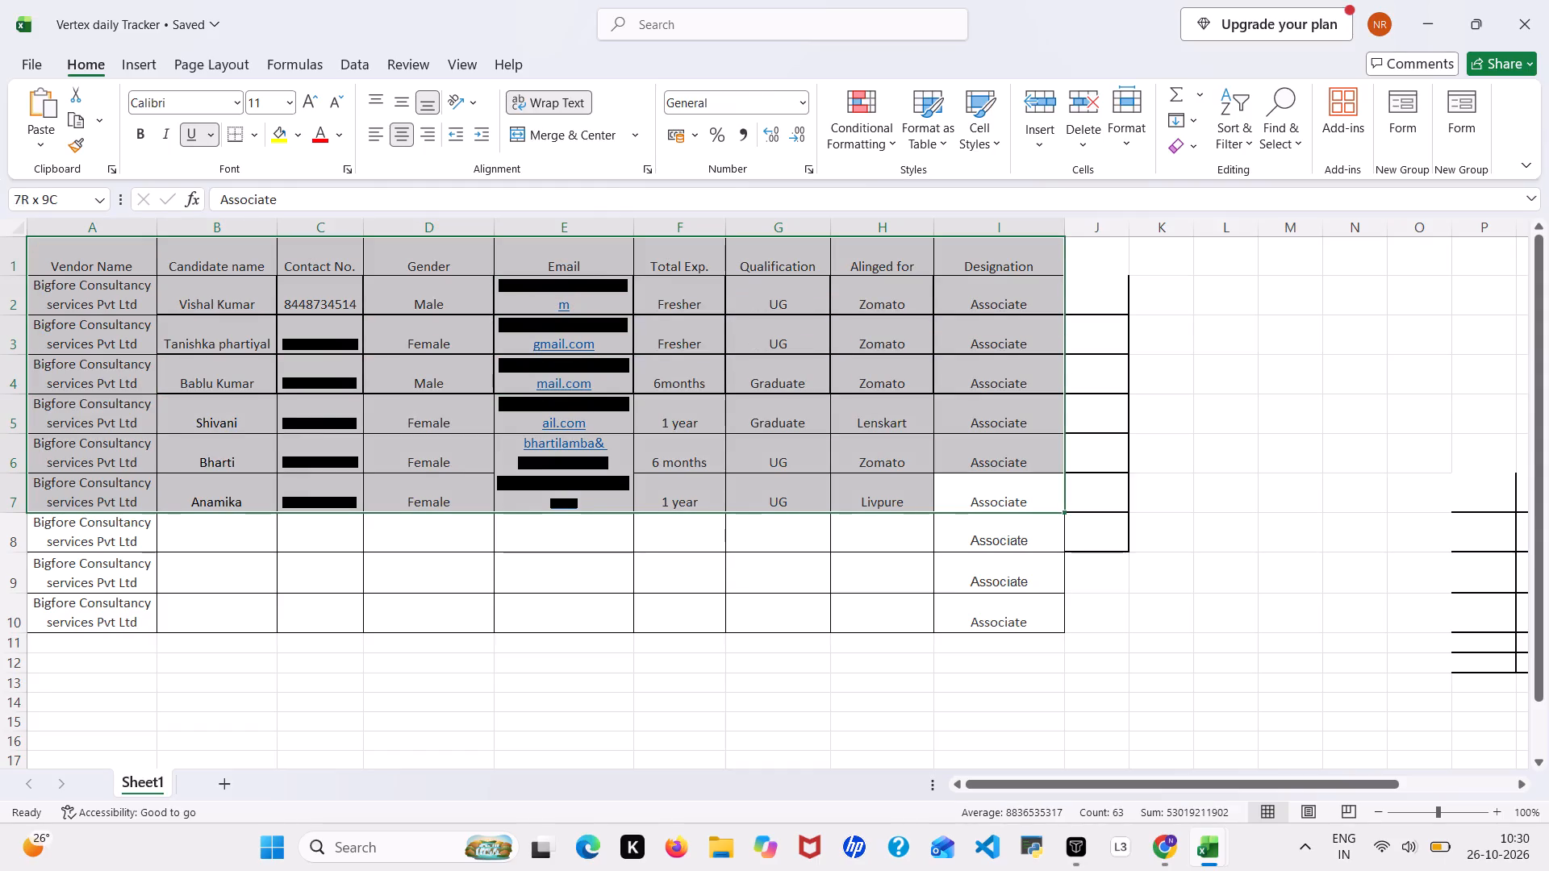
left_click_drag(9, 269, 0, 268)
key("ctrl+c")
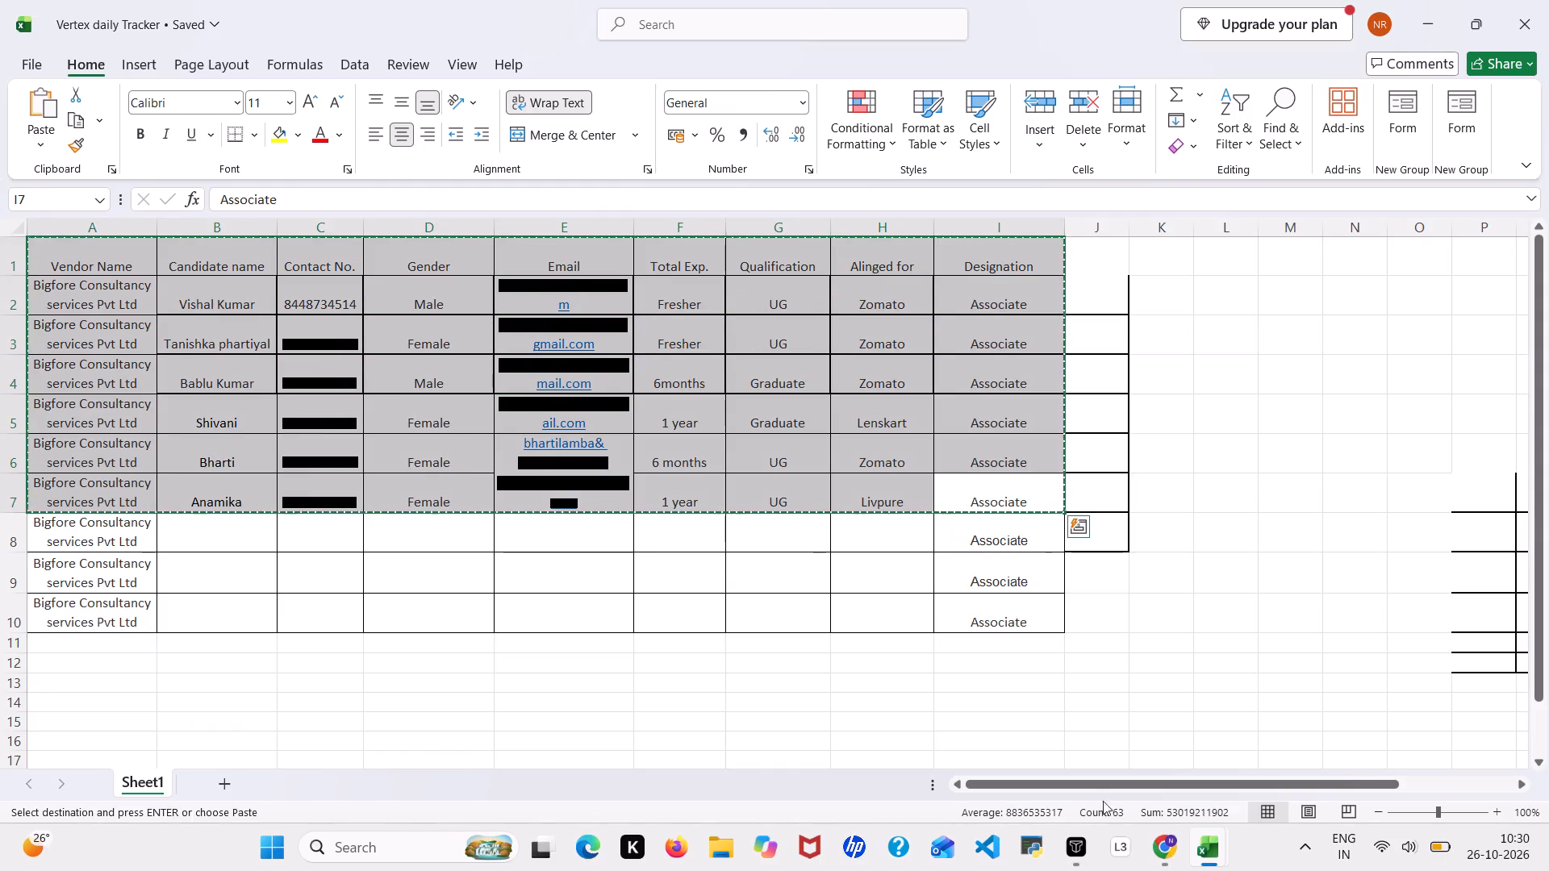
left_click(1071, 857)
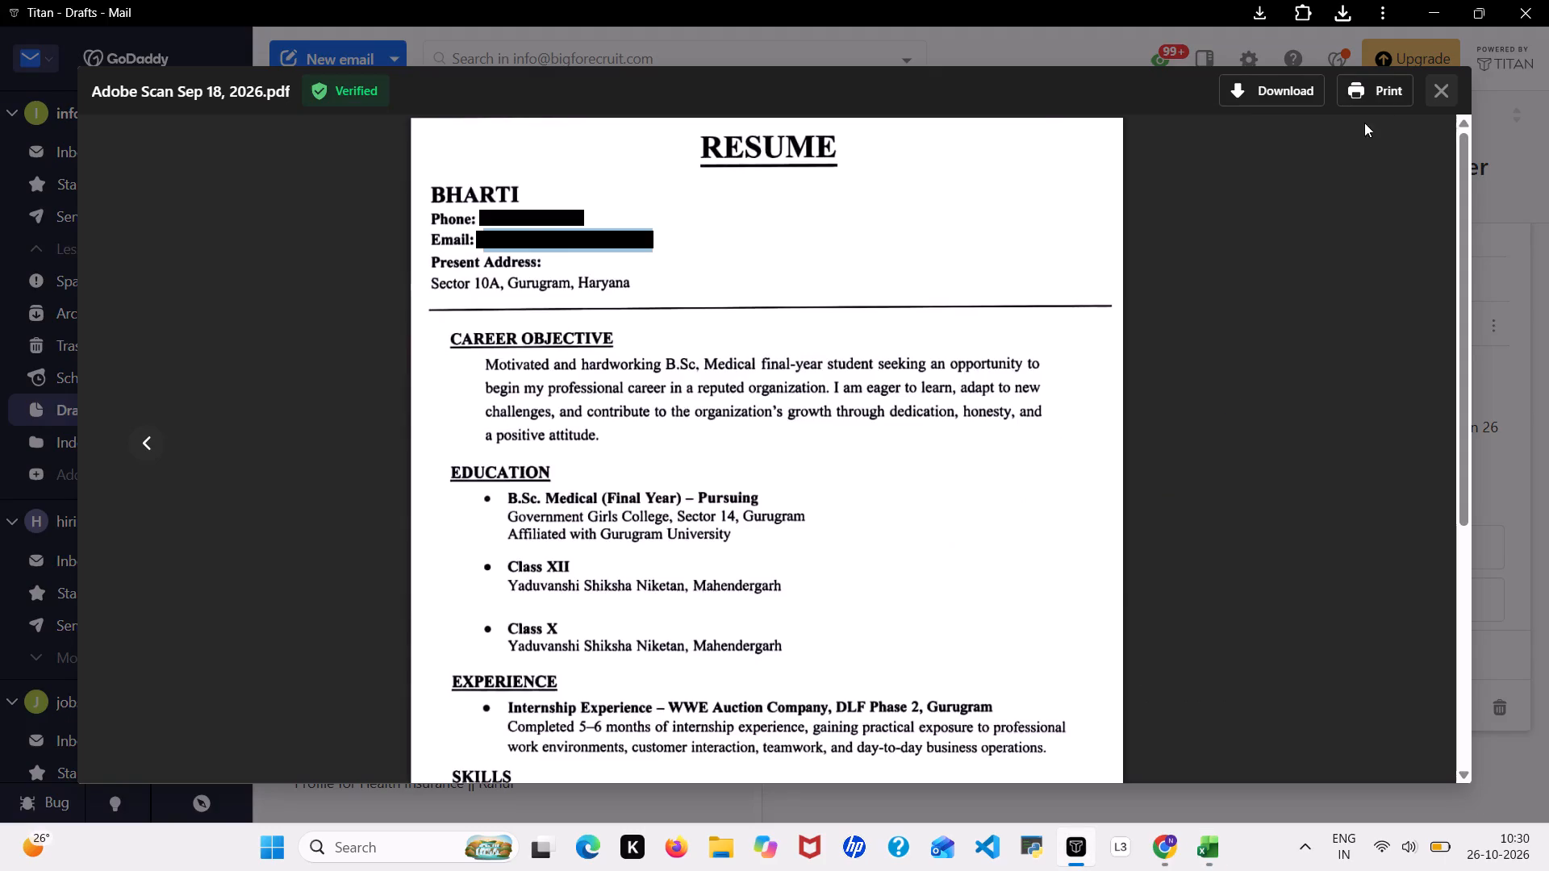
left_click(1439, 88)
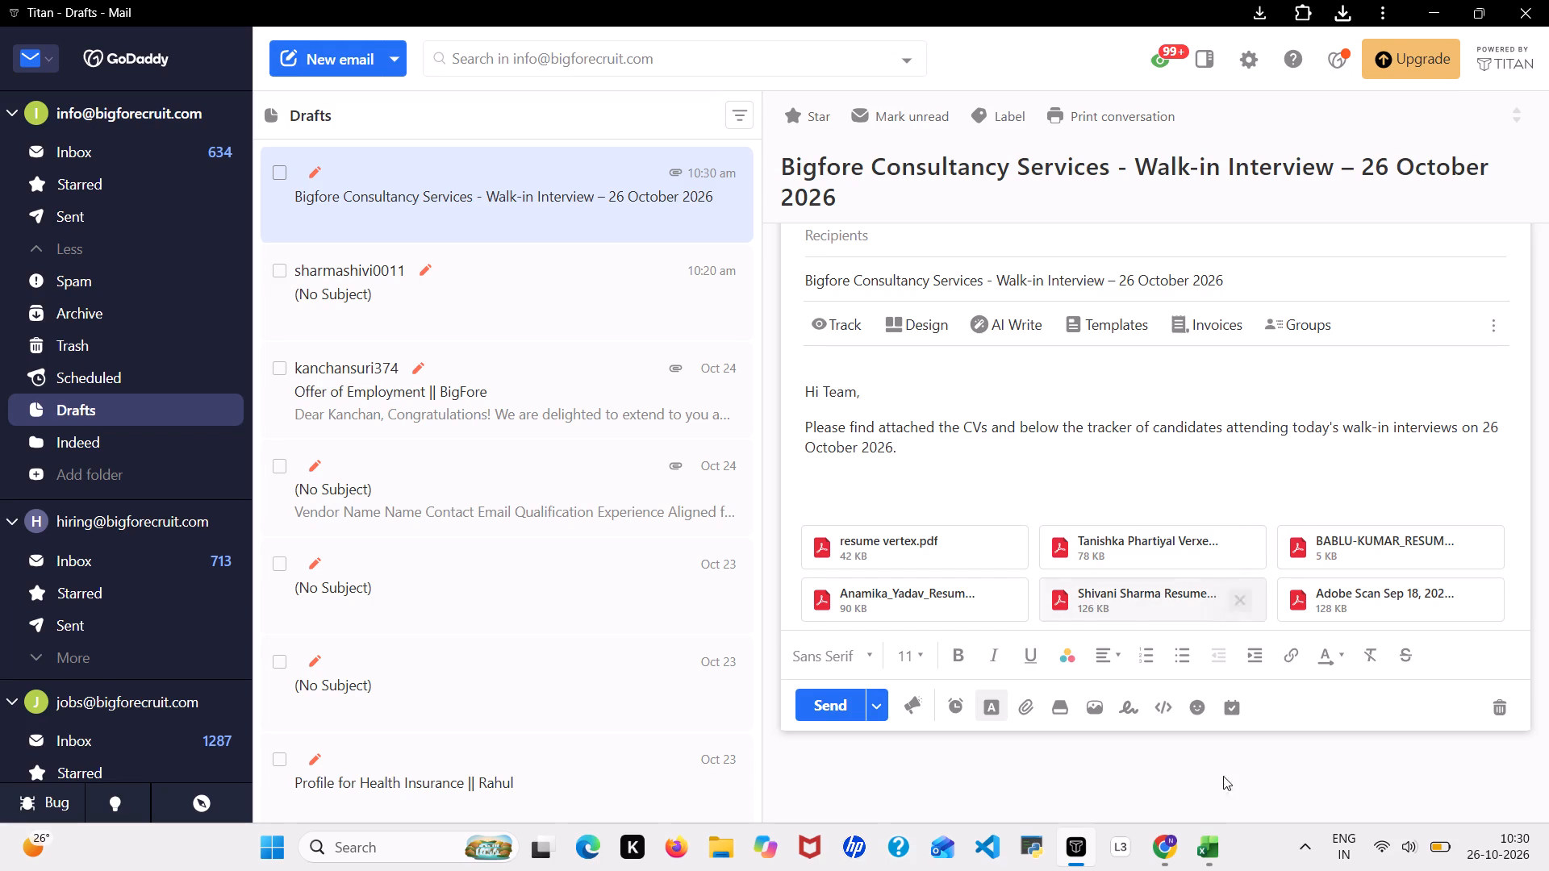
left_click(1260, 761)
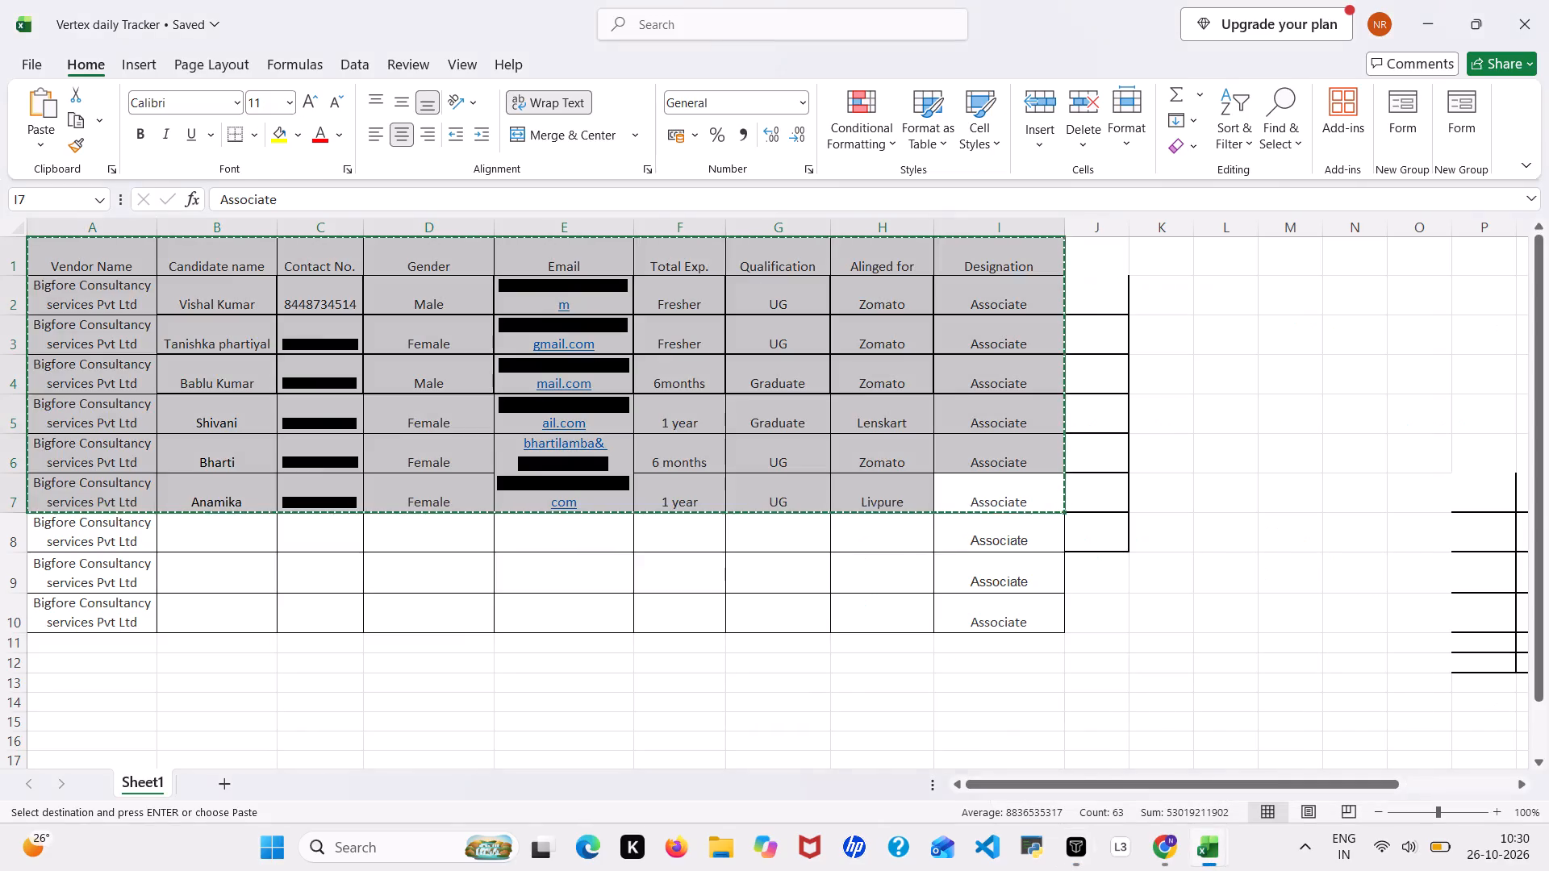
left_click(1080, 848)
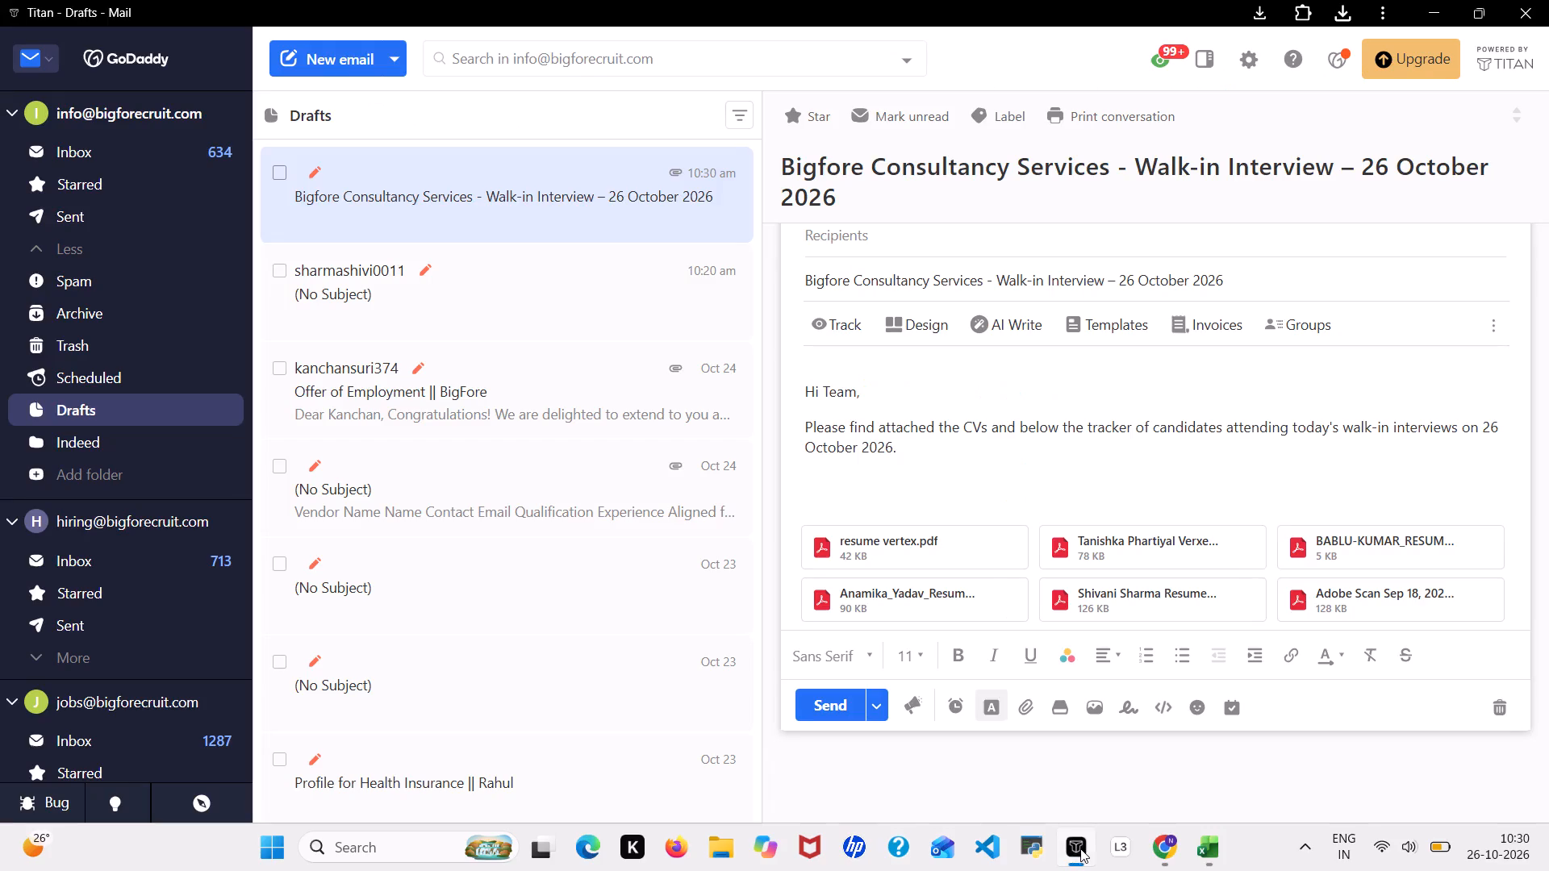
left_click(901, 450)
key("Return")
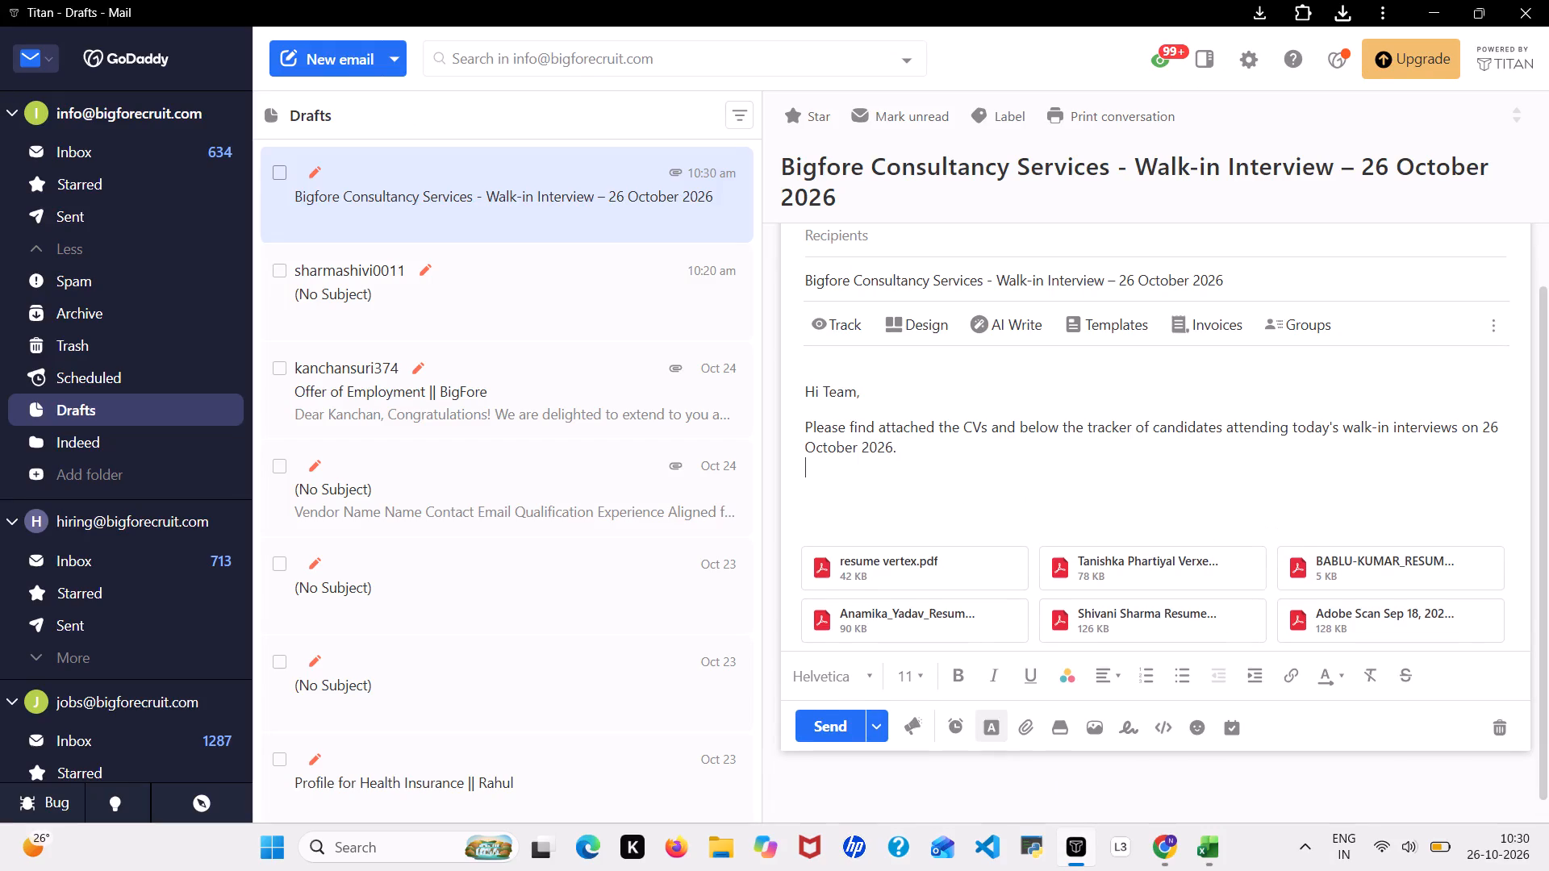
key("Return")
key("ctrl+v")
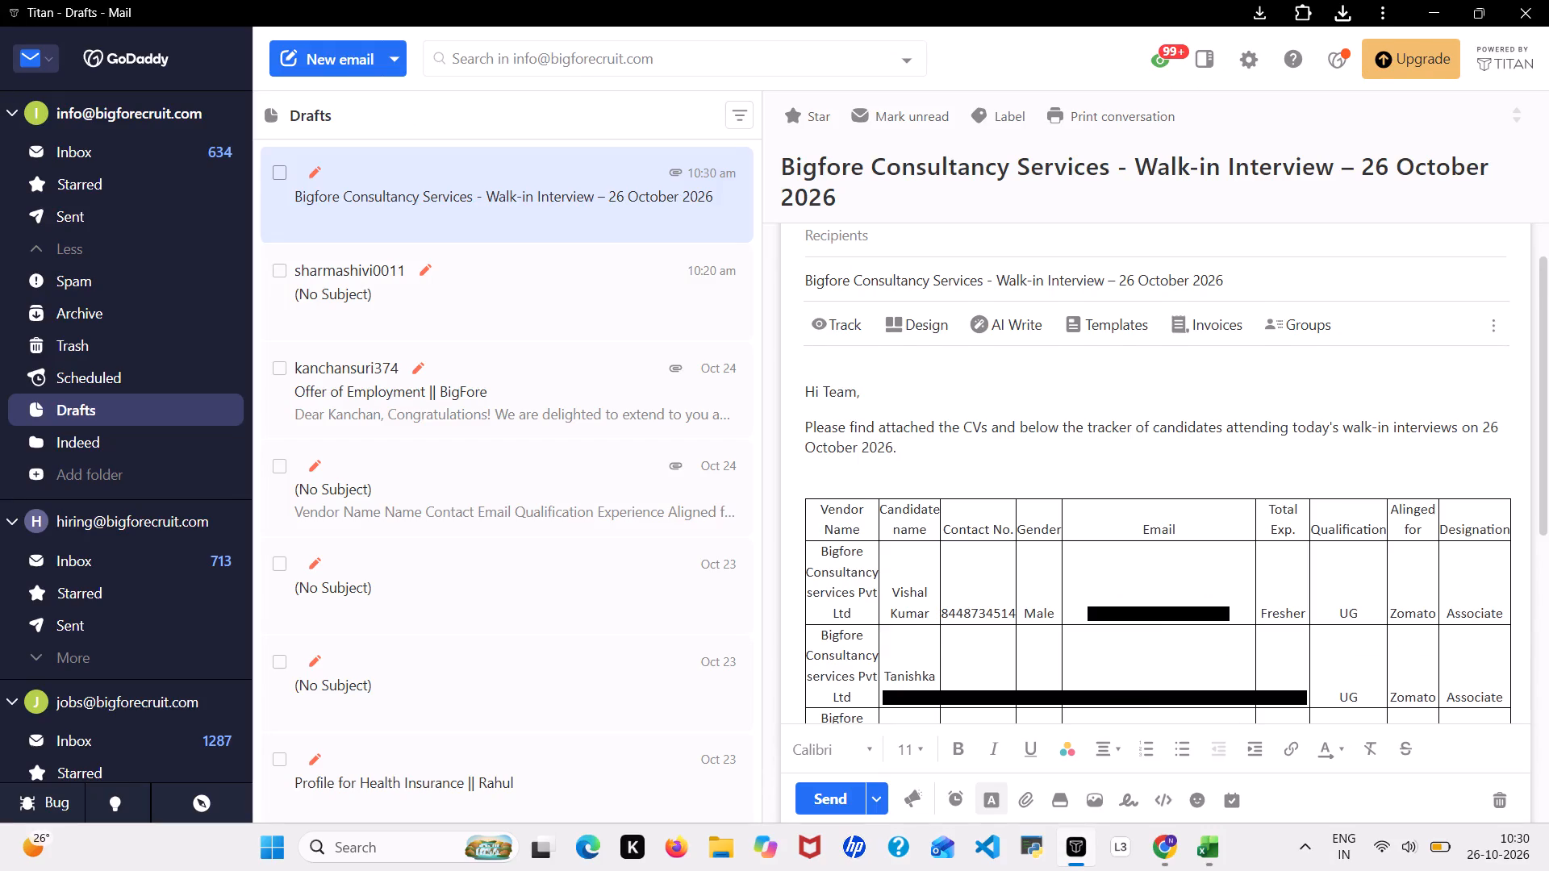
Add the sign-off "Thanks & Regards," with Pawan on the following line below the pasted table in the draft.
scroll(1014, 445, "down", 3)
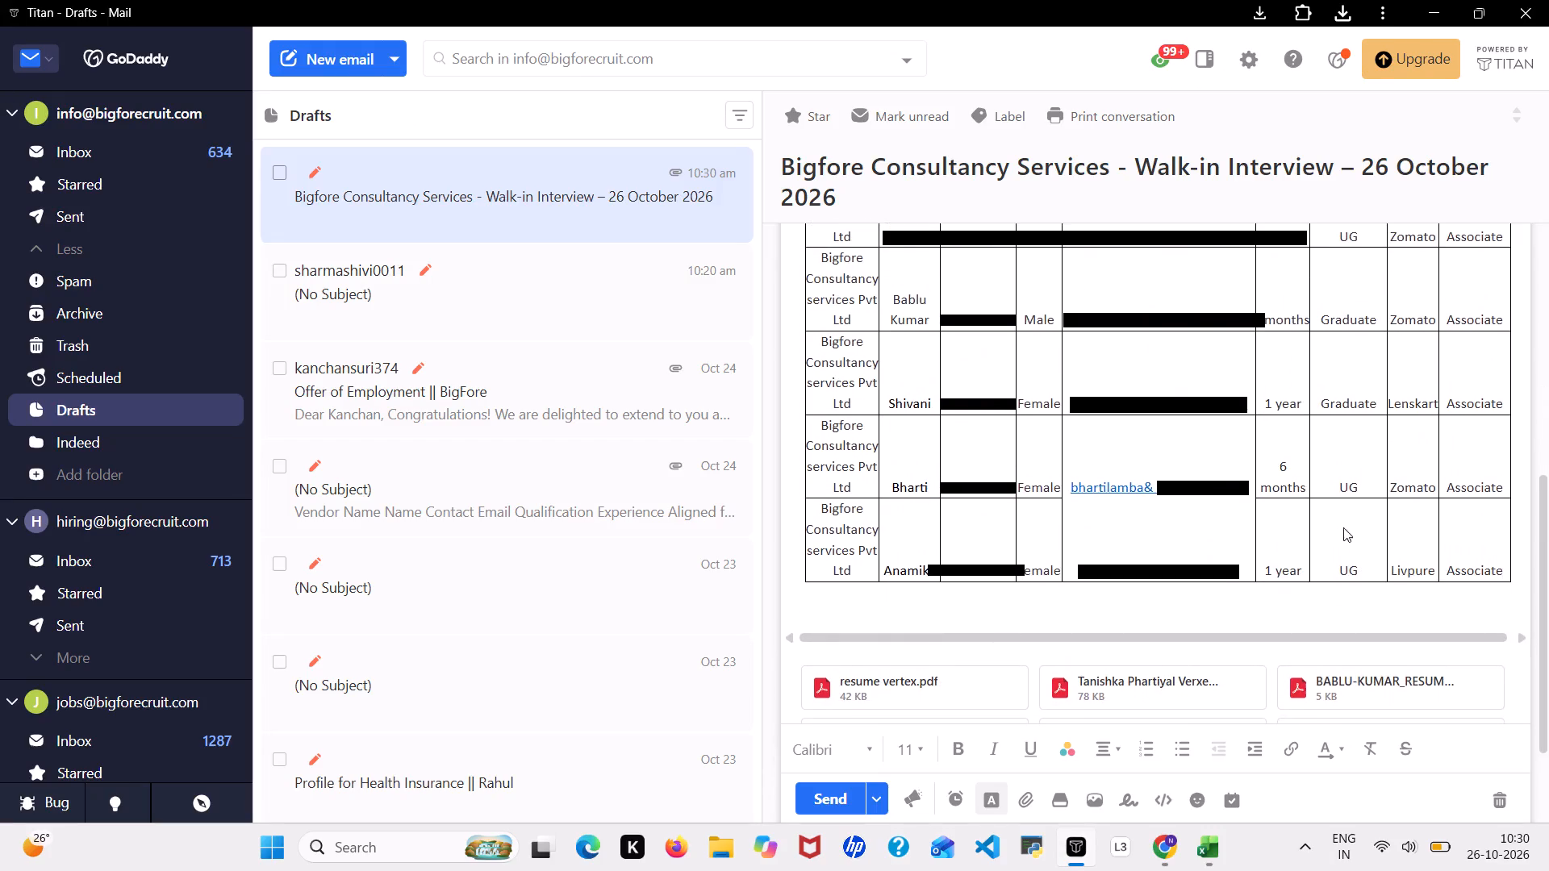
left_click(1527, 576)
key("Return")
key("Return")
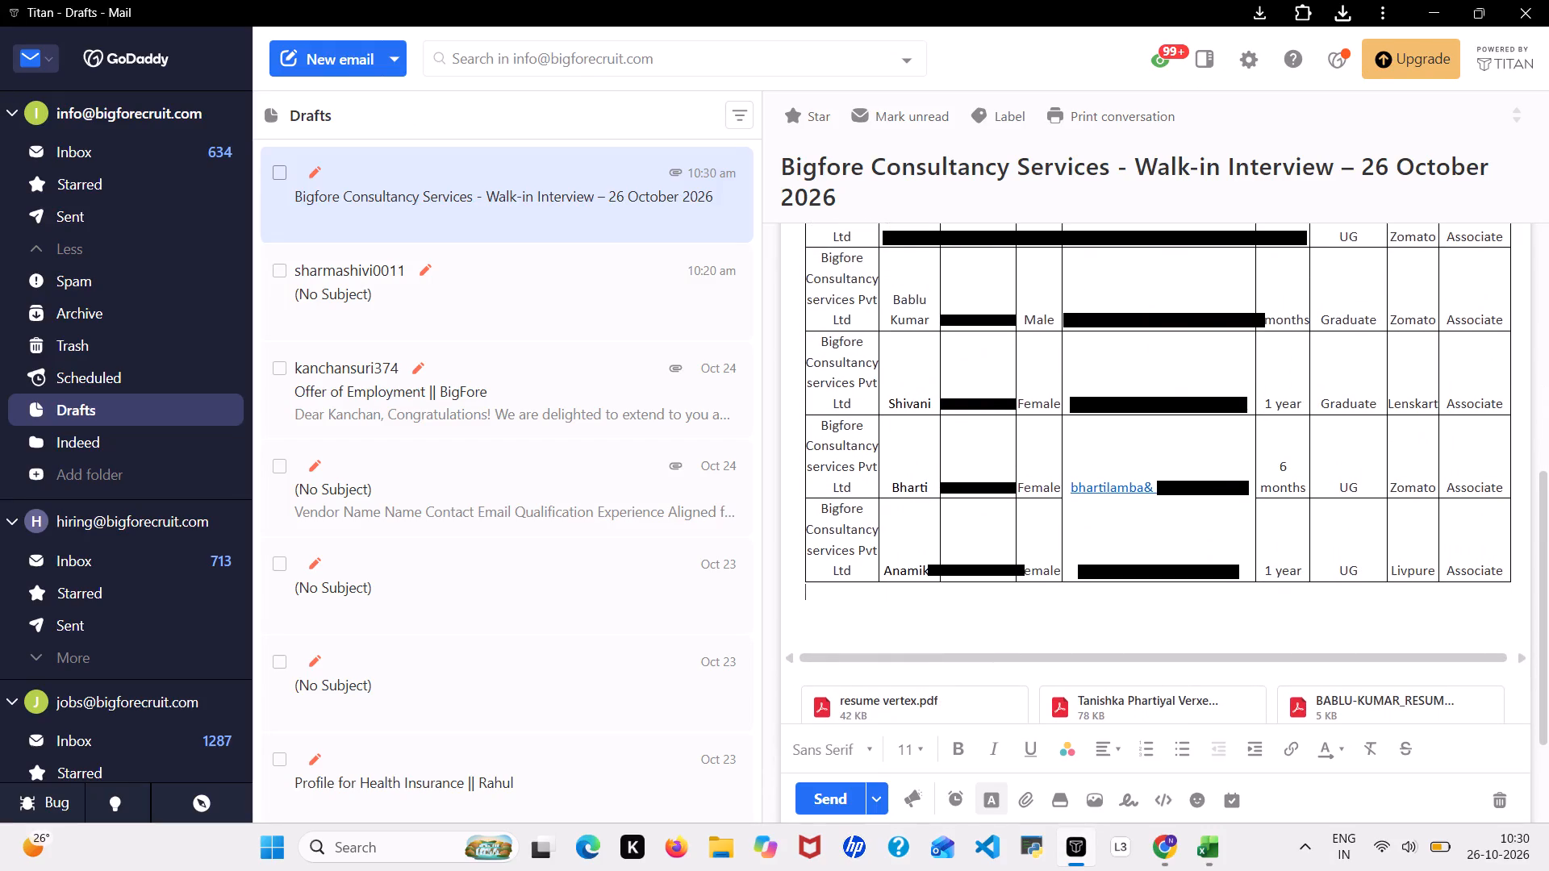
type("Thanks")
key("space")
type("& regards,")
key("Return")
key("shift+p")
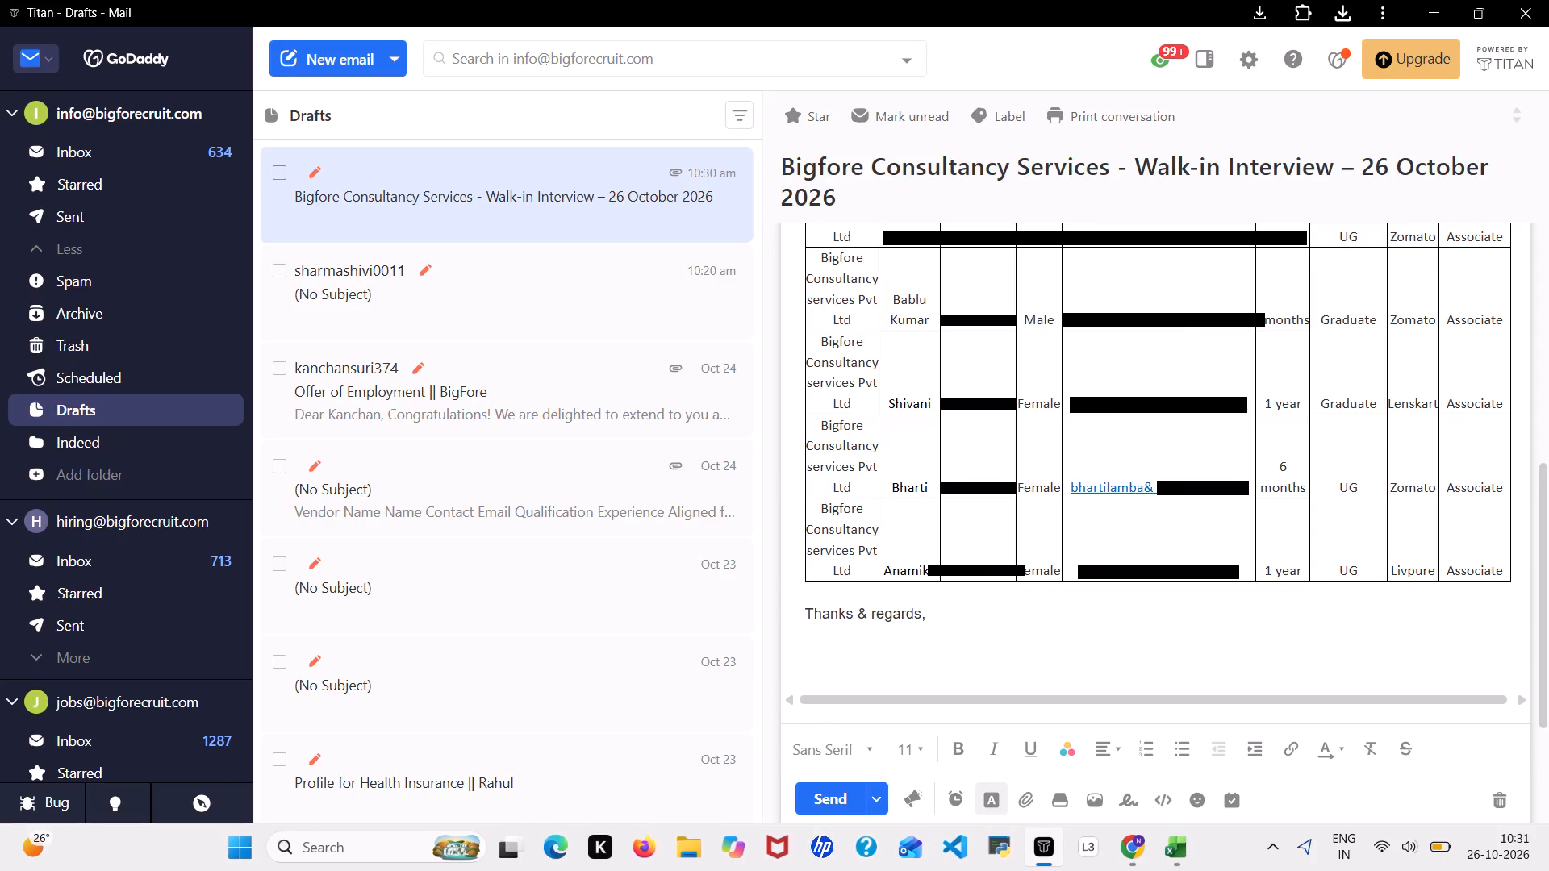
type("awan")
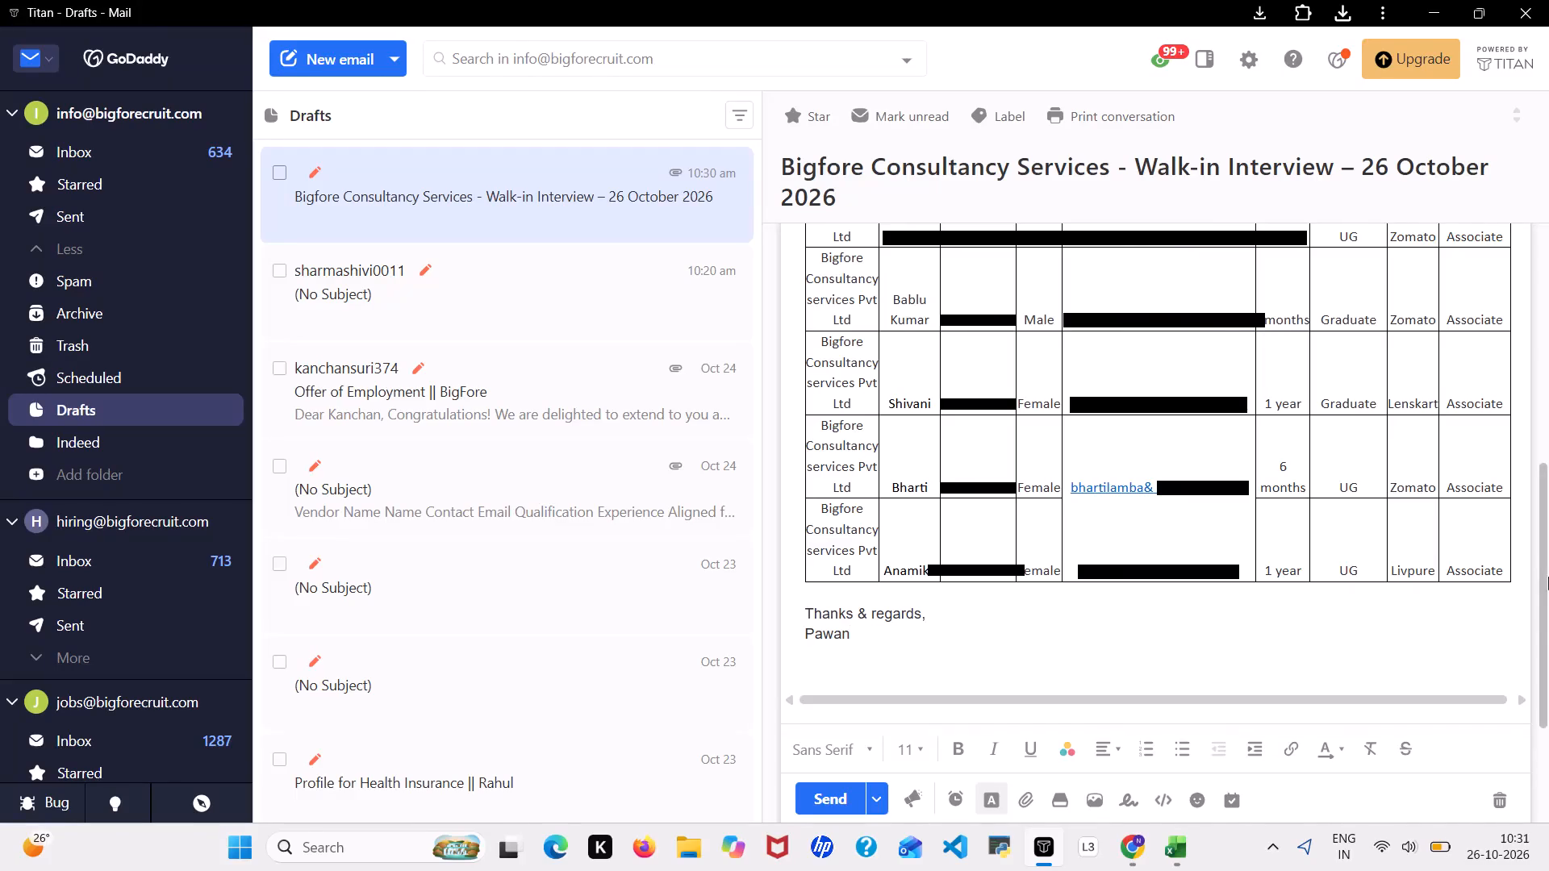
left_click(879, 613)
key("BackSpace")
key("shift+r")
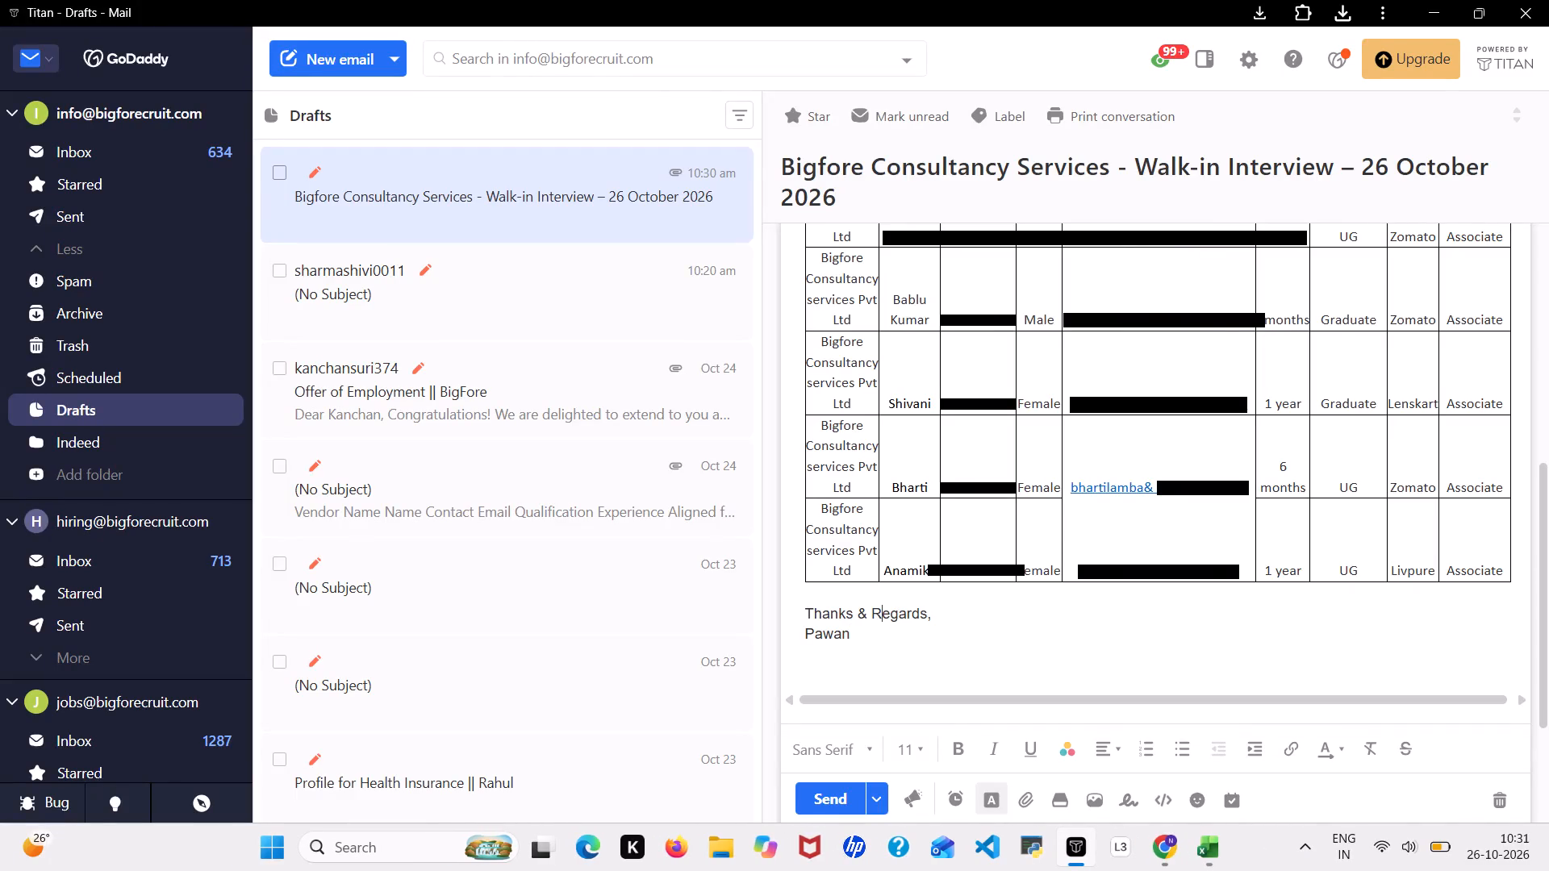
Address the walk-in interview draft to Vaibhav, TA-Vertex, Tarun, Meena and Manish from the suggested contacts.
scroll(967, 673, "up", 2)
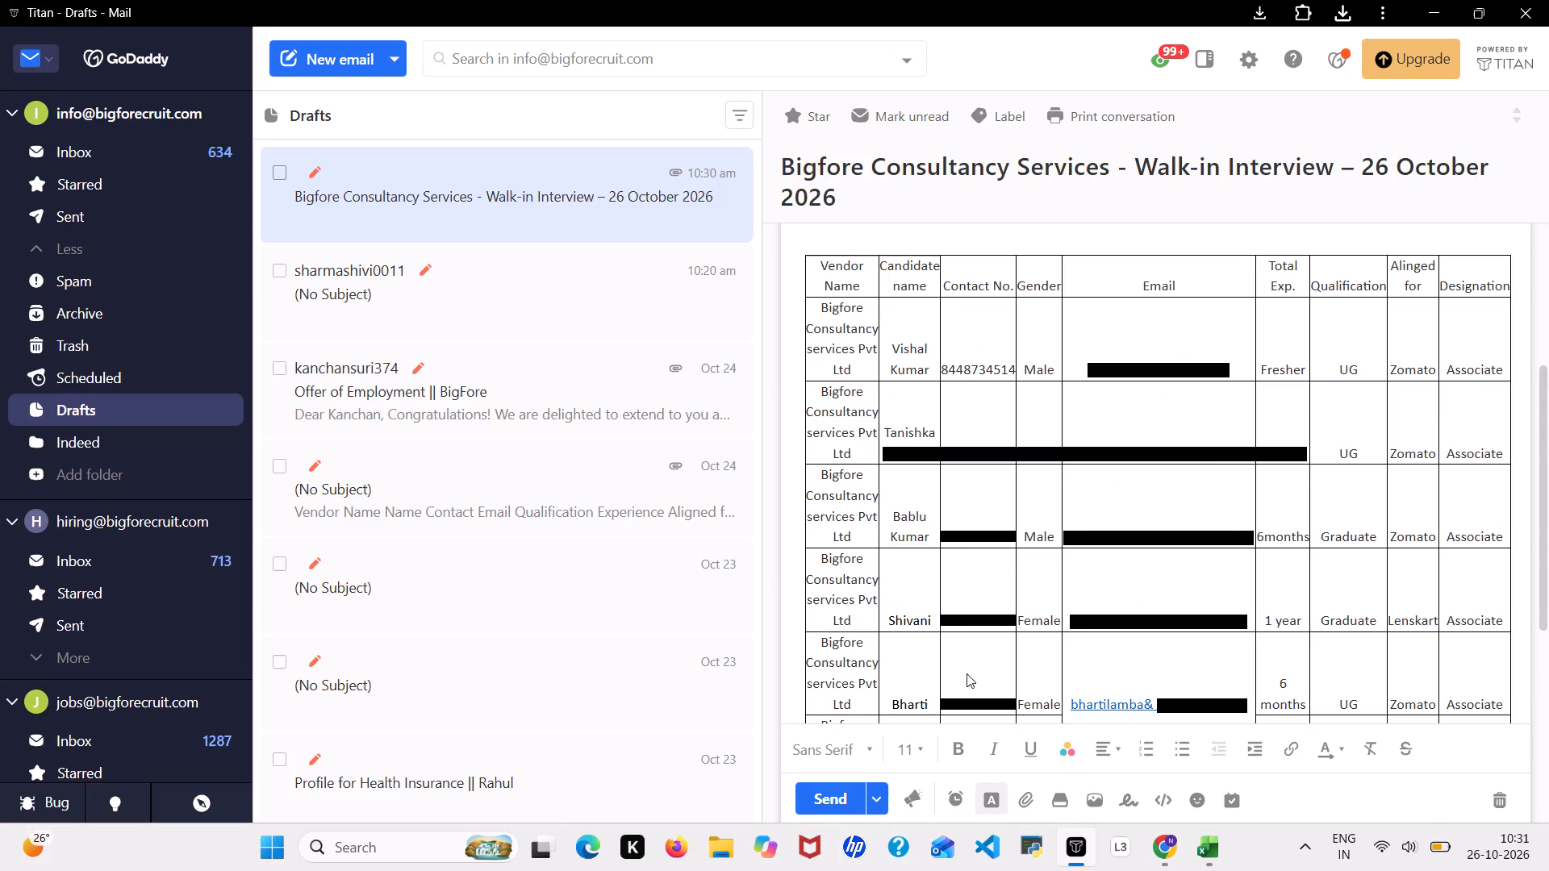
scroll(947, 551, "up", 3)
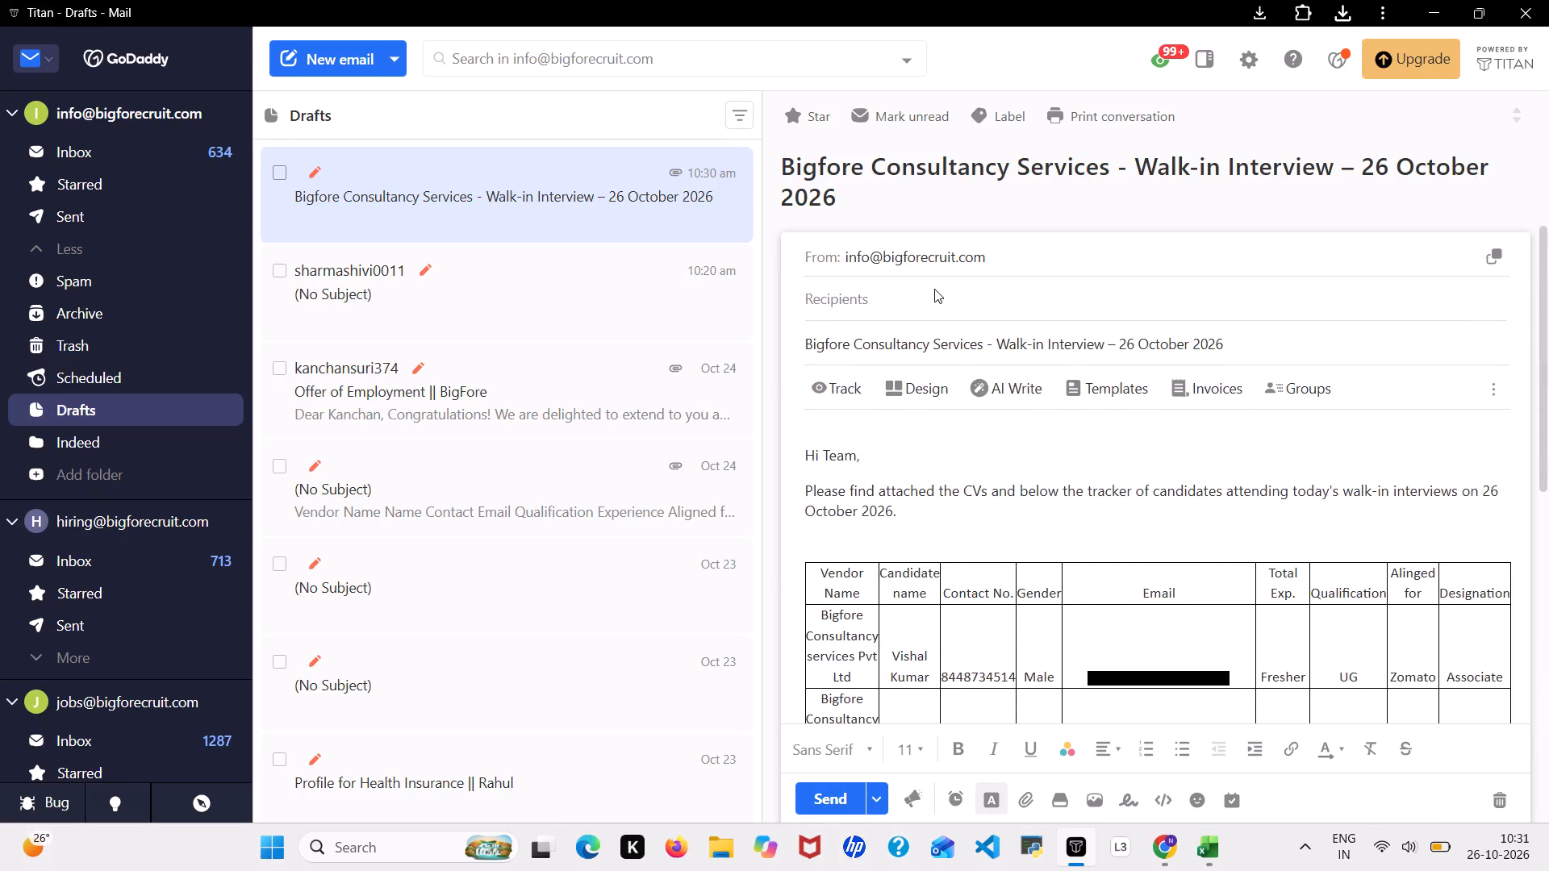
left_click(934, 289)
type("va")
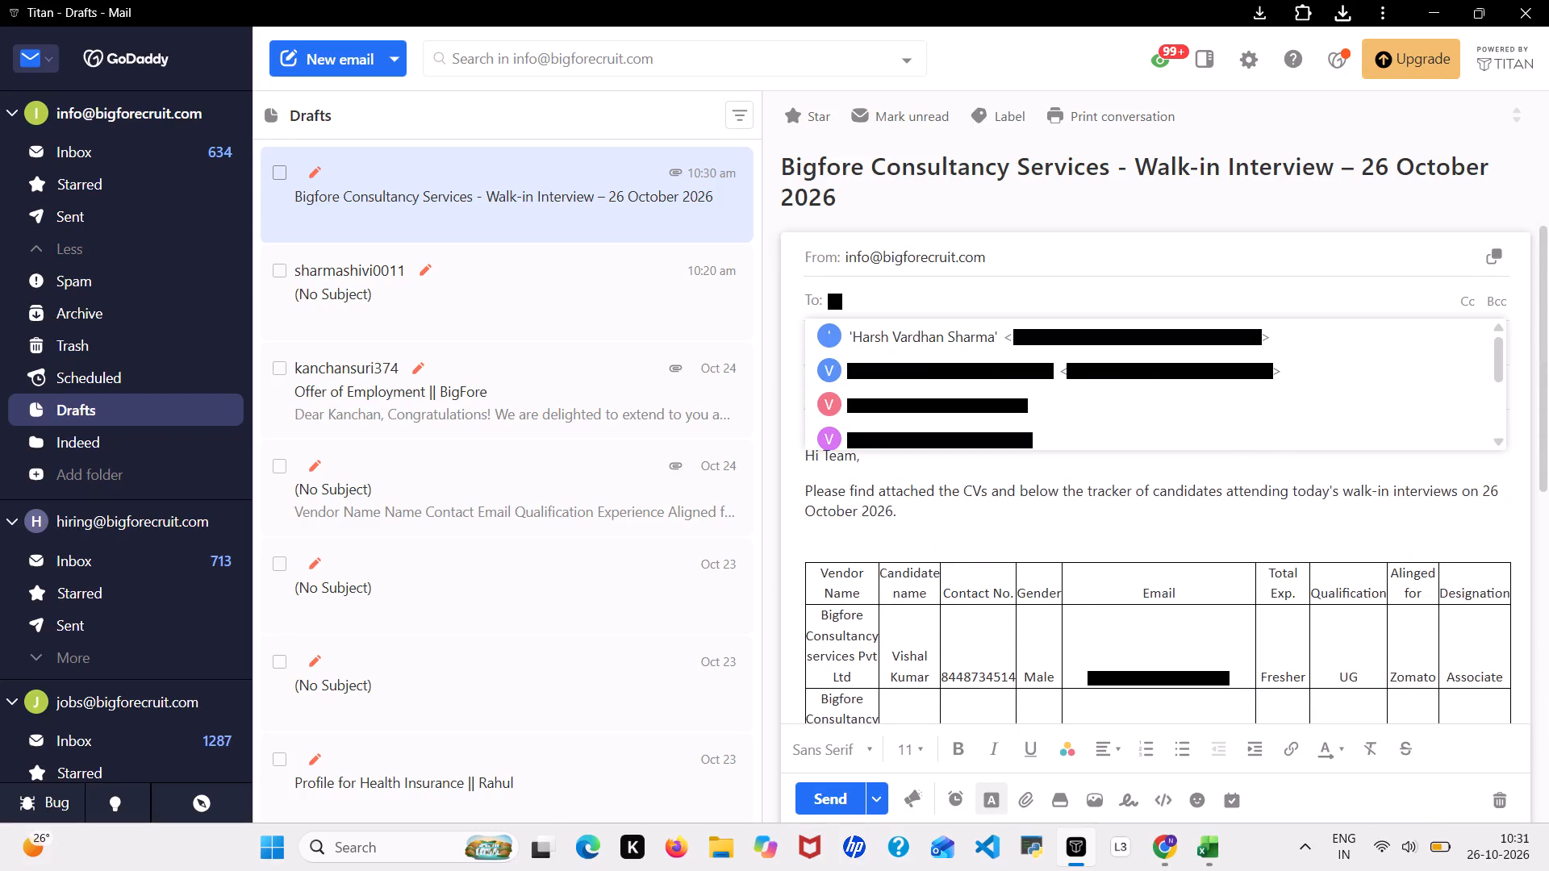
left_click(973, 367)
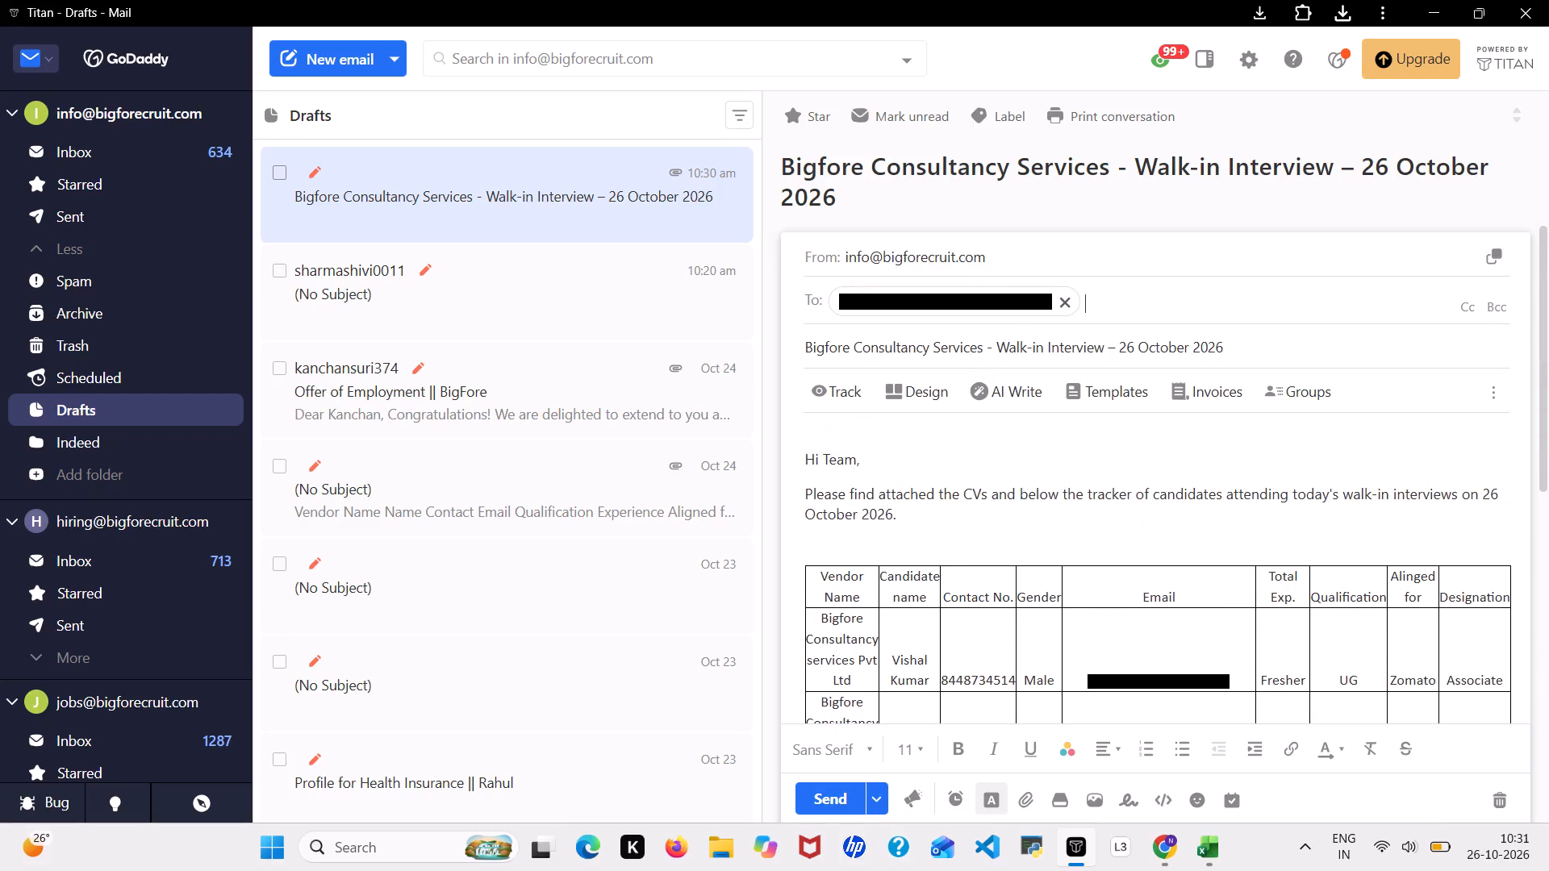
type("ta")
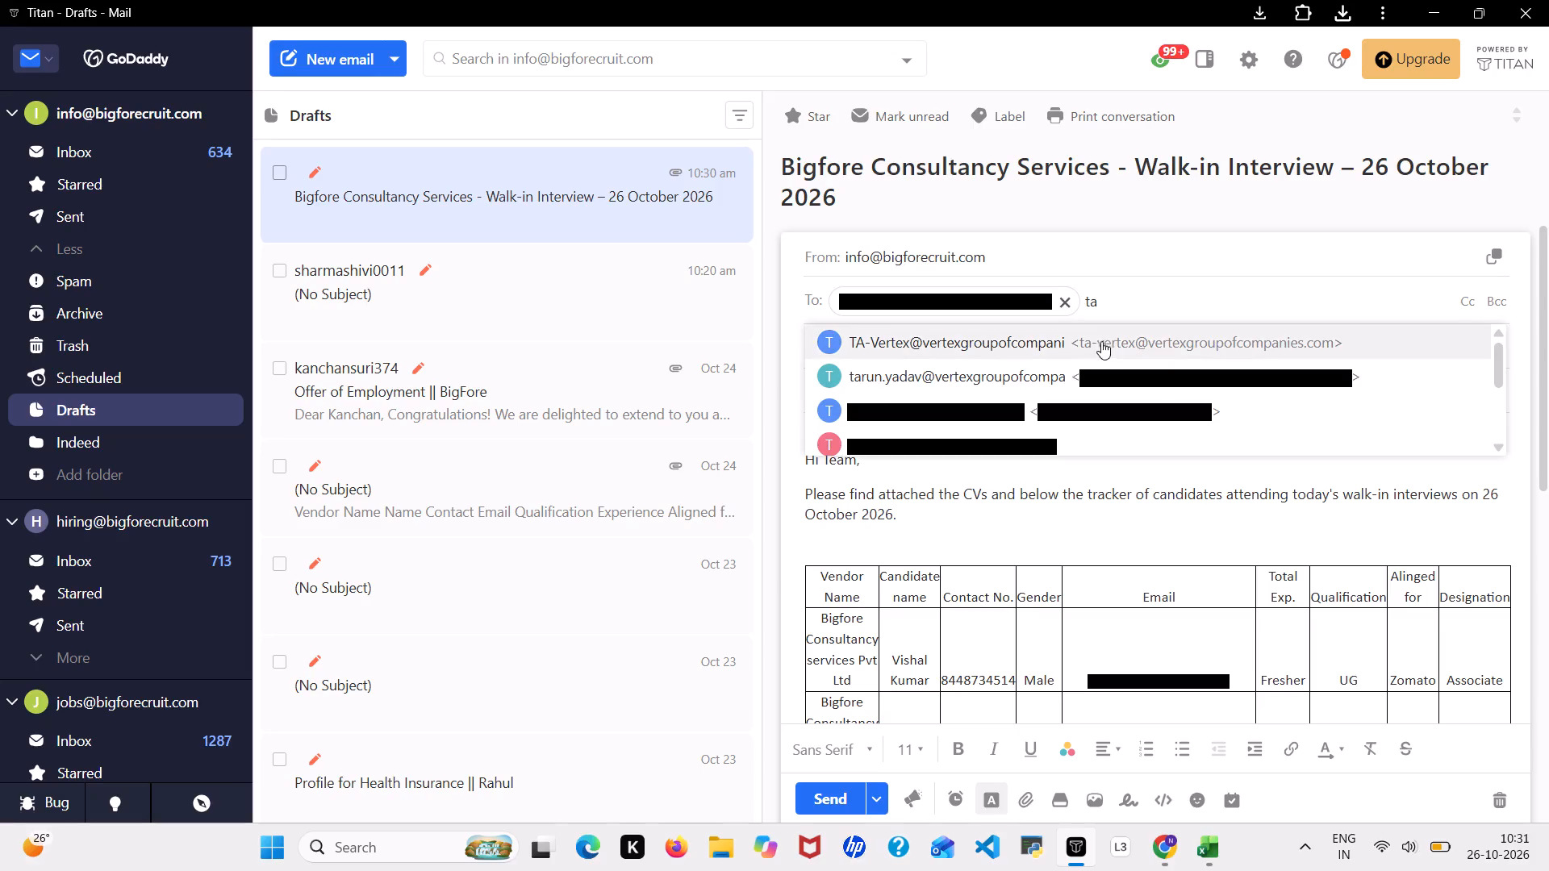
left_click(1101, 344)
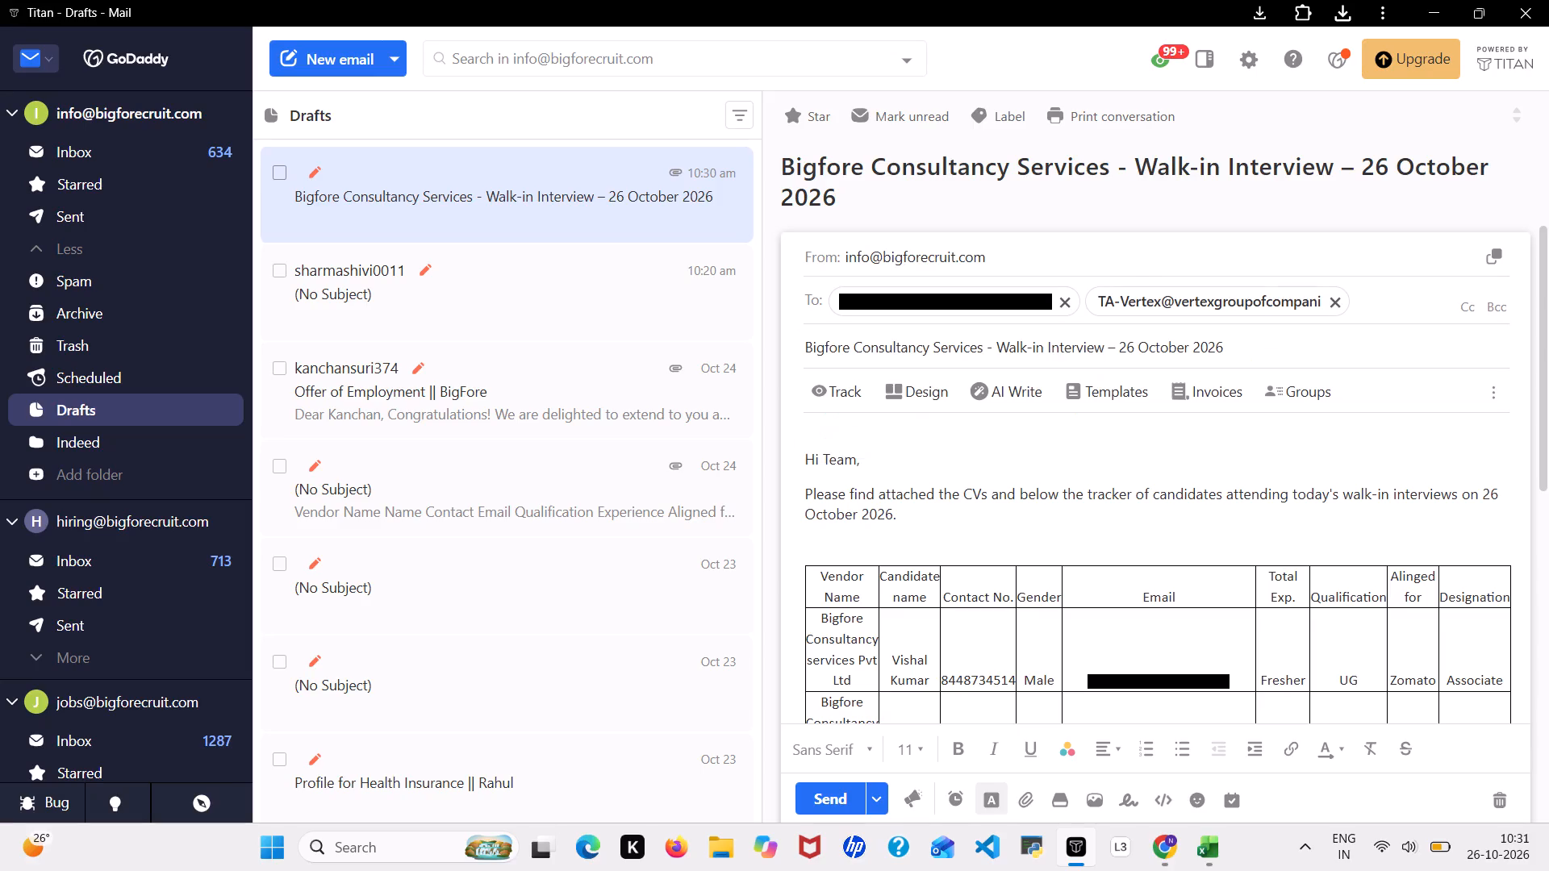
type("ta")
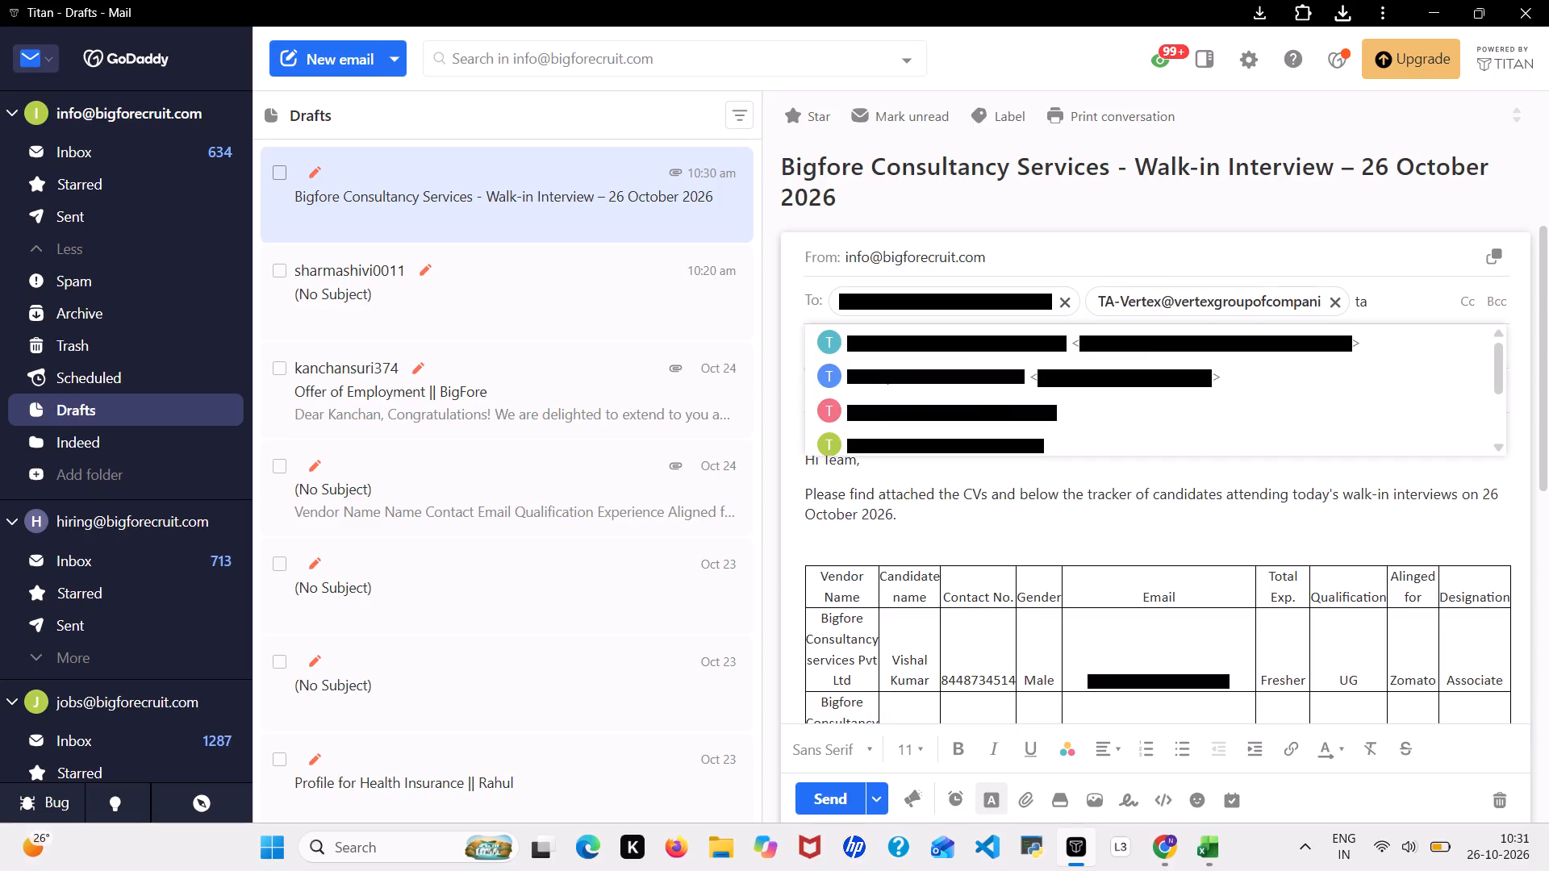
left_click(1282, 344)
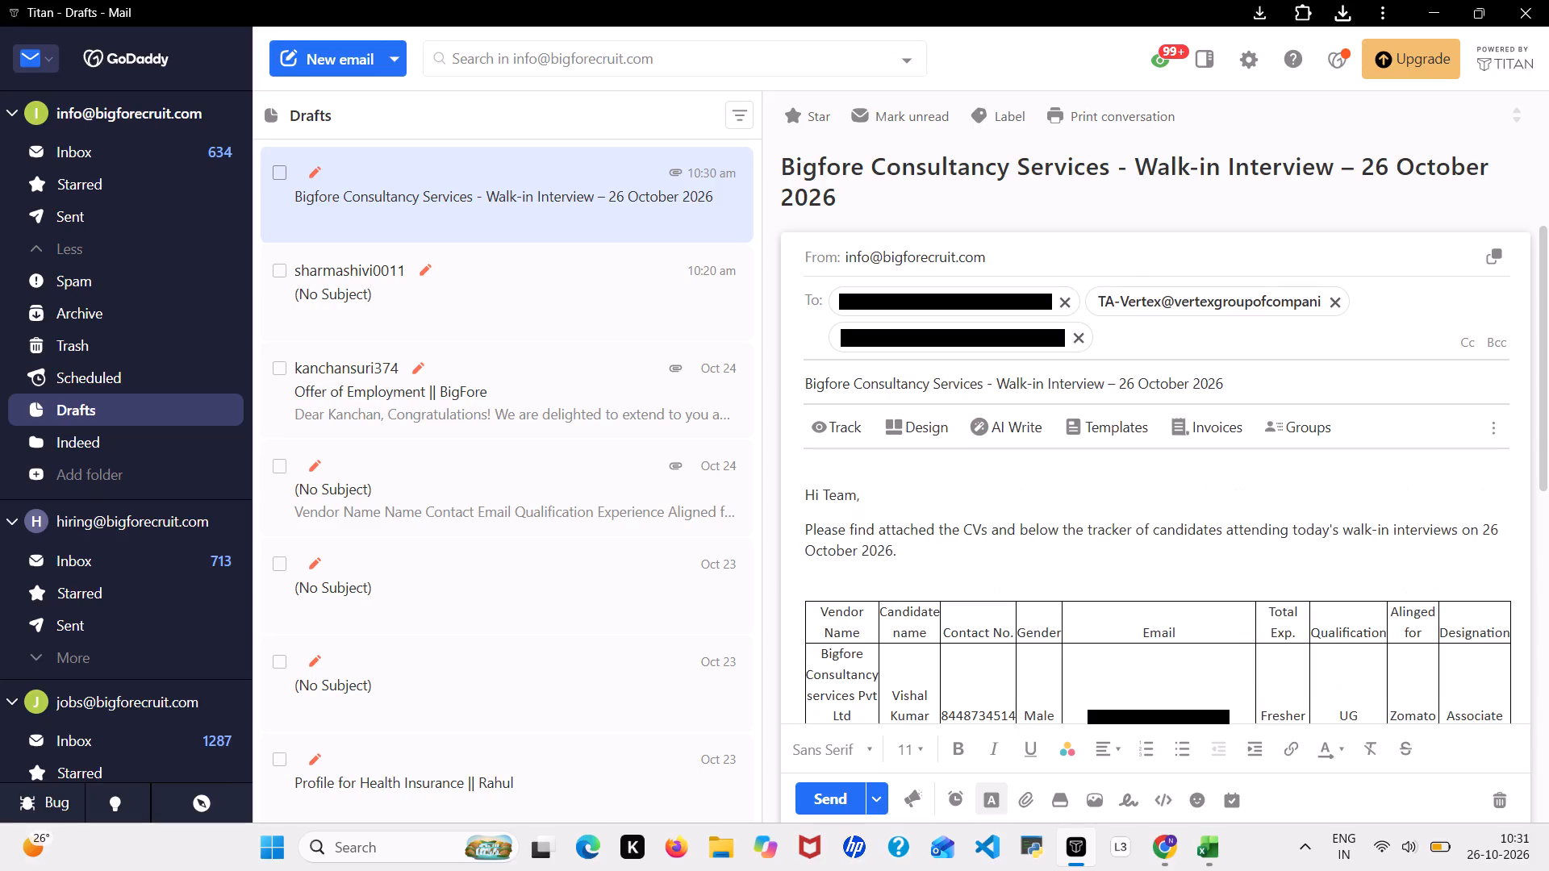
type("mee")
left_click(1255, 378)
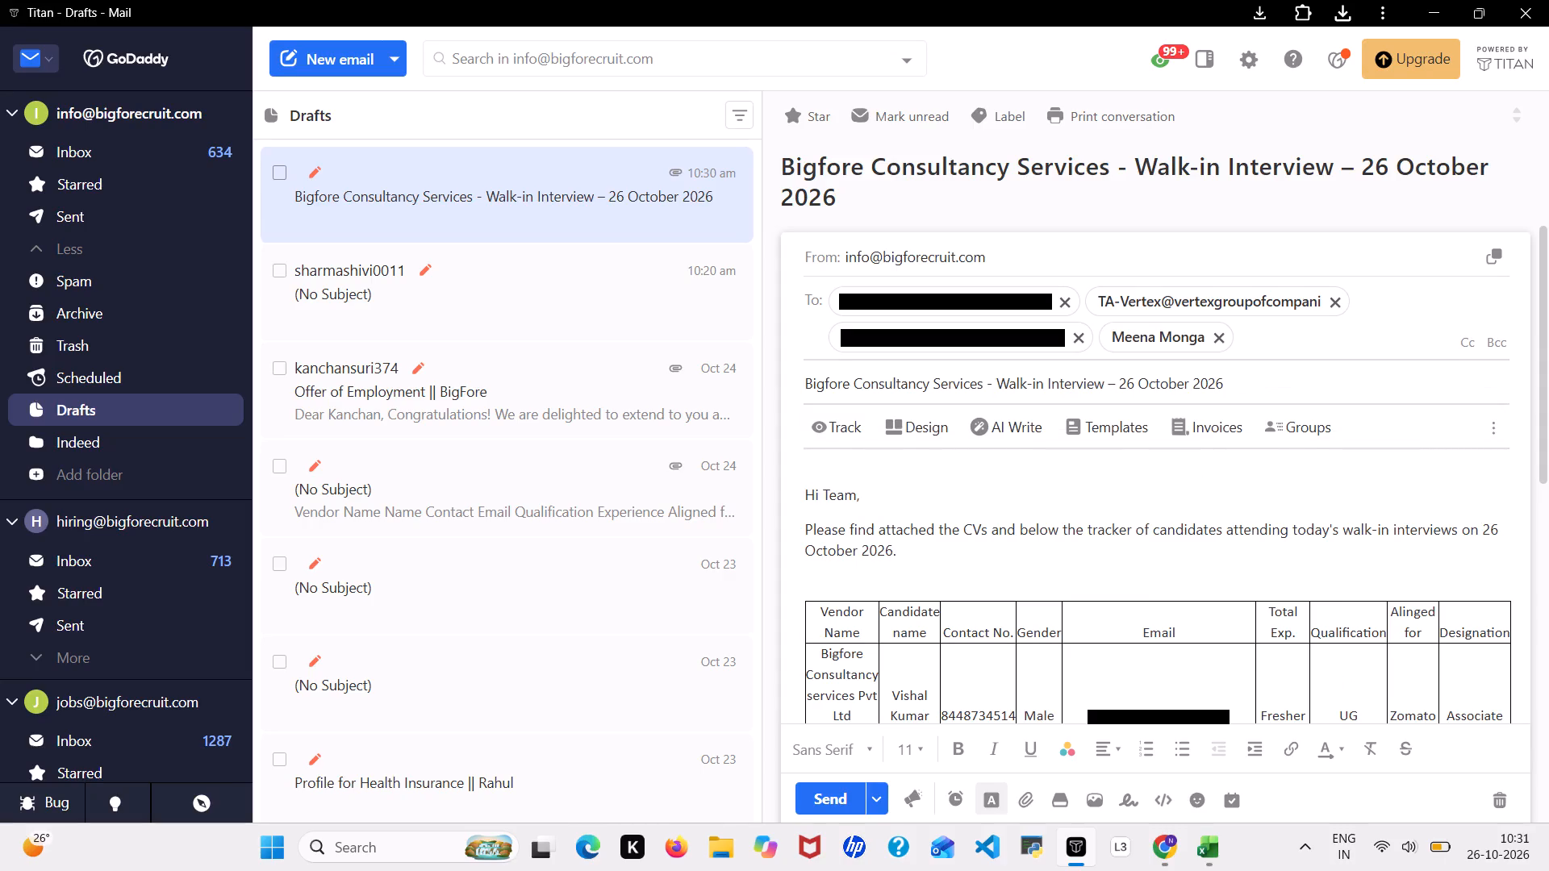
type("ma")
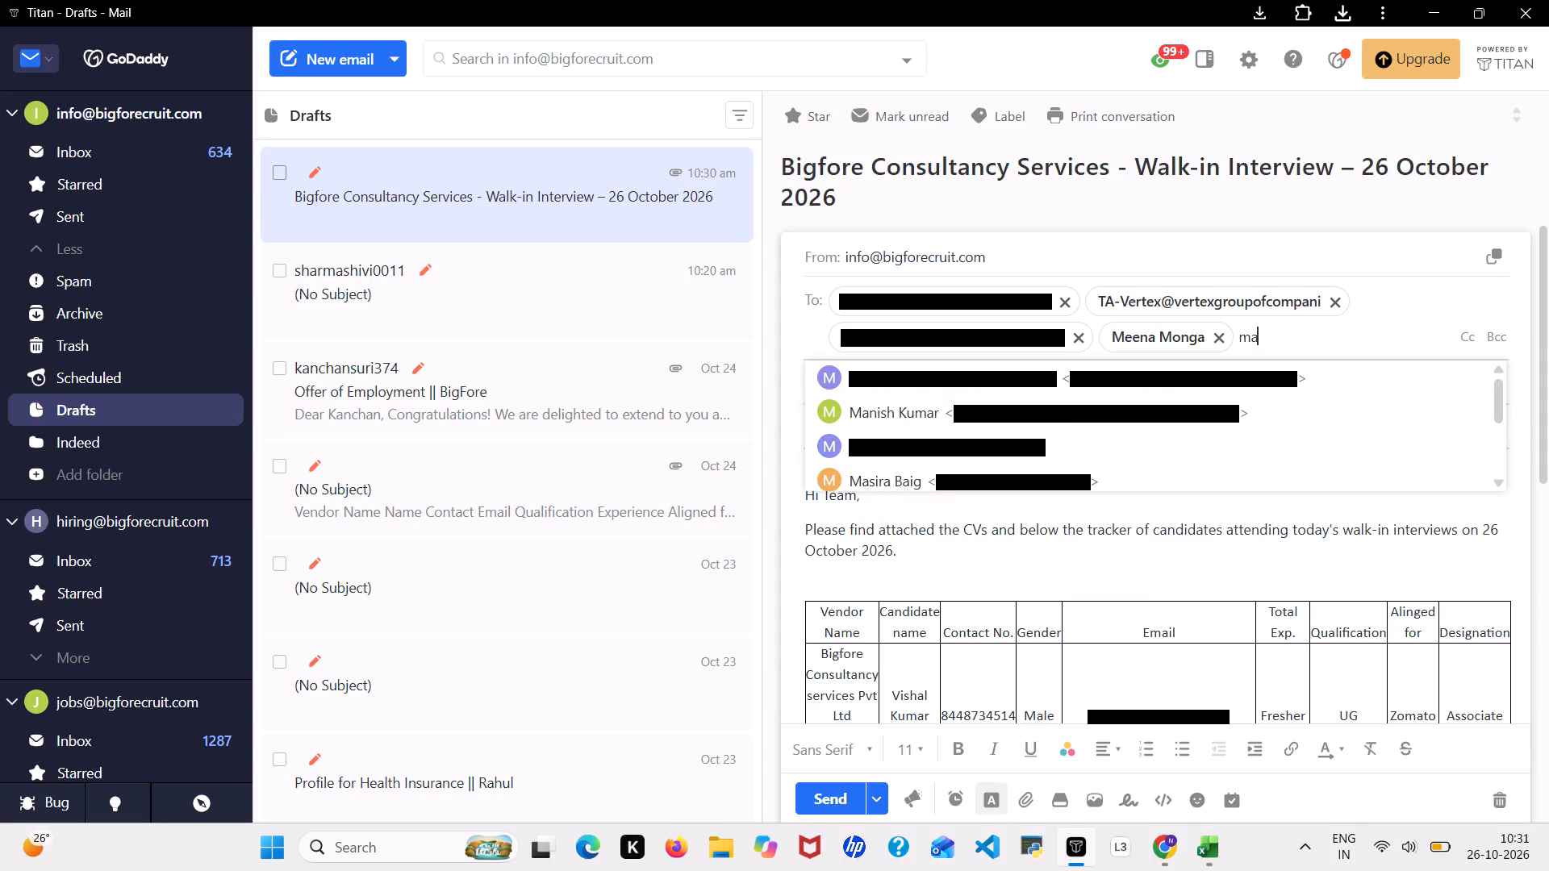
left_click(1225, 410)
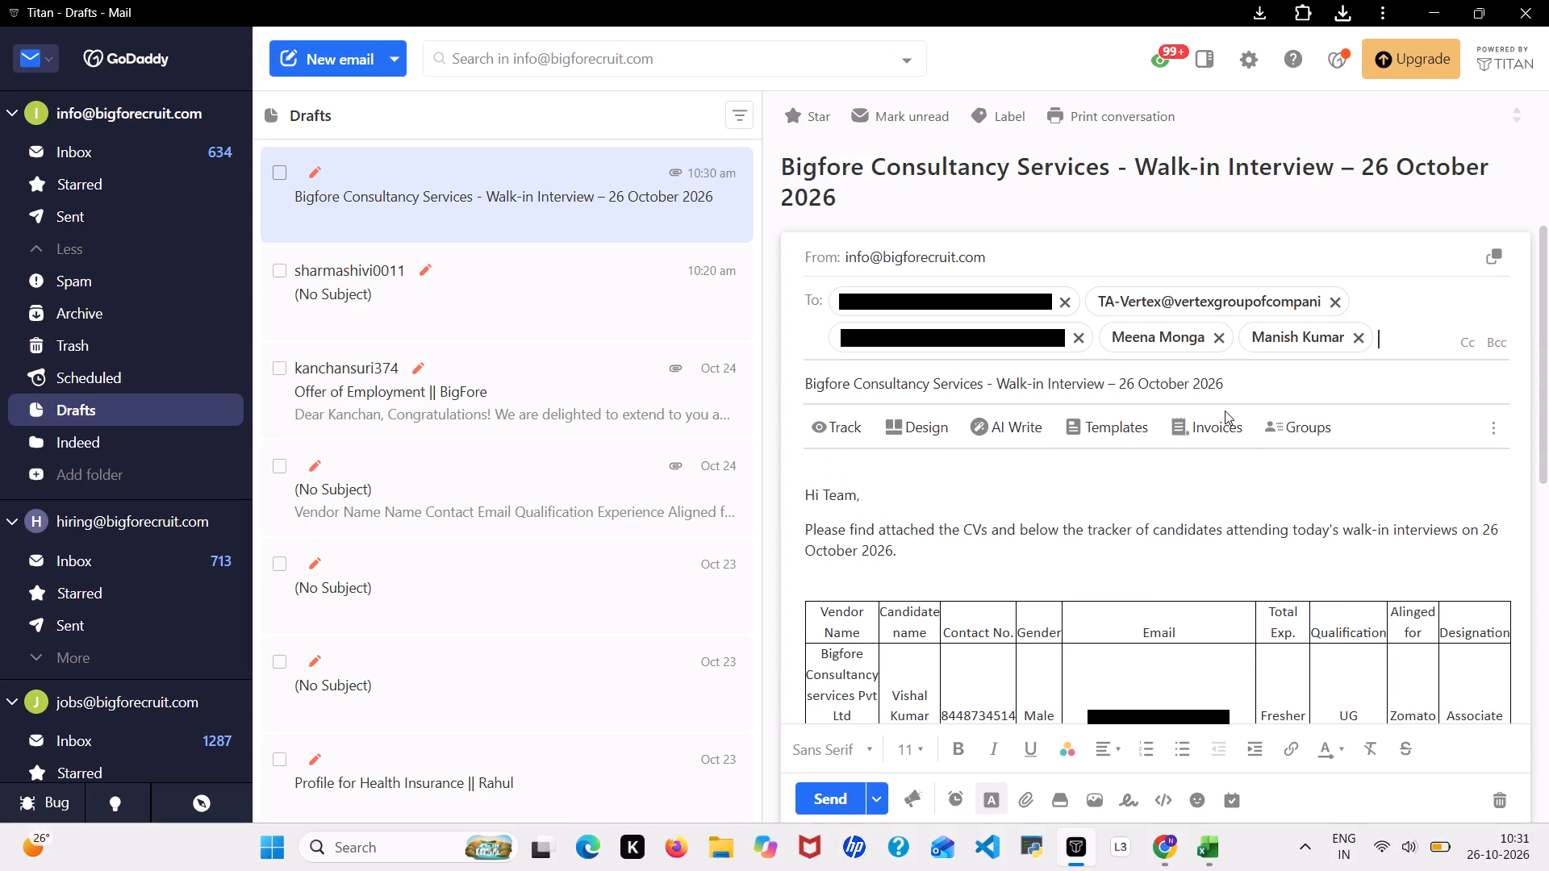
Review the draft's tracker table, sign-off and PDF attachments, and send the email, dismissing the contact group suggestion.
scroll(1051, 552, "down", 1)
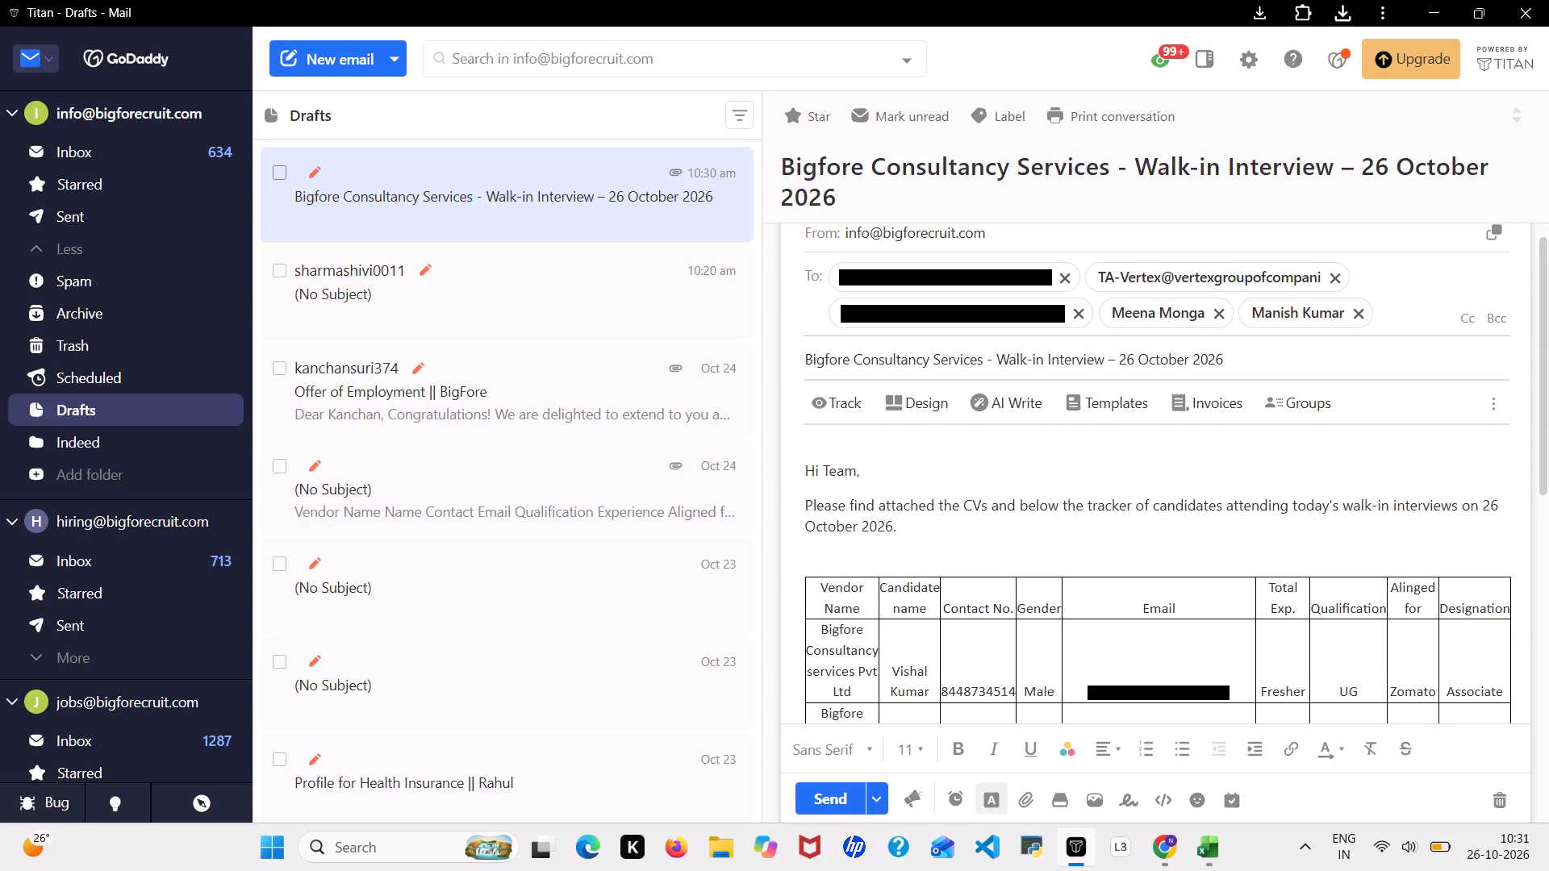
scroll(1155, 536, "down", 2)
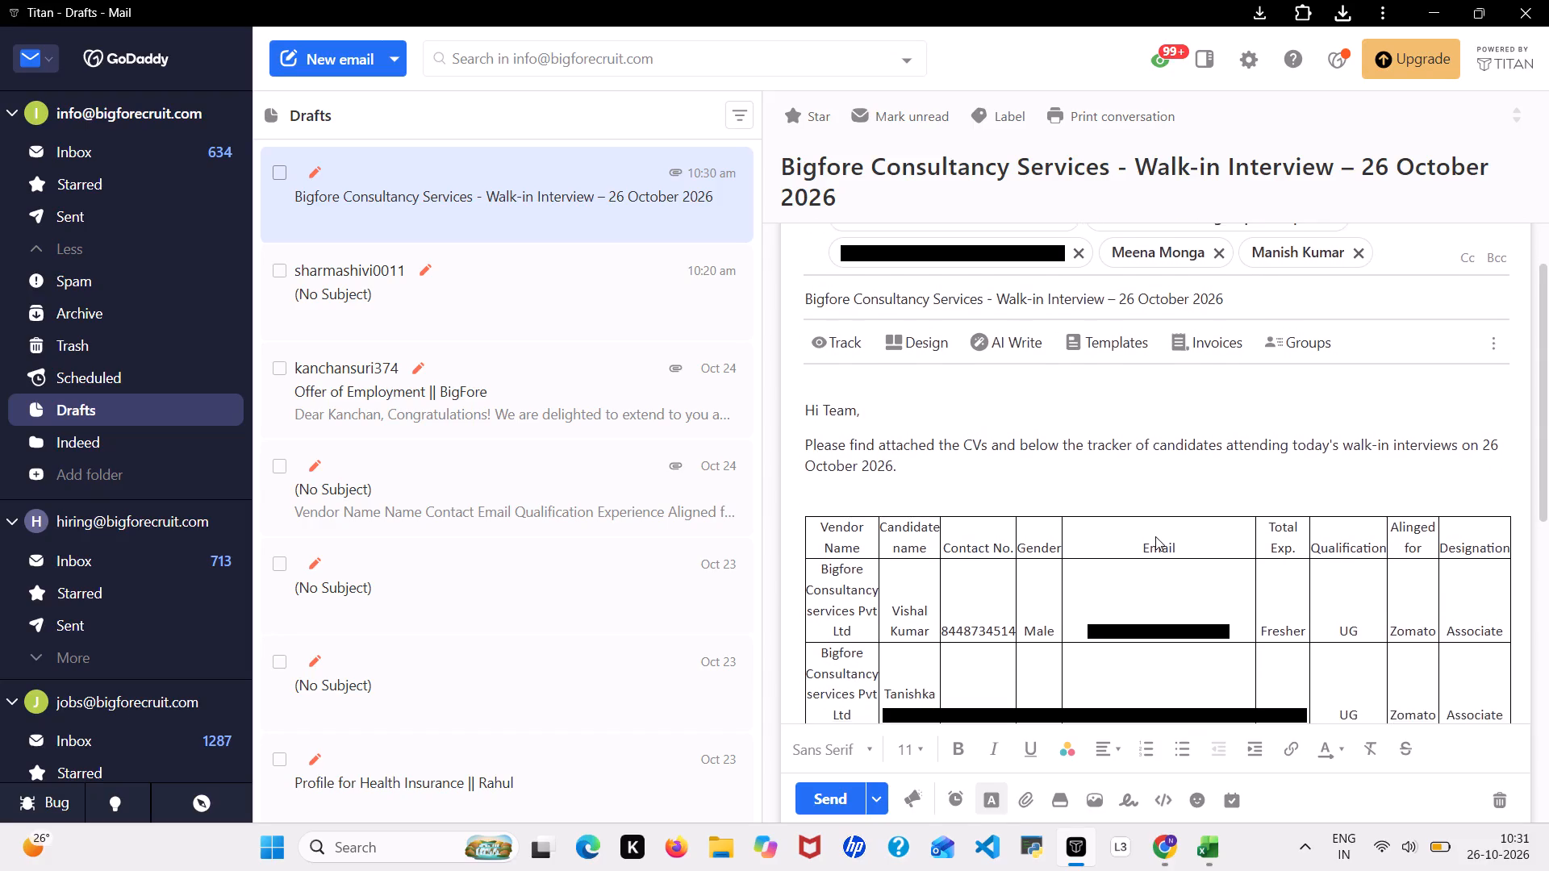
scroll(1155, 536, "down", 3)
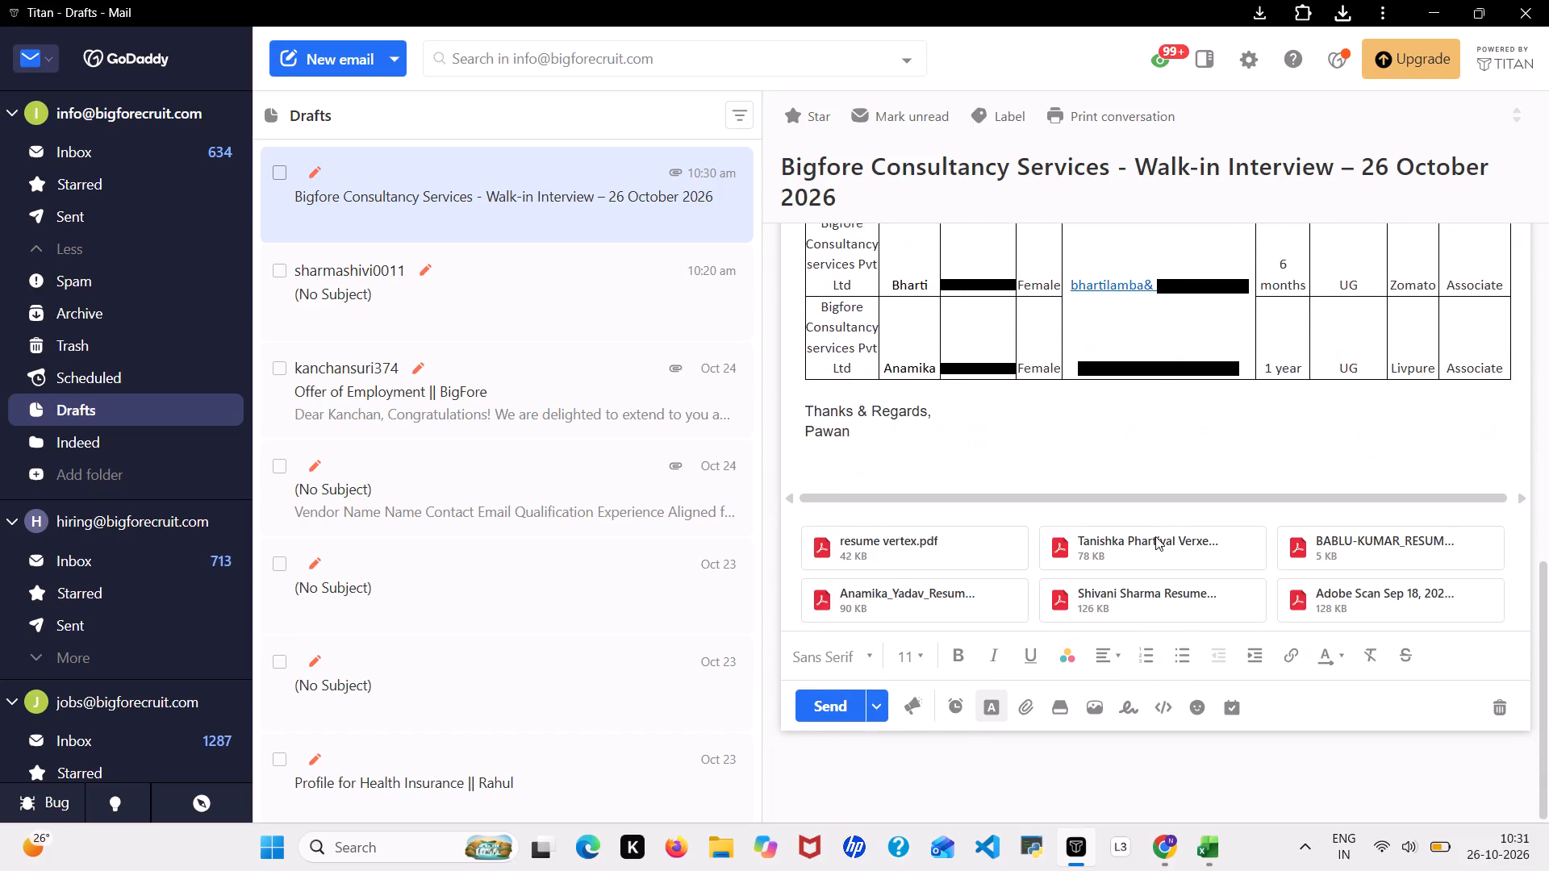
left_click(821, 705)
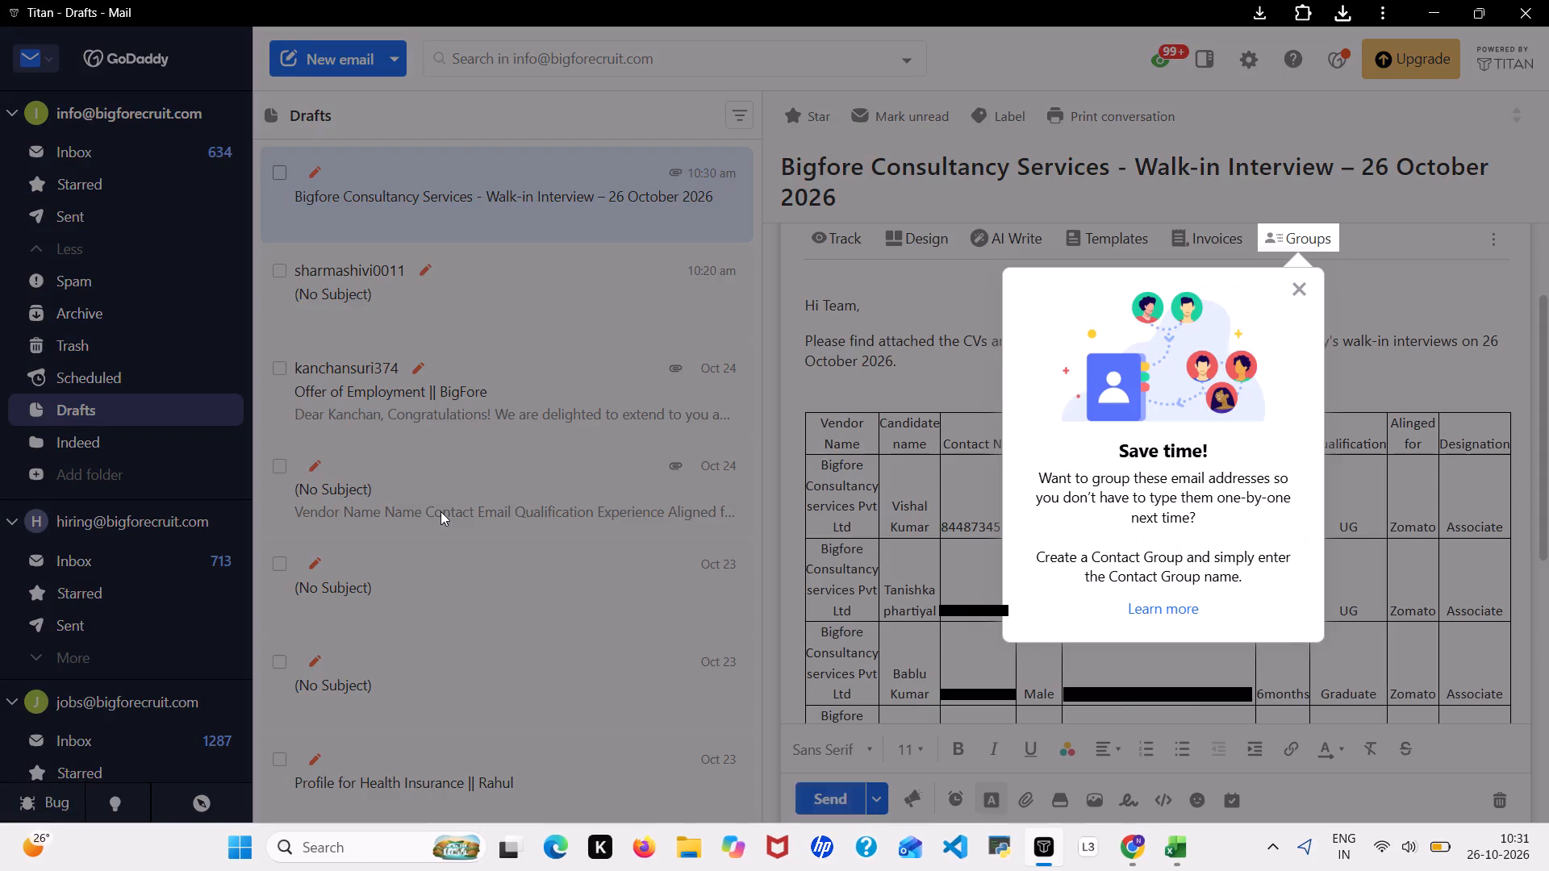
left_click(1299, 292)
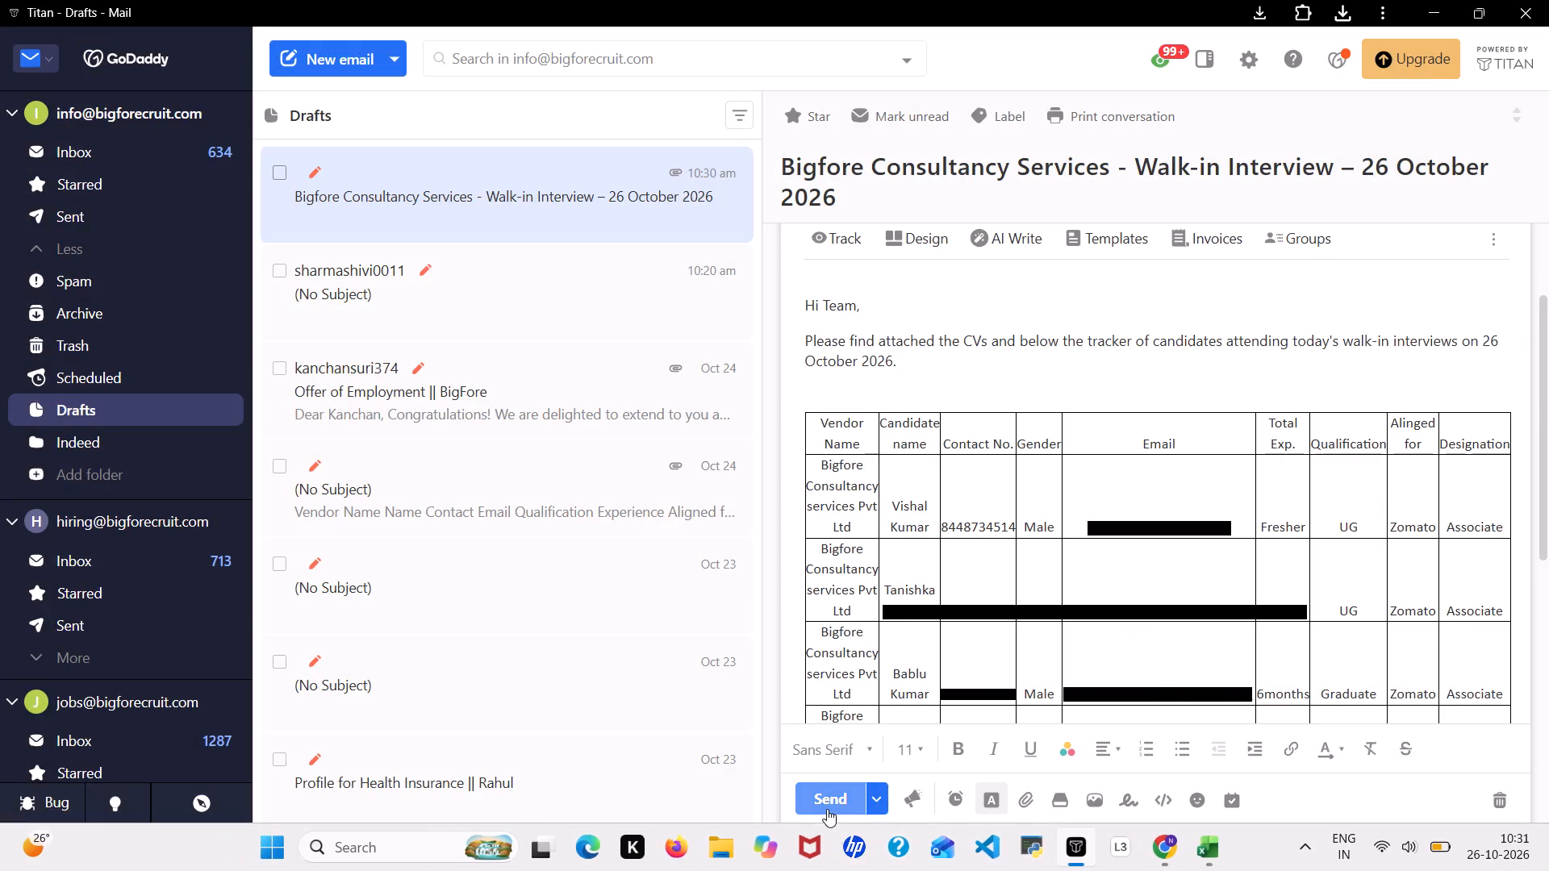
left_click(827, 809)
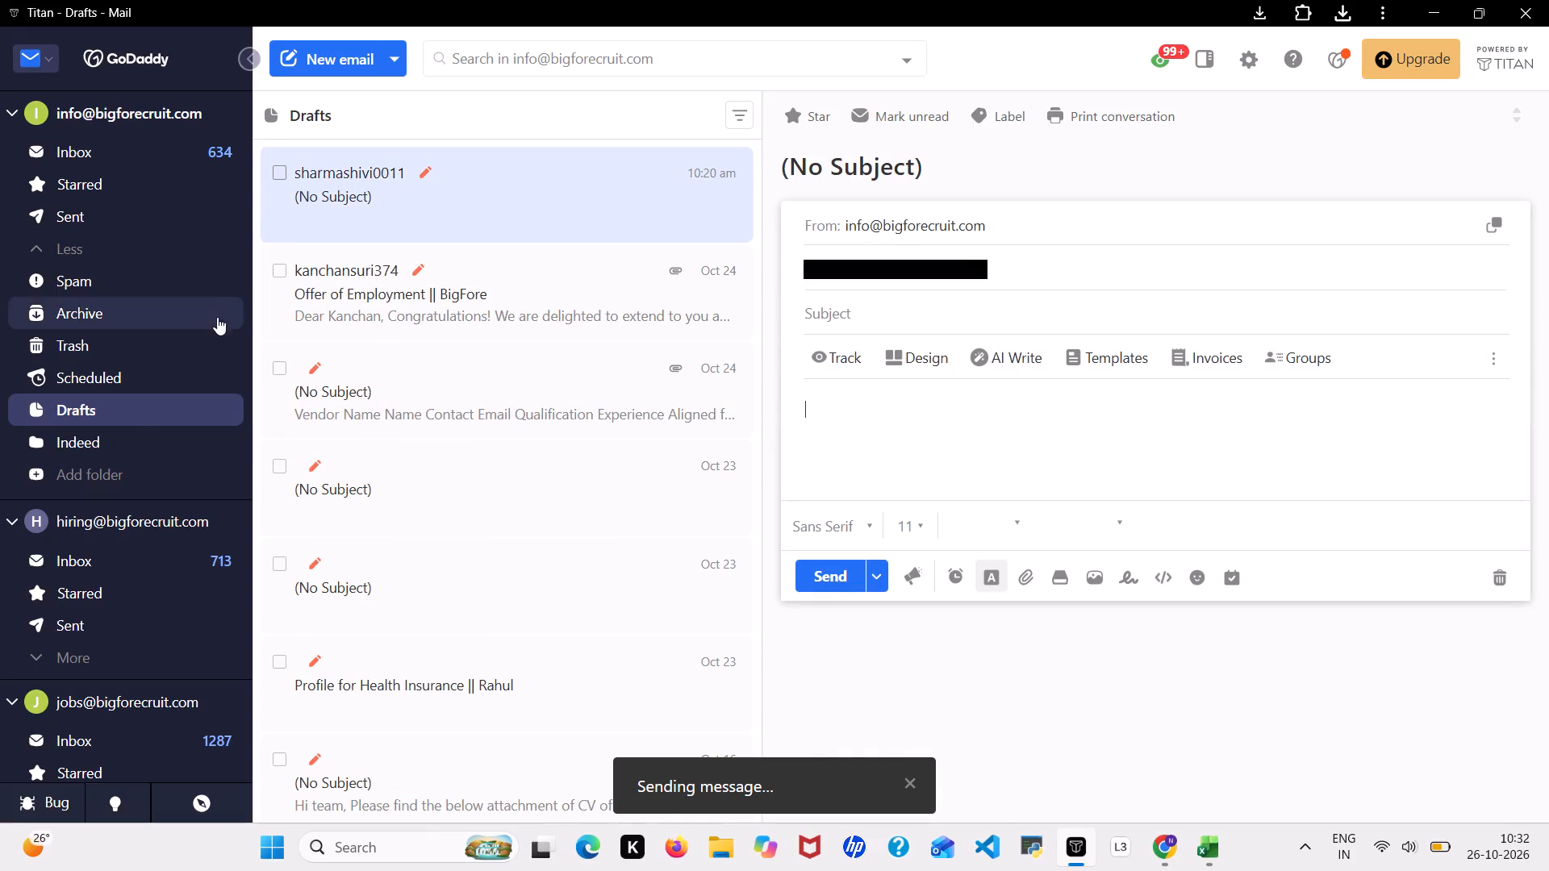
In the Sent folder of the info account, examine the Interviewed Candidates - 23 October 2026 email's tracker table, sign-off and attachments.
left_click(90, 255)
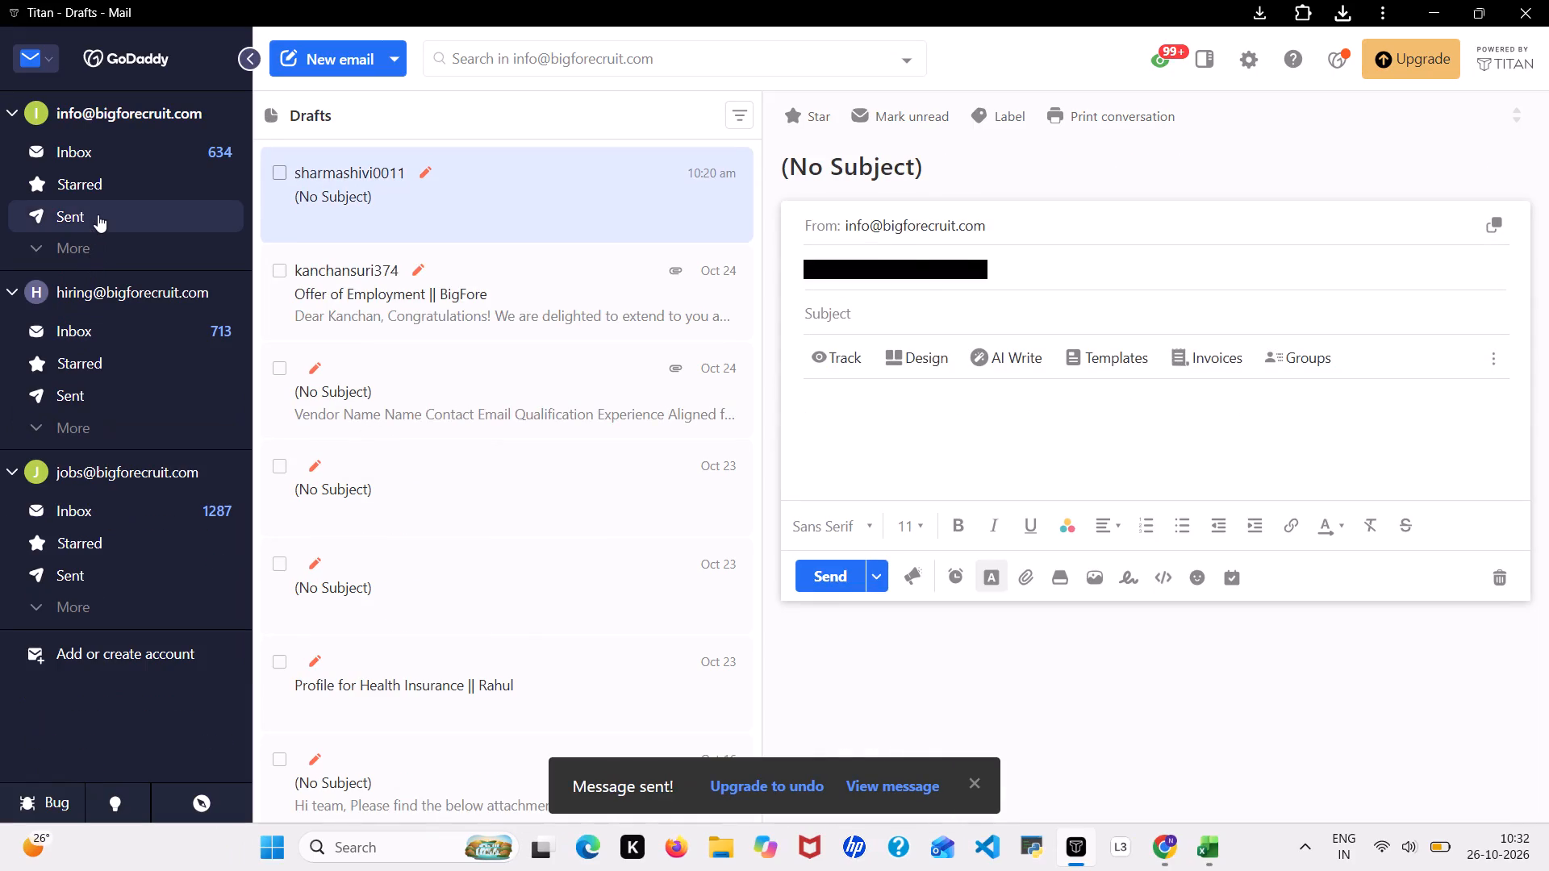
left_click(98, 211)
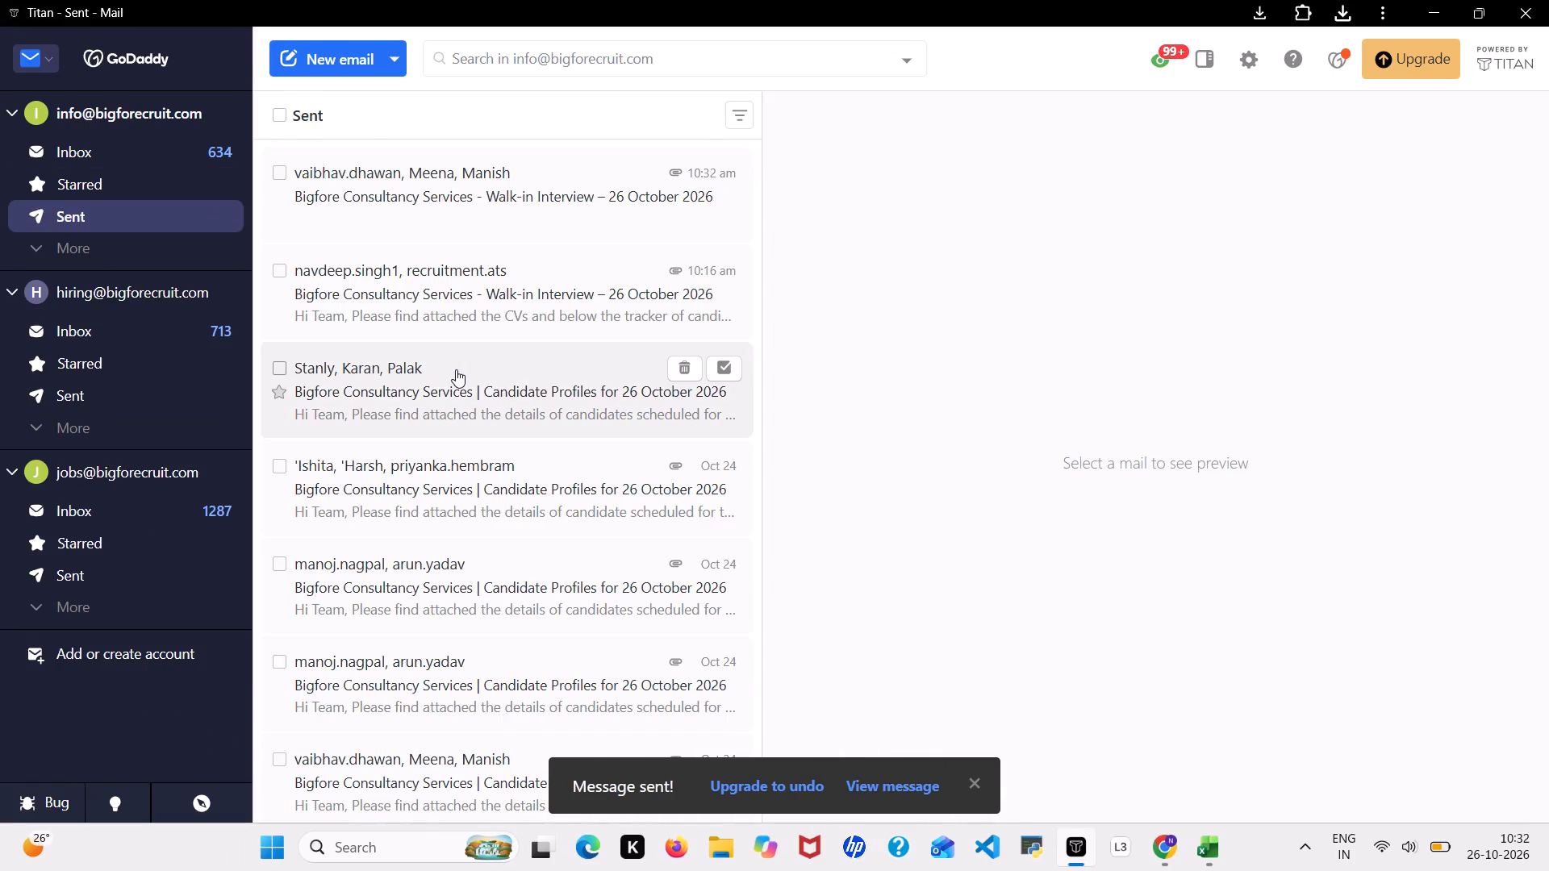
scroll(464, 585, "down", 4)
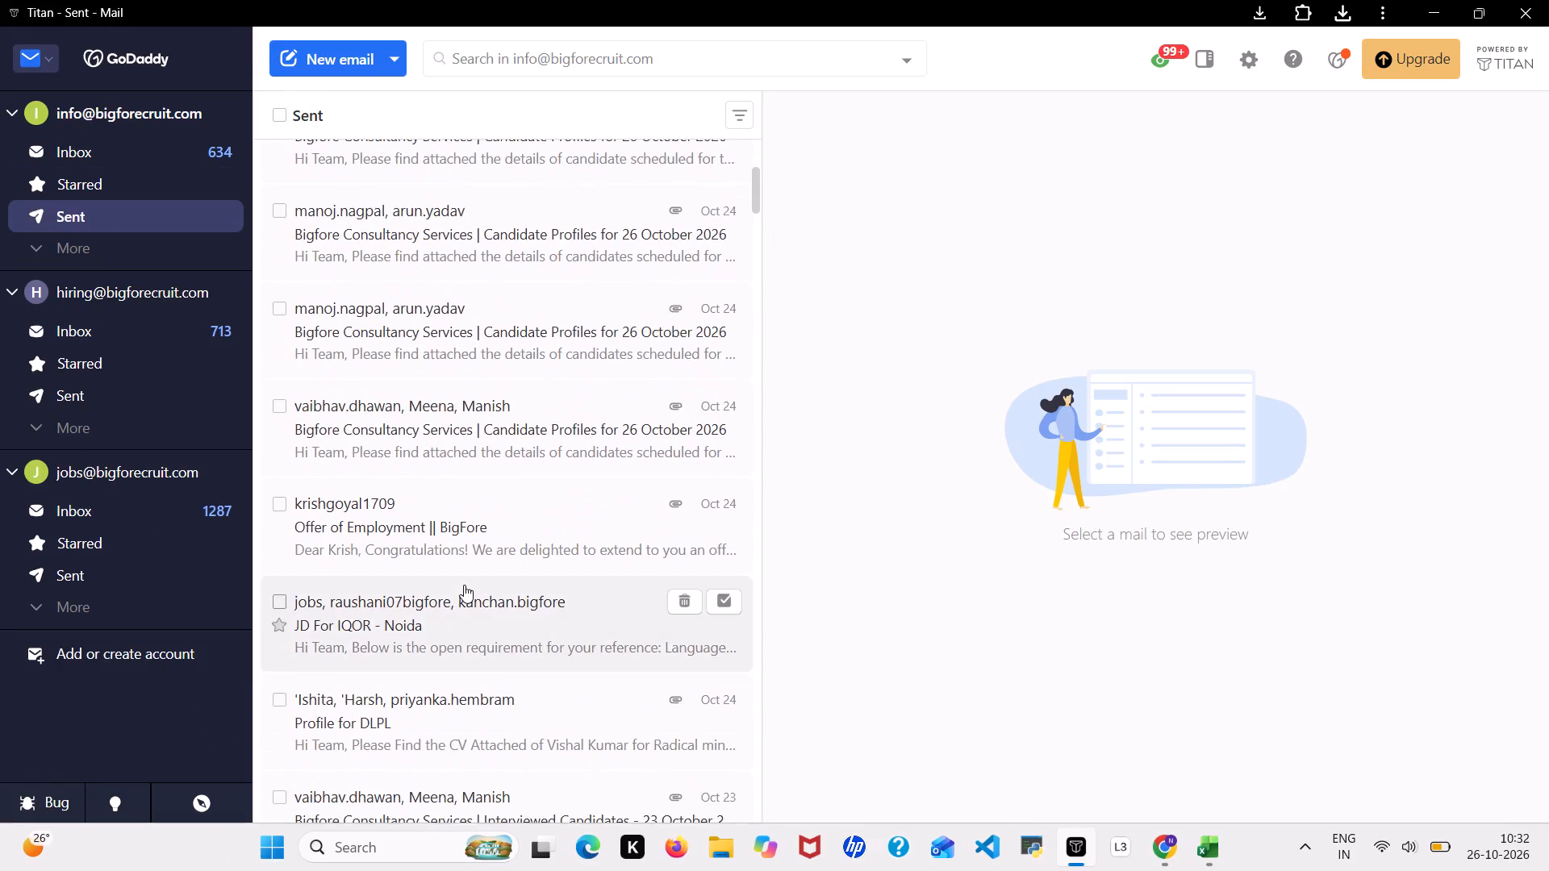
scroll(464, 585, "down", 4)
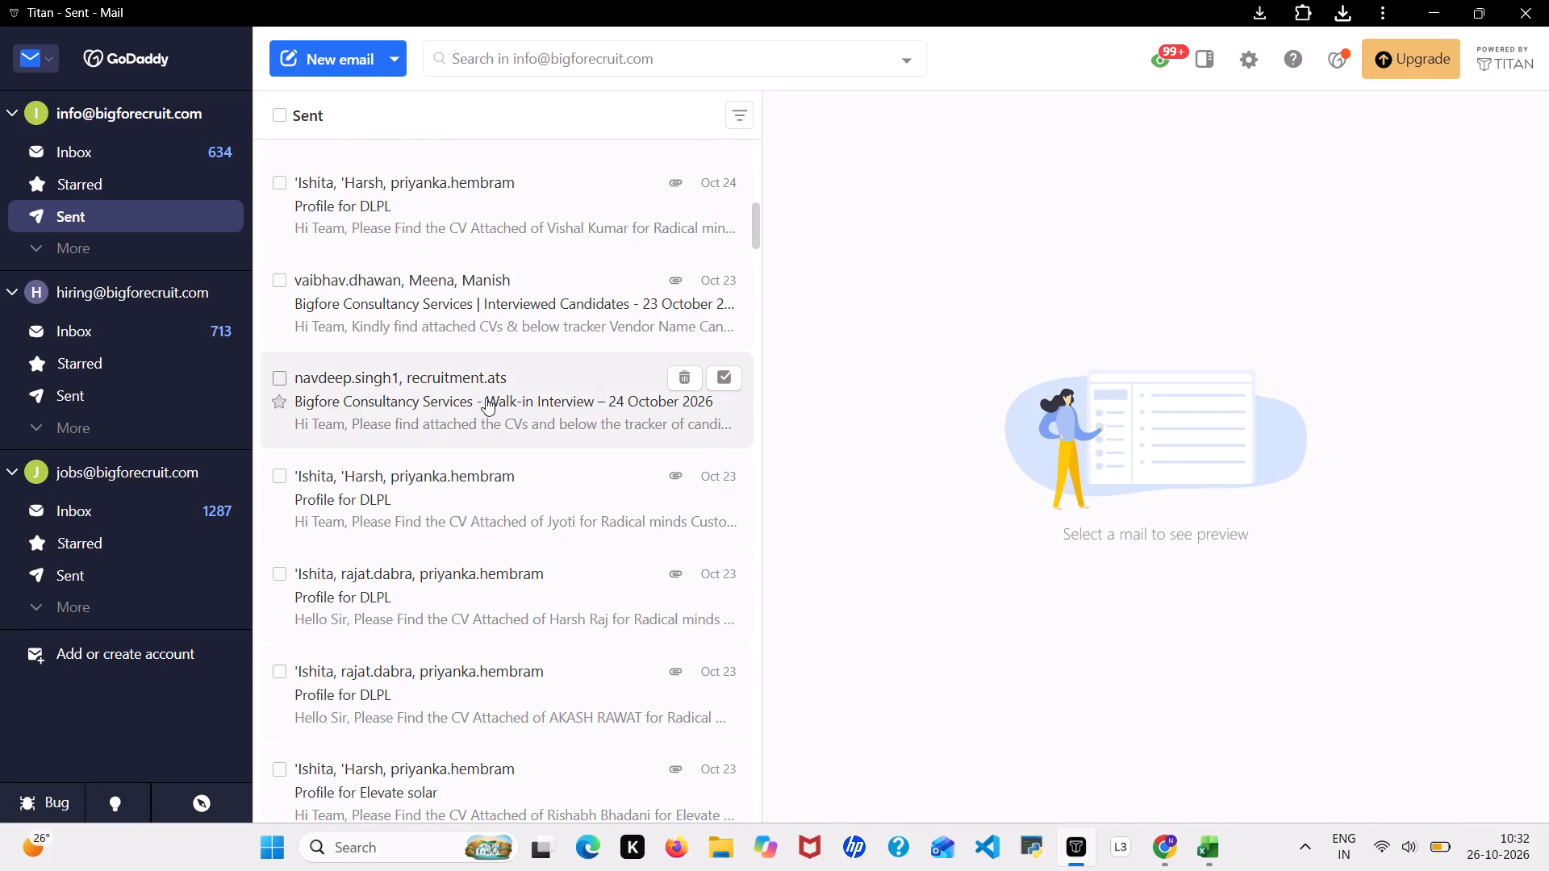
left_click(502, 309)
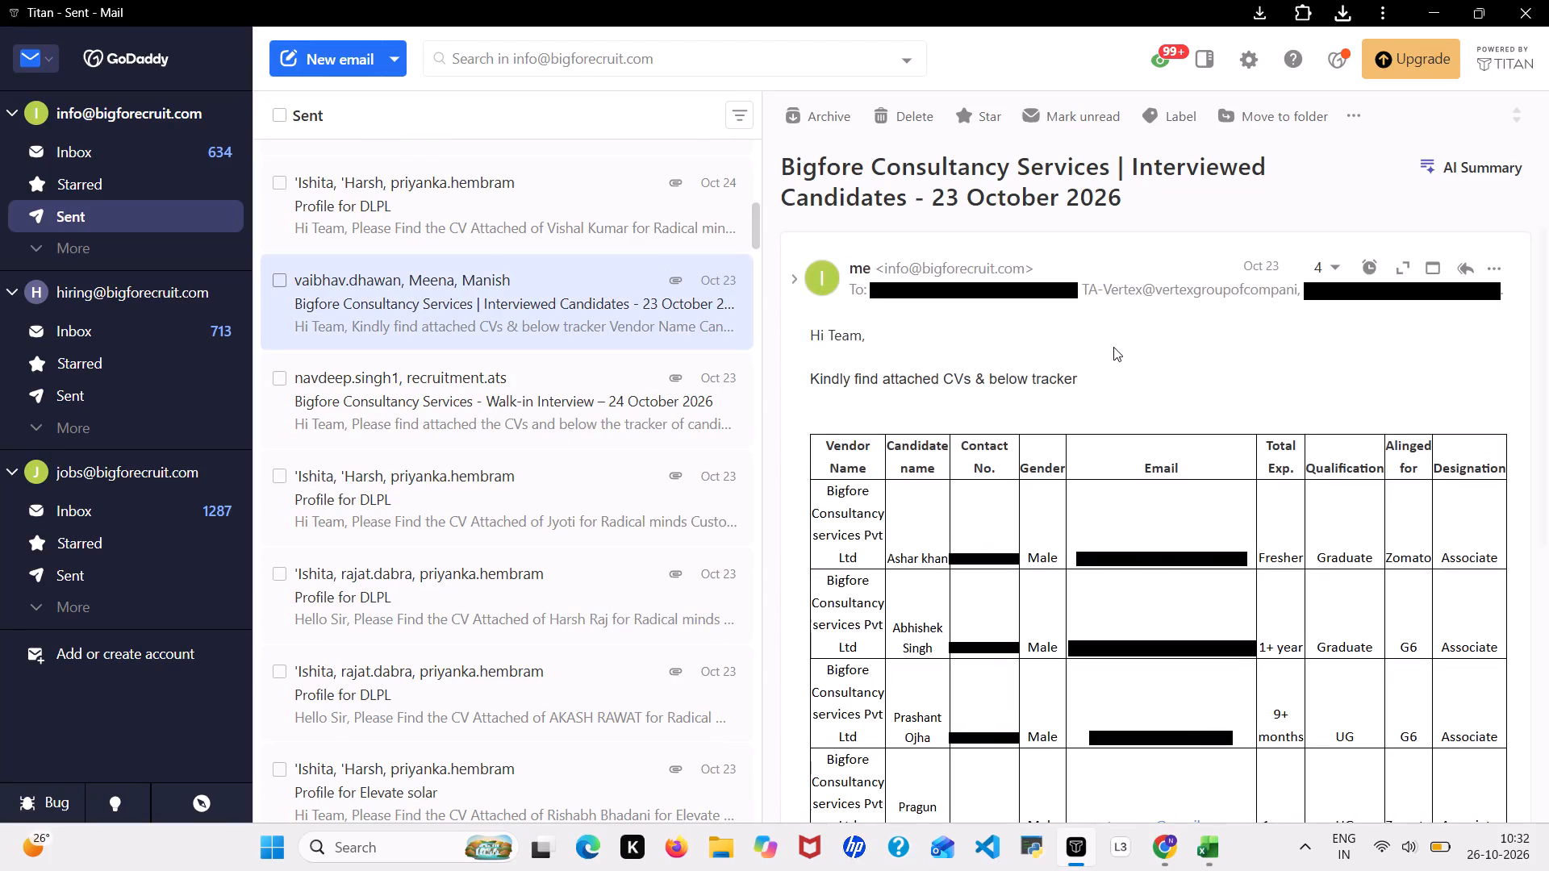
scroll(1113, 347, "down", 2)
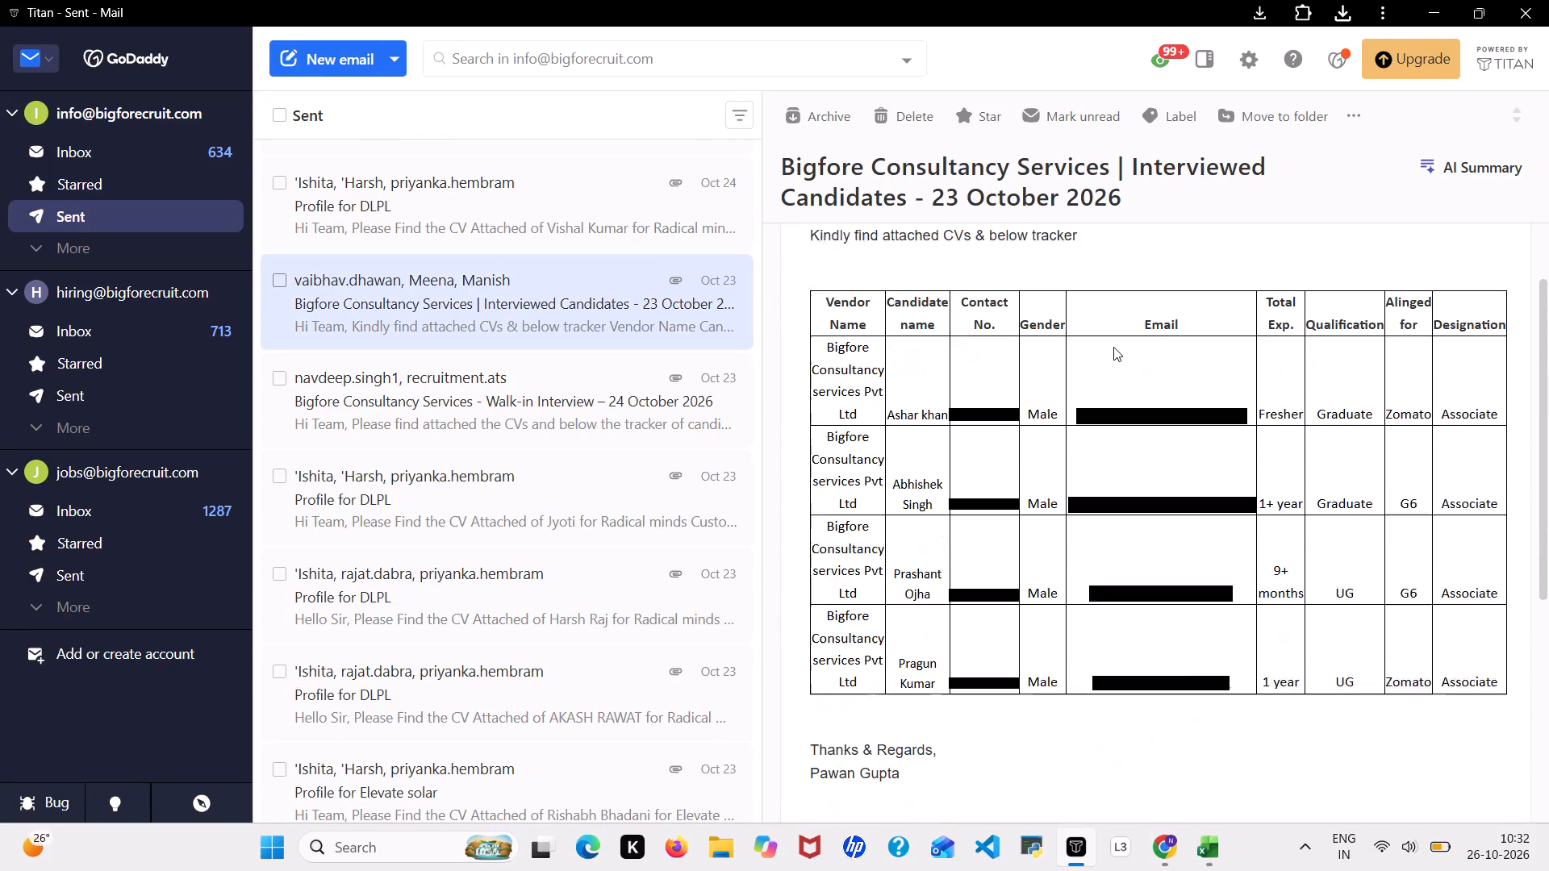
scroll(1113, 347, "down", 1)
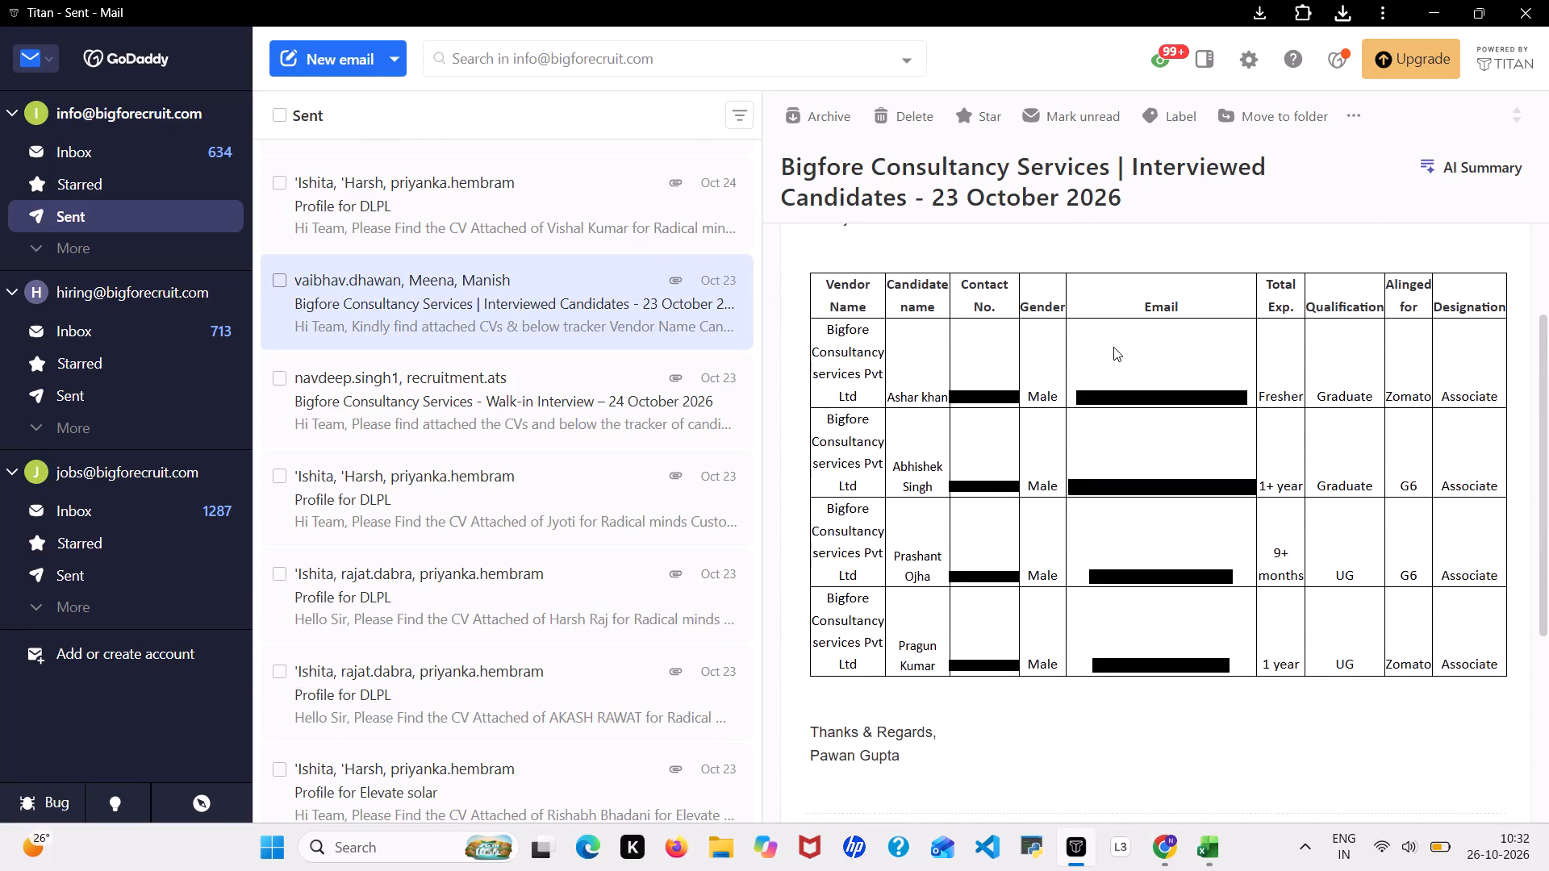
scroll(1113, 347, "down", 1)
scroll(1113, 347, "up", 1)
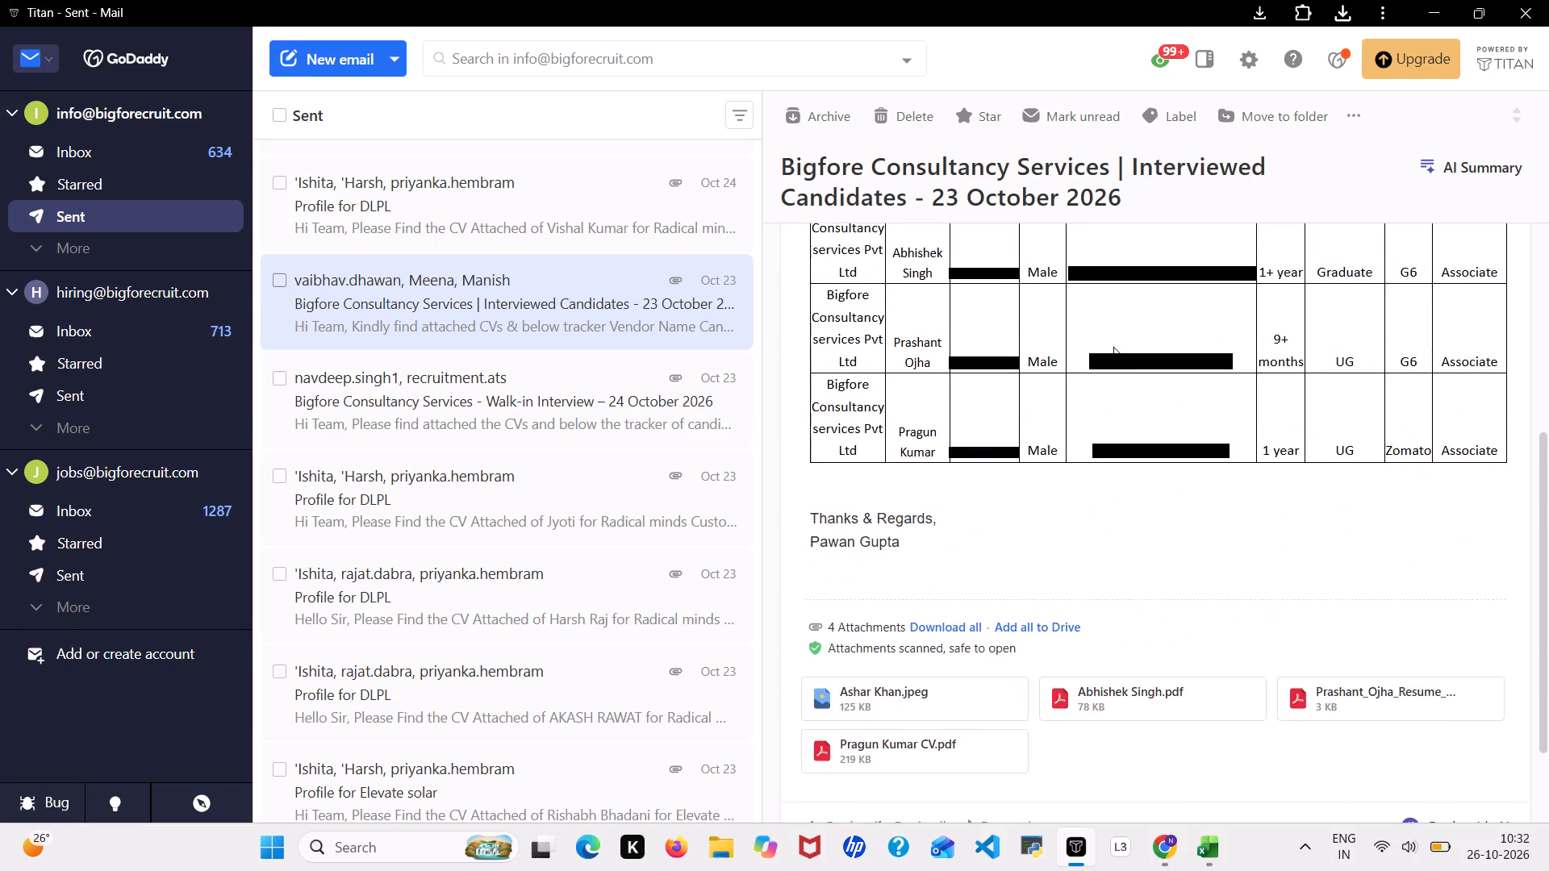
scroll(1113, 347, "up", 1)
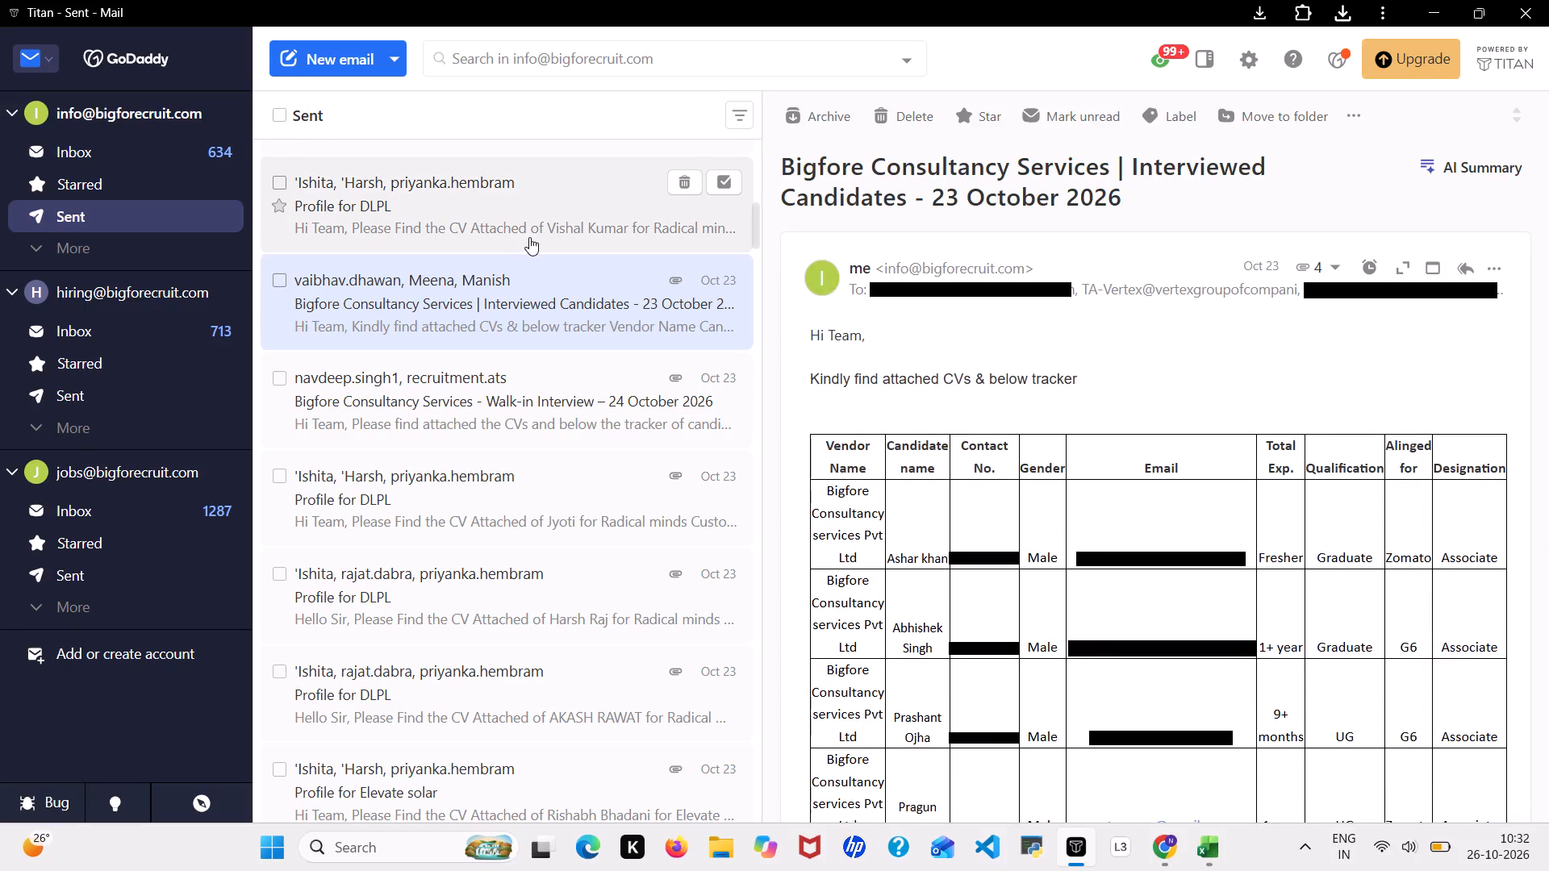
Open the sent Candidate Profiles for 26 October 2026 email addressed to Ishita, Harsh and Priyanka.
scroll(529, 237, "up", 5)
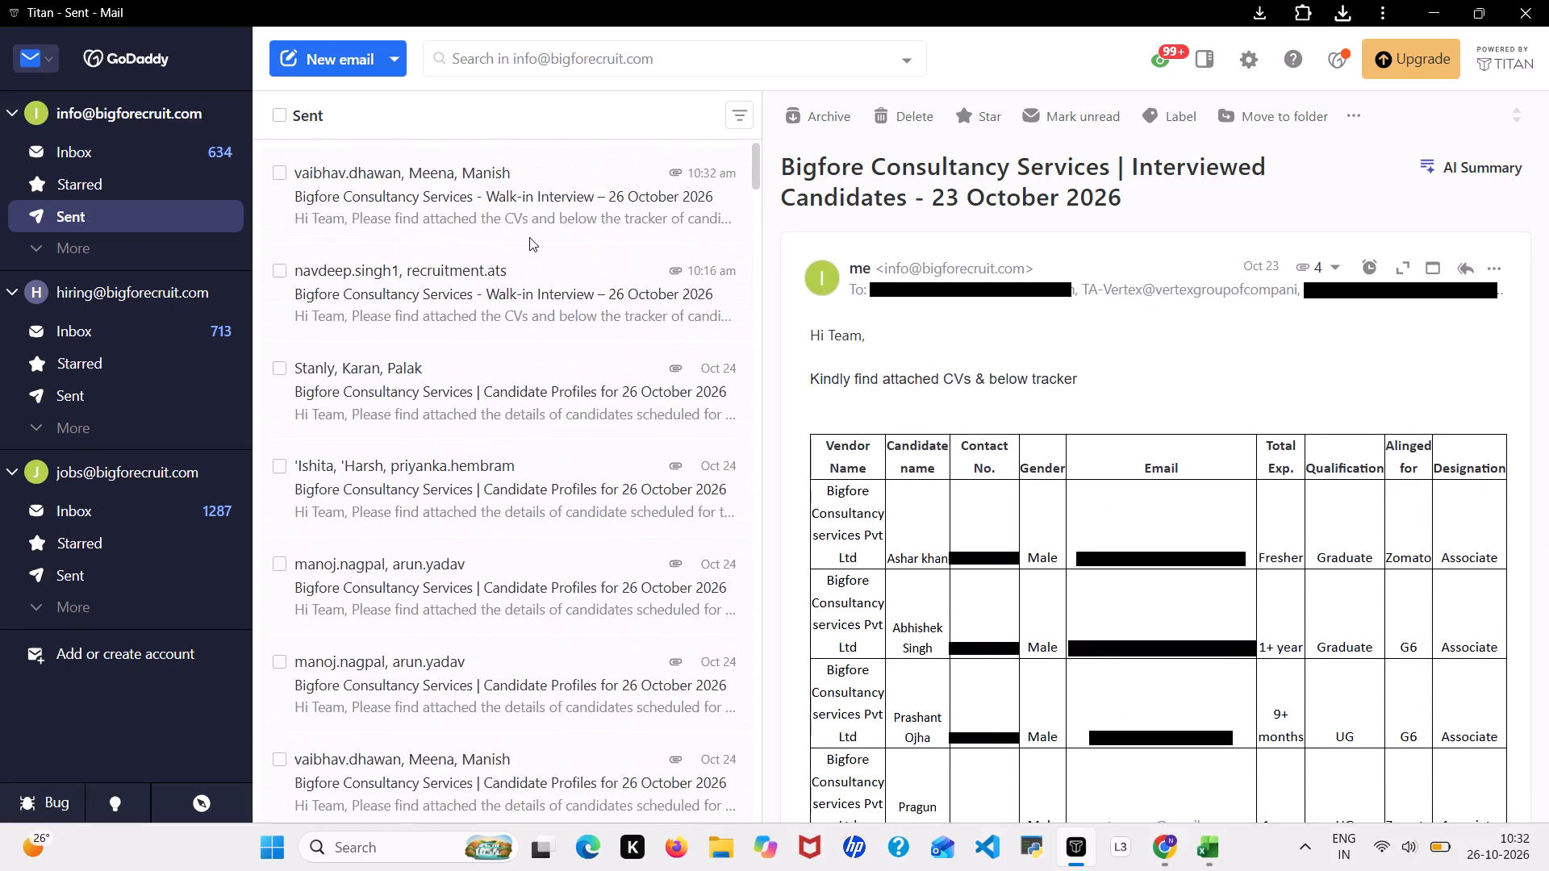
scroll(529, 237, "up", 2)
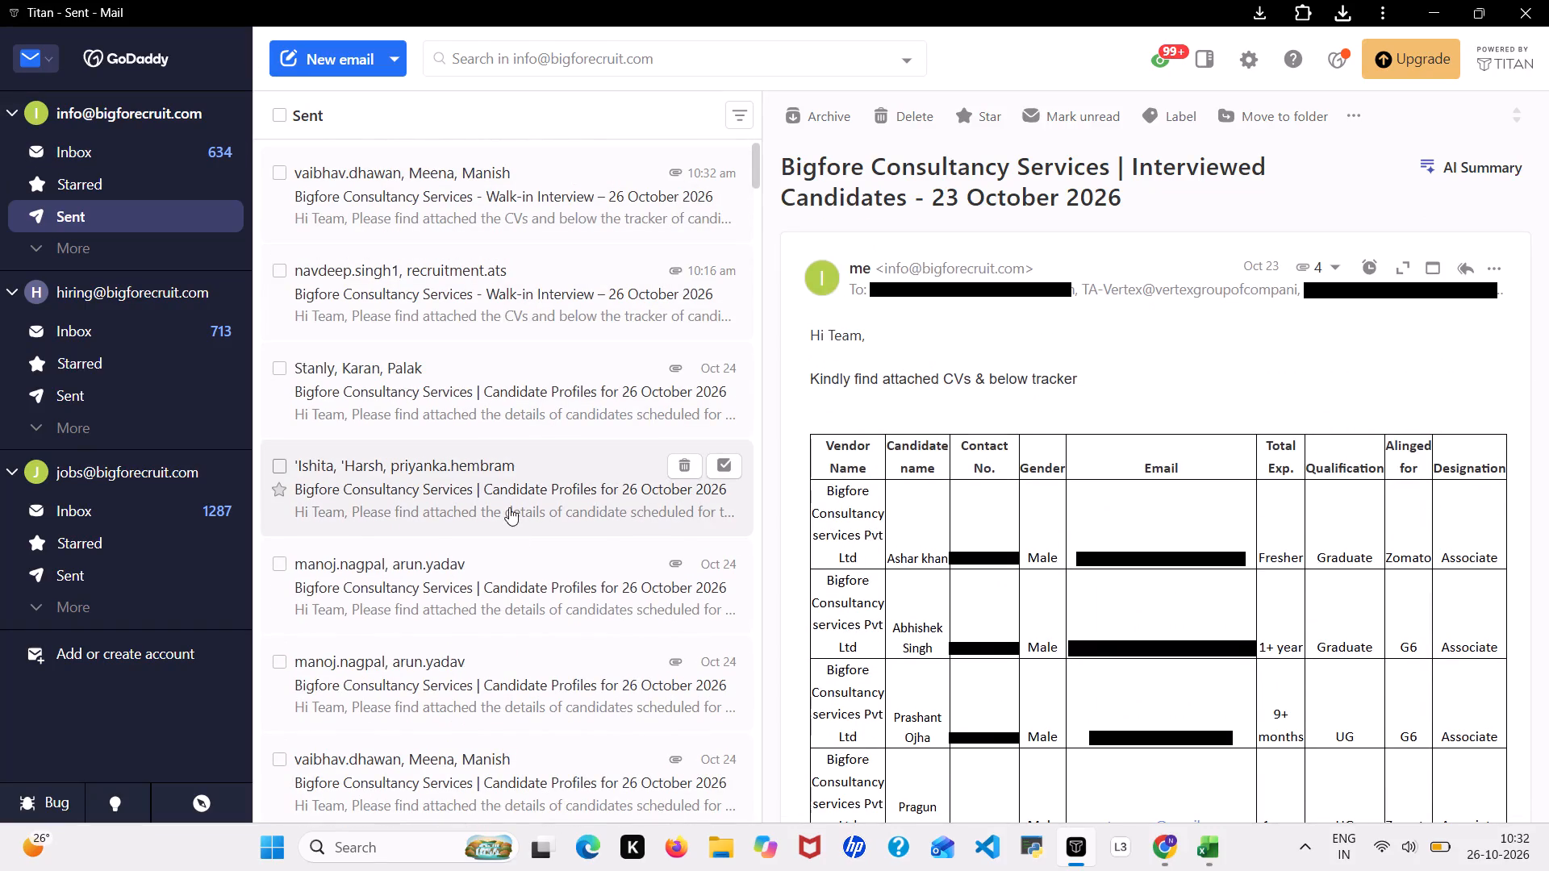
left_click(509, 507)
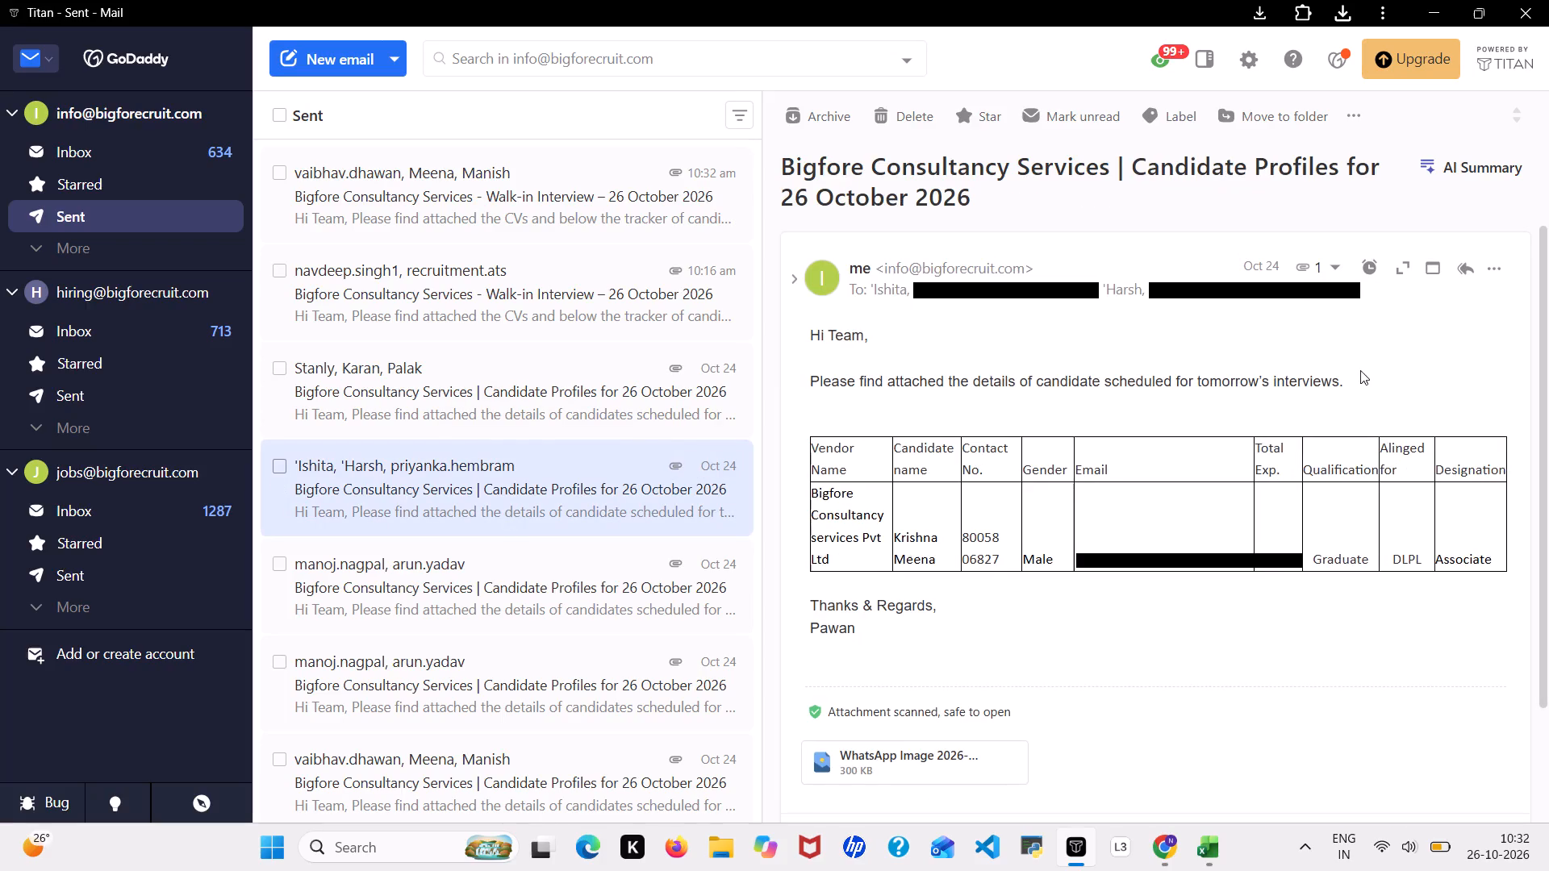
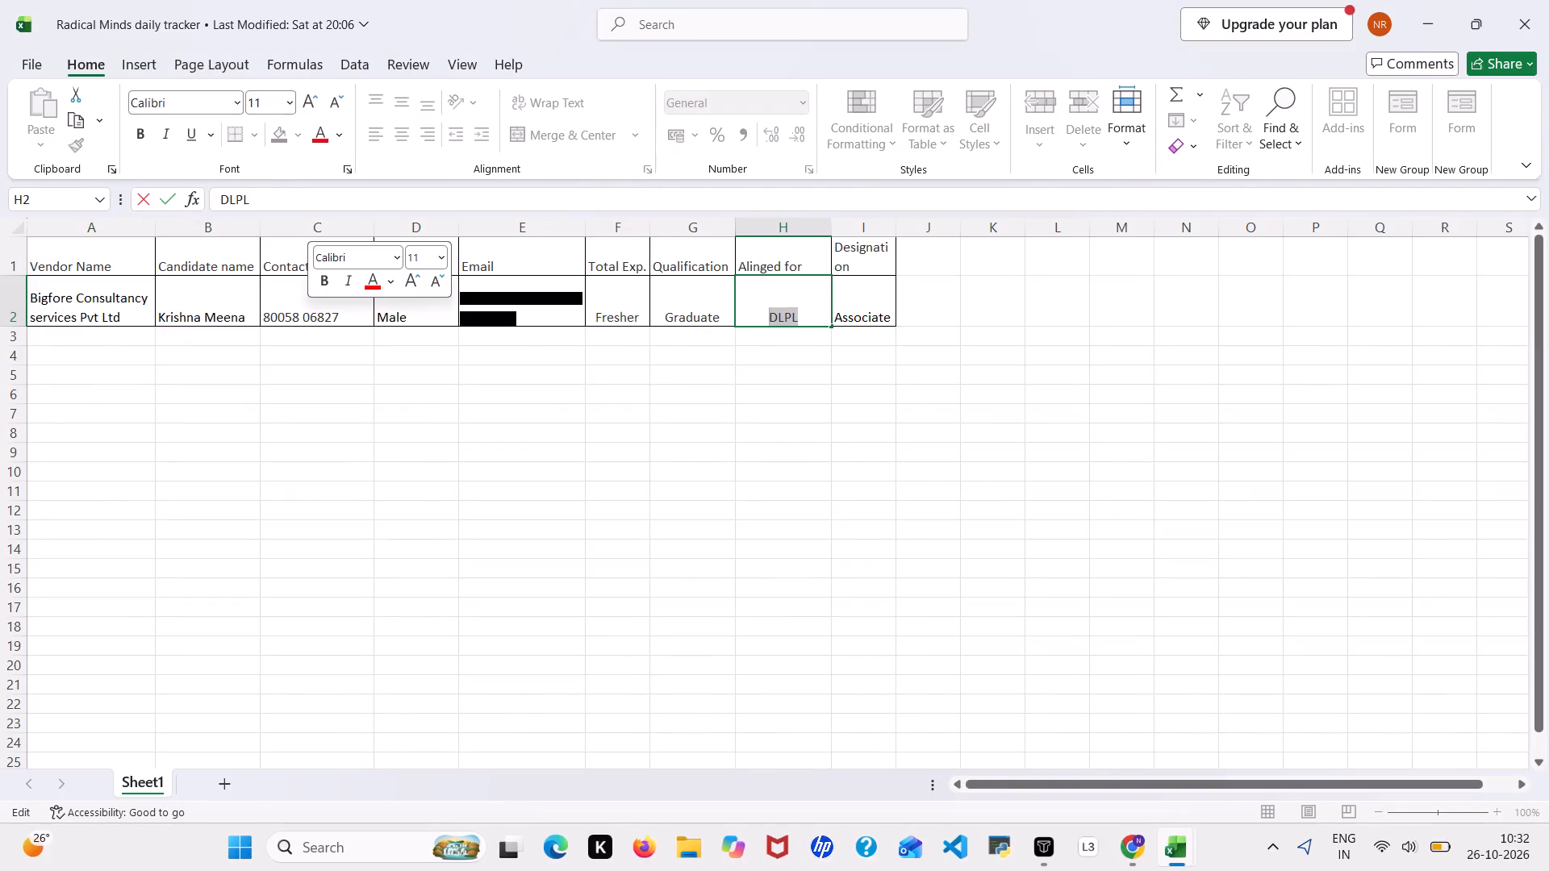
In the Radical Minds daily tracker workbook in Excel, clear the candidate's row 2 entries from Candidate name through Alinged for.
left_click_drag(230, 312, 750, 312)
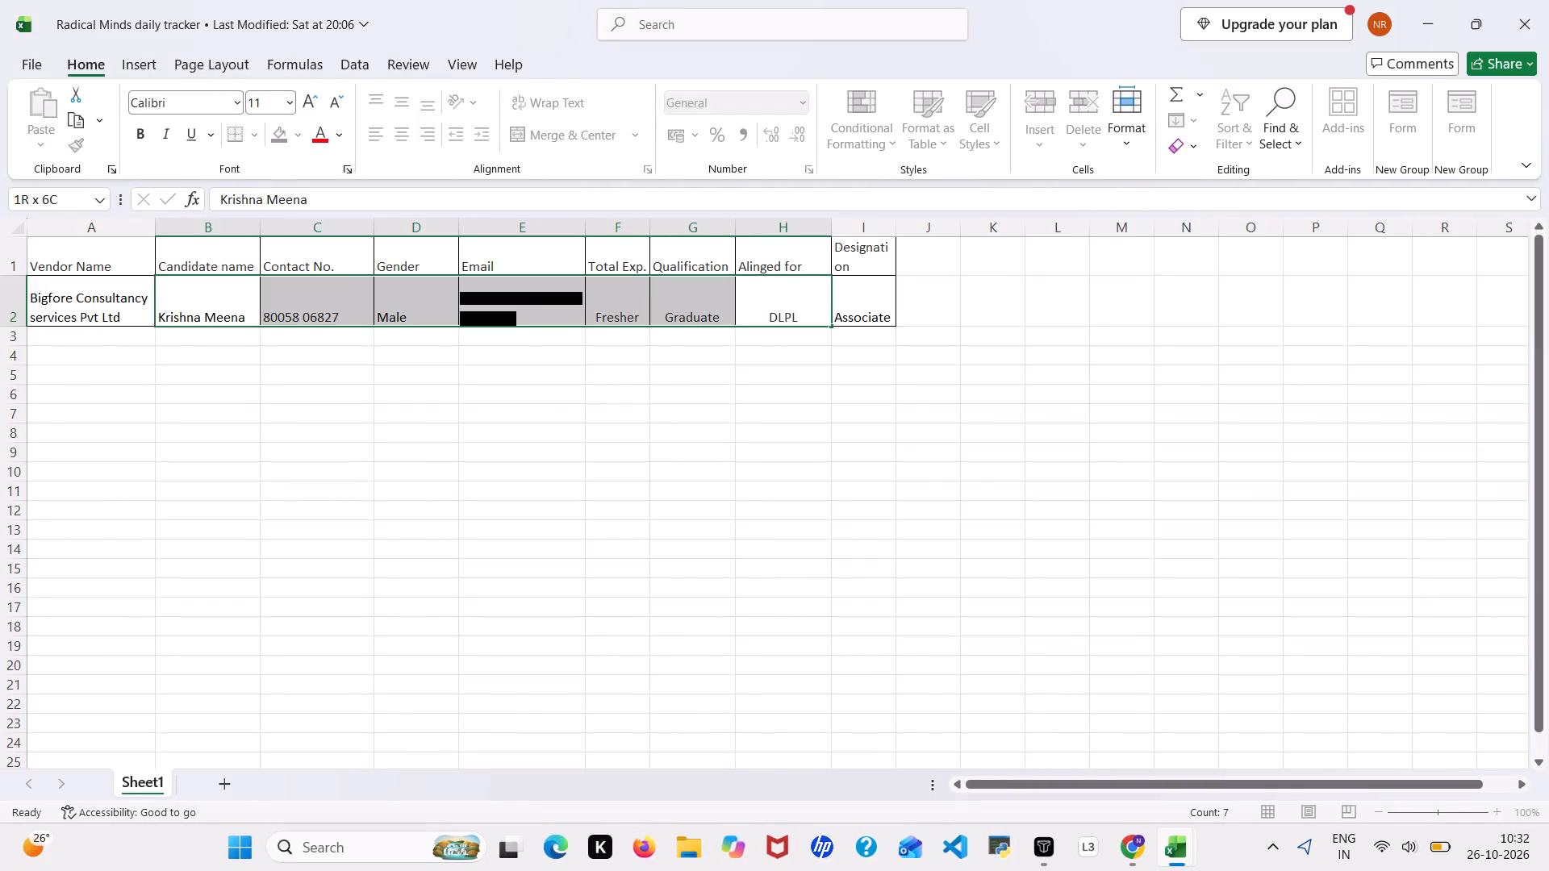
left_click_drag(750, 312, 754, 314)
key("Delete")
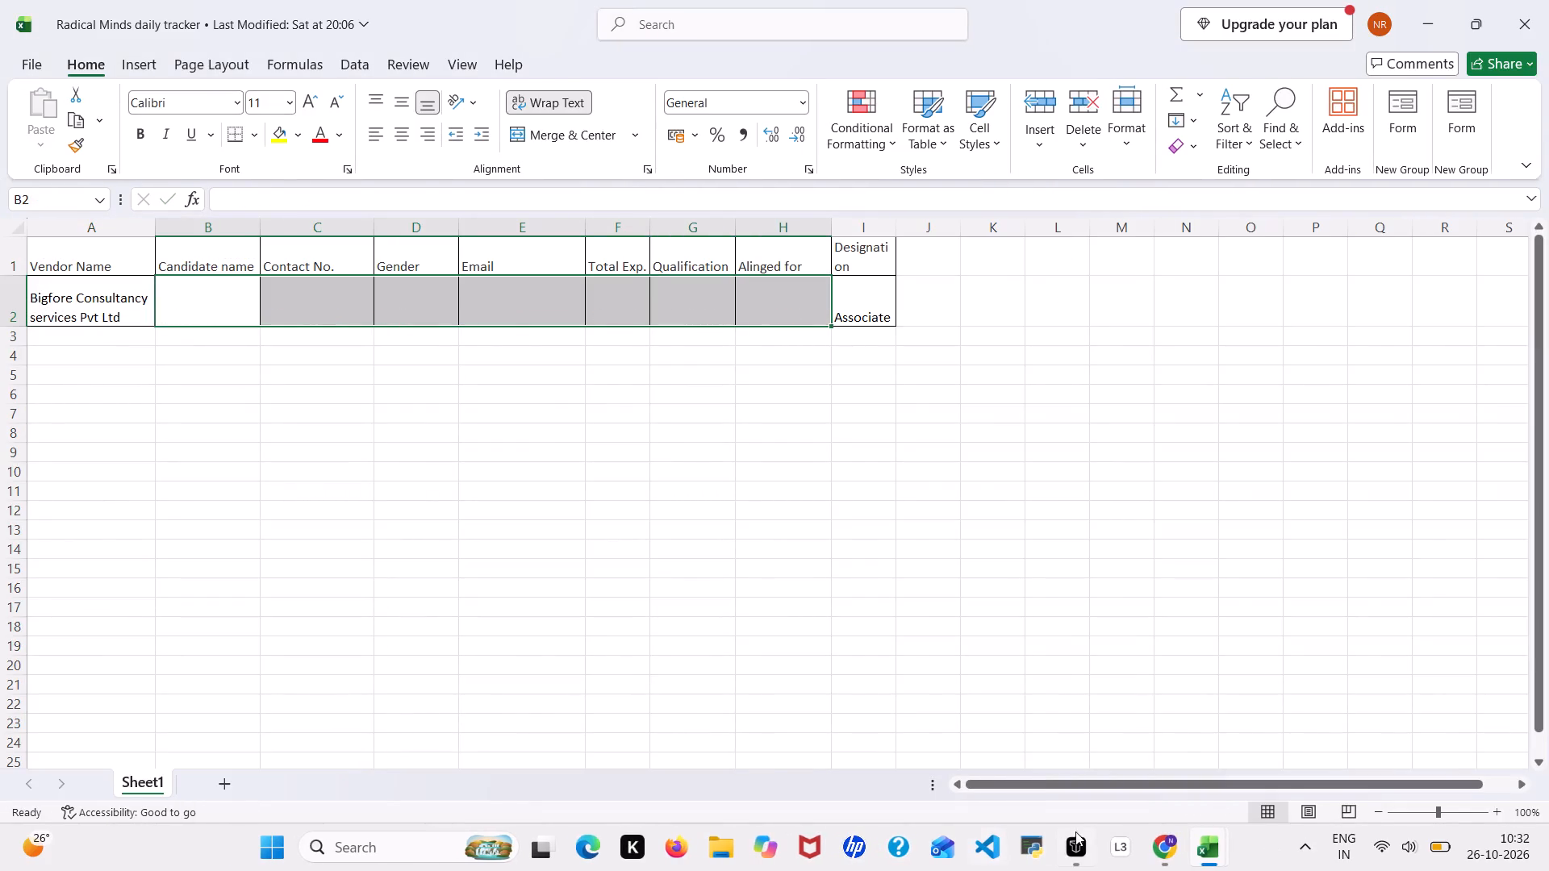
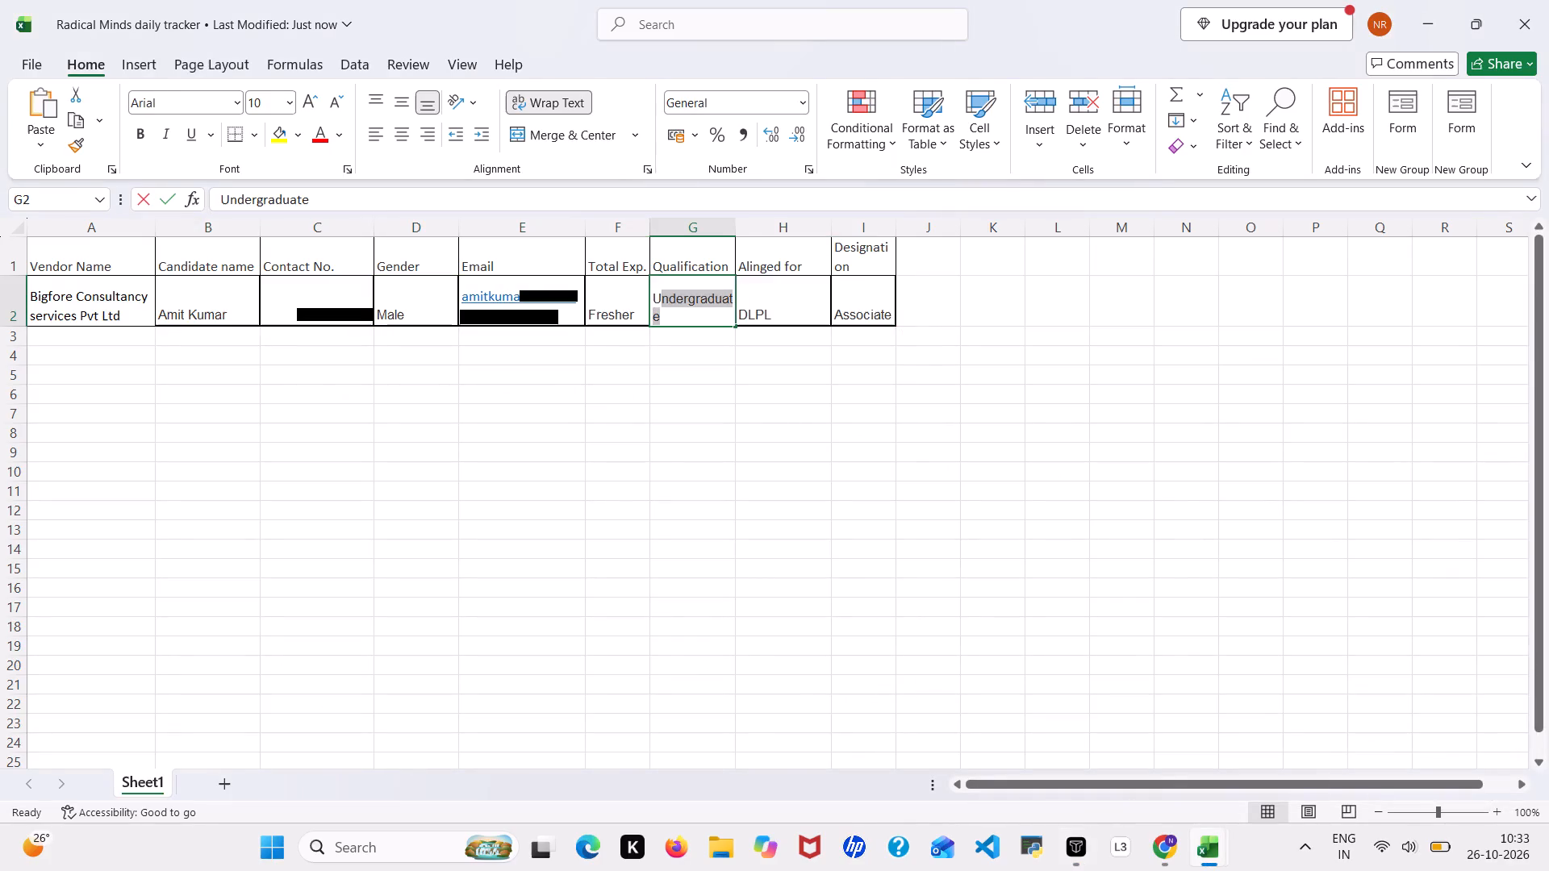
Shorten the candidate's Qualification entry in row 2 to UG.
left_click_drag(662, 303, 662, 302)
key("Delete")
key("shift+g")
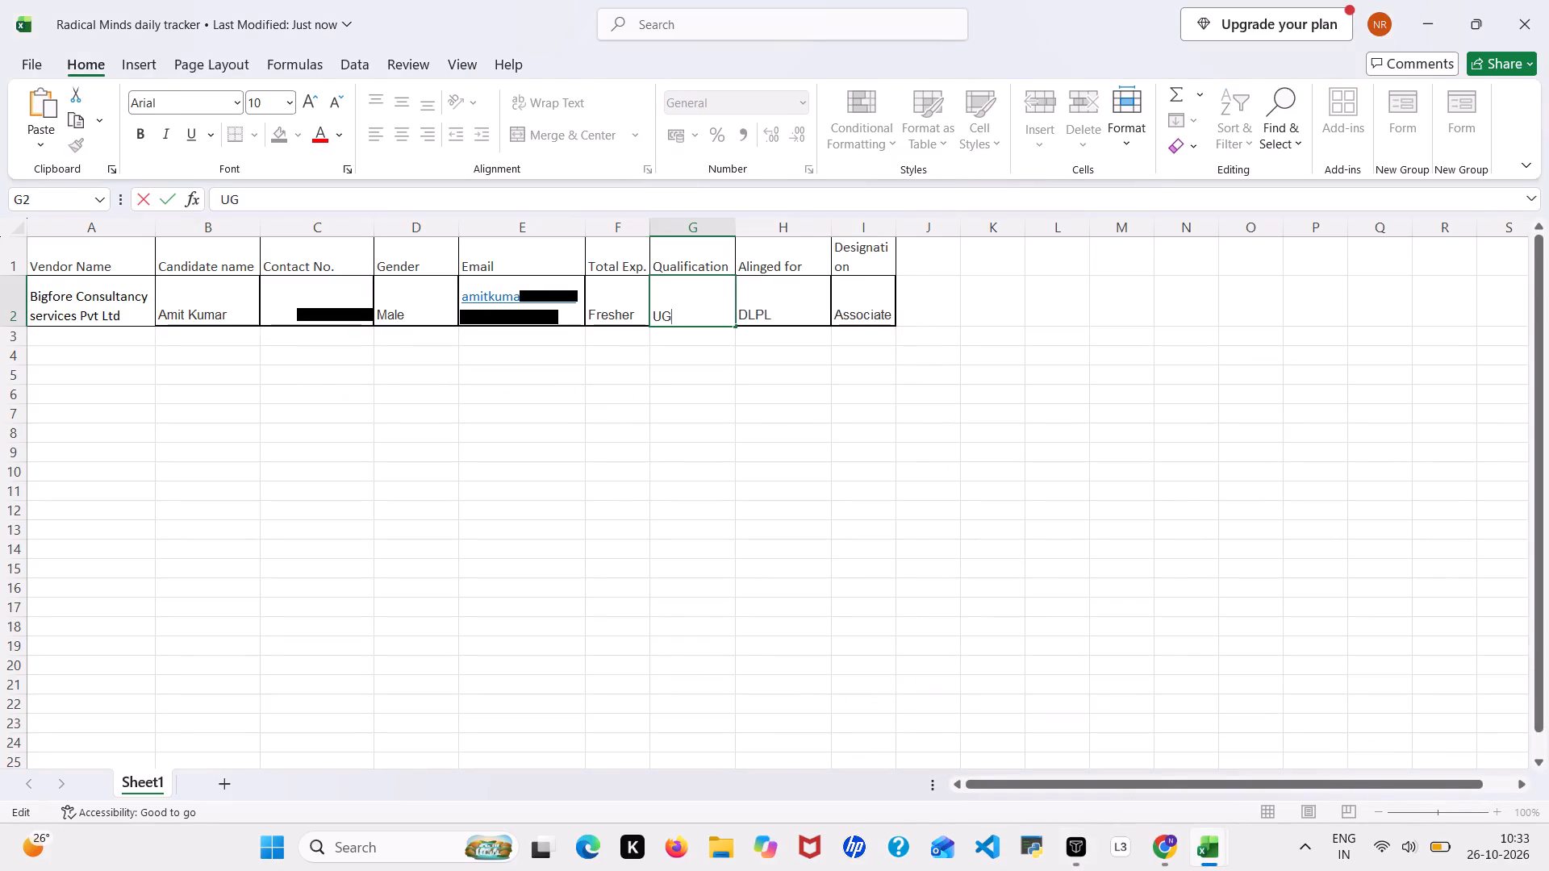
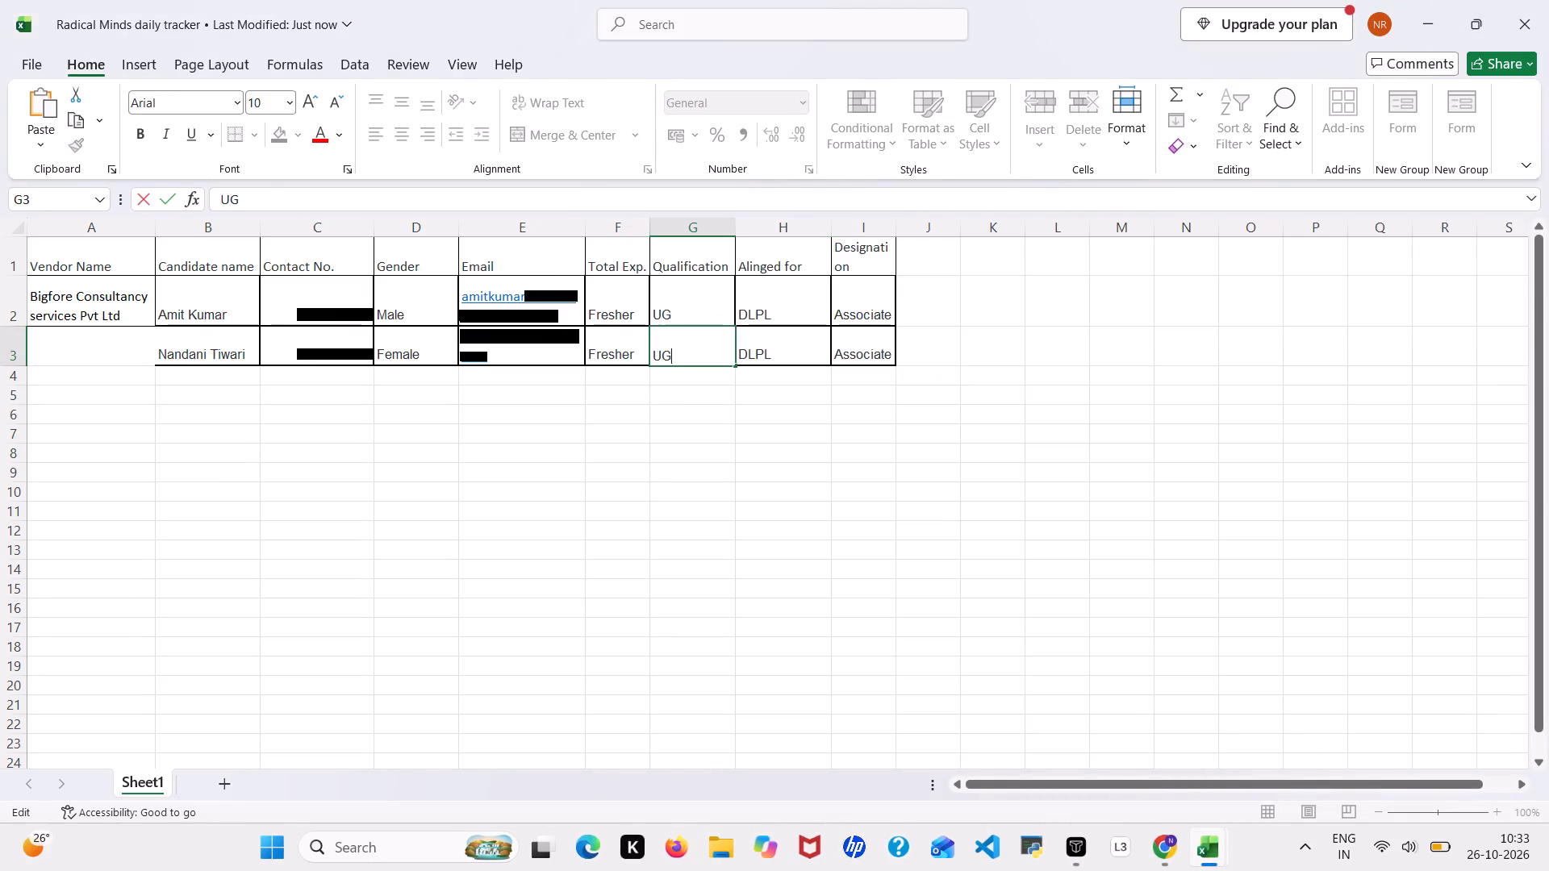
Fill the vendor name Bigfore Consultancy services Pvt Ltd down from row 2 through row 4 of the Vendor Name column.
left_click(99, 275)
left_click(109, 293)
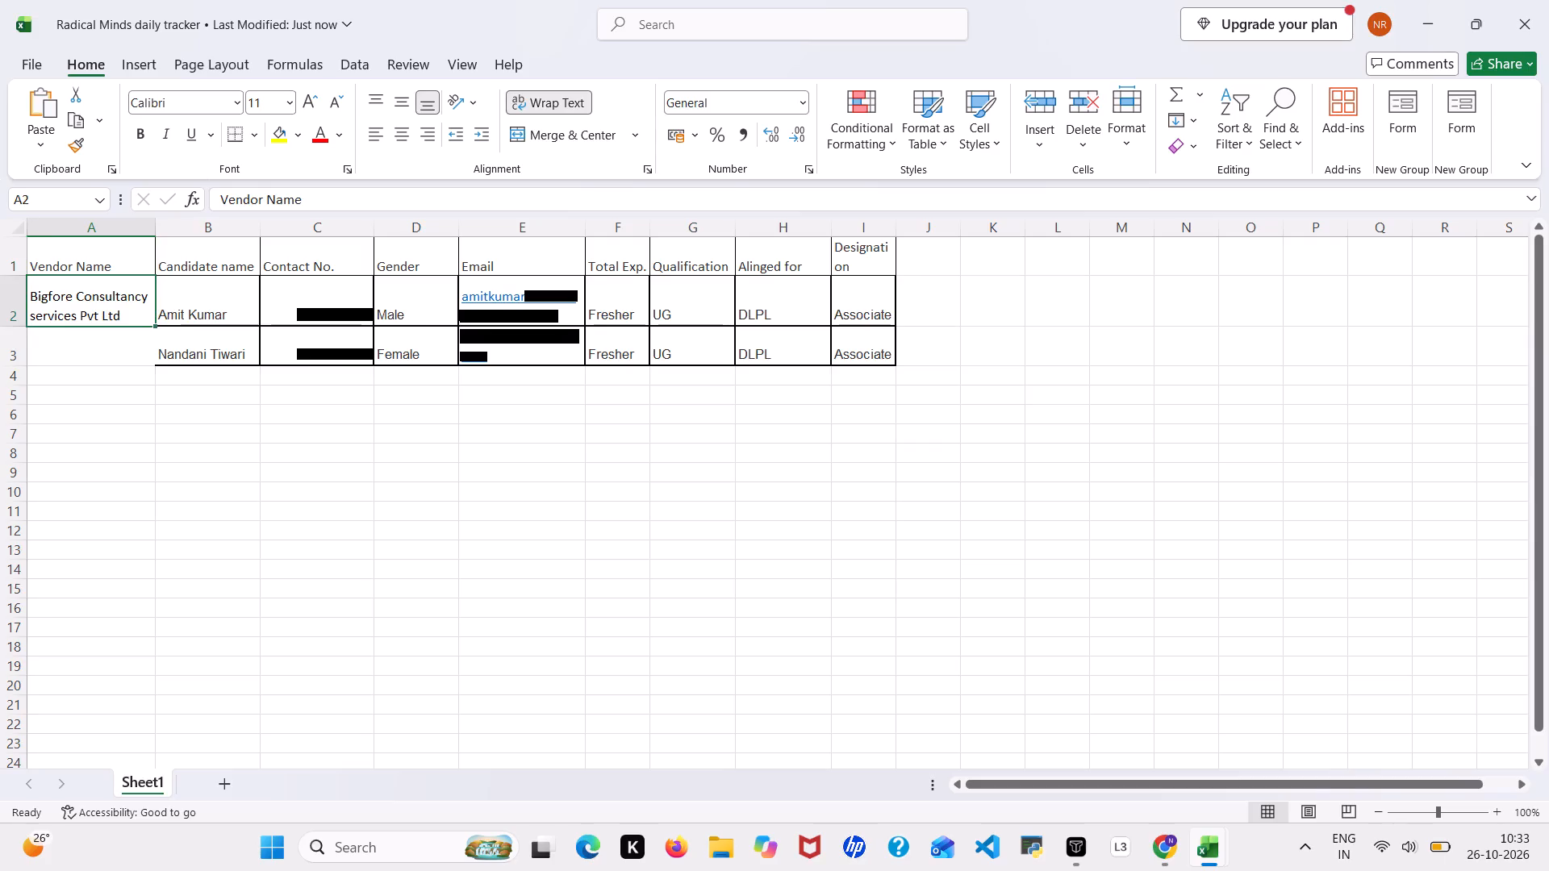
left_click_drag(152, 326, 148, 380)
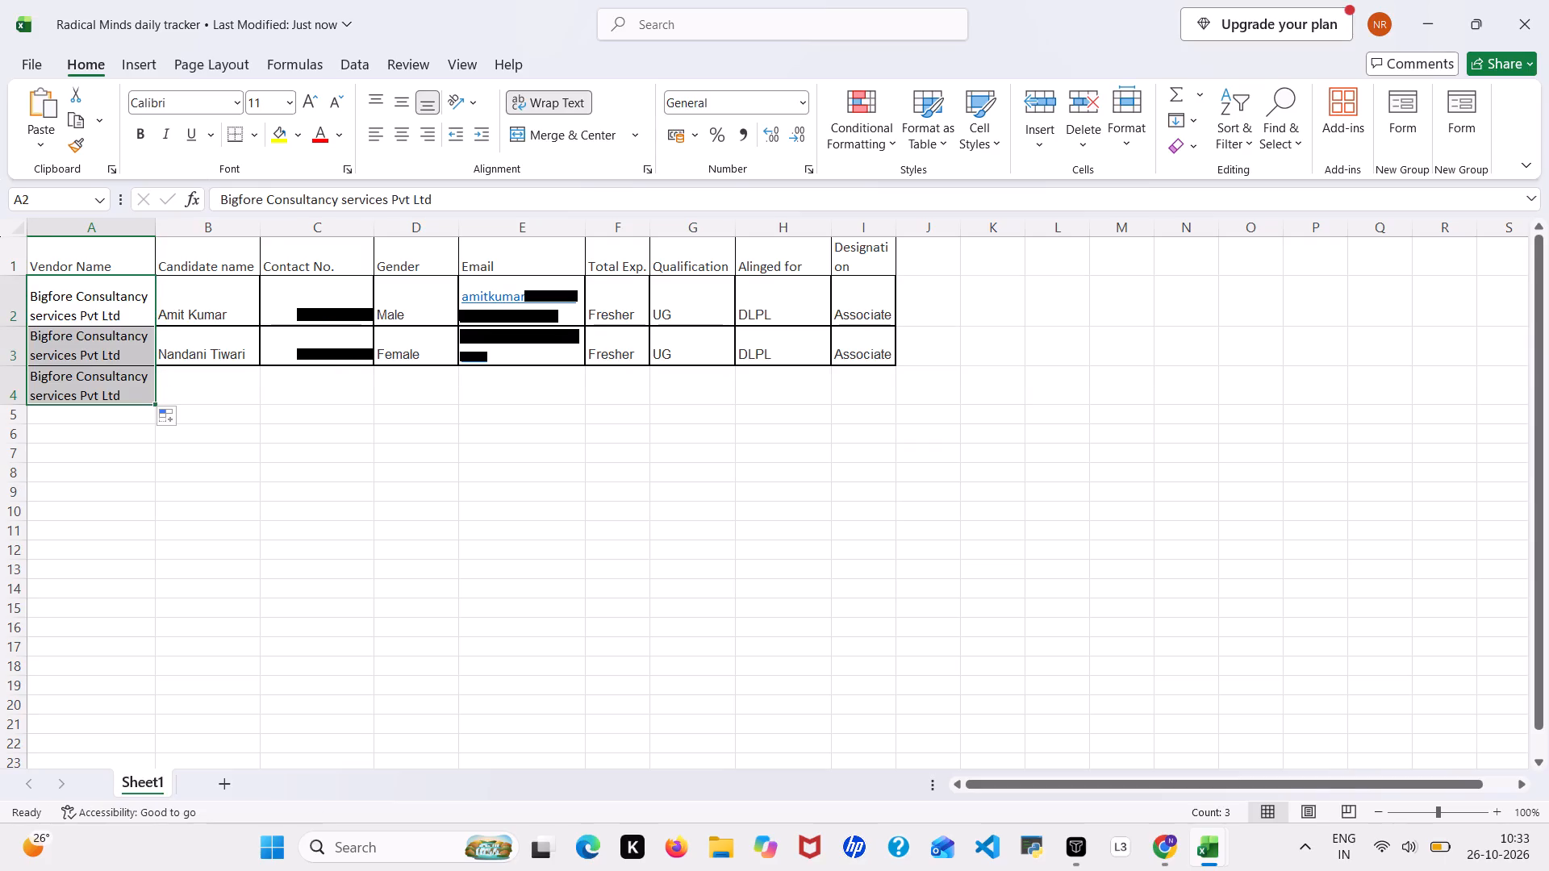
left_click(228, 402)
Format the tracker's header and both candidate rows, A1 to I3, in Calibri size 11 with horizontally centred text.
left_click_drag(854, 331, 663, 322)
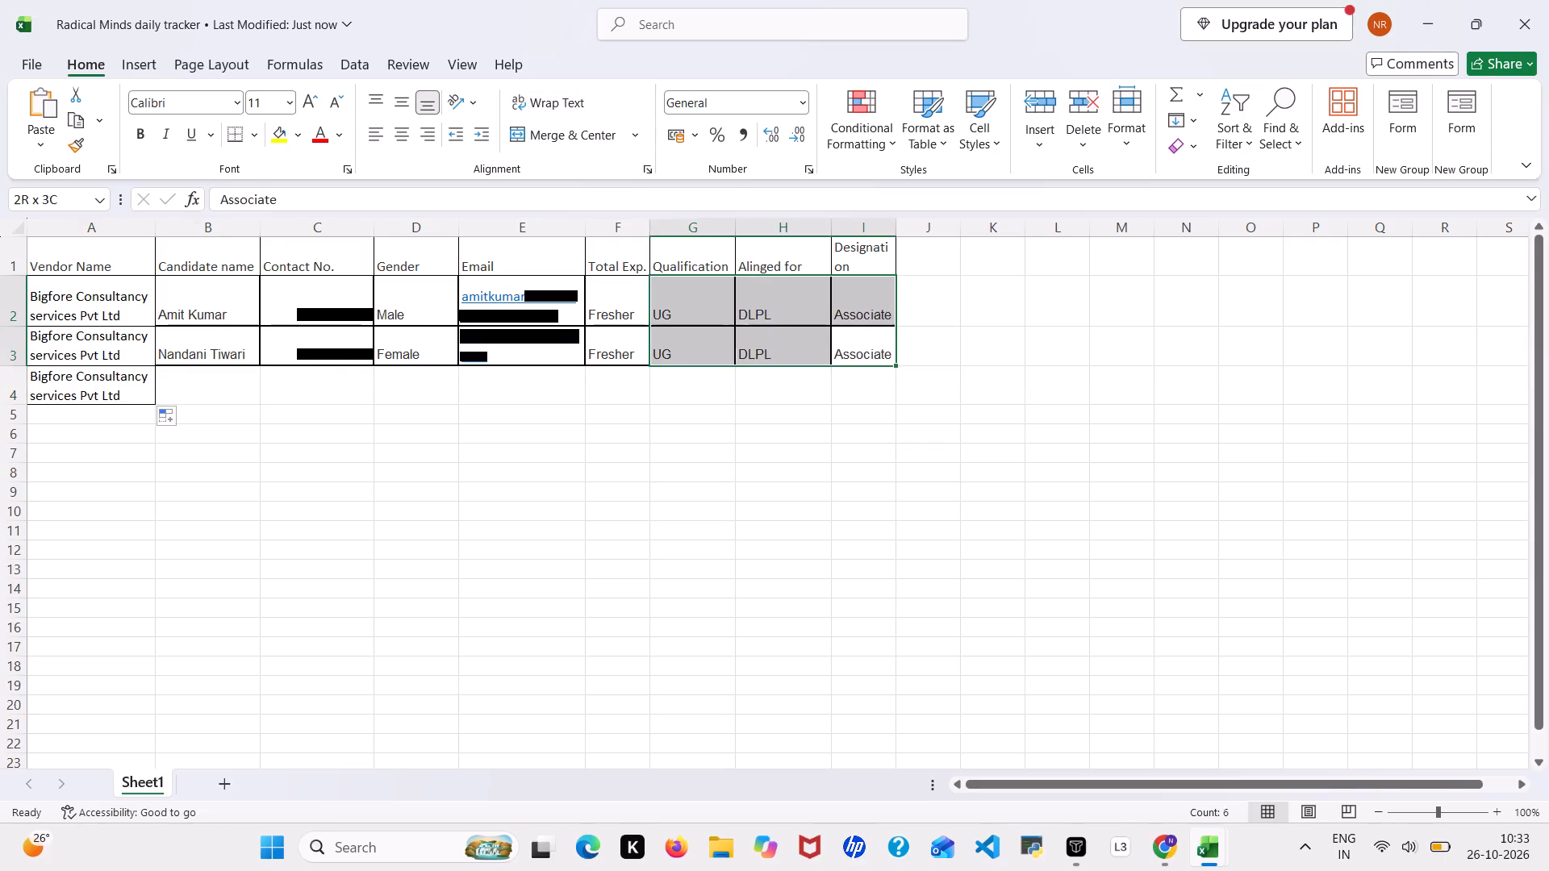
left_click_drag(663, 322, 127, 270)
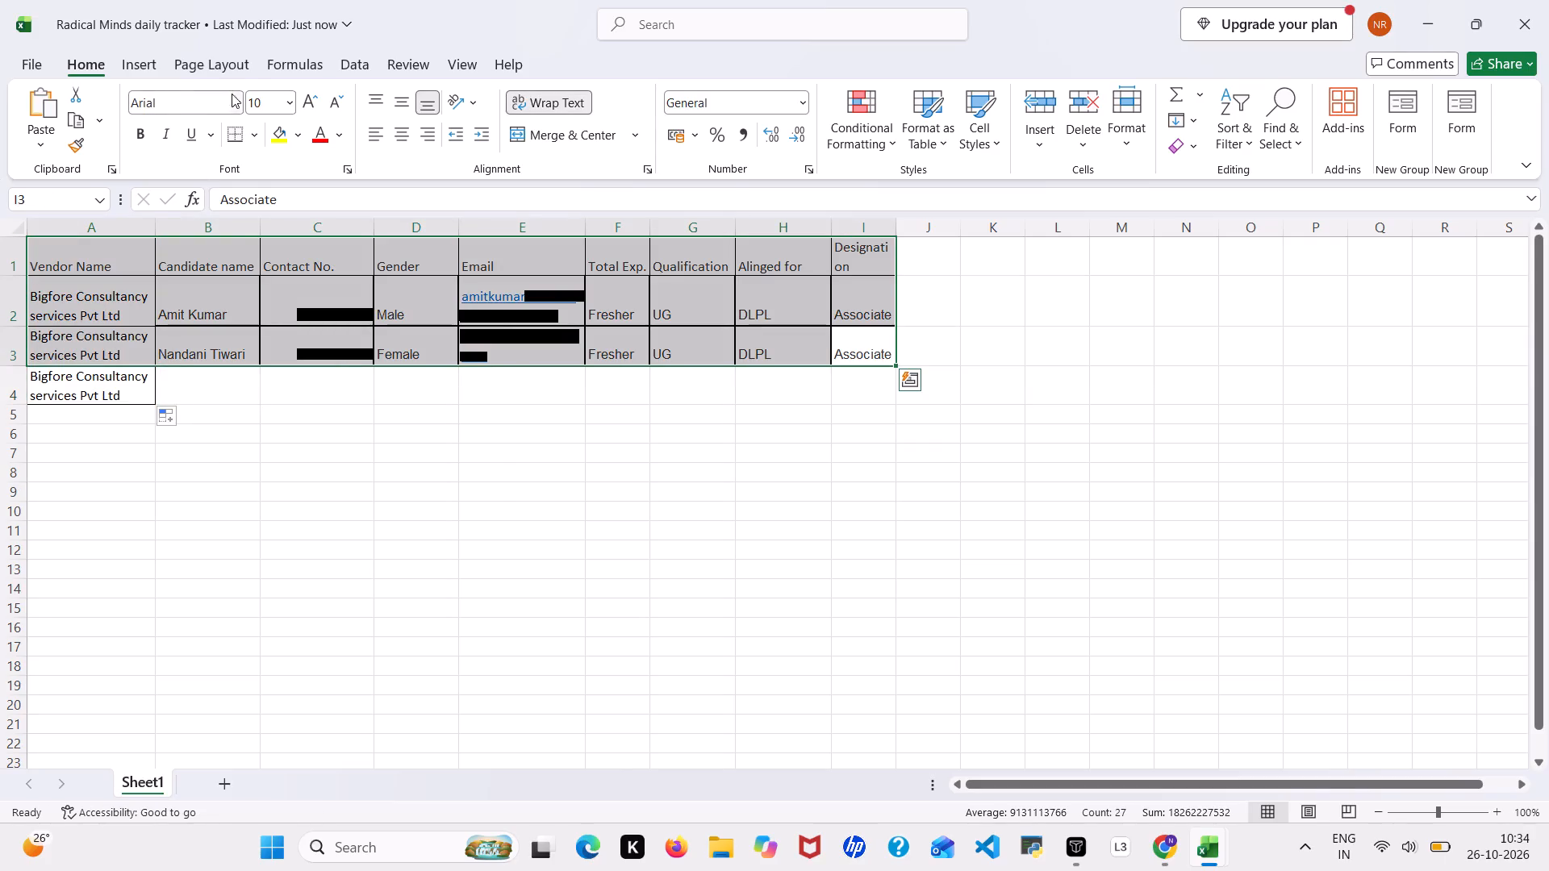
left_click(240, 105)
left_click(231, 187)
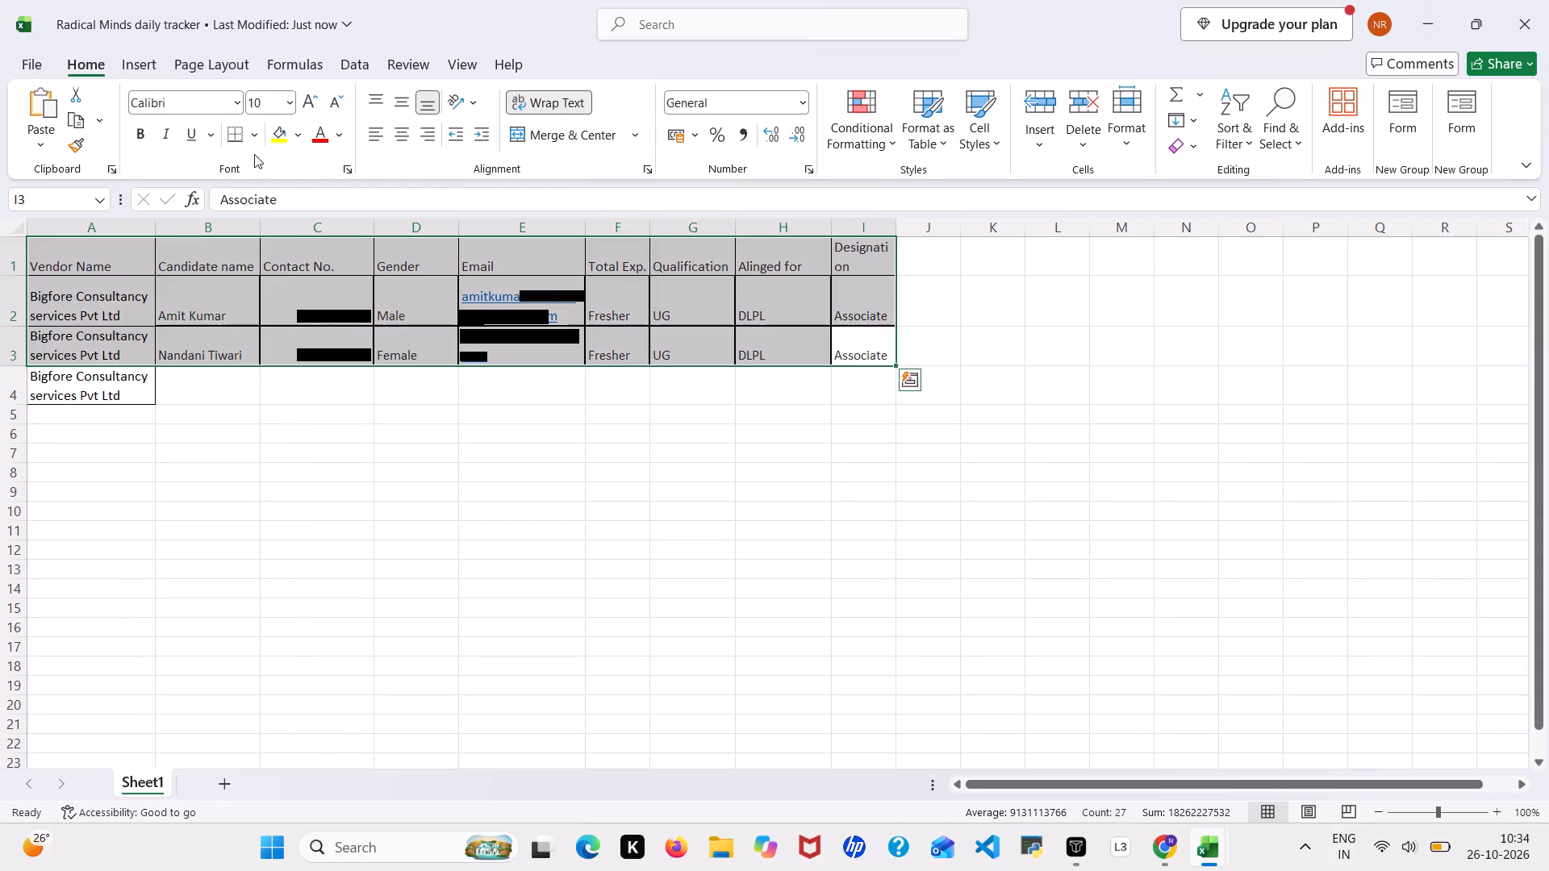
left_click(291, 96)
left_click(273, 201)
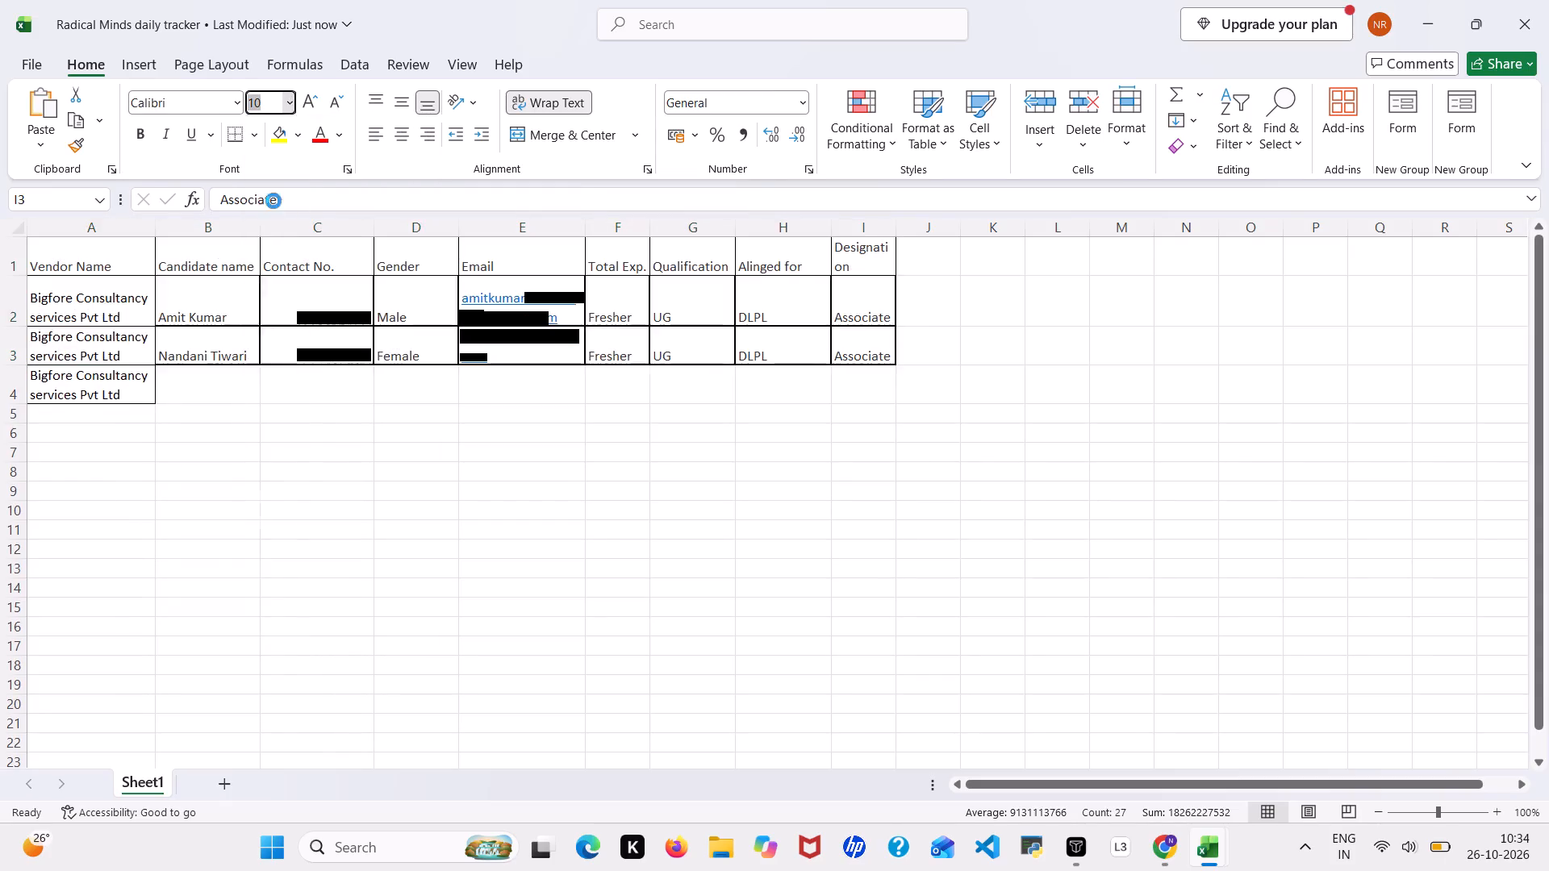
left_click(402, 145)
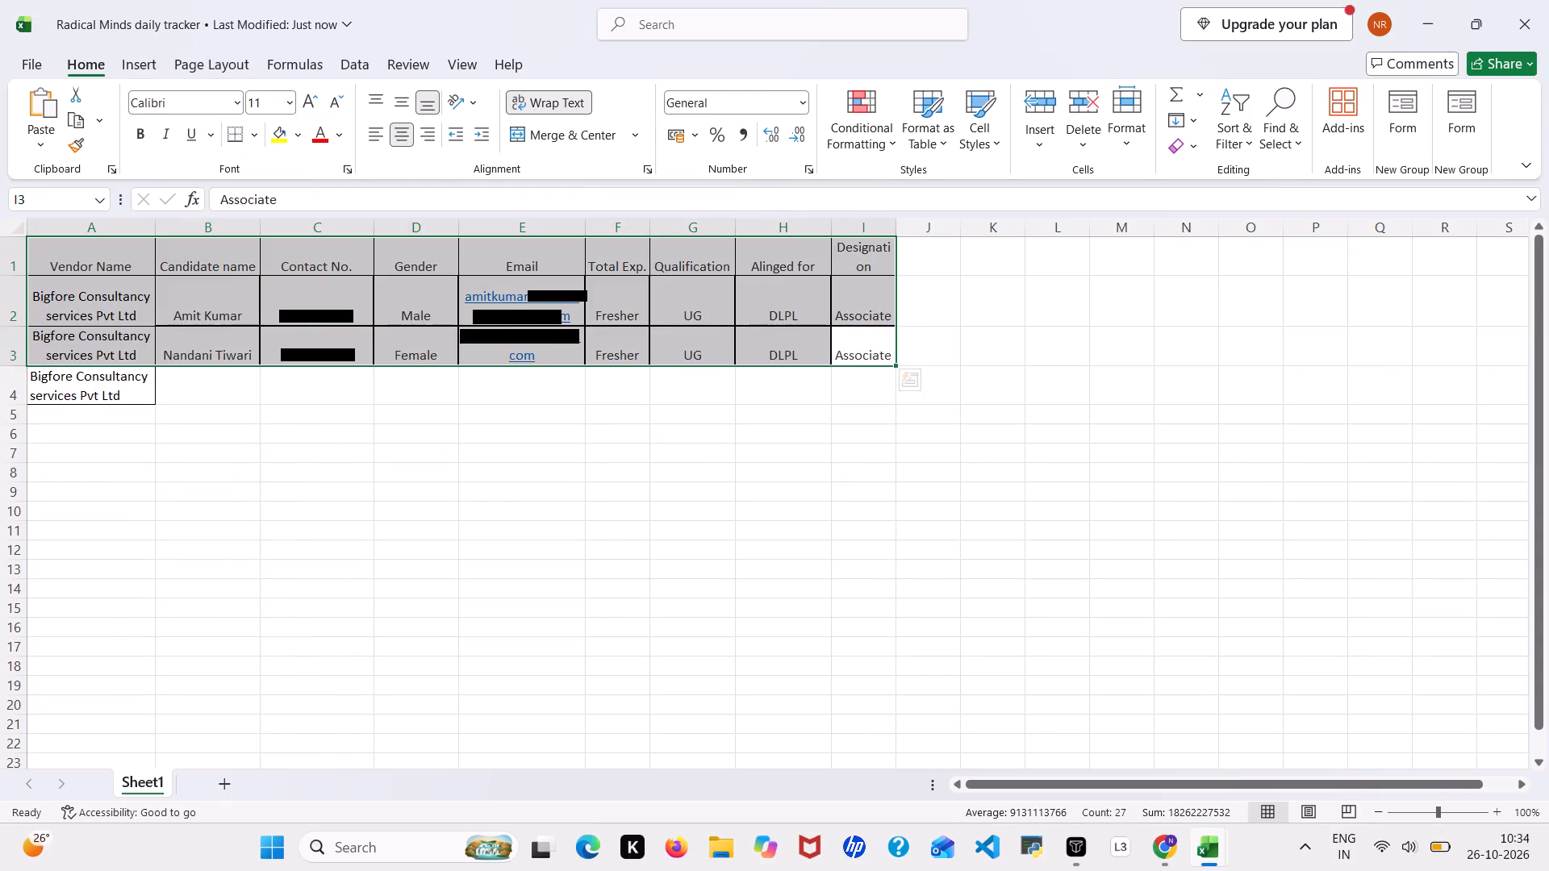
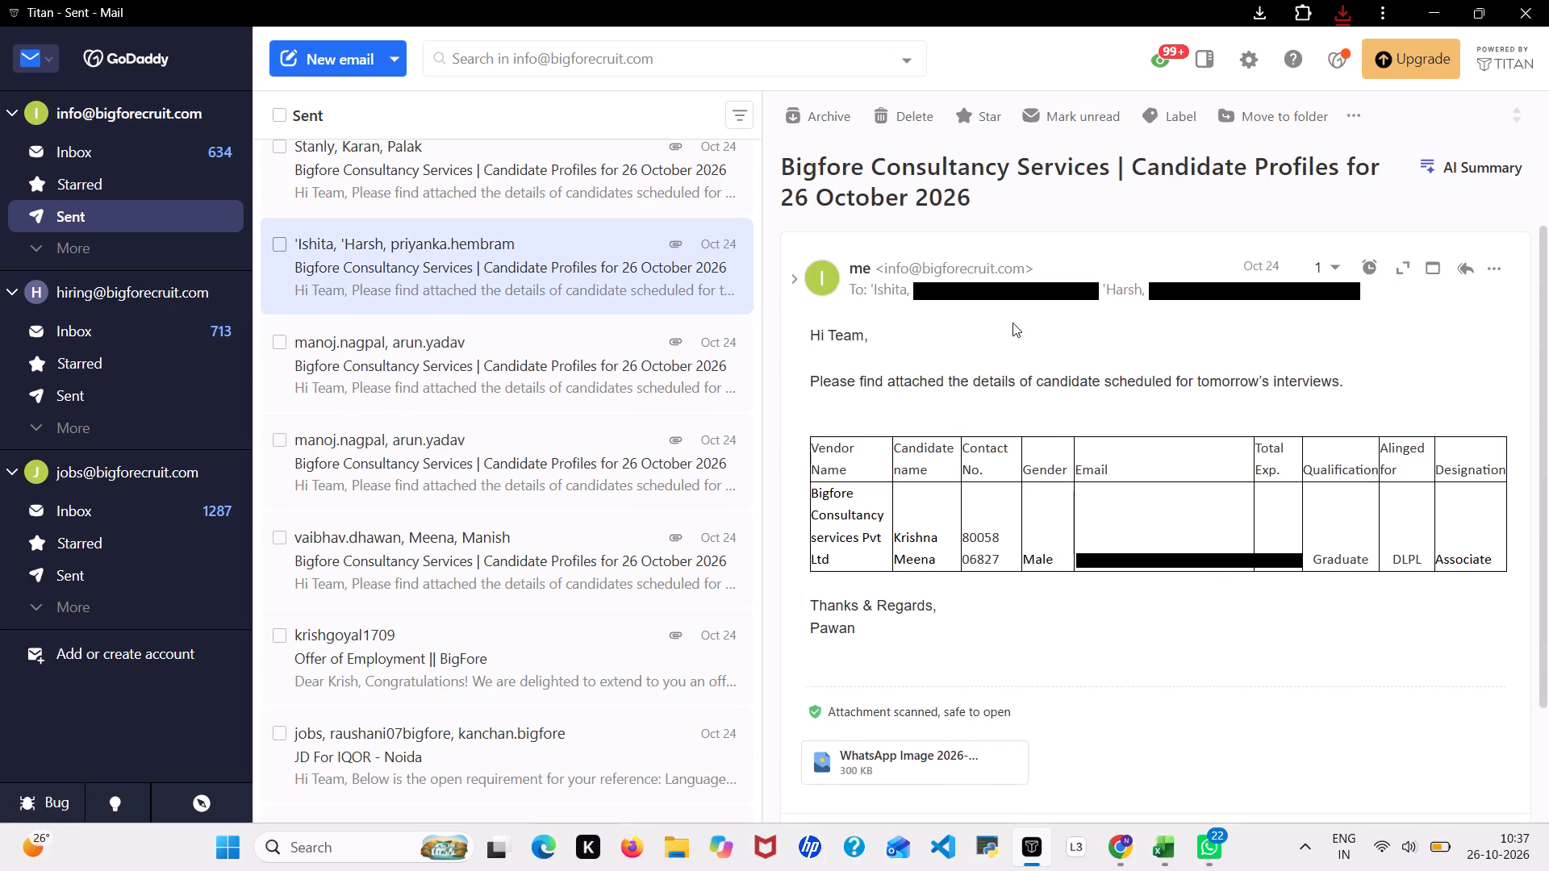
Examine the sent 24 October email with Krishna's DLPL profile, checking its recipients, tracker table layout and attachment.
scroll(1012, 323, "down", 2)
scroll(1012, 323, "up", 1)
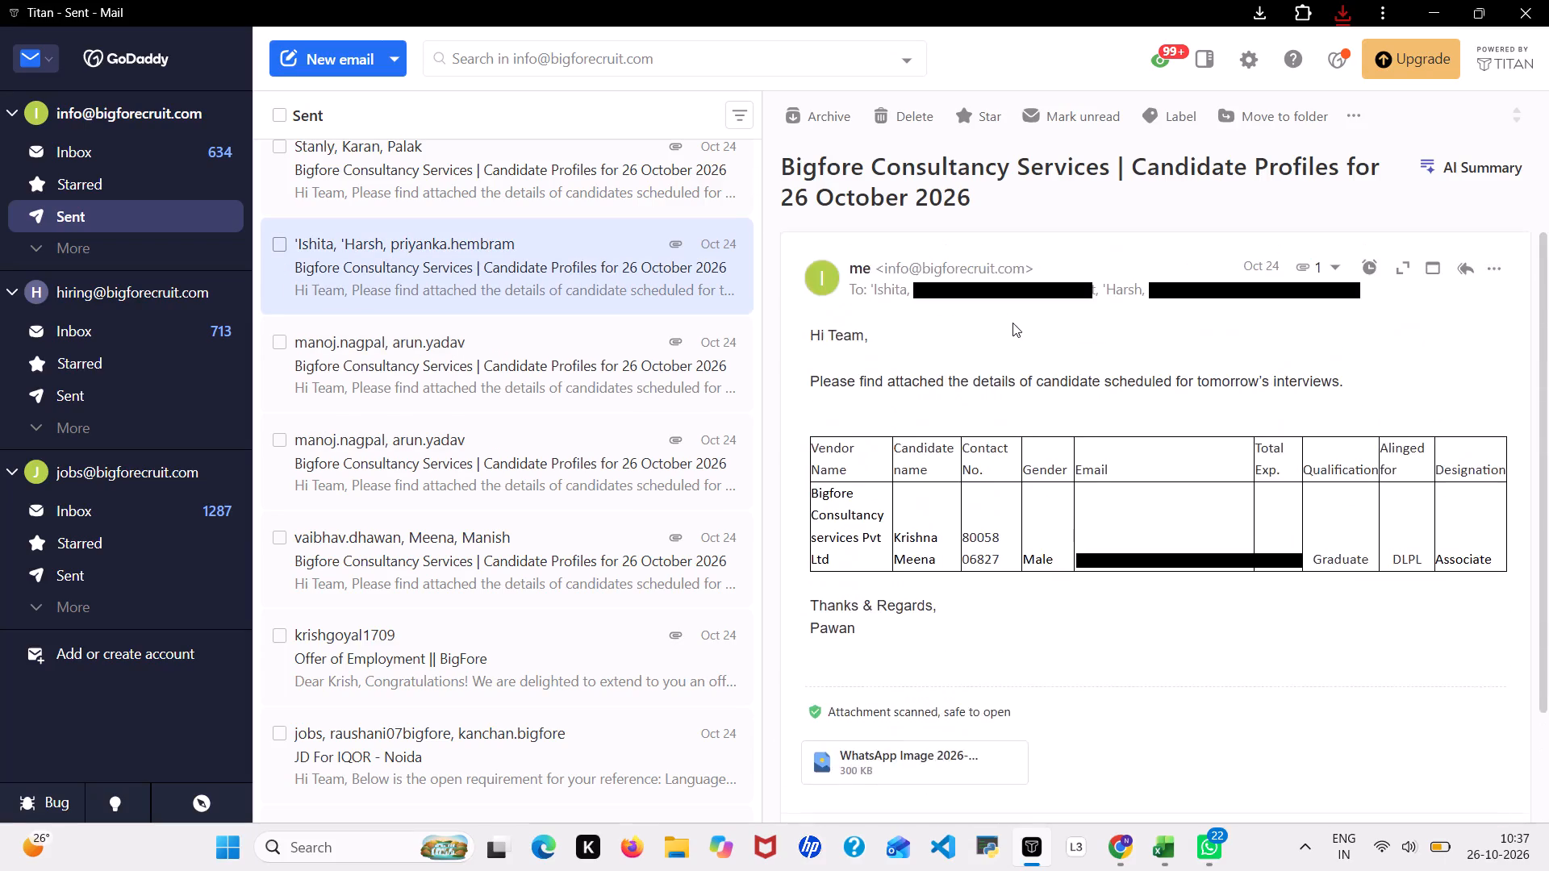
scroll(1012, 323, "up", 1)
scroll(1012, 323, "down", 3)
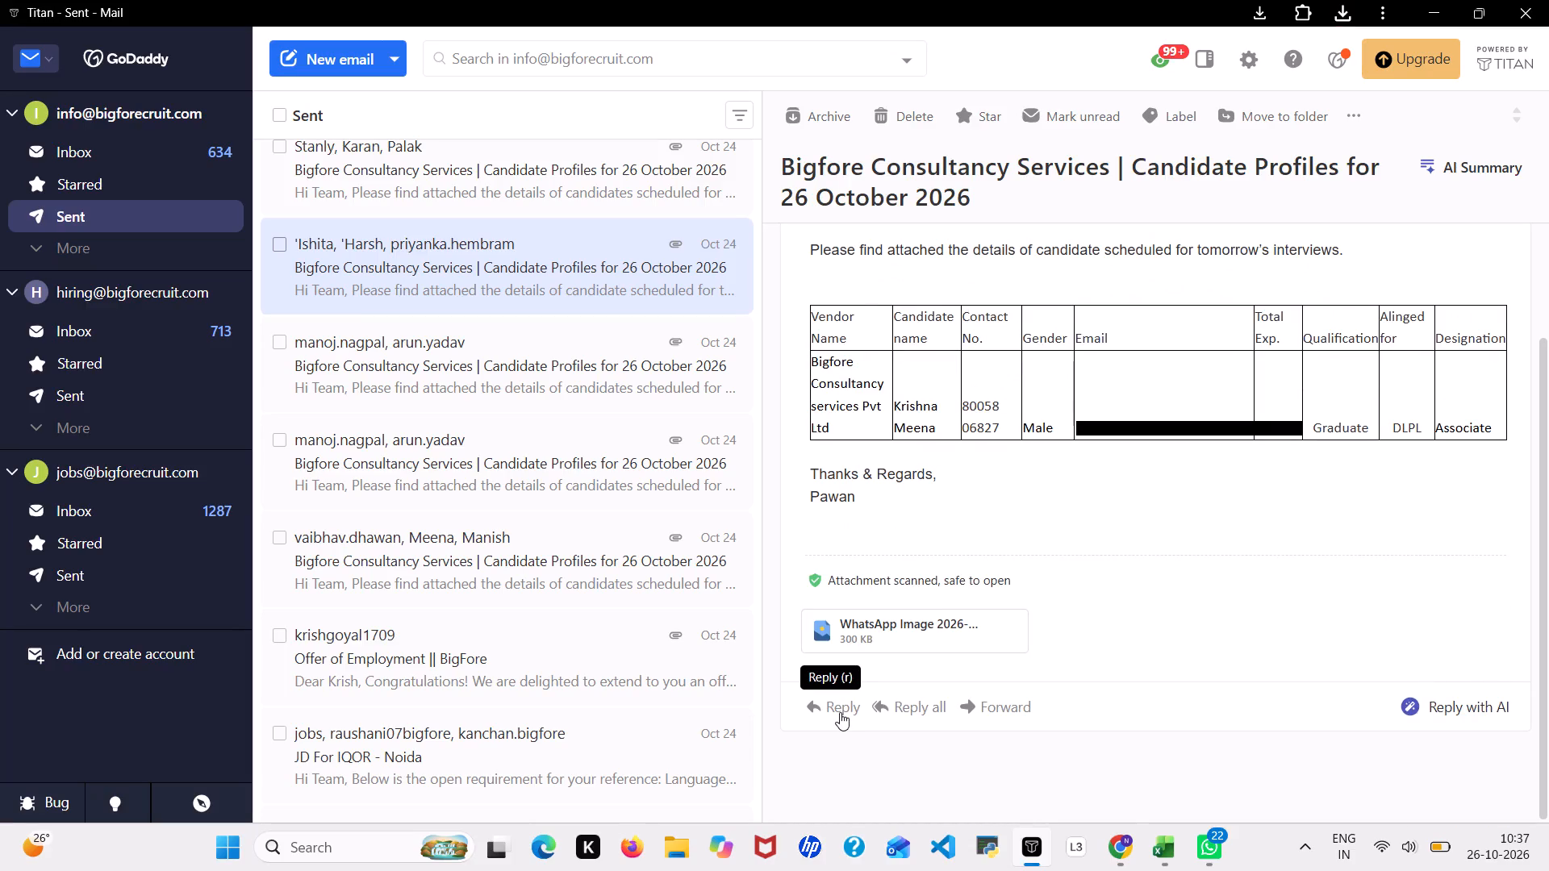
scroll(1033, 385, "up", 2)
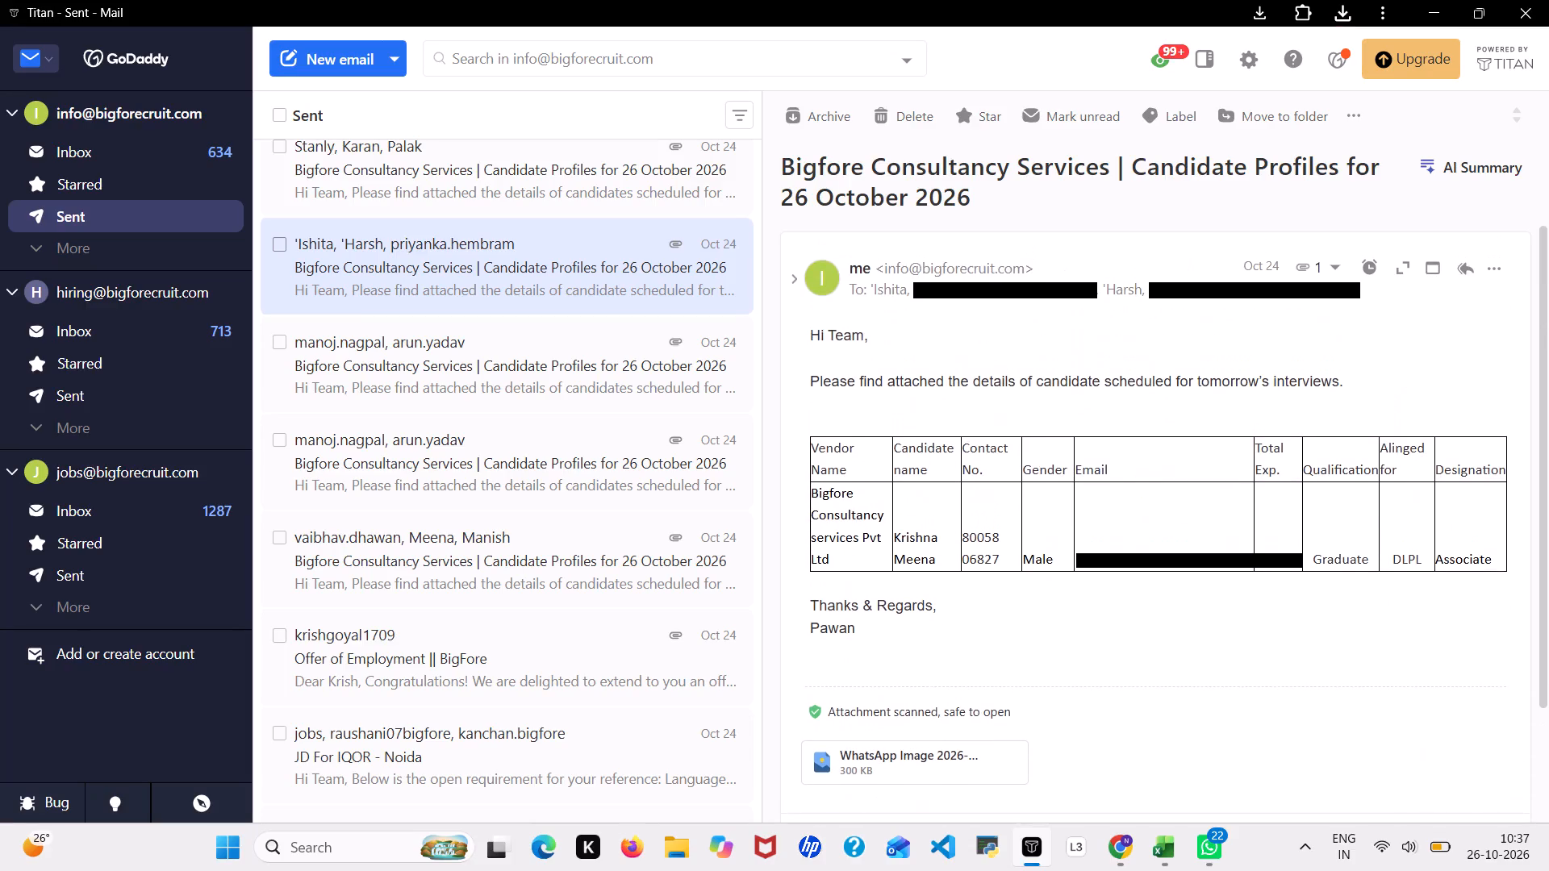
scroll(512, 224, "up", 3)
Examine the two sent Walk-in Interview – 26 October 2026 emails, focusing on the greeting and introductory sentence of the one with Mohali candidates.
left_click(507, 215)
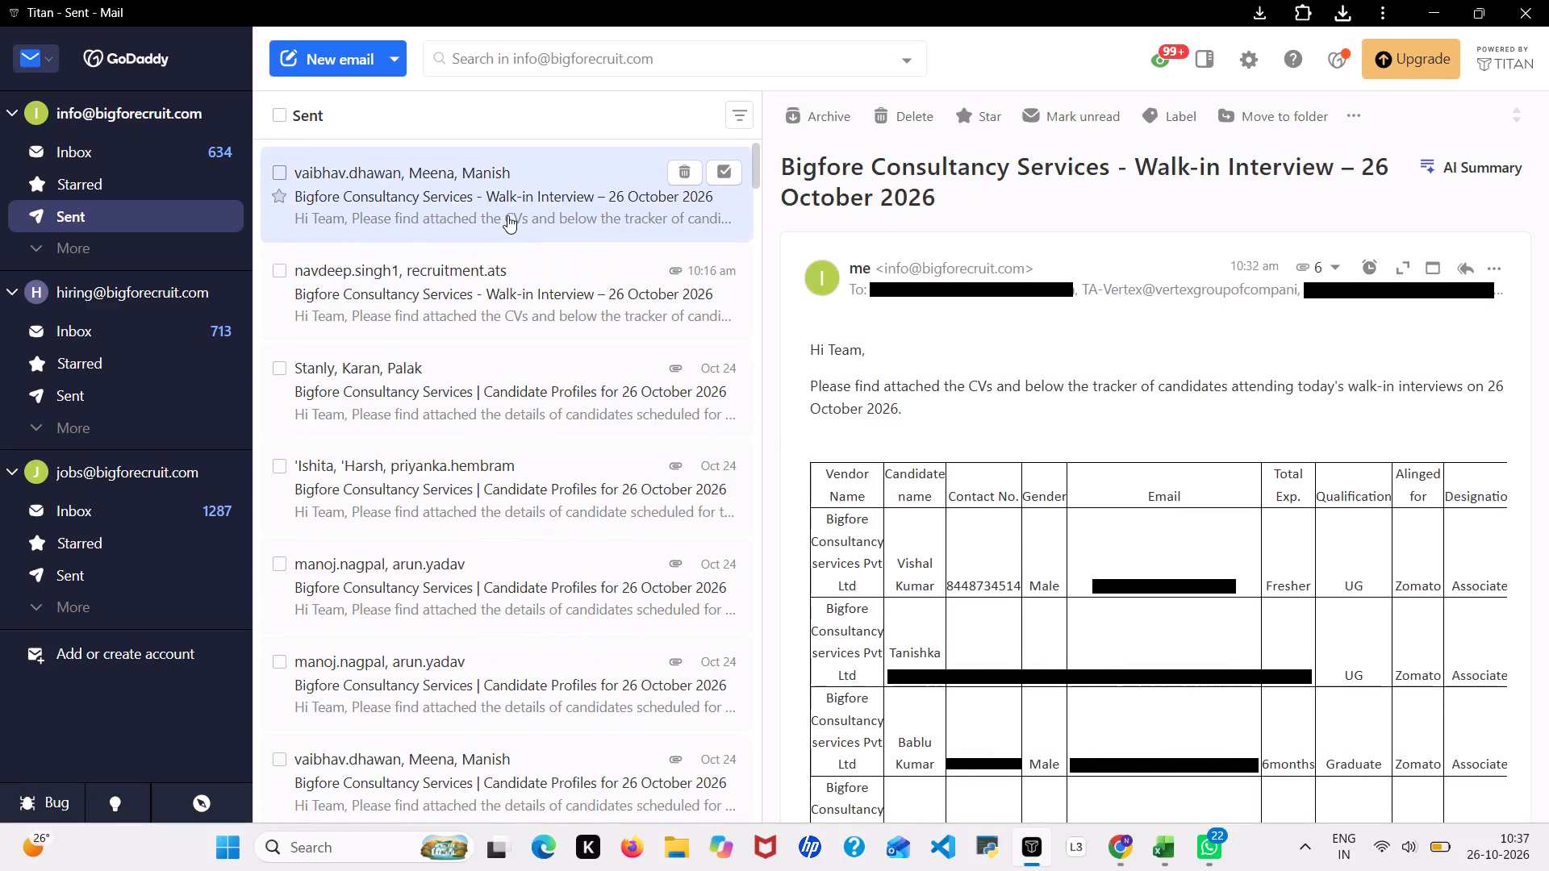
left_click(484, 327)
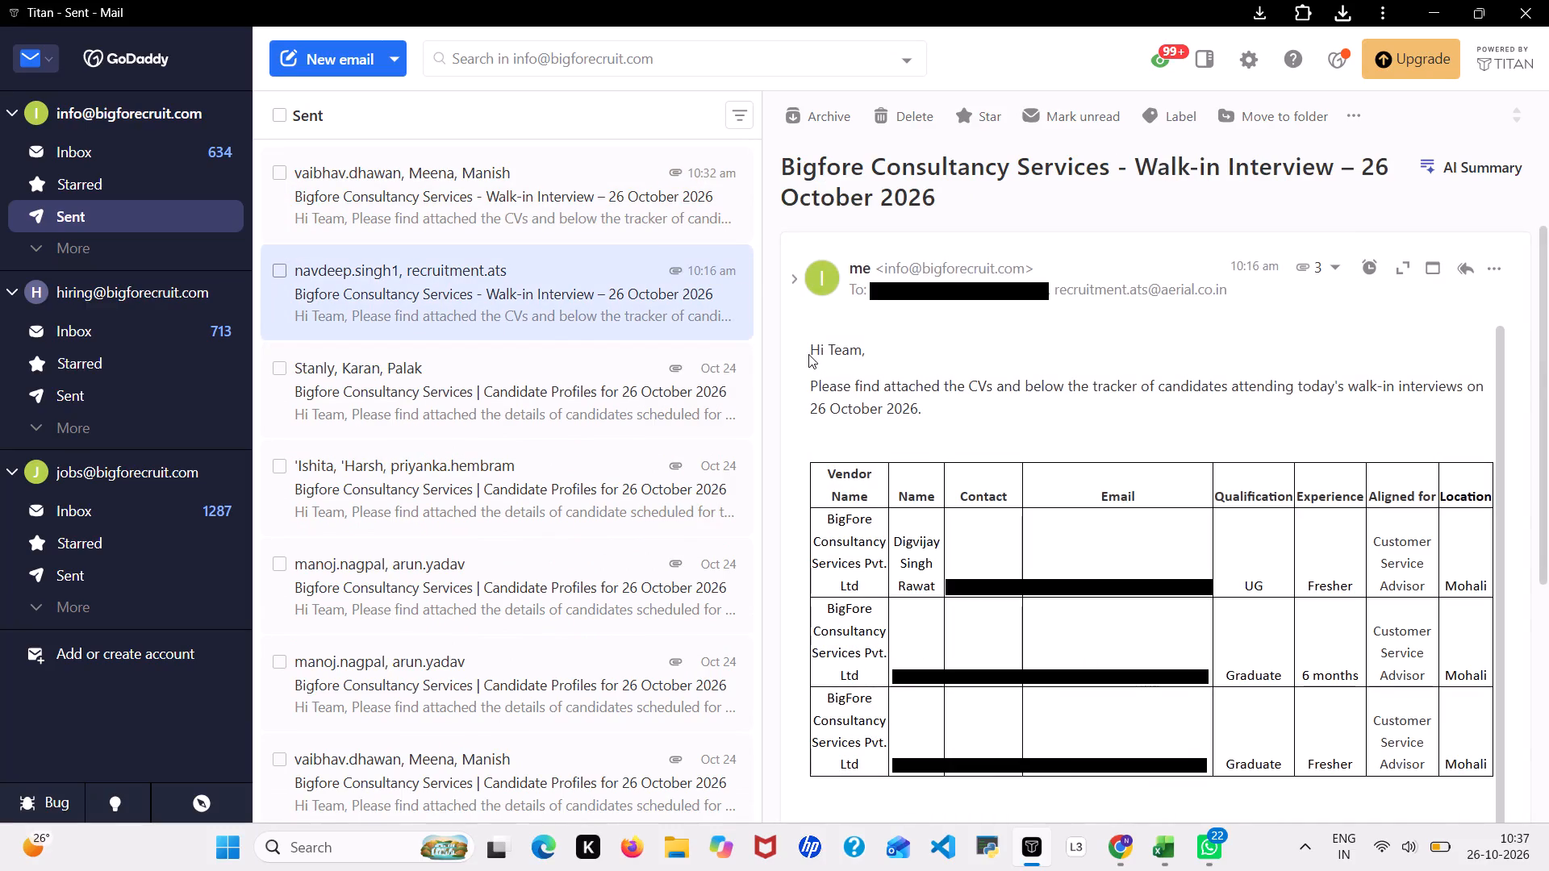
left_click_drag(811, 351, 947, 402)
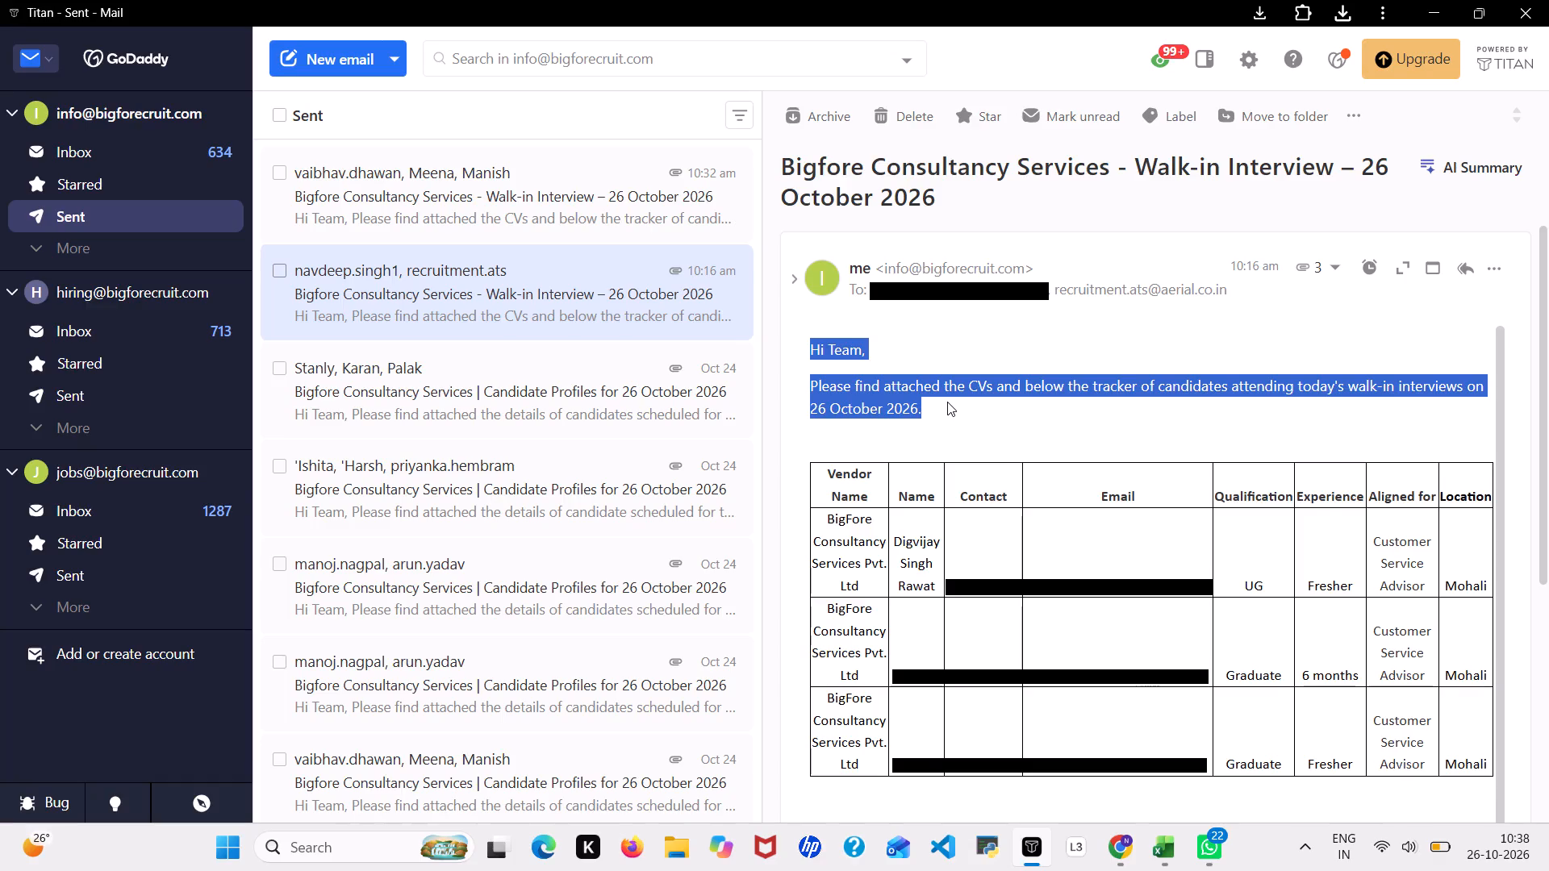
left_click(963, 436)
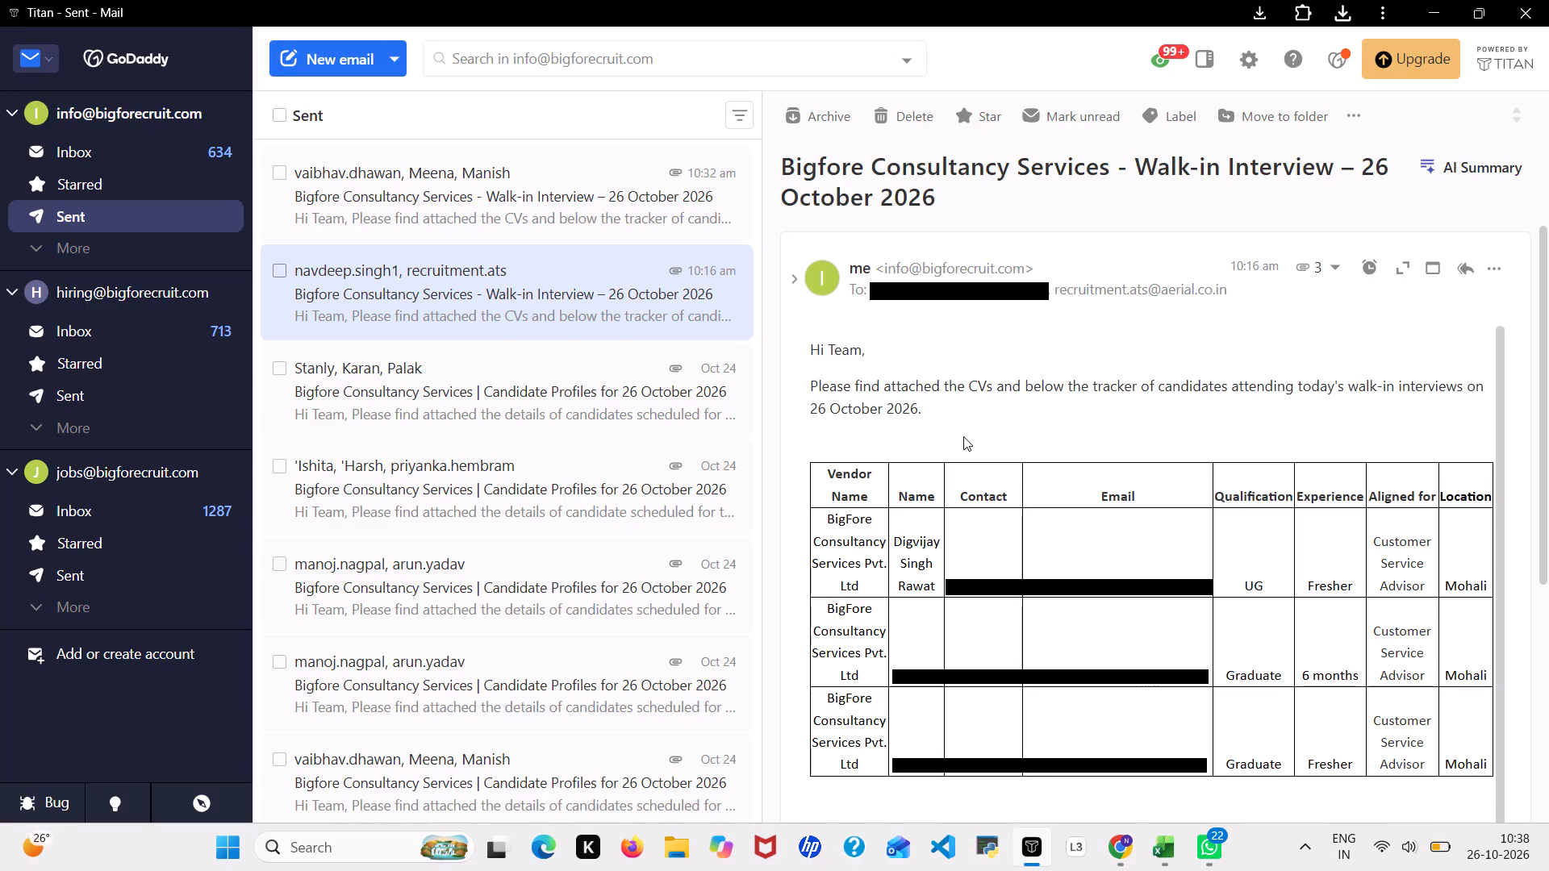
scroll(933, 417, "down", 2)
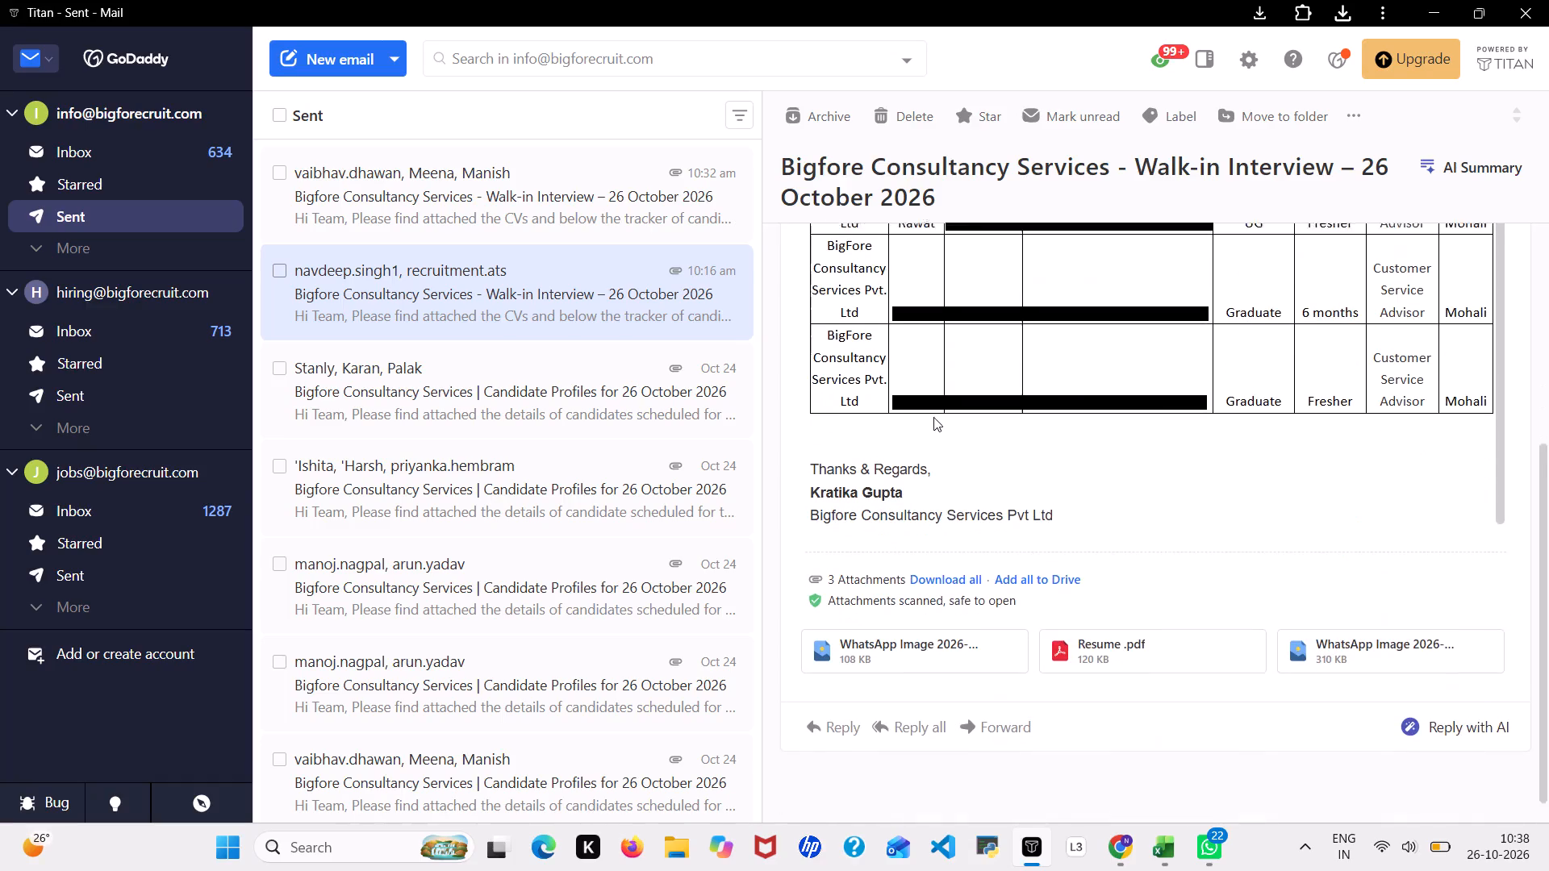
scroll(933, 417, "down", 1)
scroll(933, 417, "up", 4)
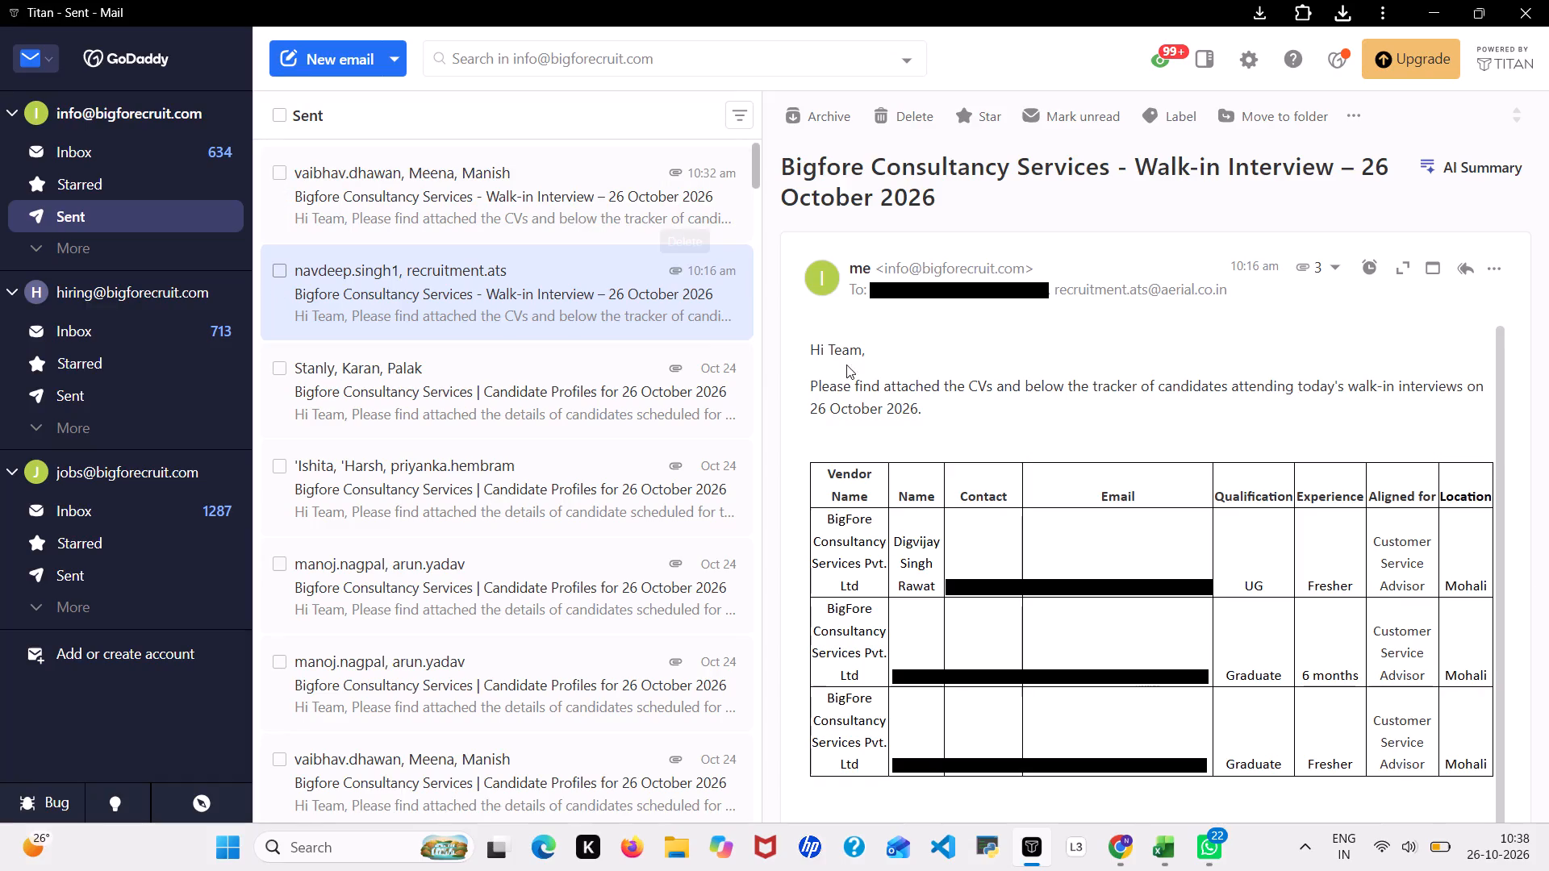
scroll(1168, 400, "down", 1)
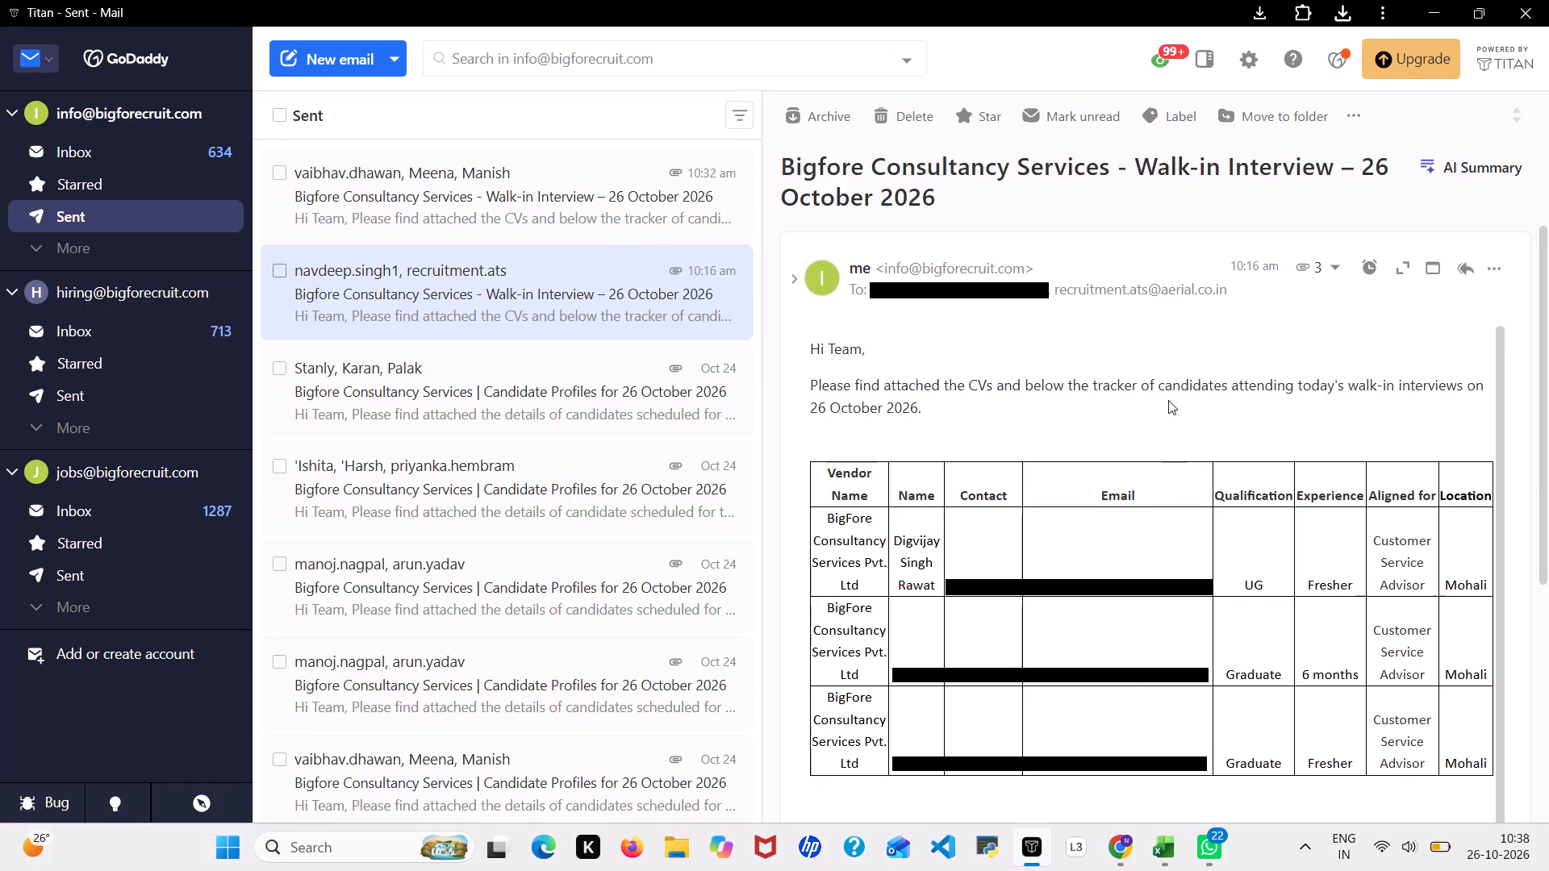
scroll(1168, 400, "down", 2)
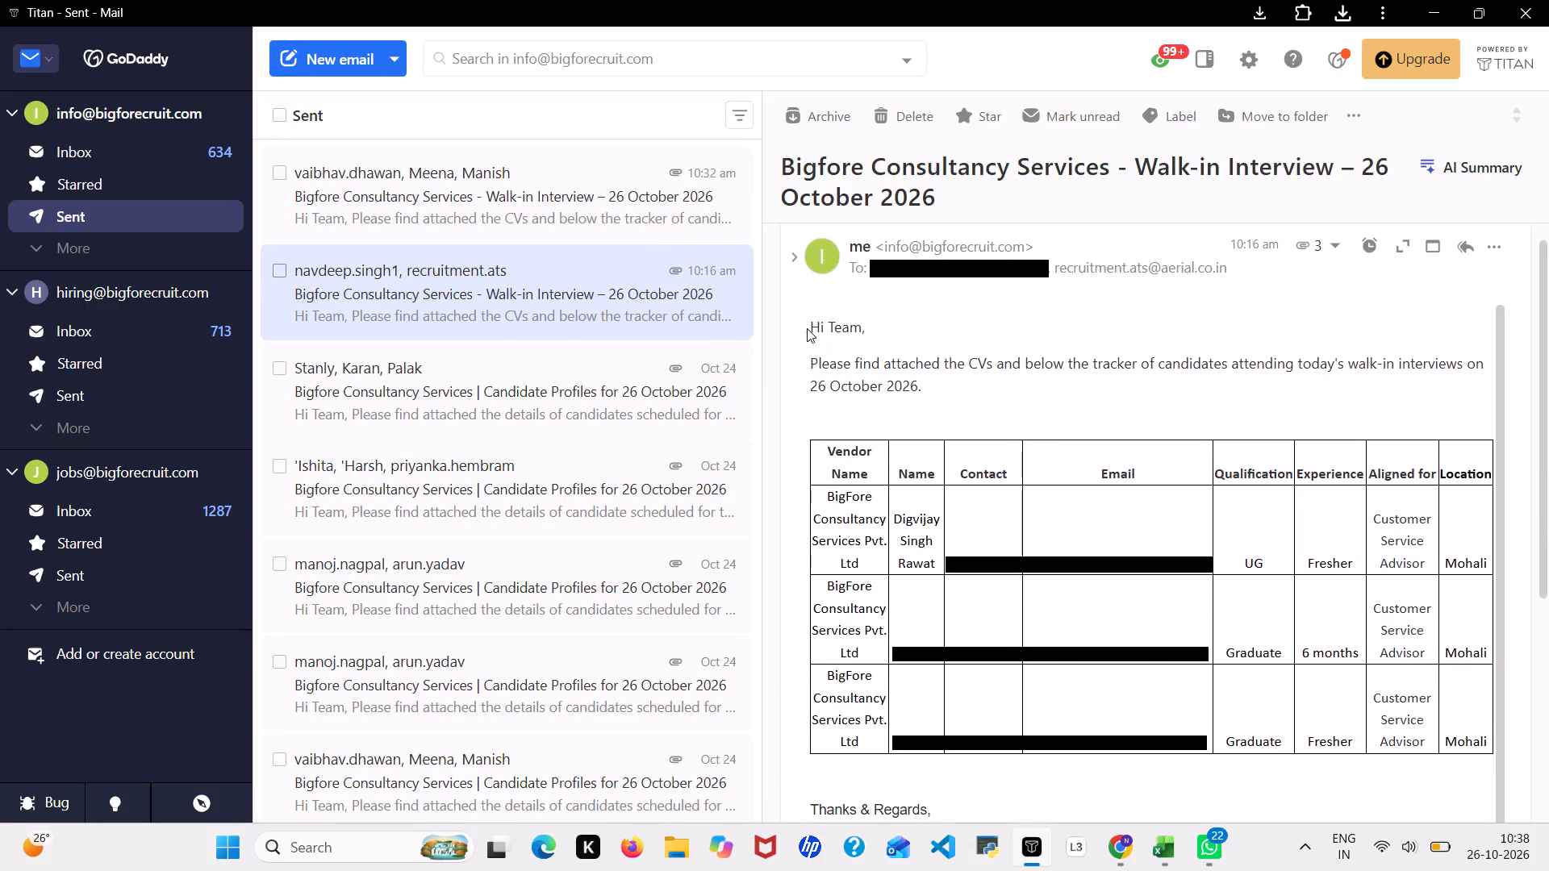
left_click_drag(810, 326, 928, 392)
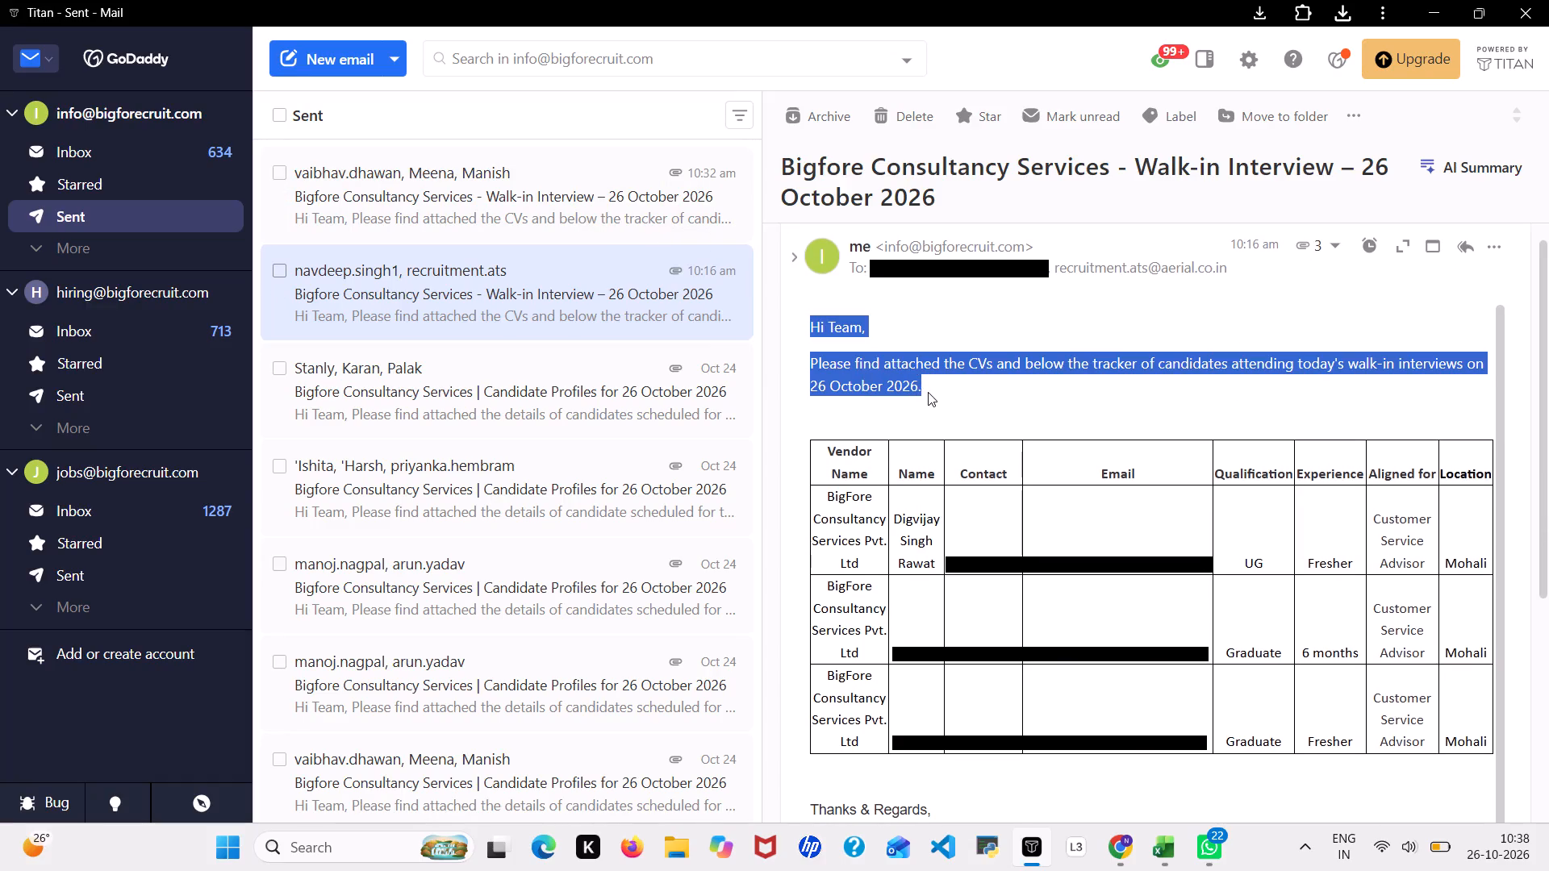
Look through the older Sent messages for earlier candidate submissions and examine the Interviewed Candidates - 19 October 2026 thread.
left_click(593, 477)
scroll(593, 477, "down", 6)
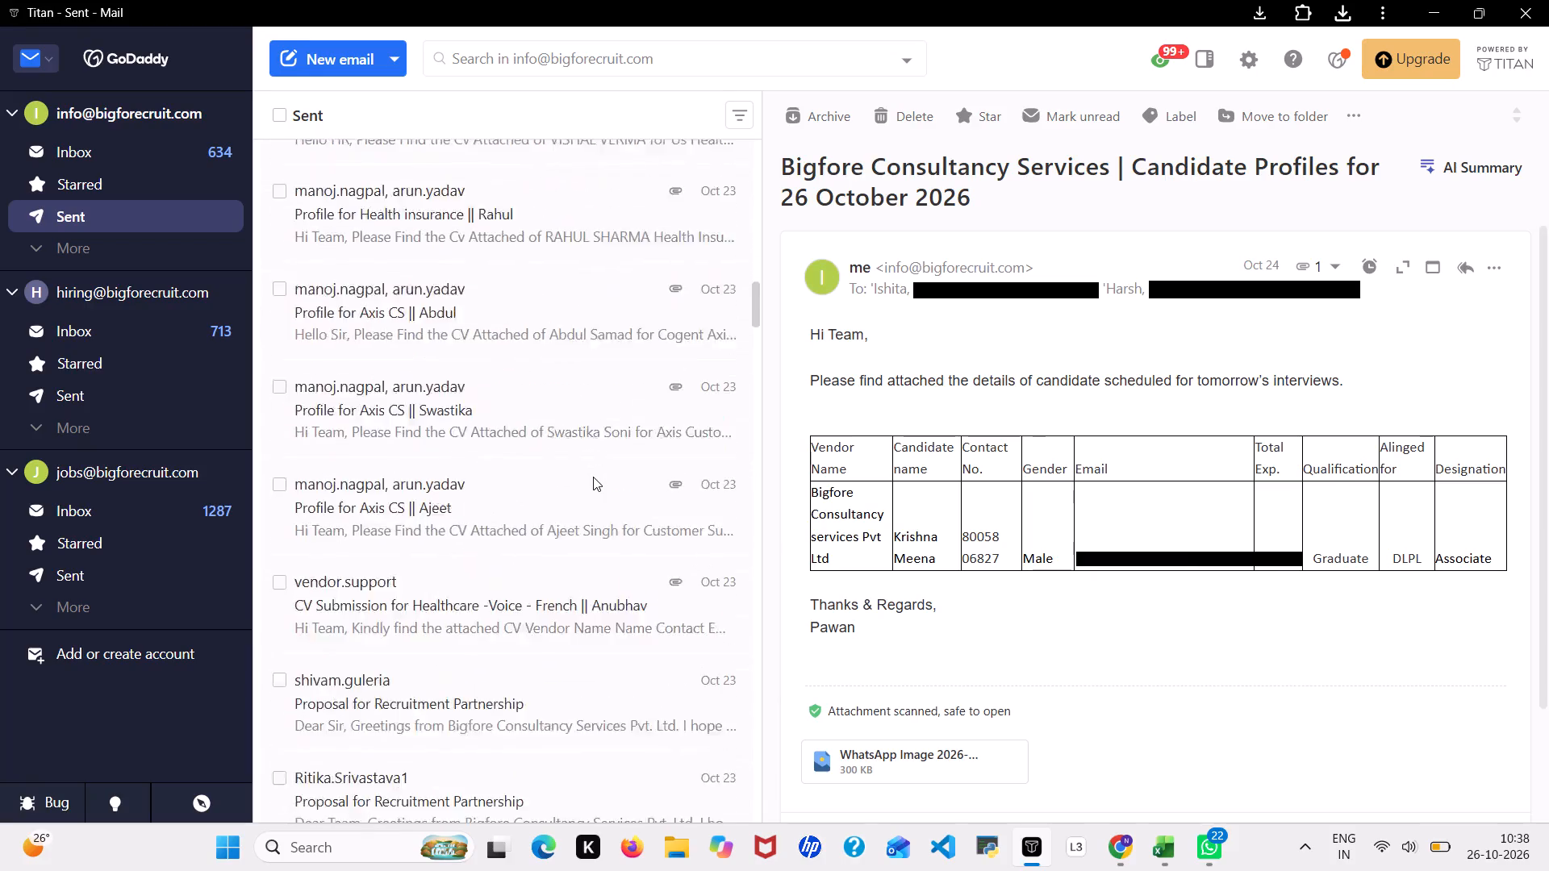
scroll(593, 477, "down", 1)
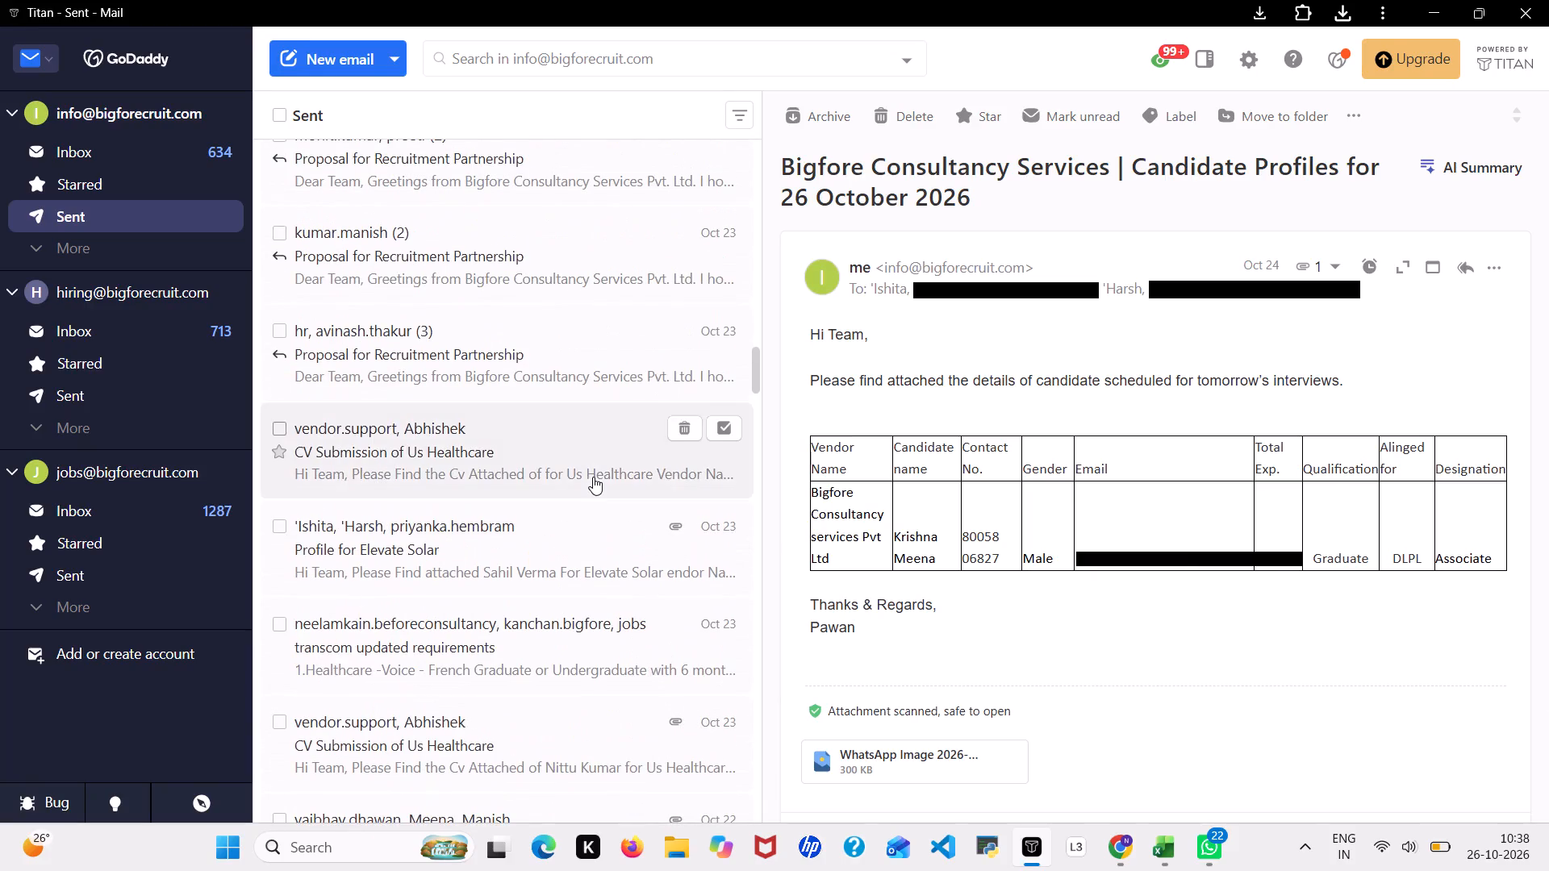
scroll(564, 385, "down", 6)
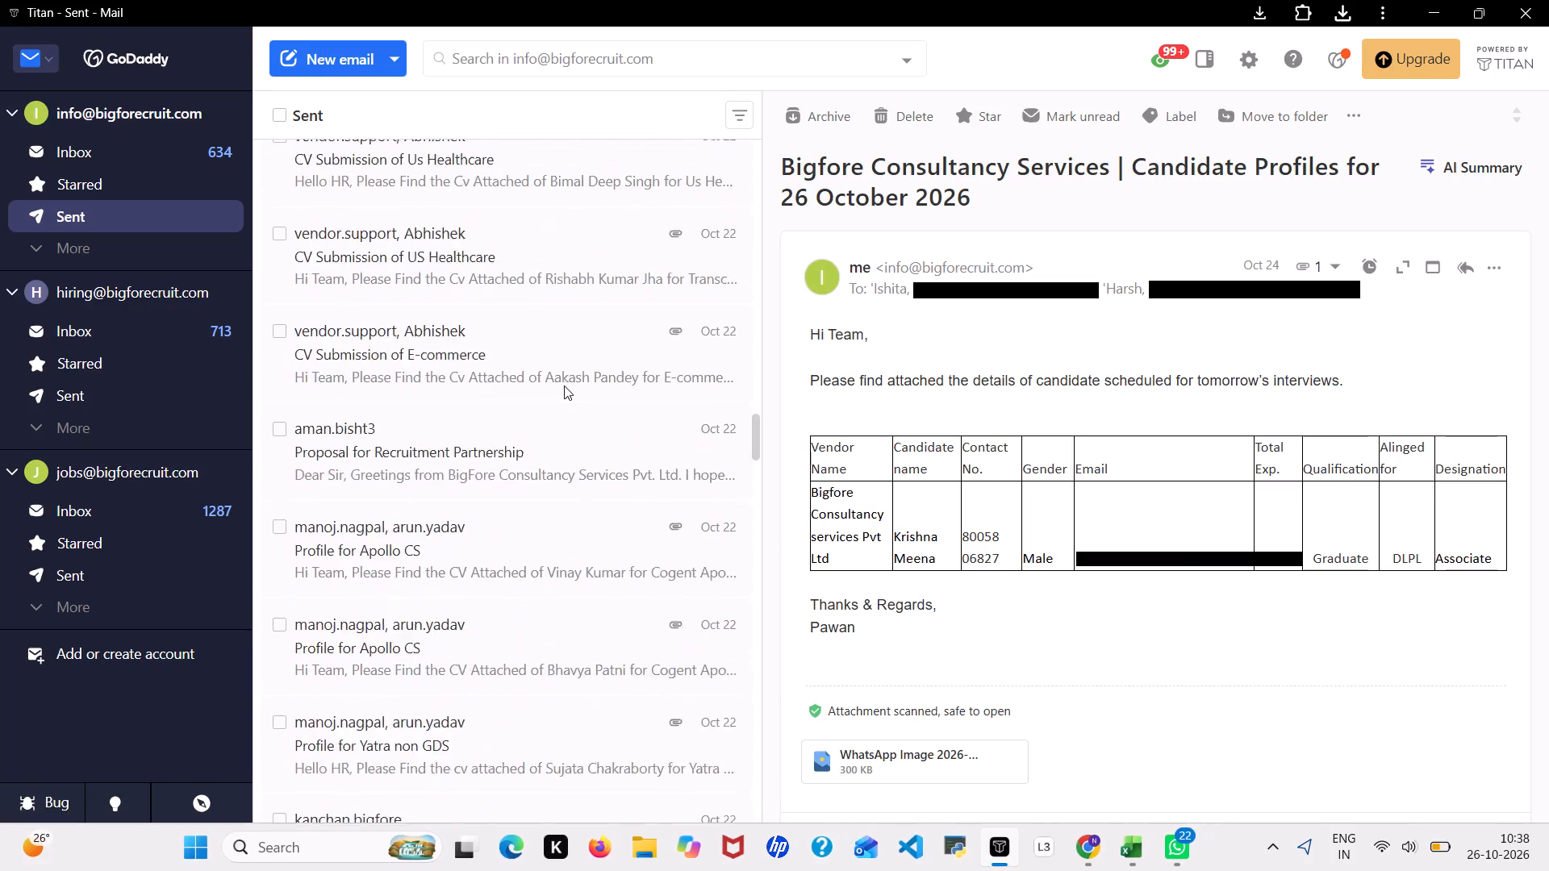
scroll(564, 385, "down", 7)
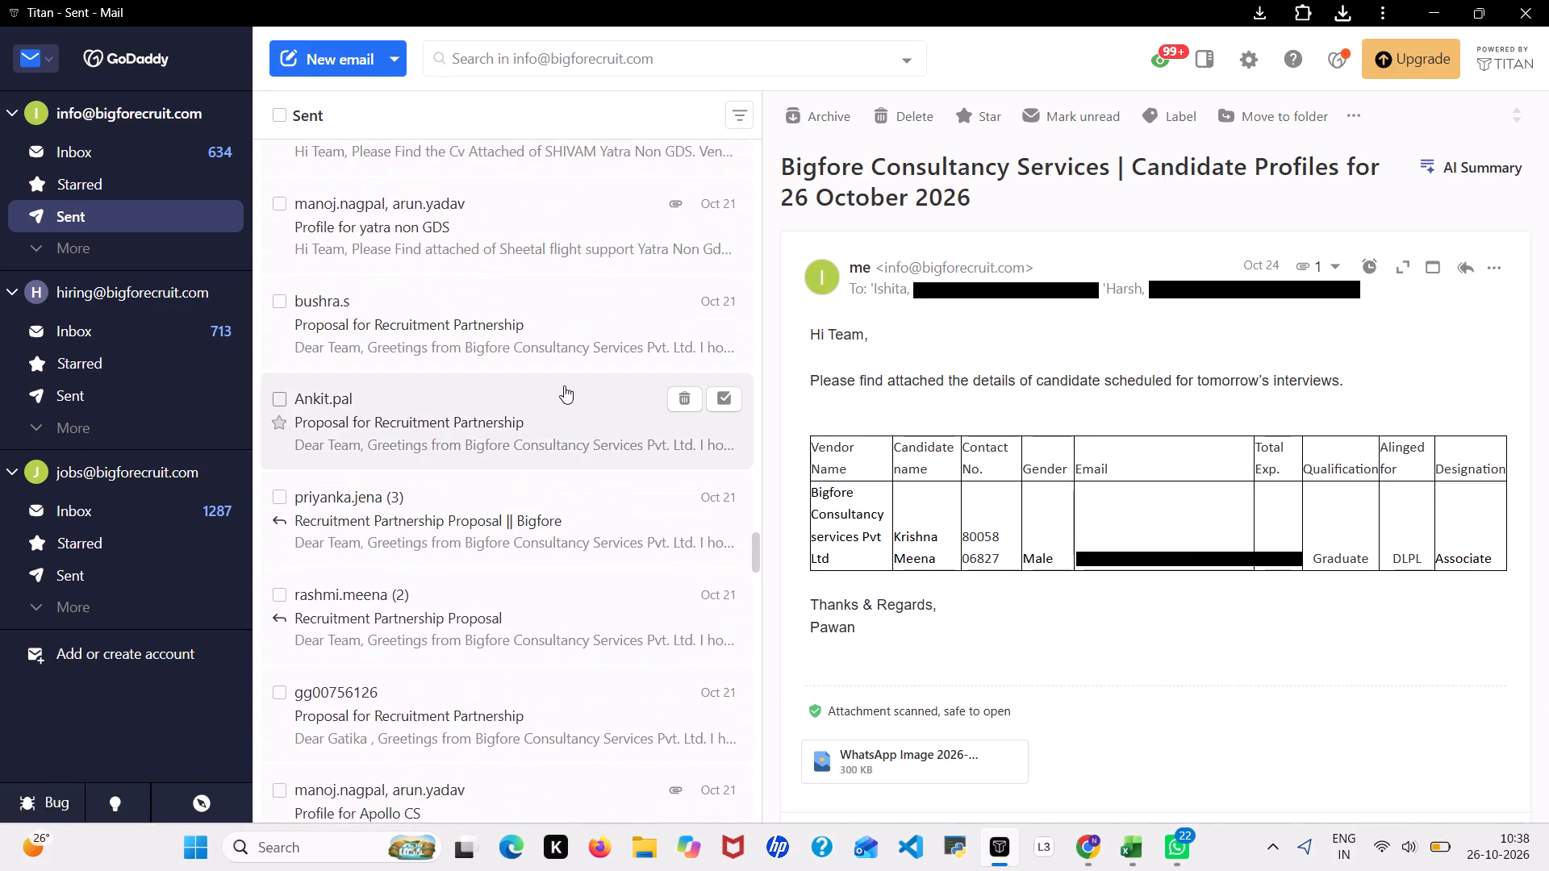
scroll(564, 385, "down", 8)
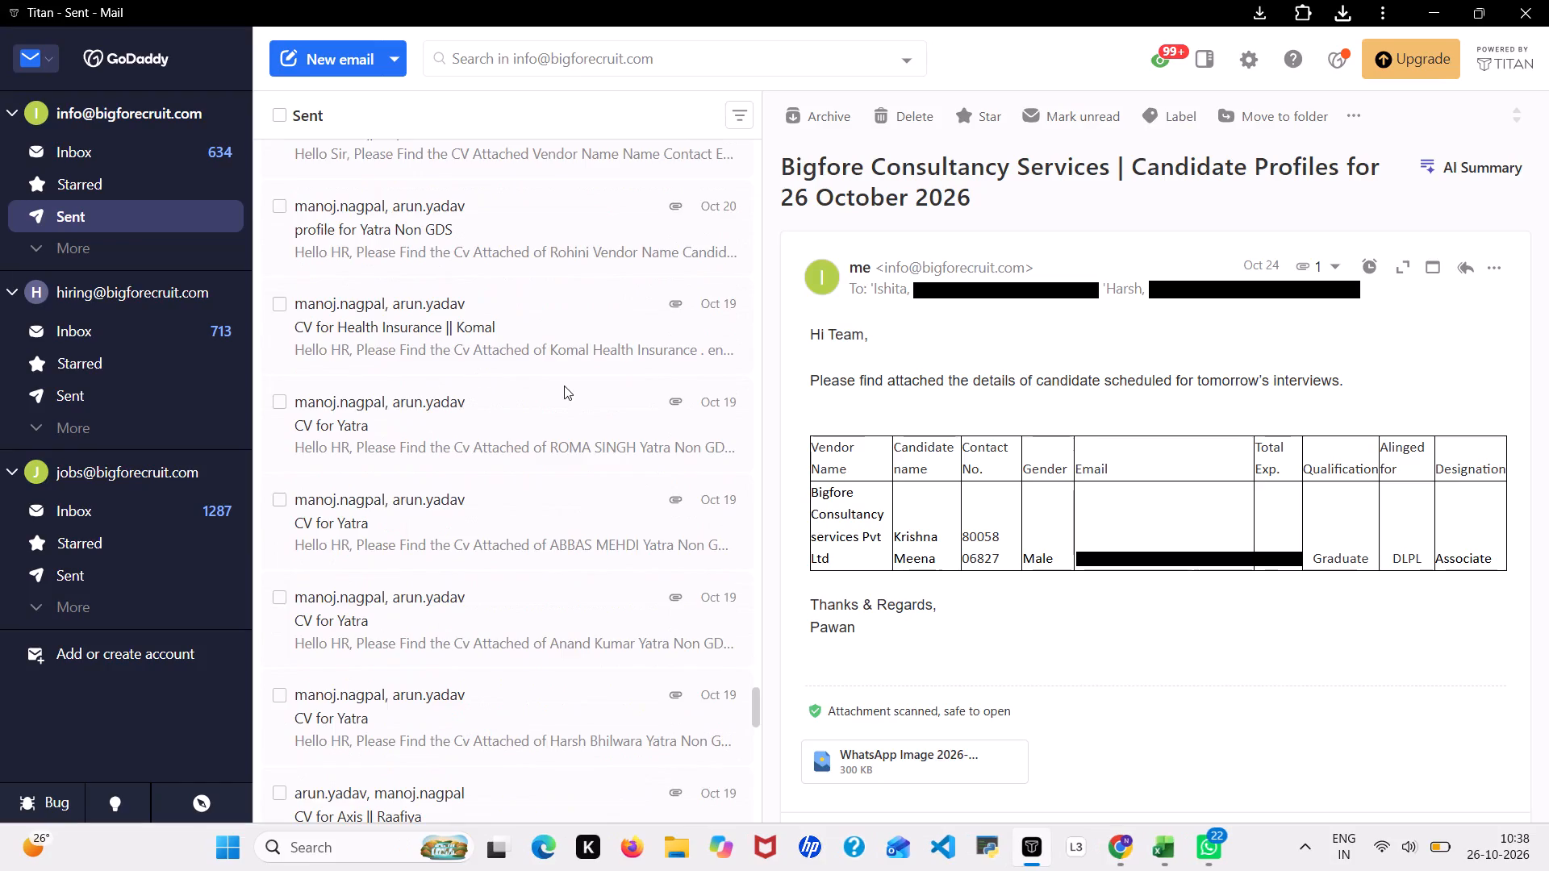
scroll(564, 385, "down", 8)
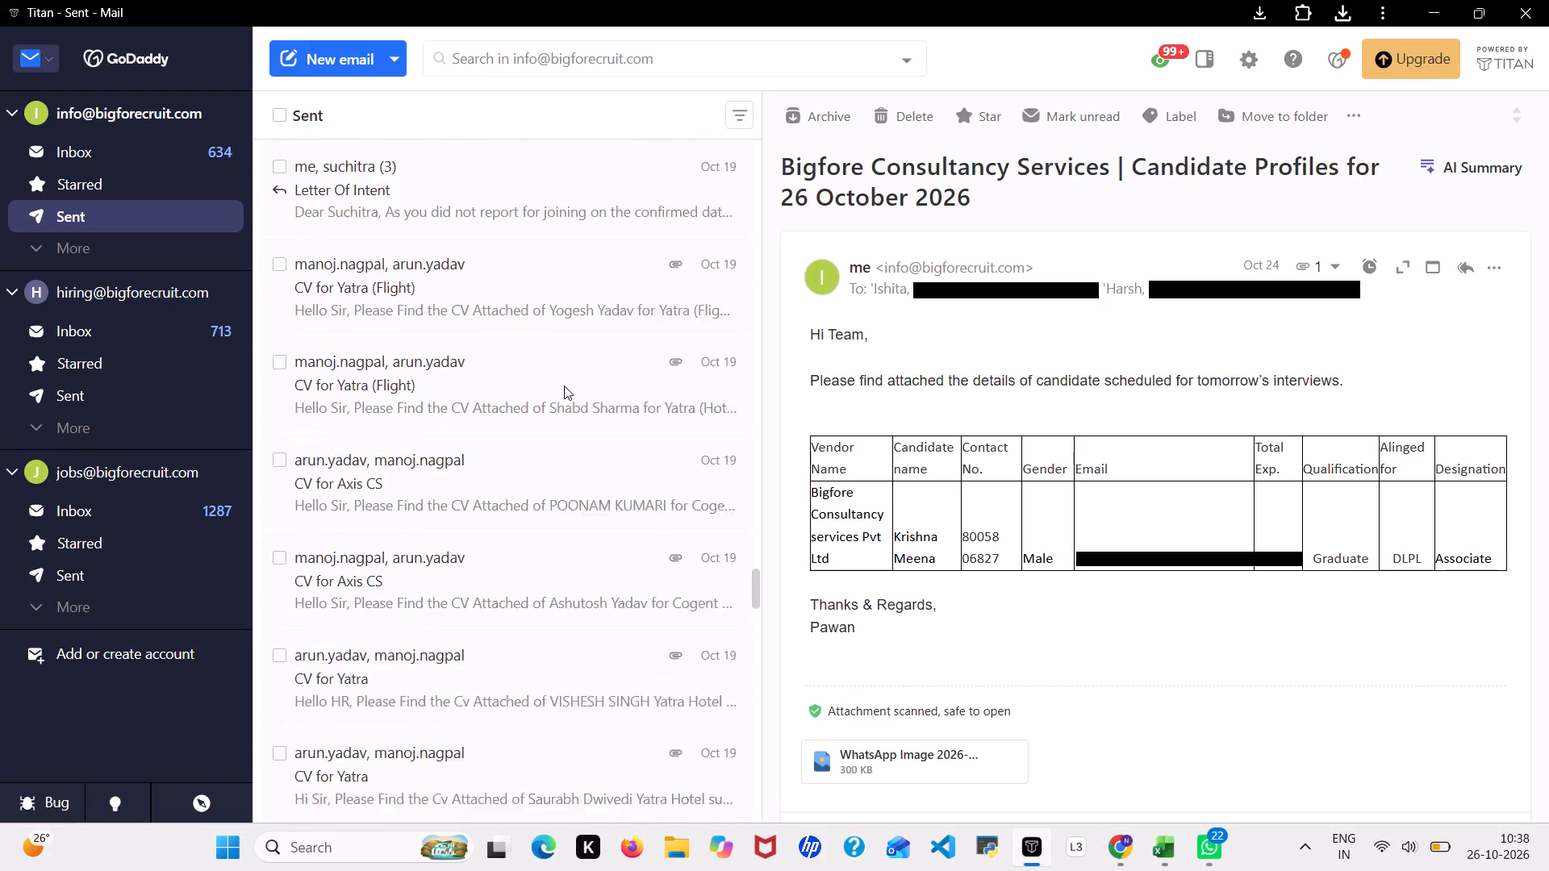
scroll(564, 385, "down", 9)
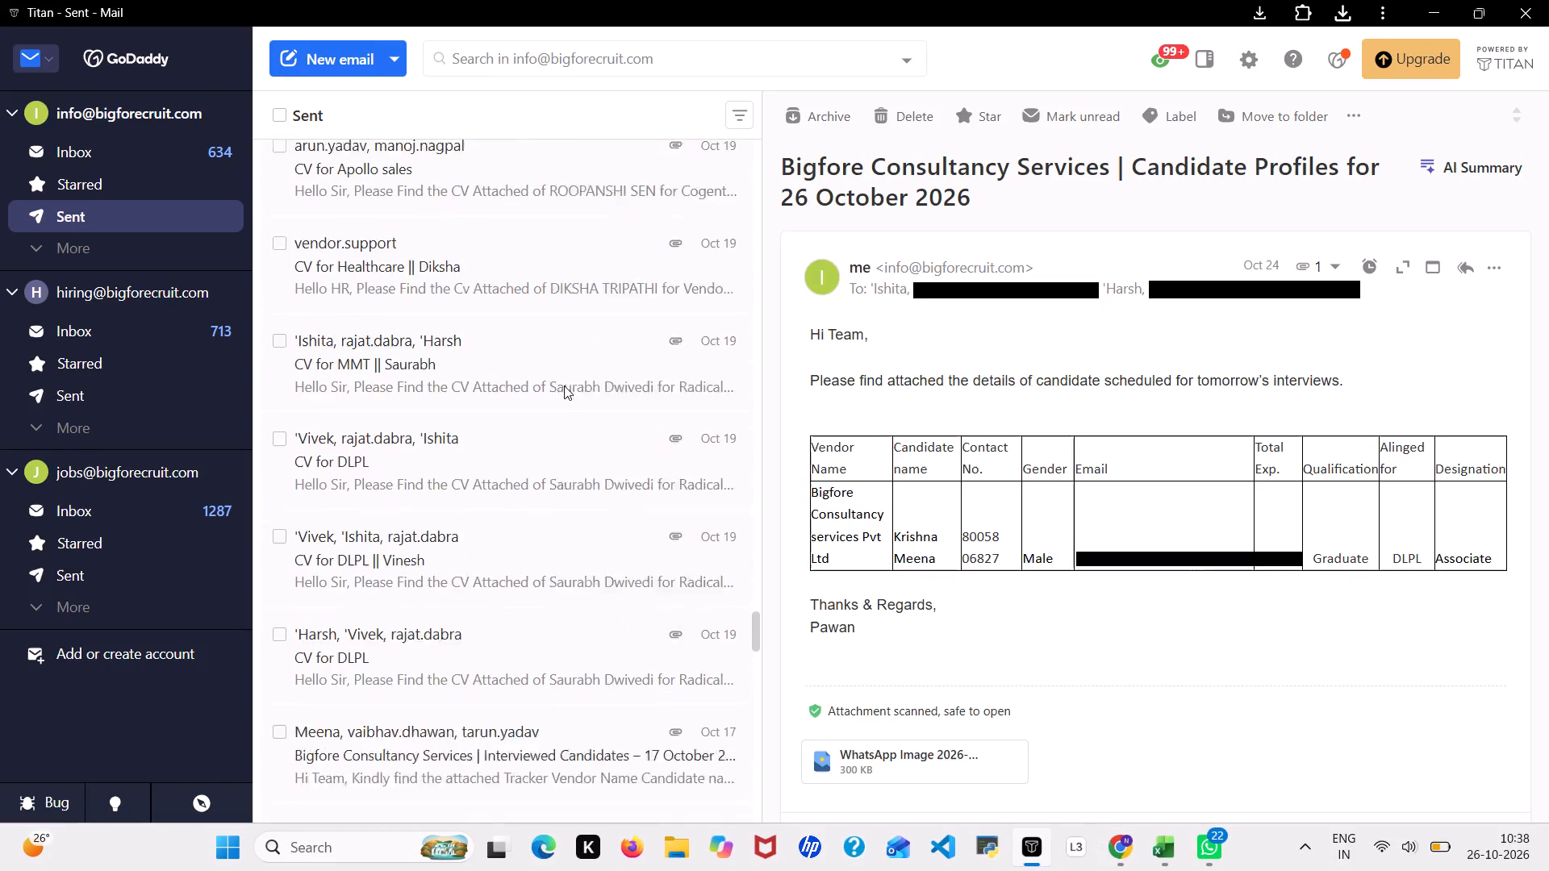
scroll(564, 385, "down", 2)
scroll(452, 512, "down", 1)
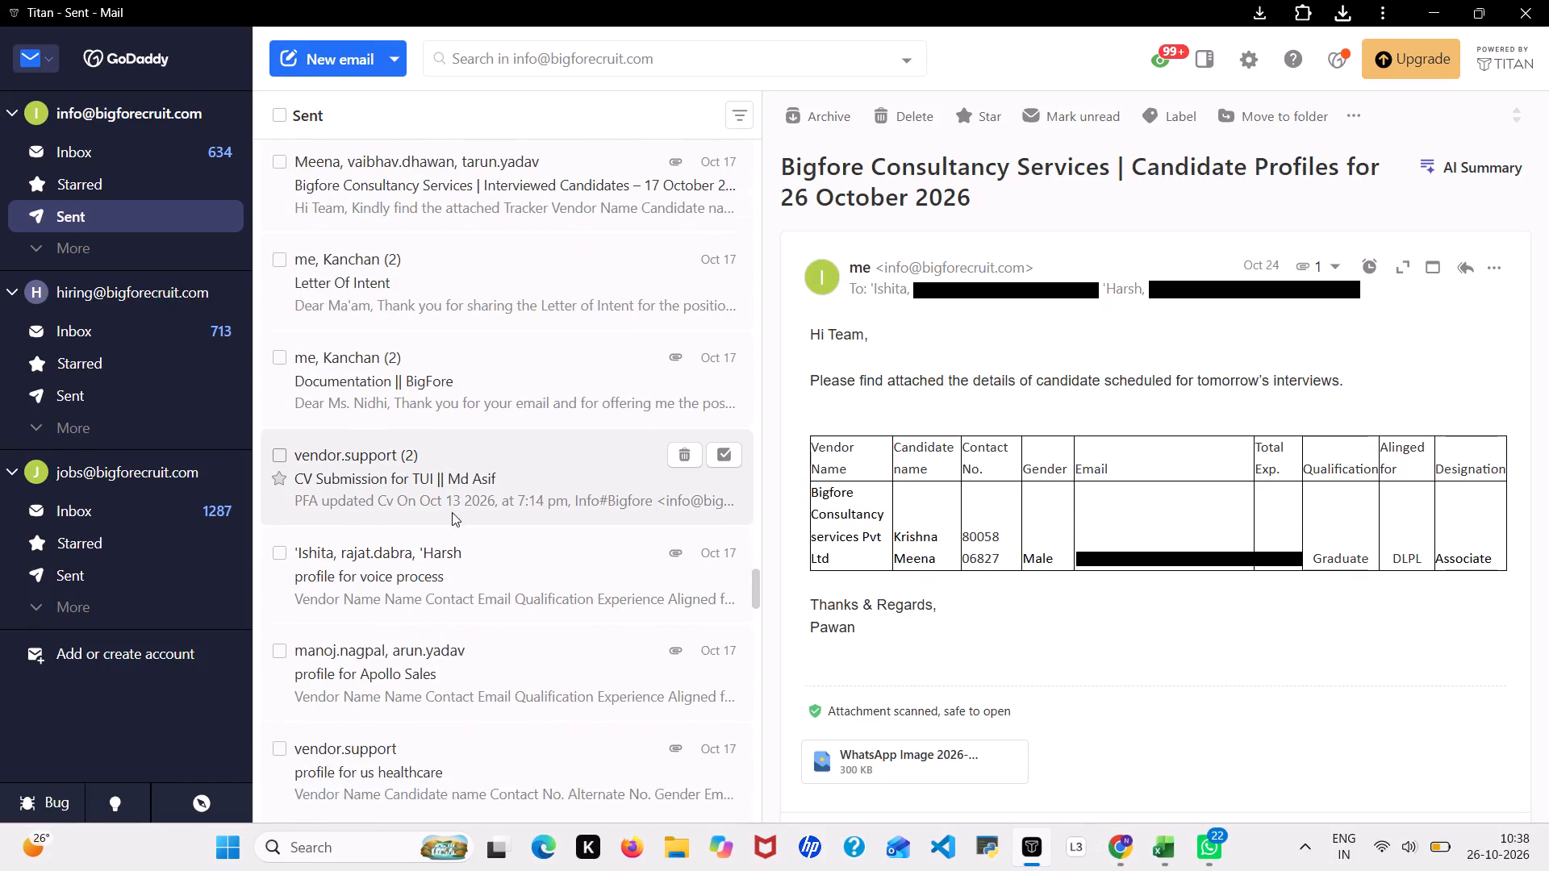
scroll(452, 512, "down", 1)
scroll(452, 512, "up", 9)
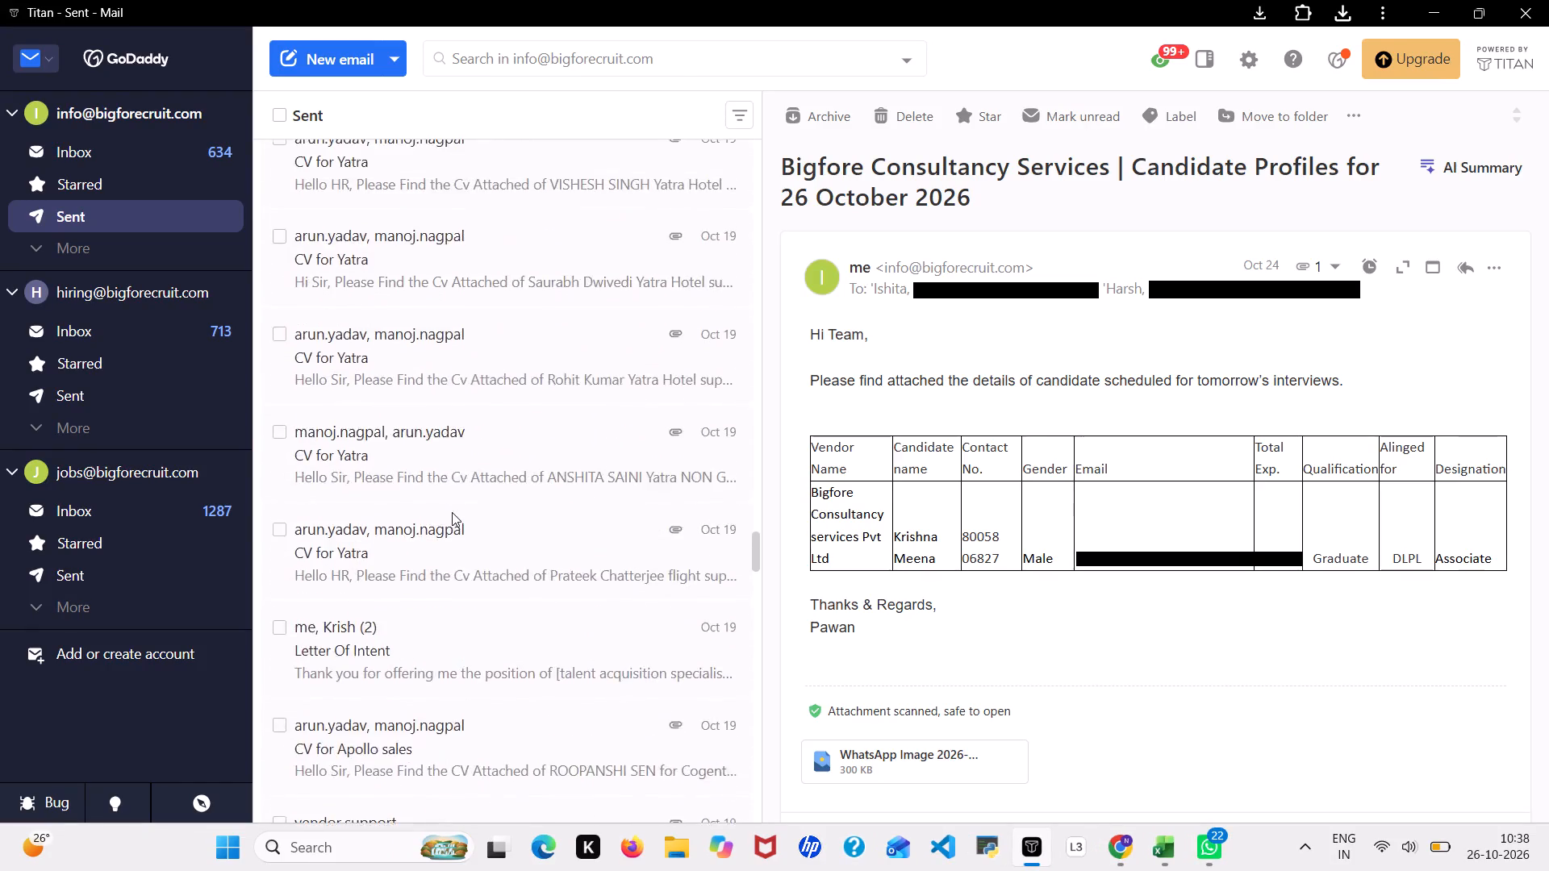
scroll(452, 512, "up", 13)
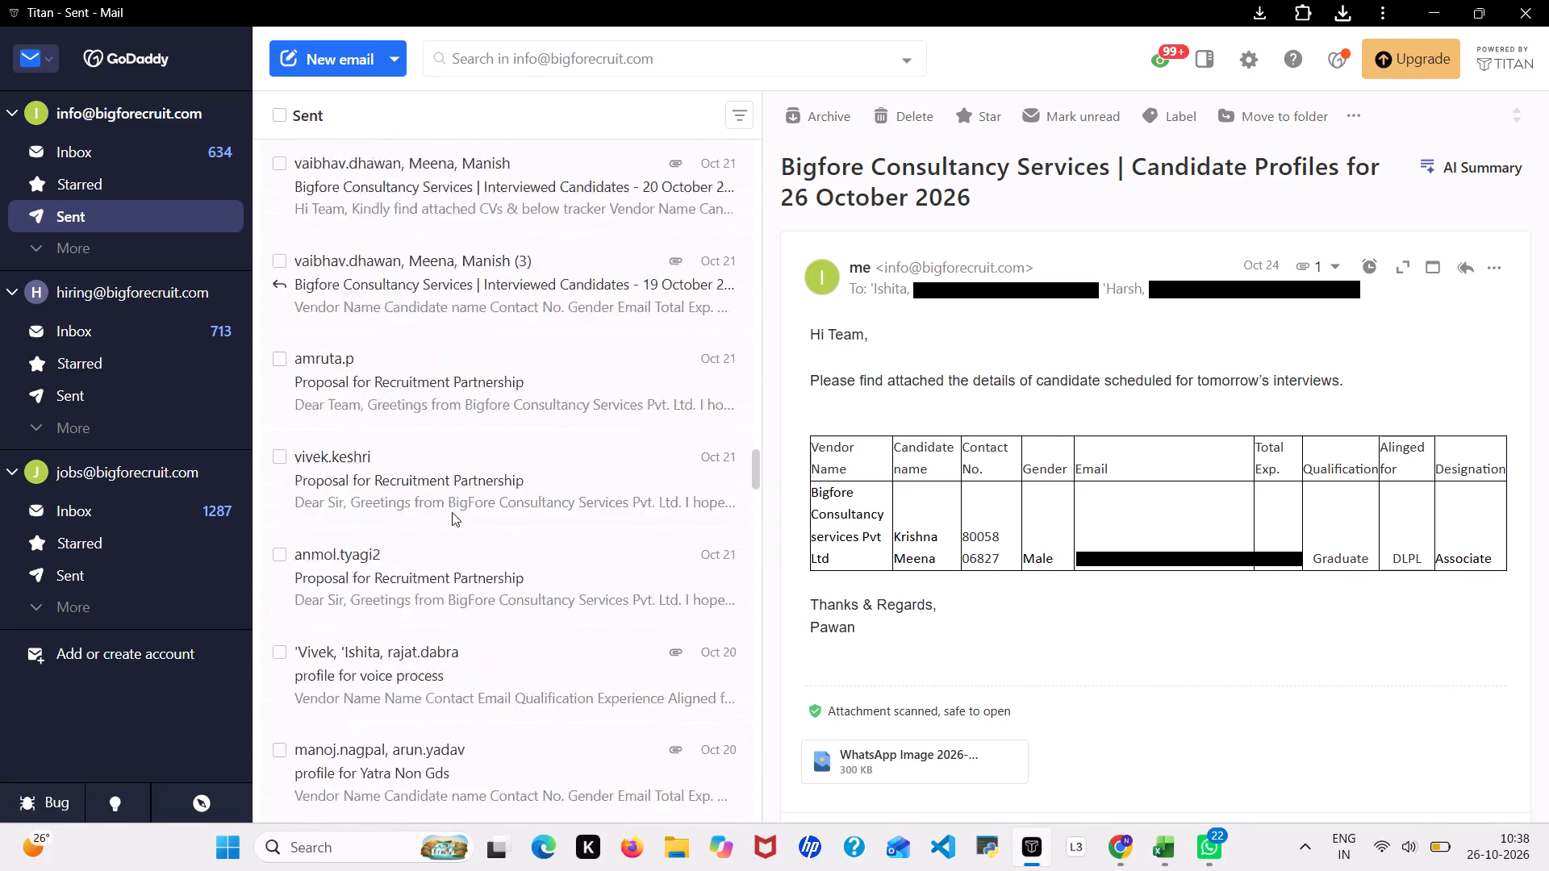
scroll(452, 512, "up", 6)
scroll(452, 512, "down", 1)
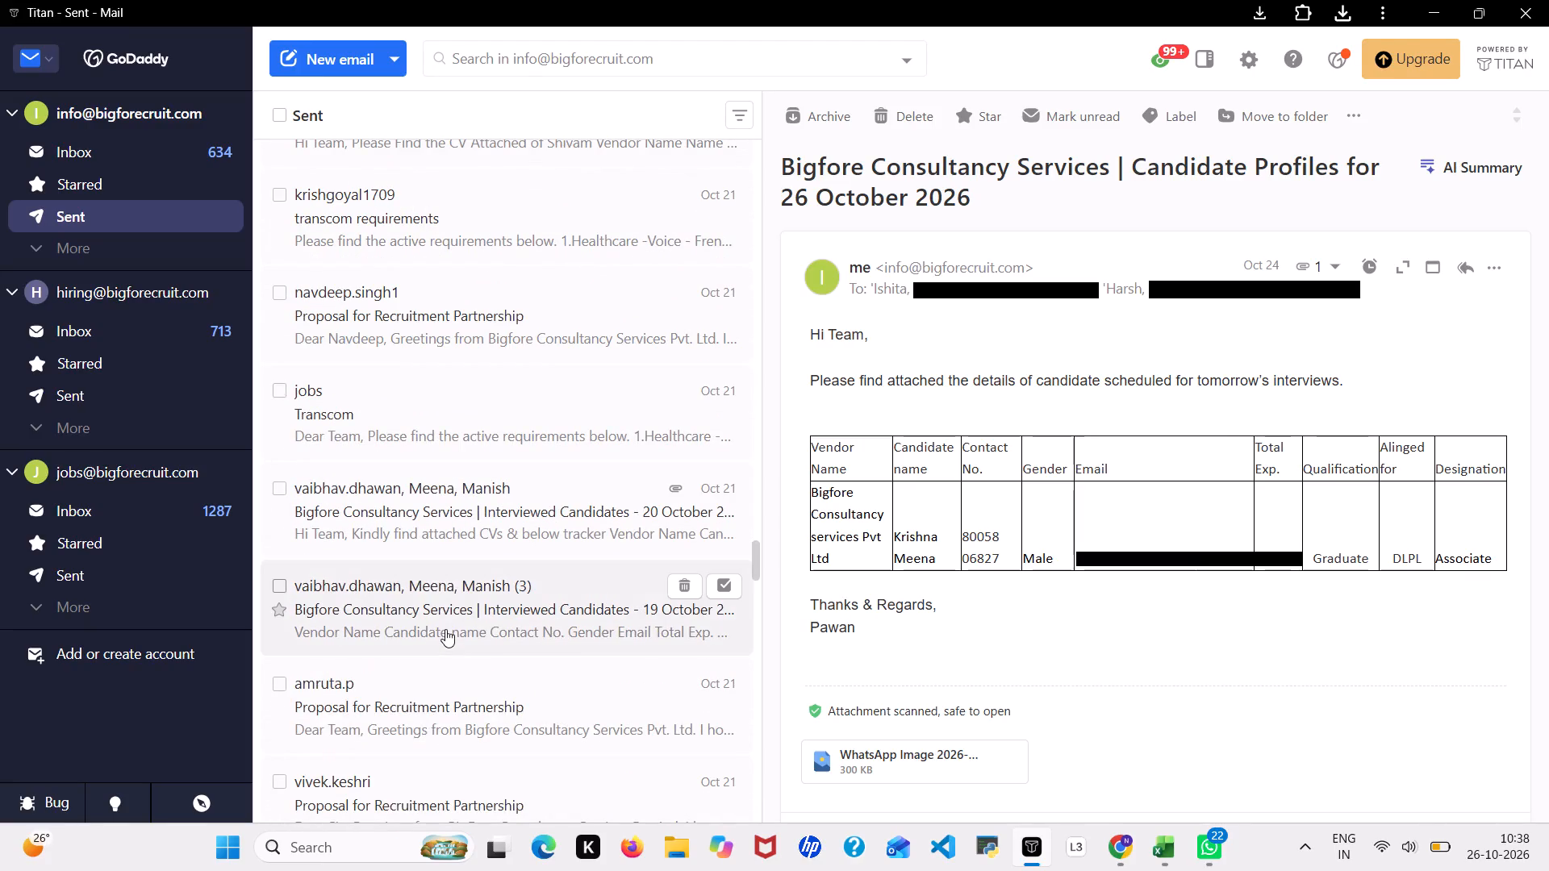
left_click(445, 629)
scroll(1005, 521, "down", 1)
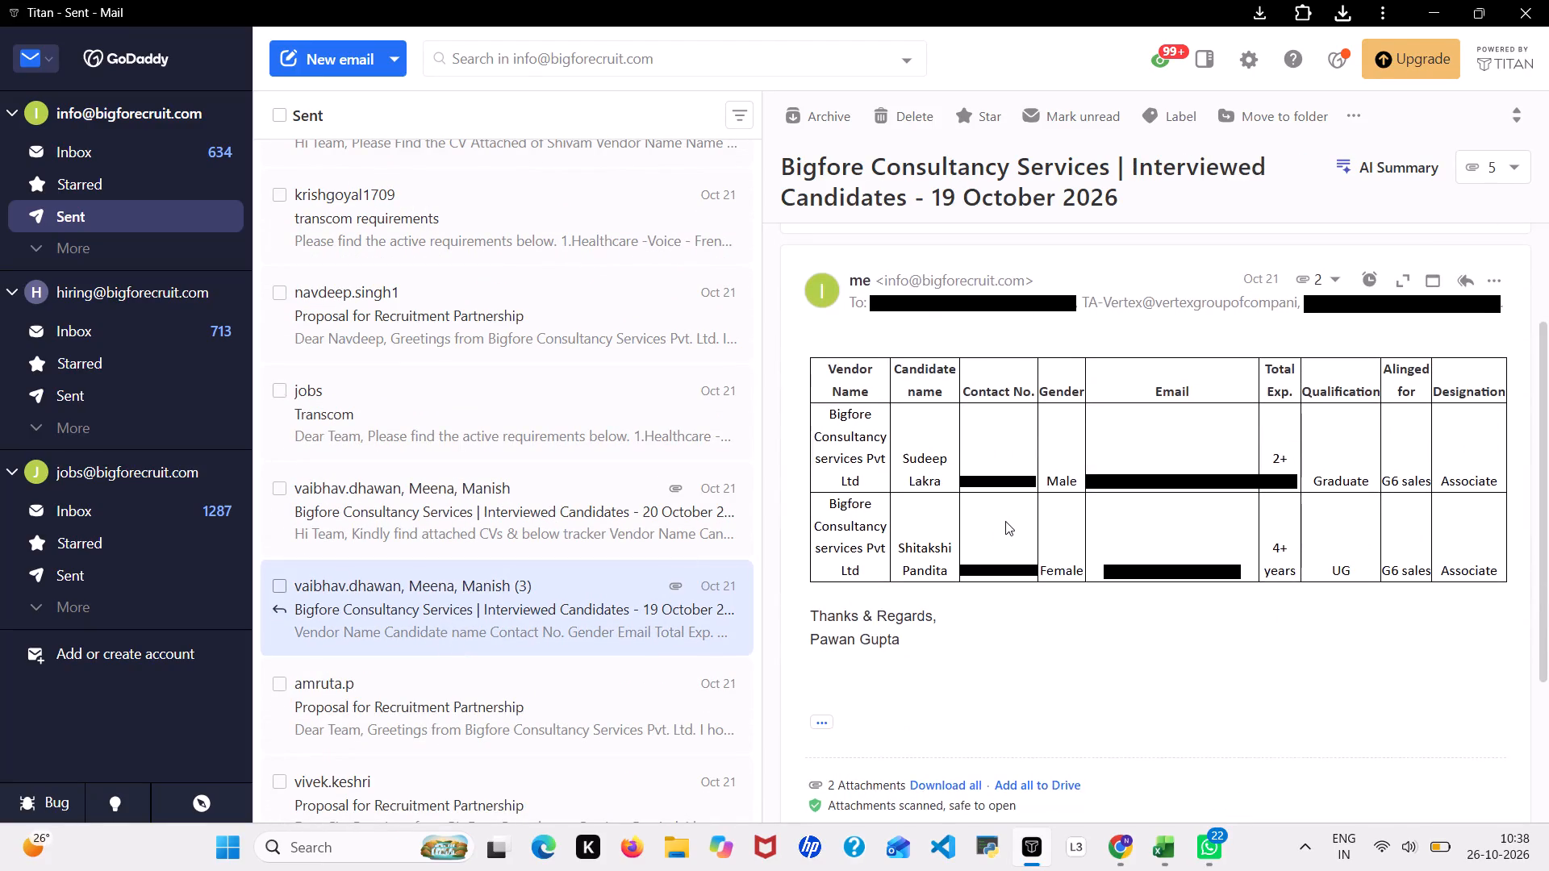
scroll(398, 372, "up", 18)
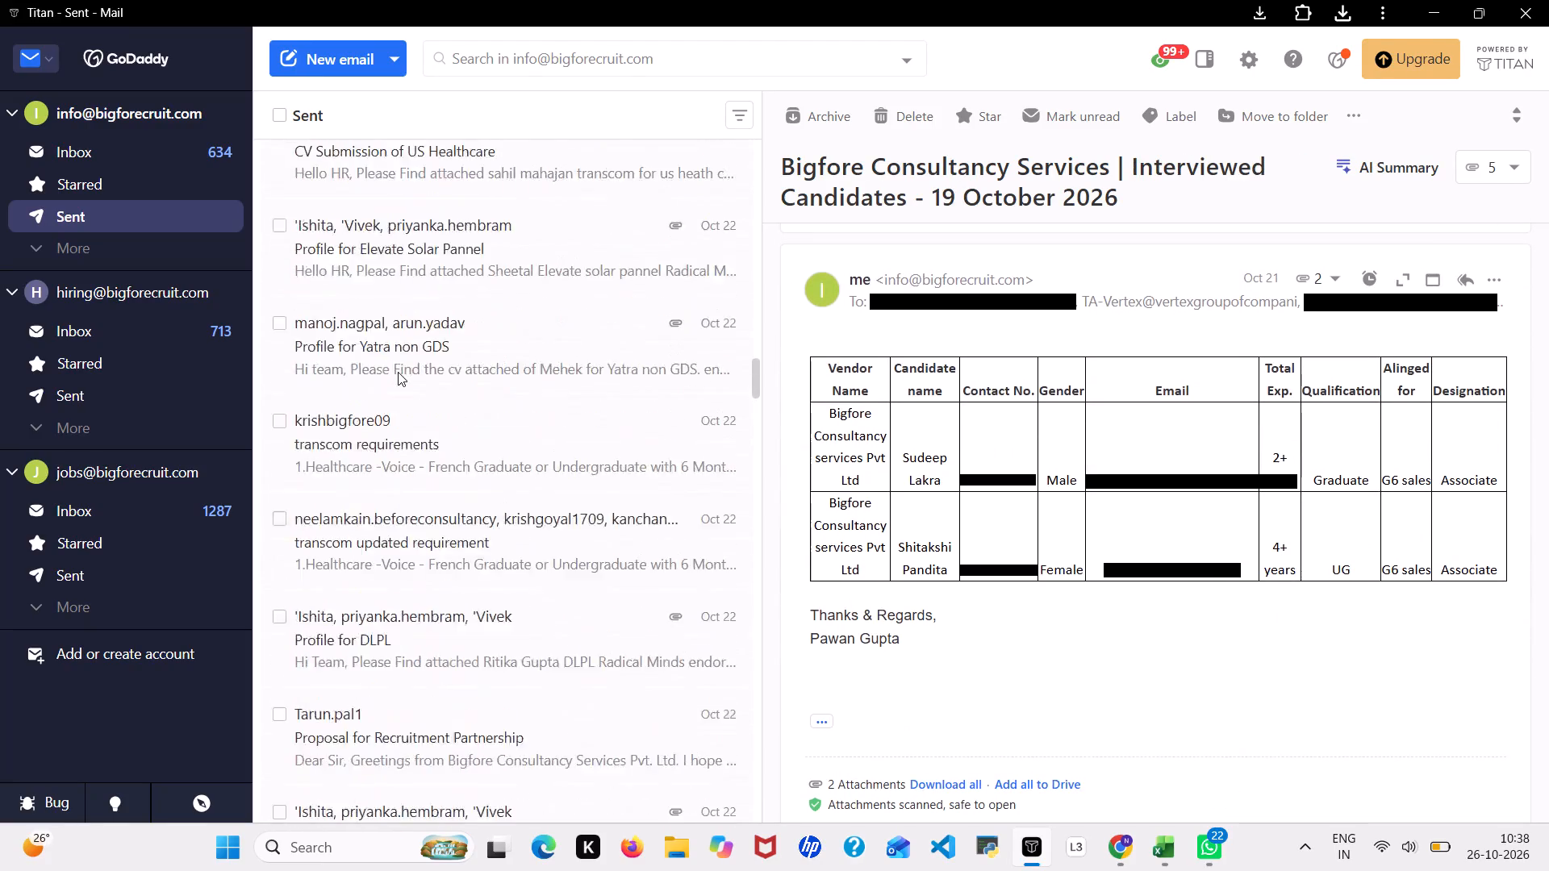
scroll(398, 372, "up", 17)
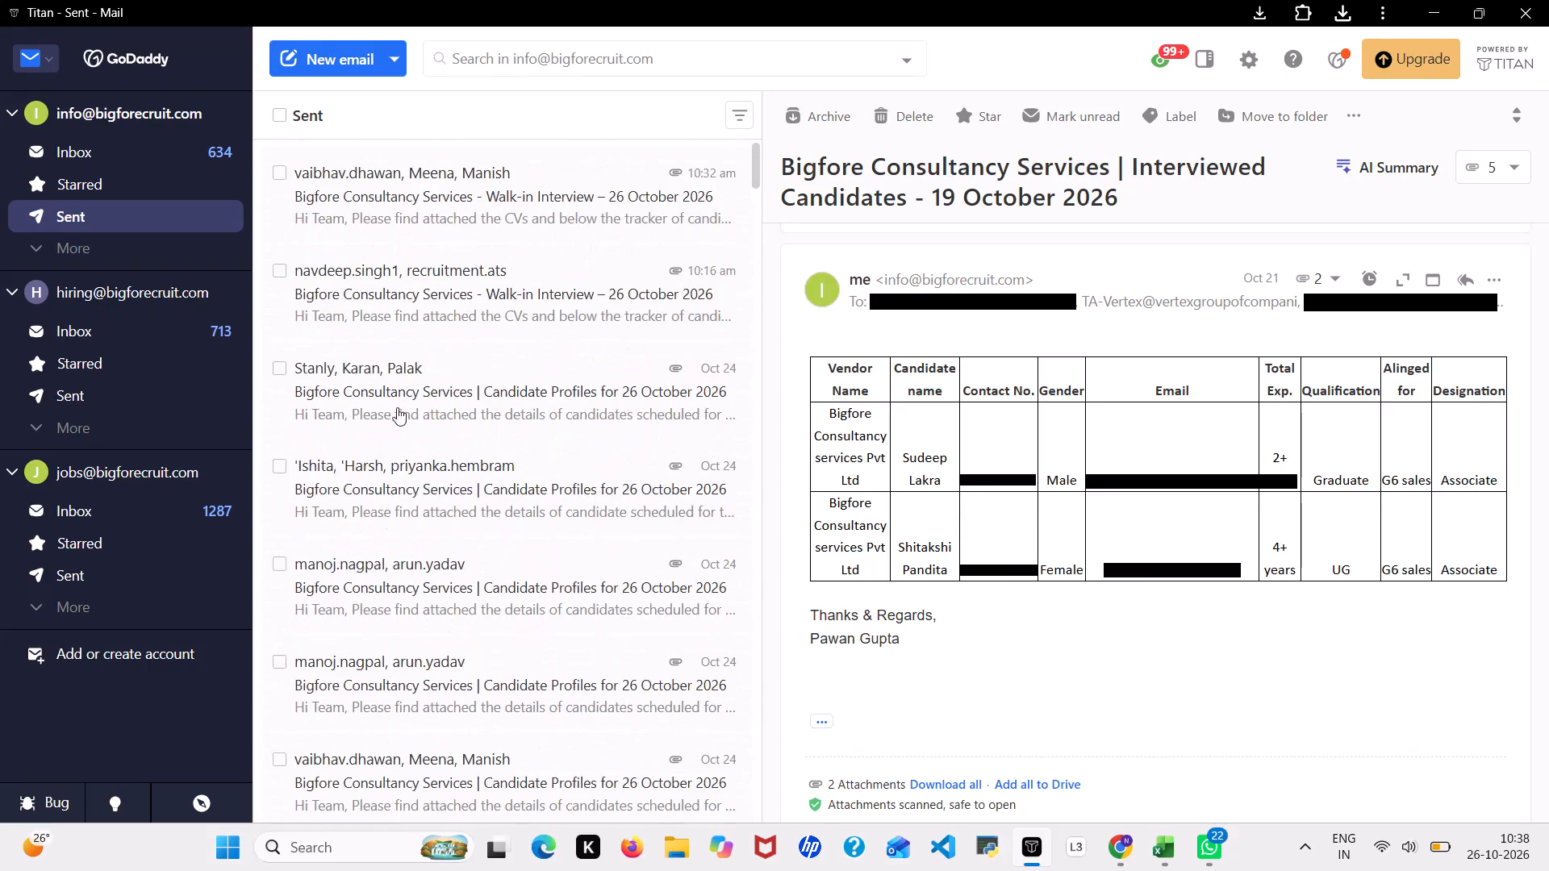
Start a reply to the Oct 24 Candidate Profiles for 26 October 2026 email sent to the Radical Minds recipients, Ishita and Harsh.
left_click(470, 501)
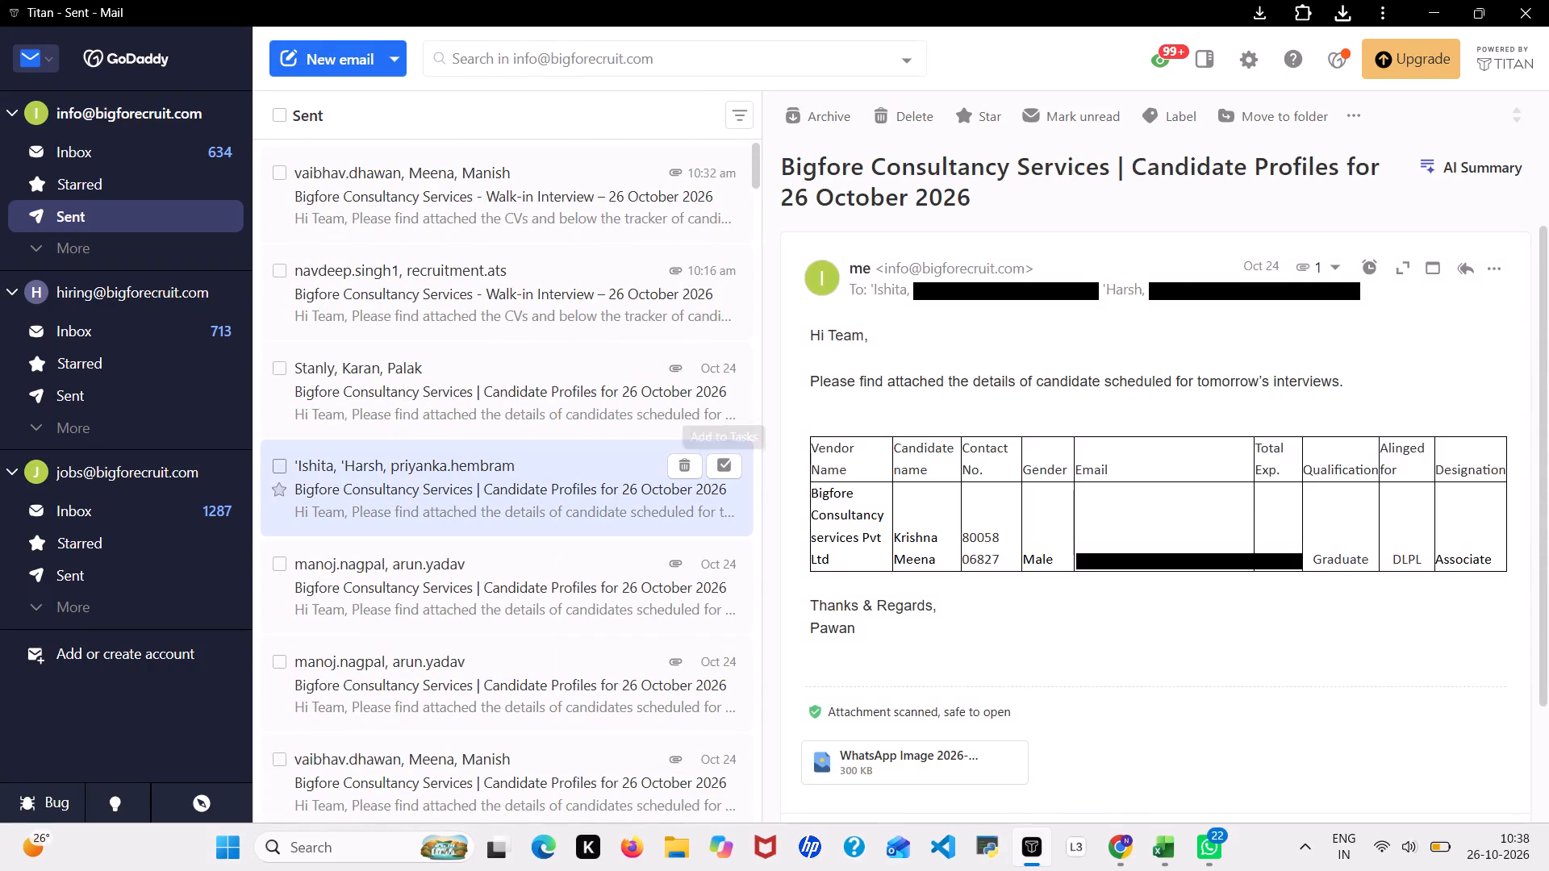
scroll(916, 526, "down", 2)
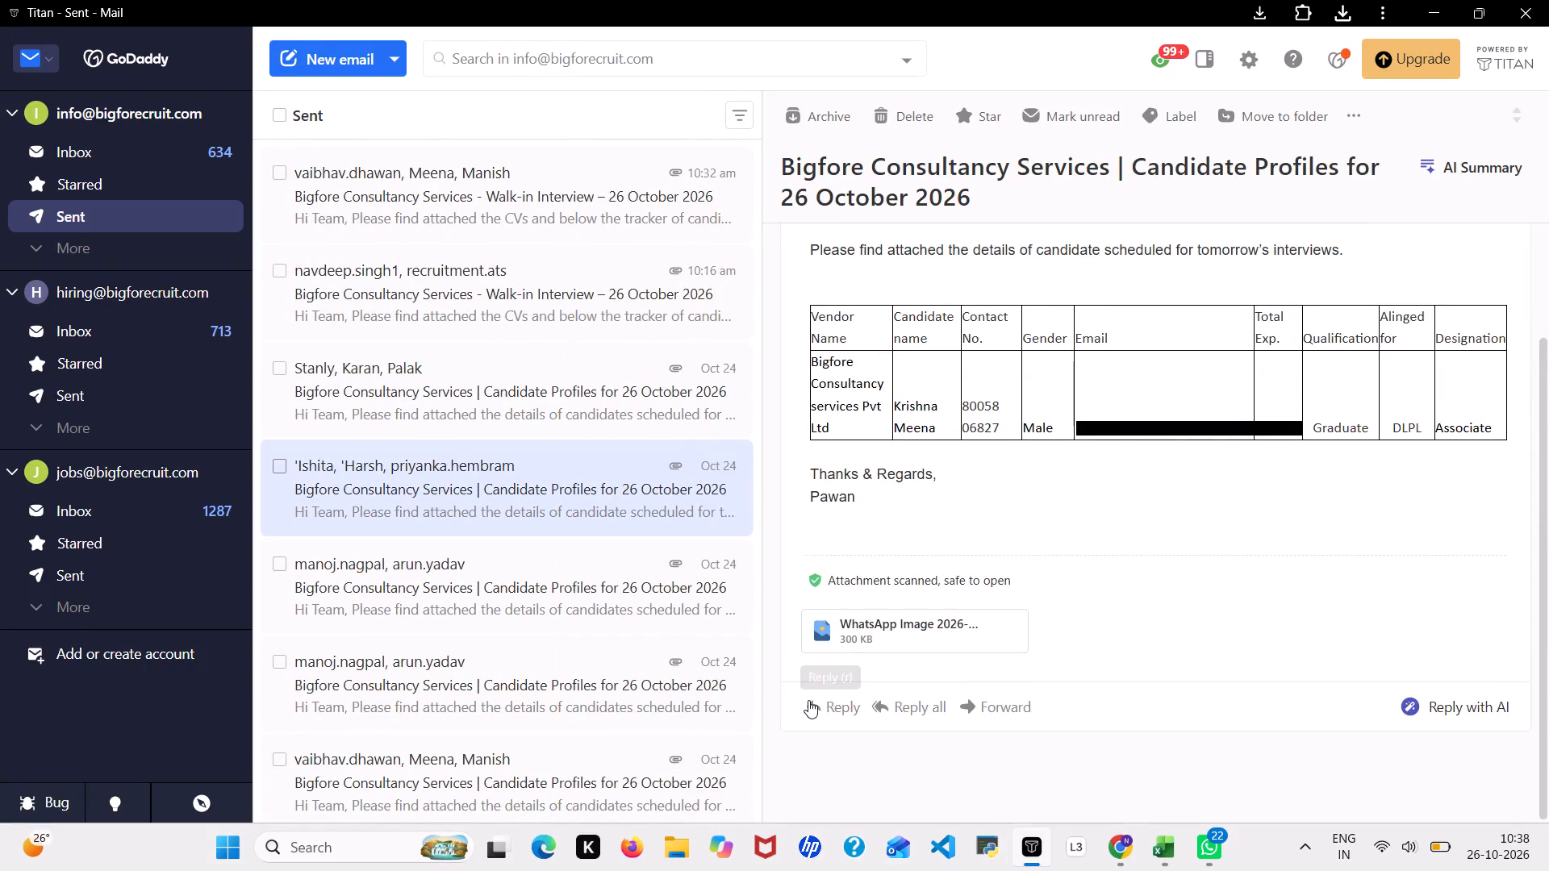
left_click(808, 704)
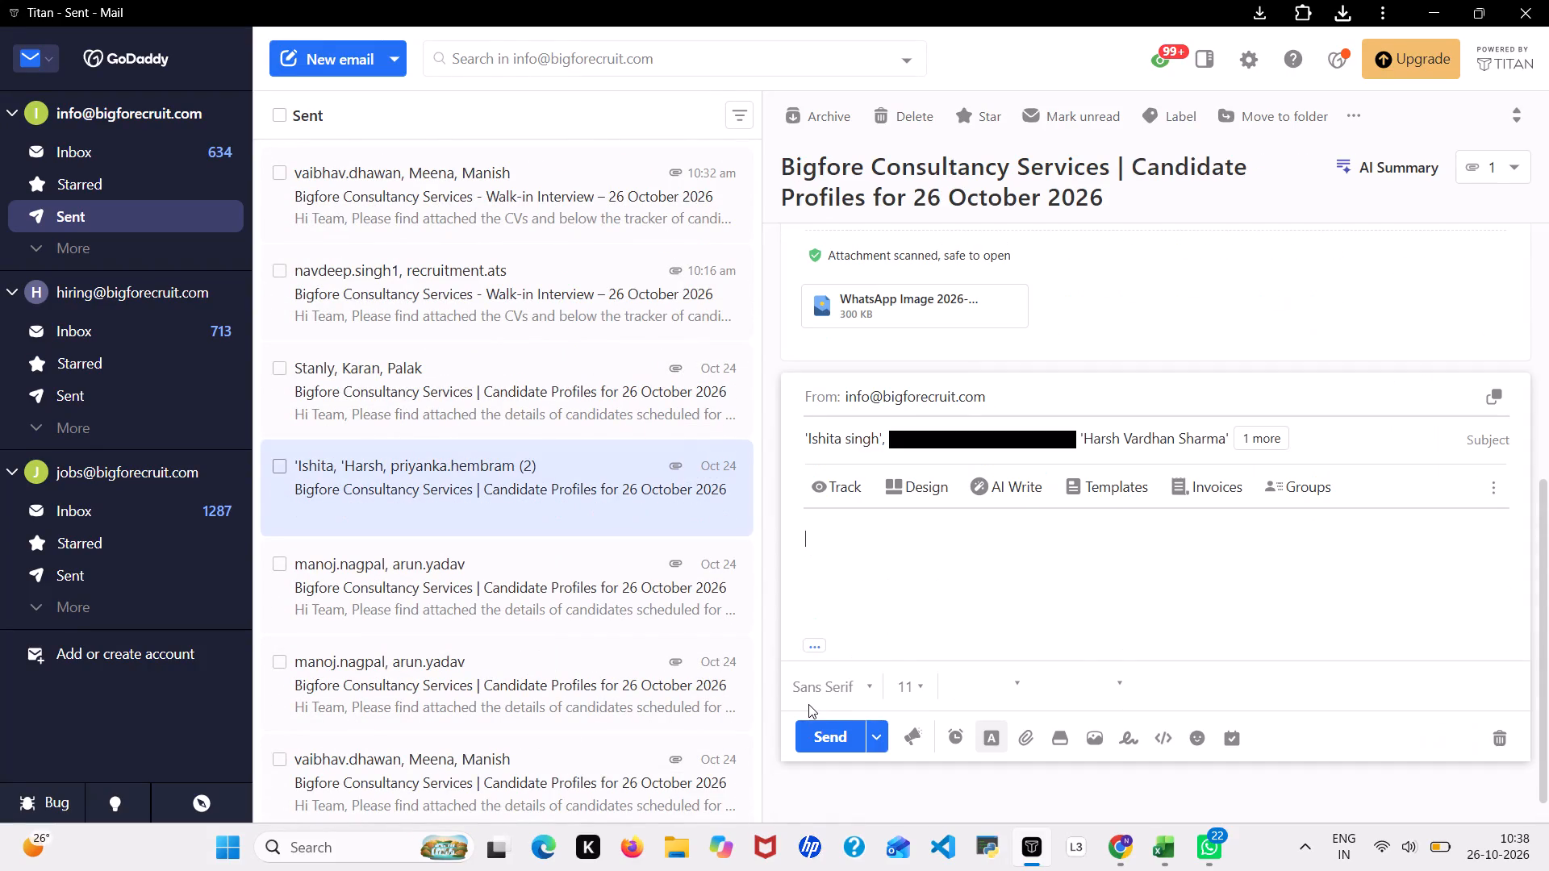
Attach the two candidates' resume PDFs, Nandani's from Downloads and Amit's from the recent files, to the reply.
left_click(1019, 737)
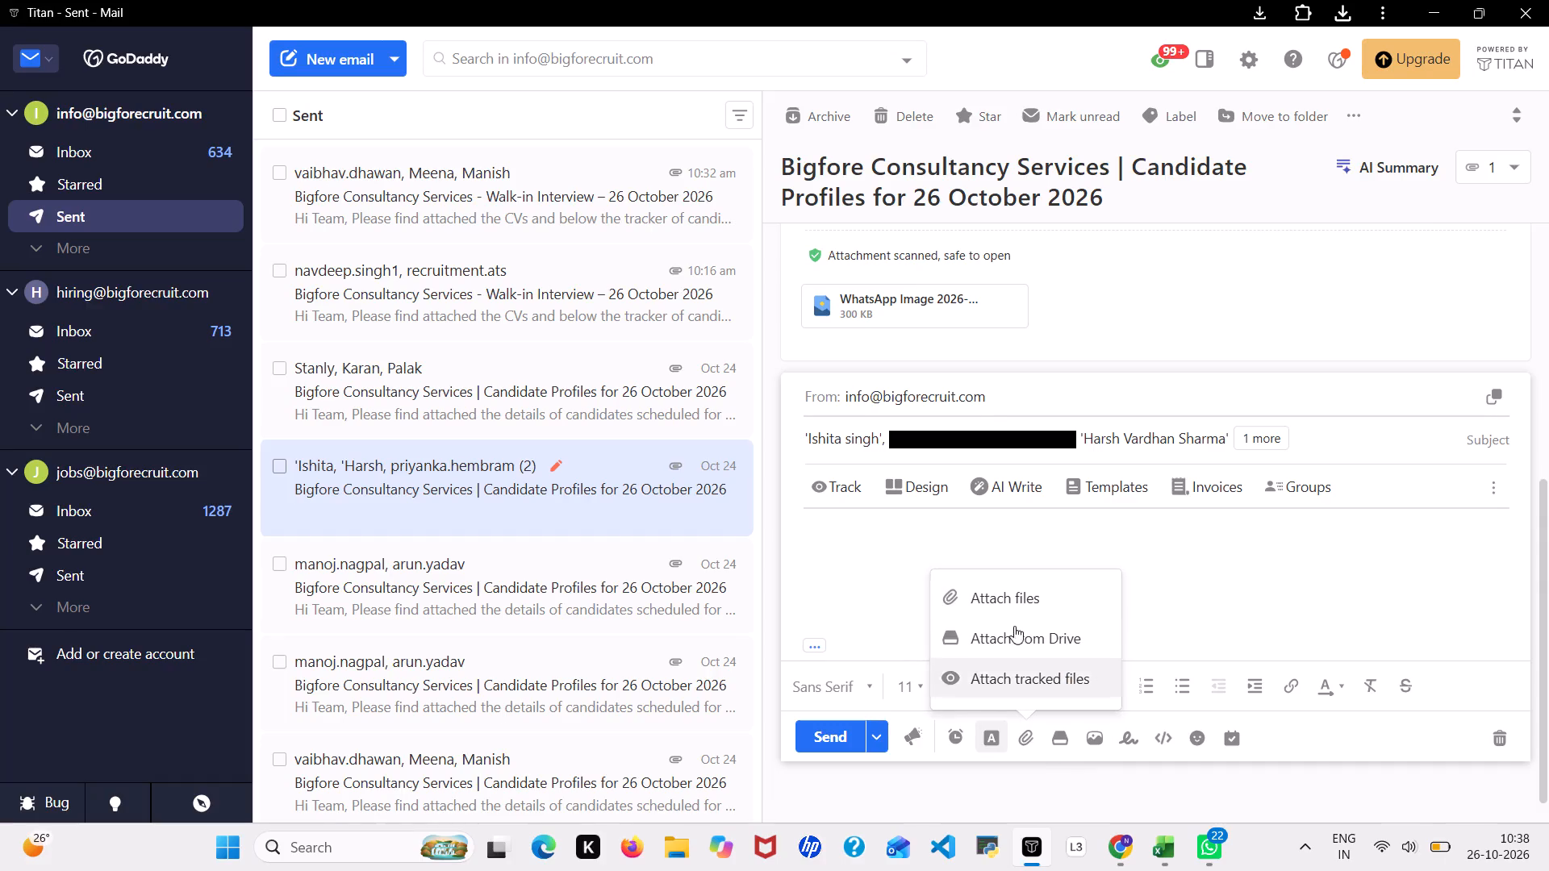
left_click(1012, 586)
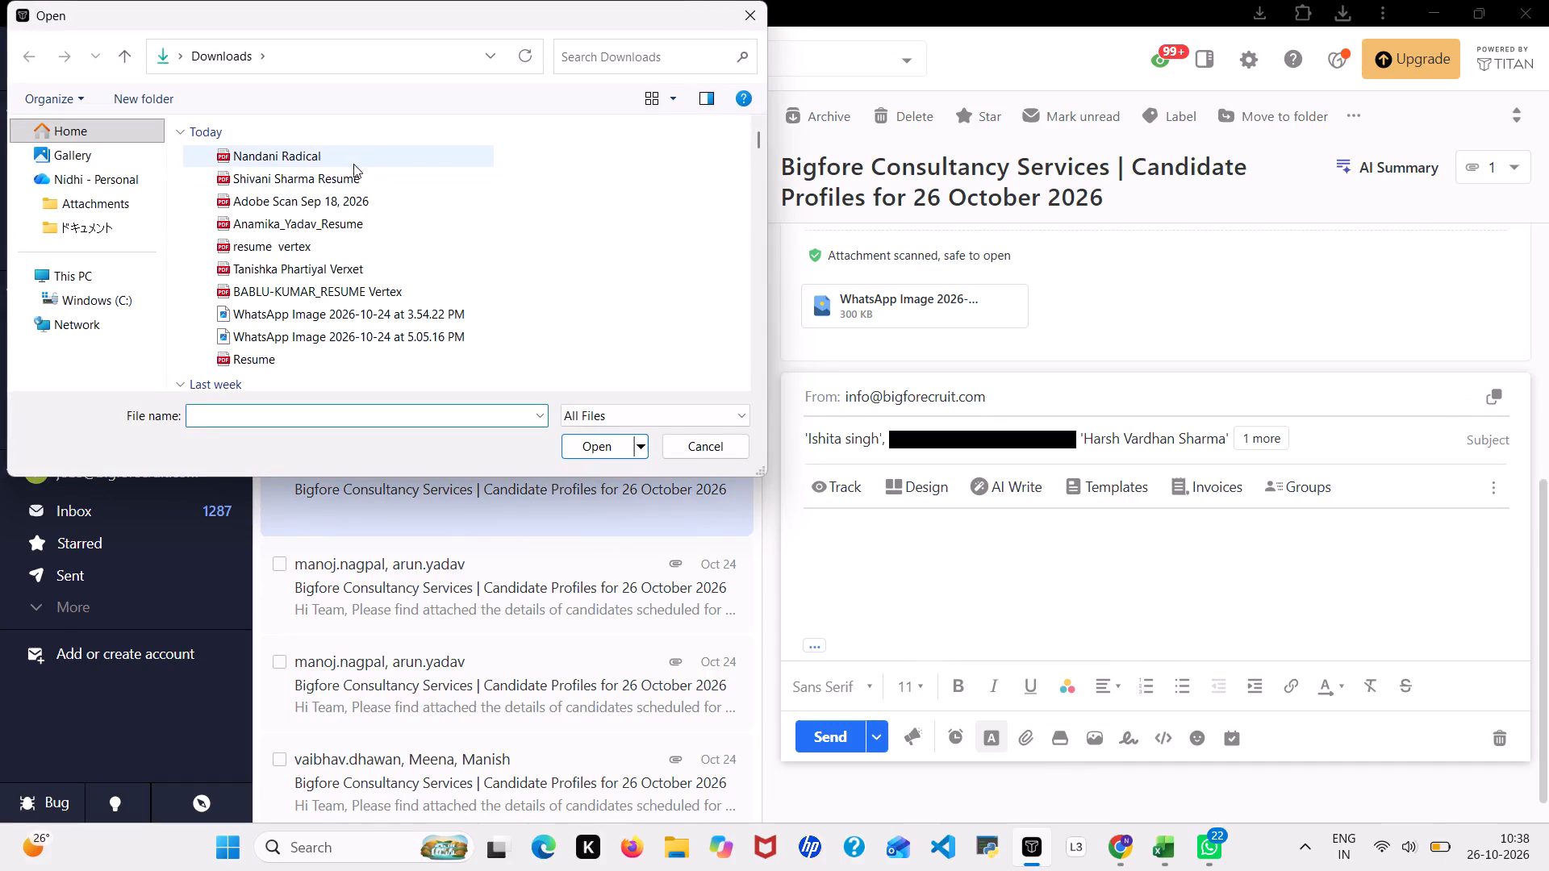
left_click(353, 161)
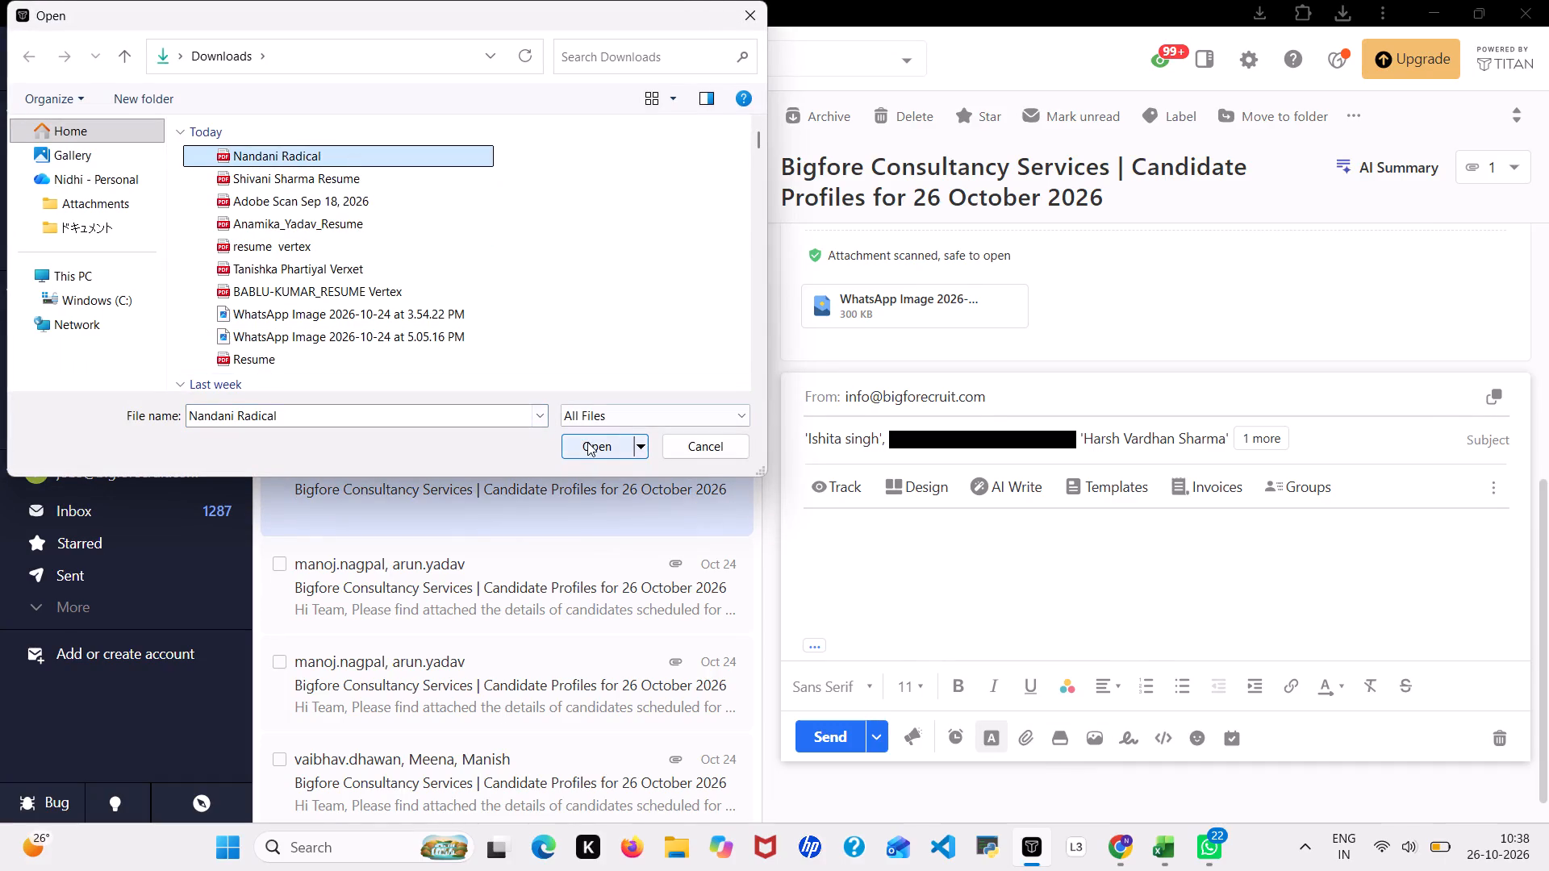
left_click(587, 442)
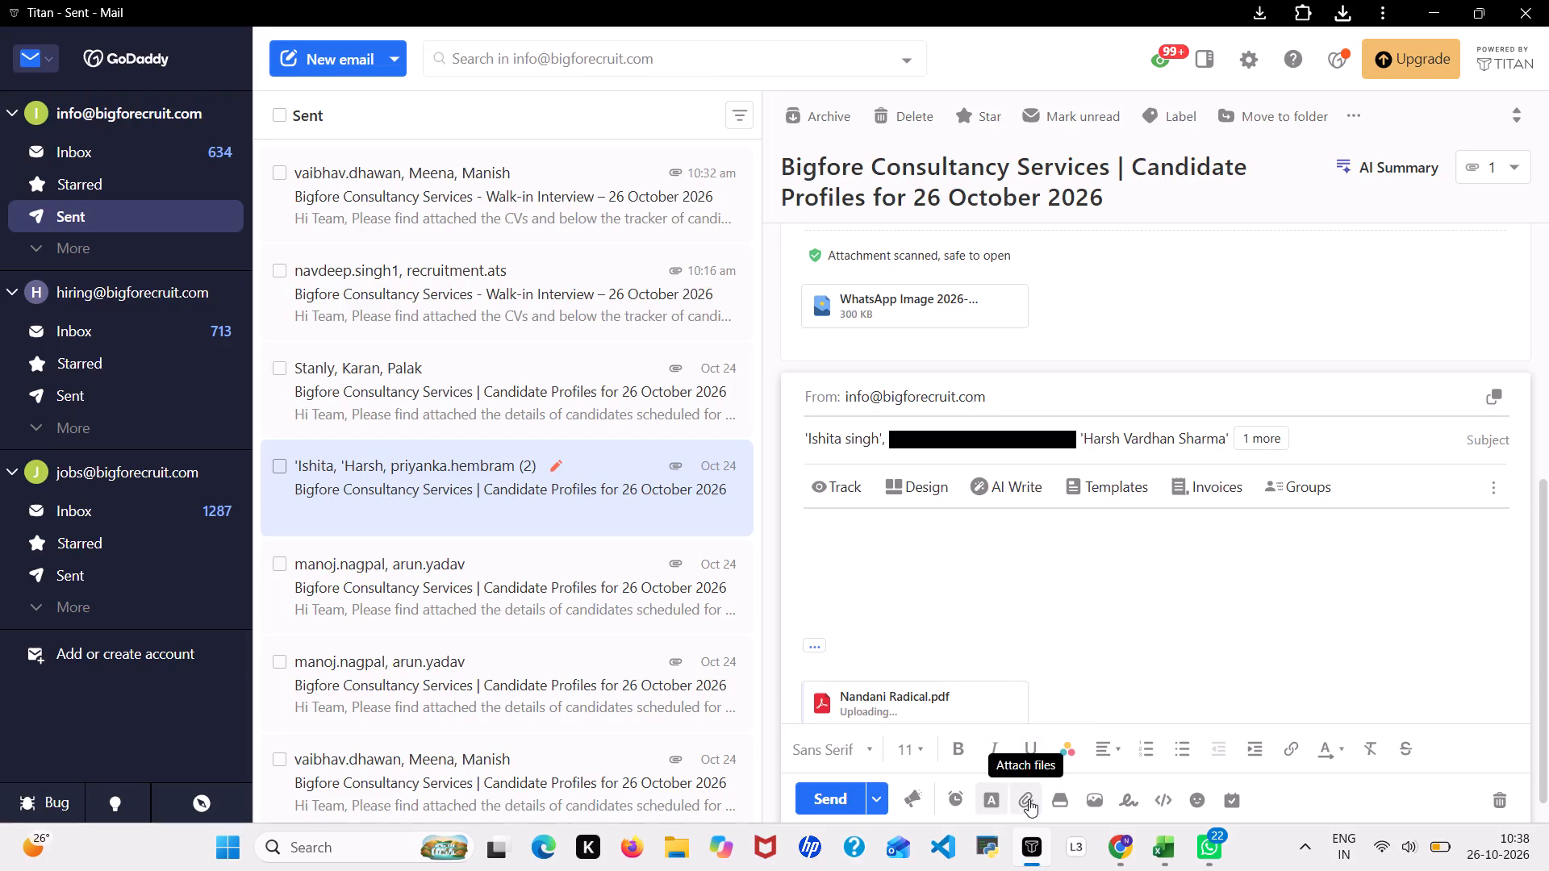
left_click(1029, 799)
left_click(1024, 666)
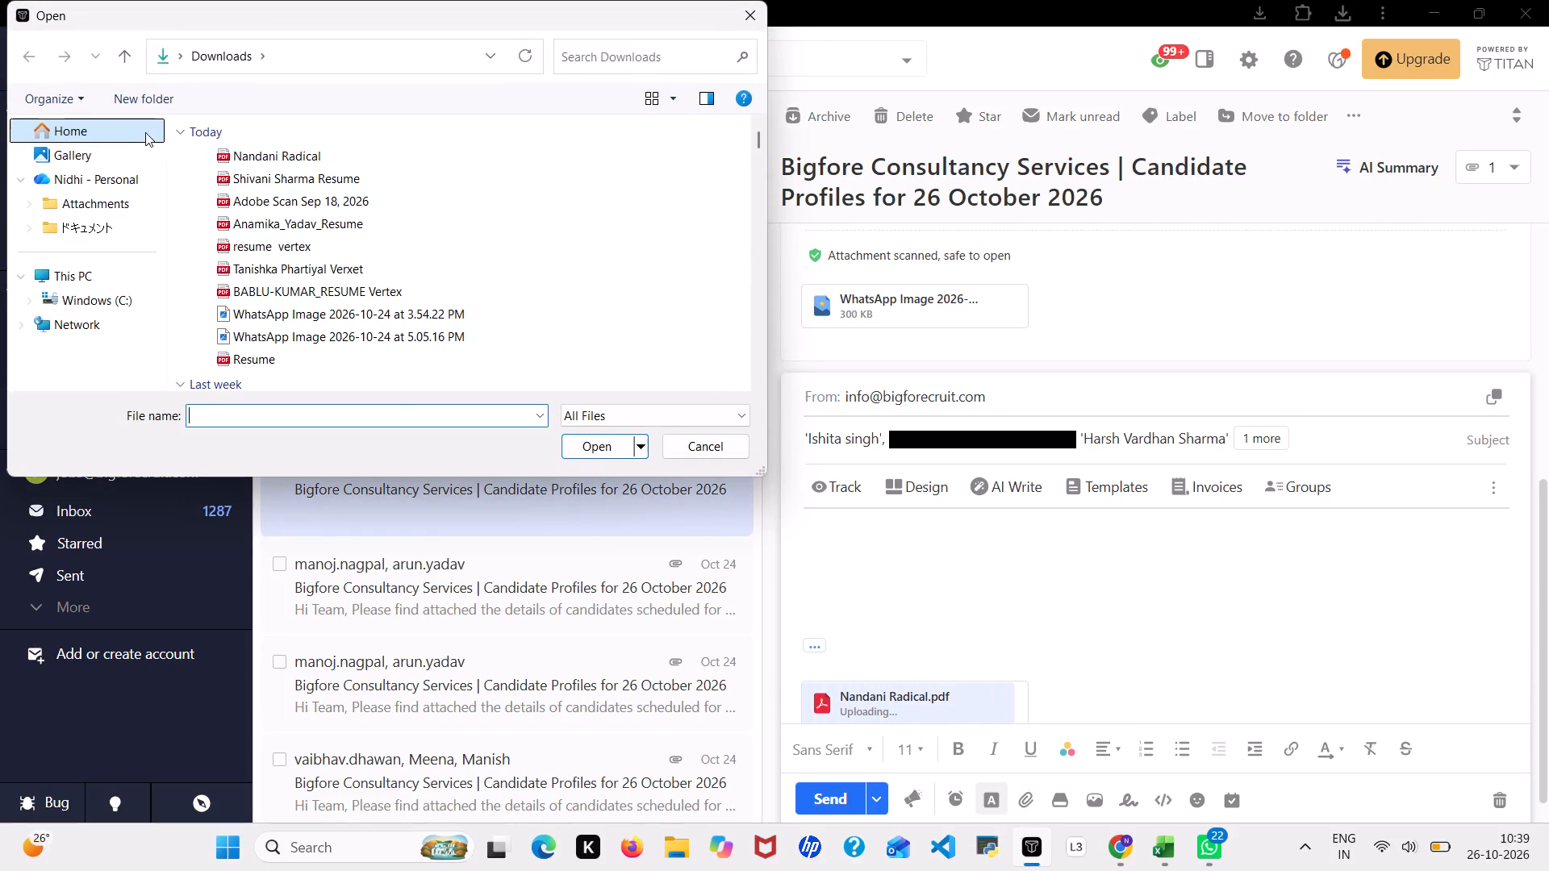
double_click(132, 133)
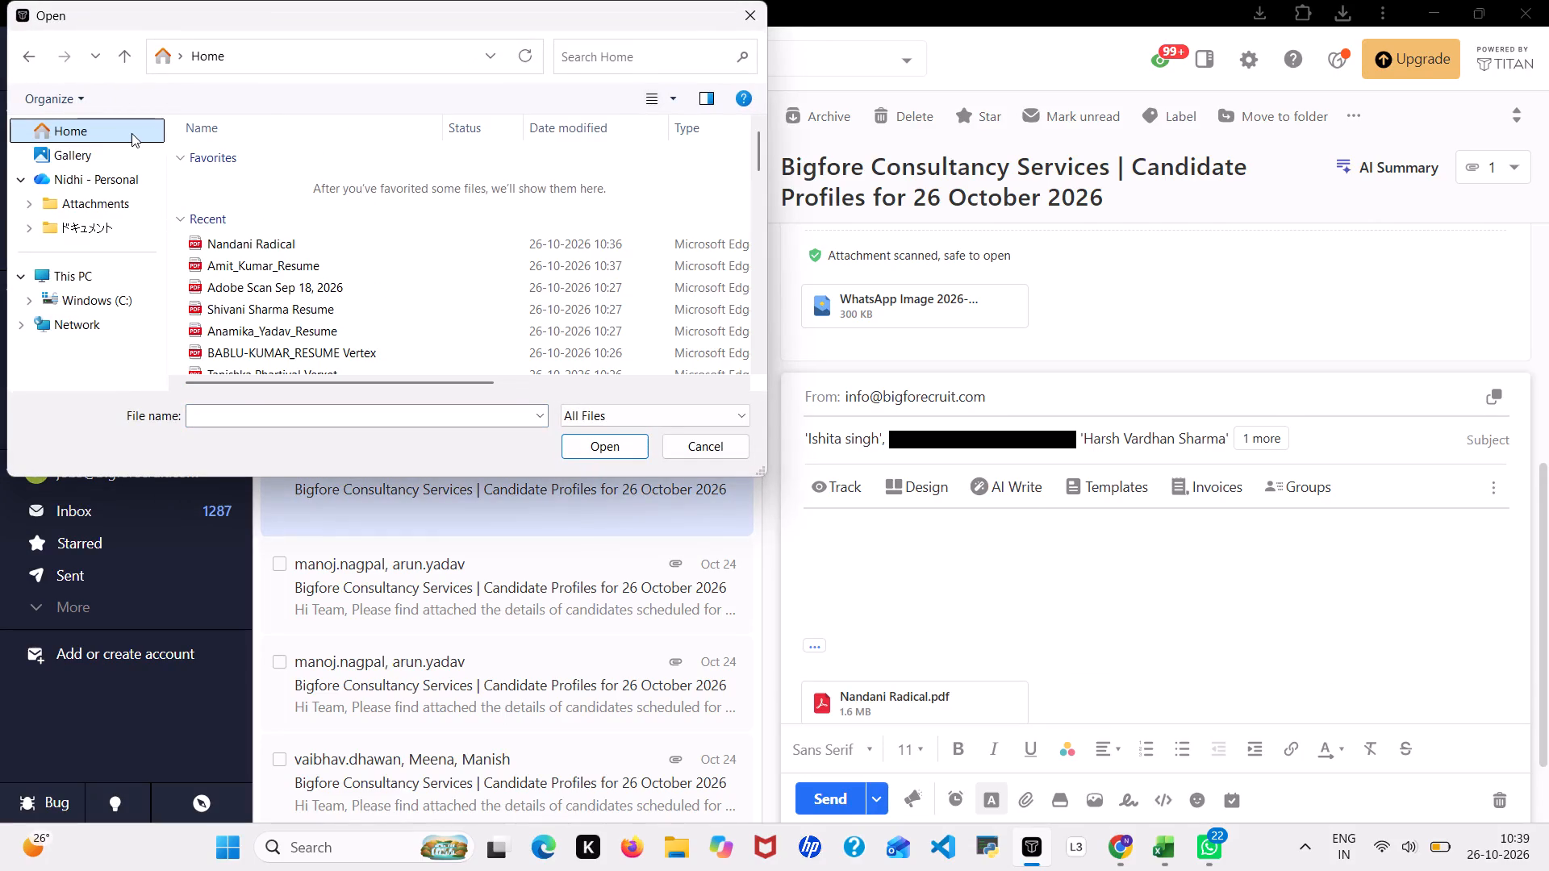
left_click(356, 261)
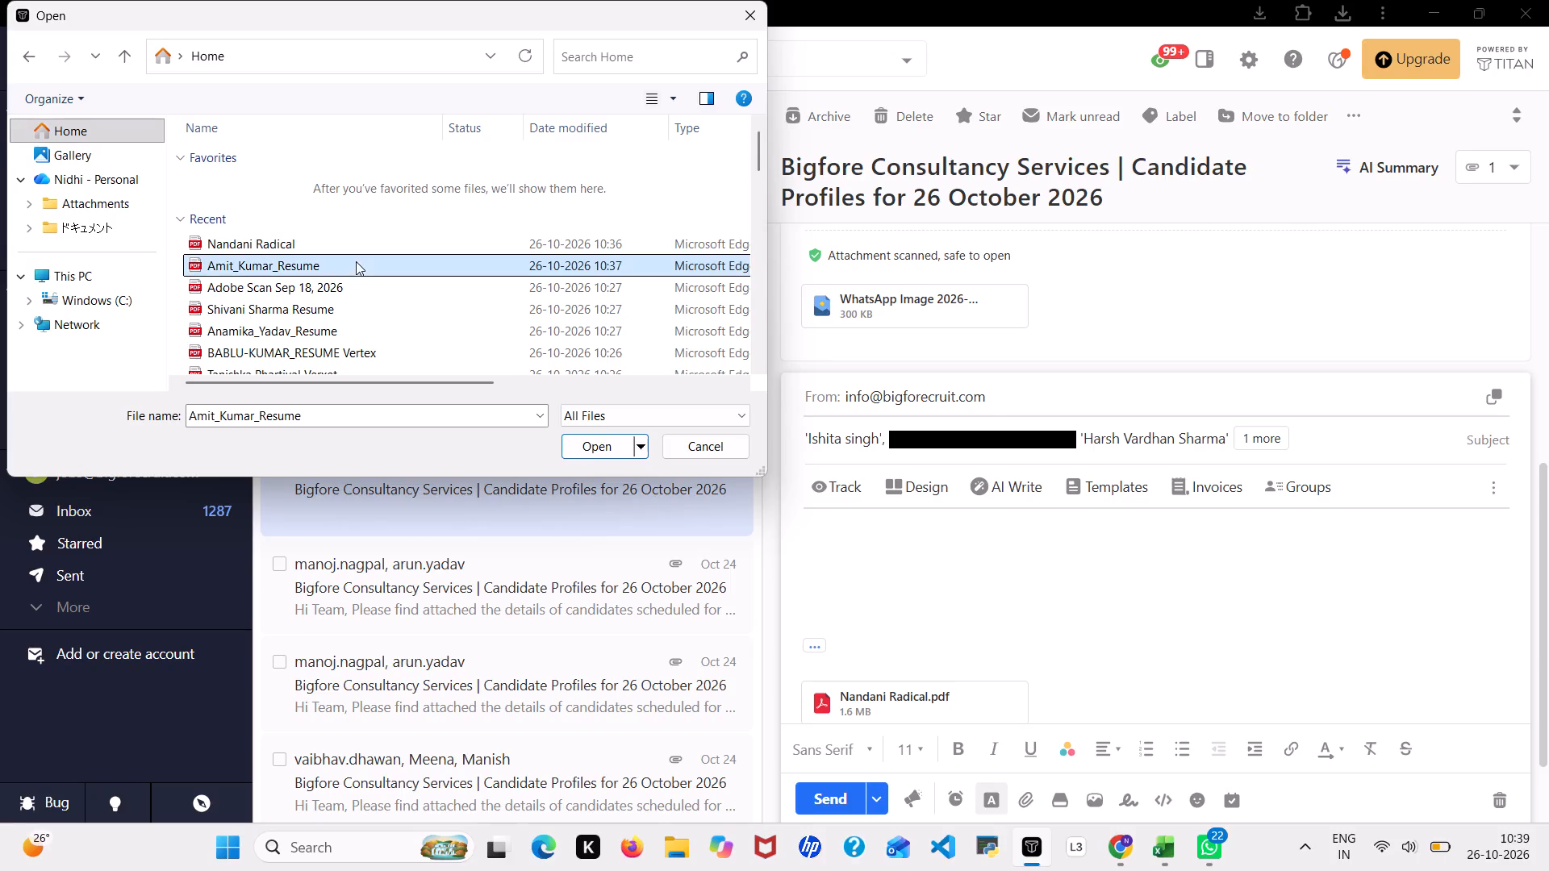
left_click(577, 450)
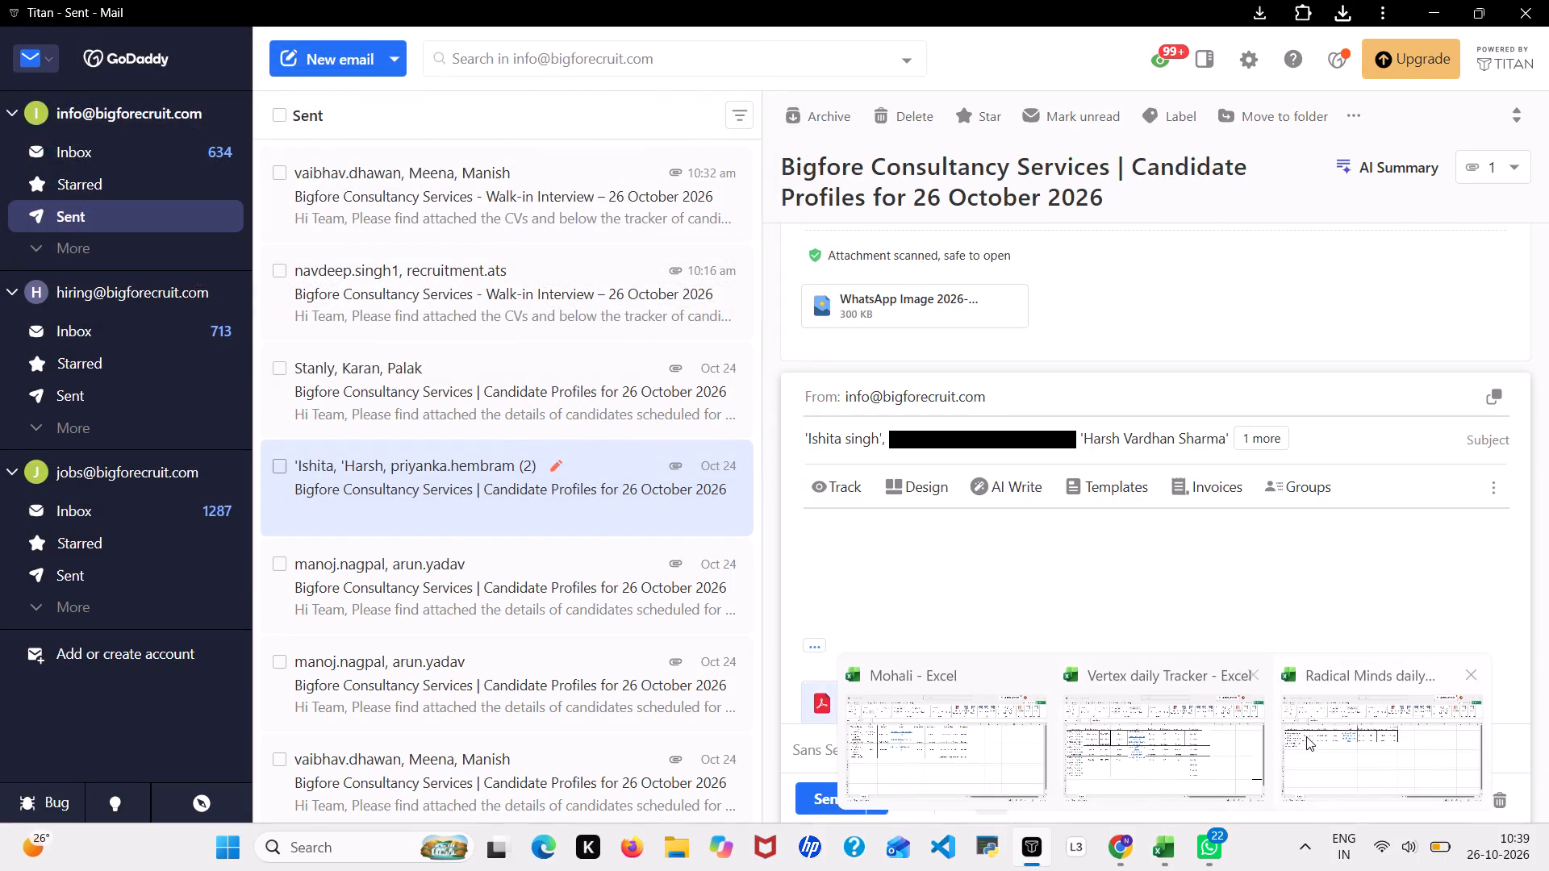
Copy the header and both candidate rows, A1 to I3, from the Radical Minds daily tracker in Excel into the reply body.
left_click(1306, 736)
left_click_drag(882, 346, 329, 290)
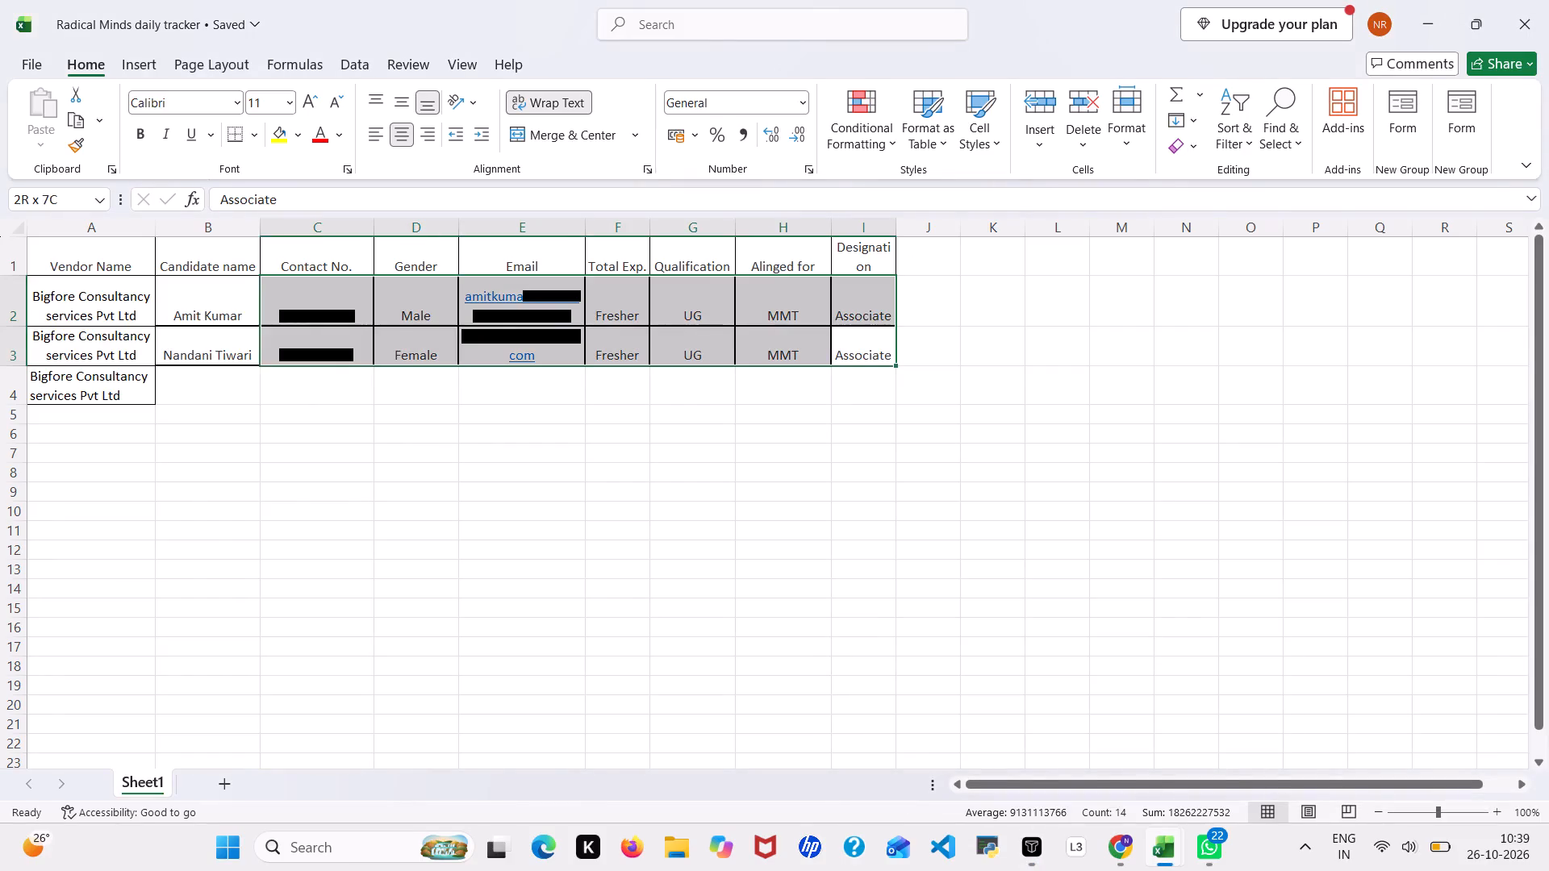
left_click_drag(329, 290, 60, 261)
key("ctrl+c")
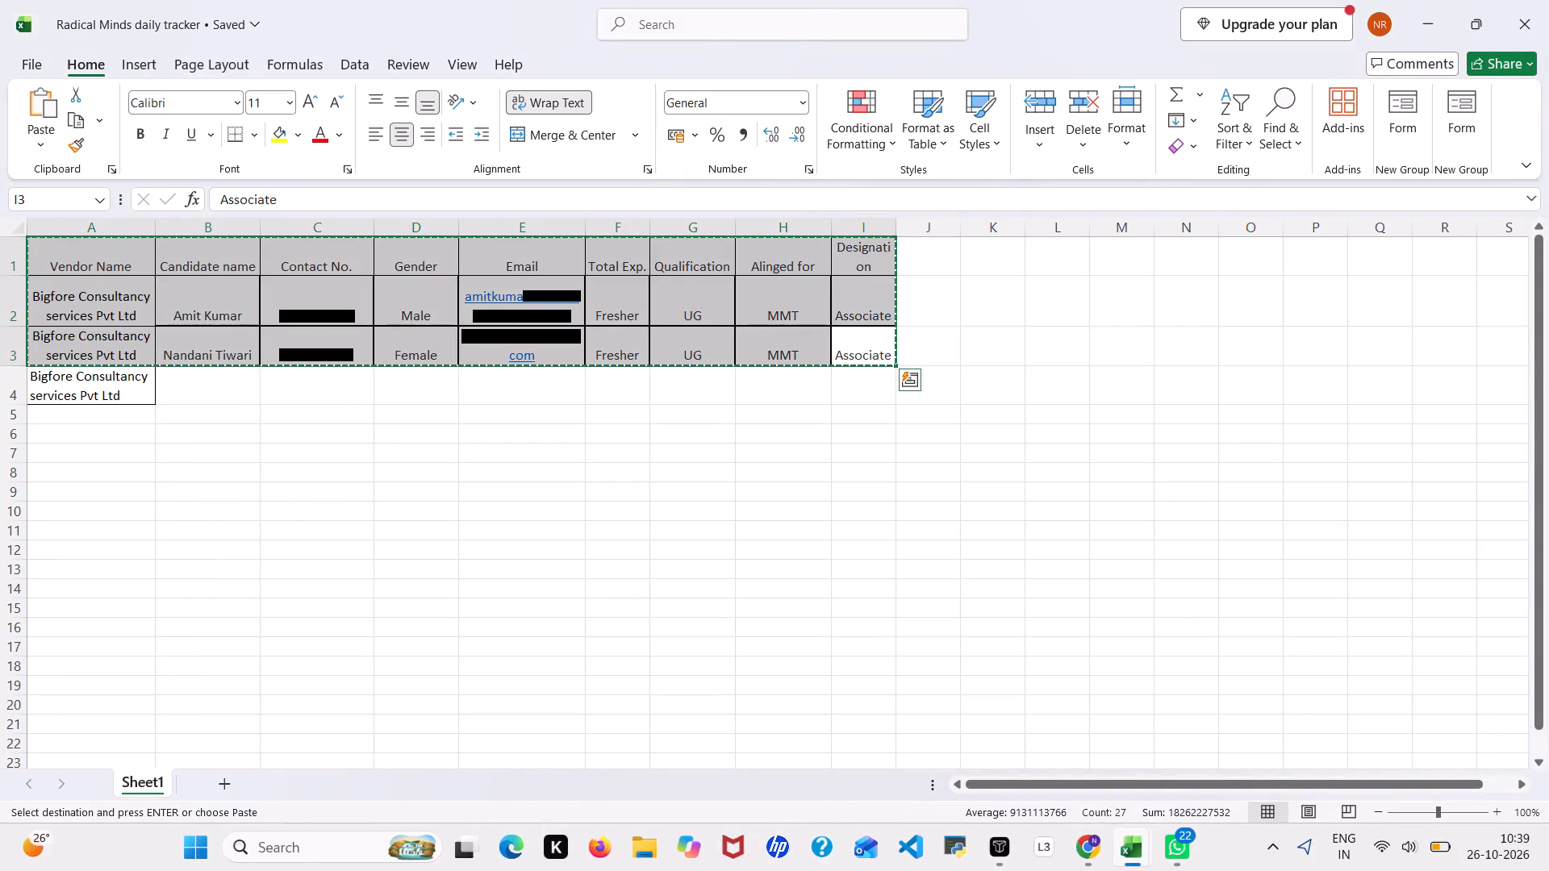
left_click(1018, 863)
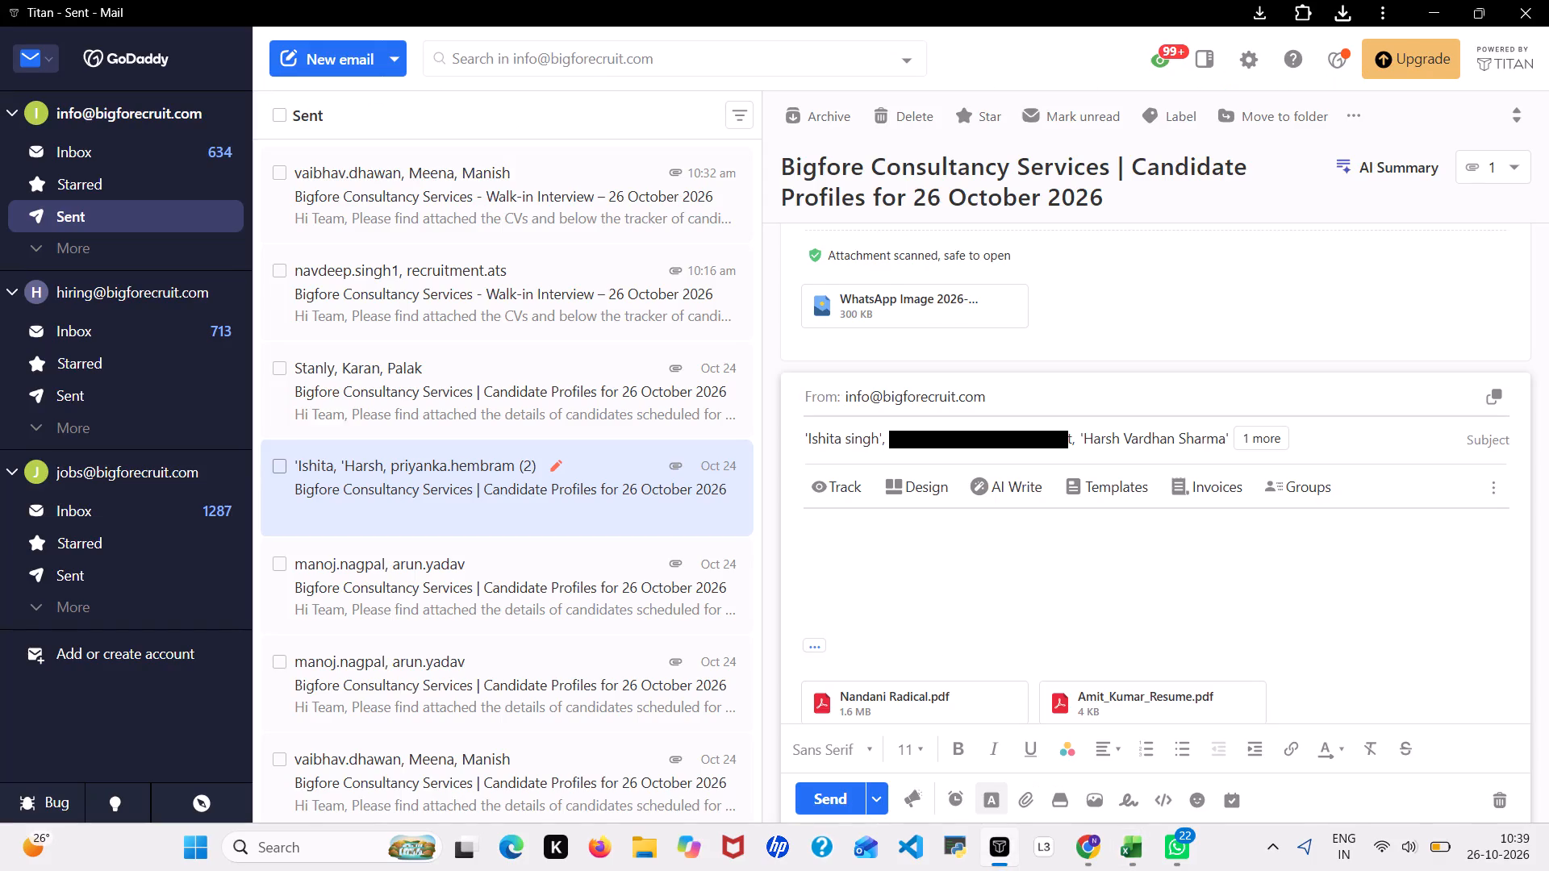
left_click(835, 532)
key("ctrl+v")
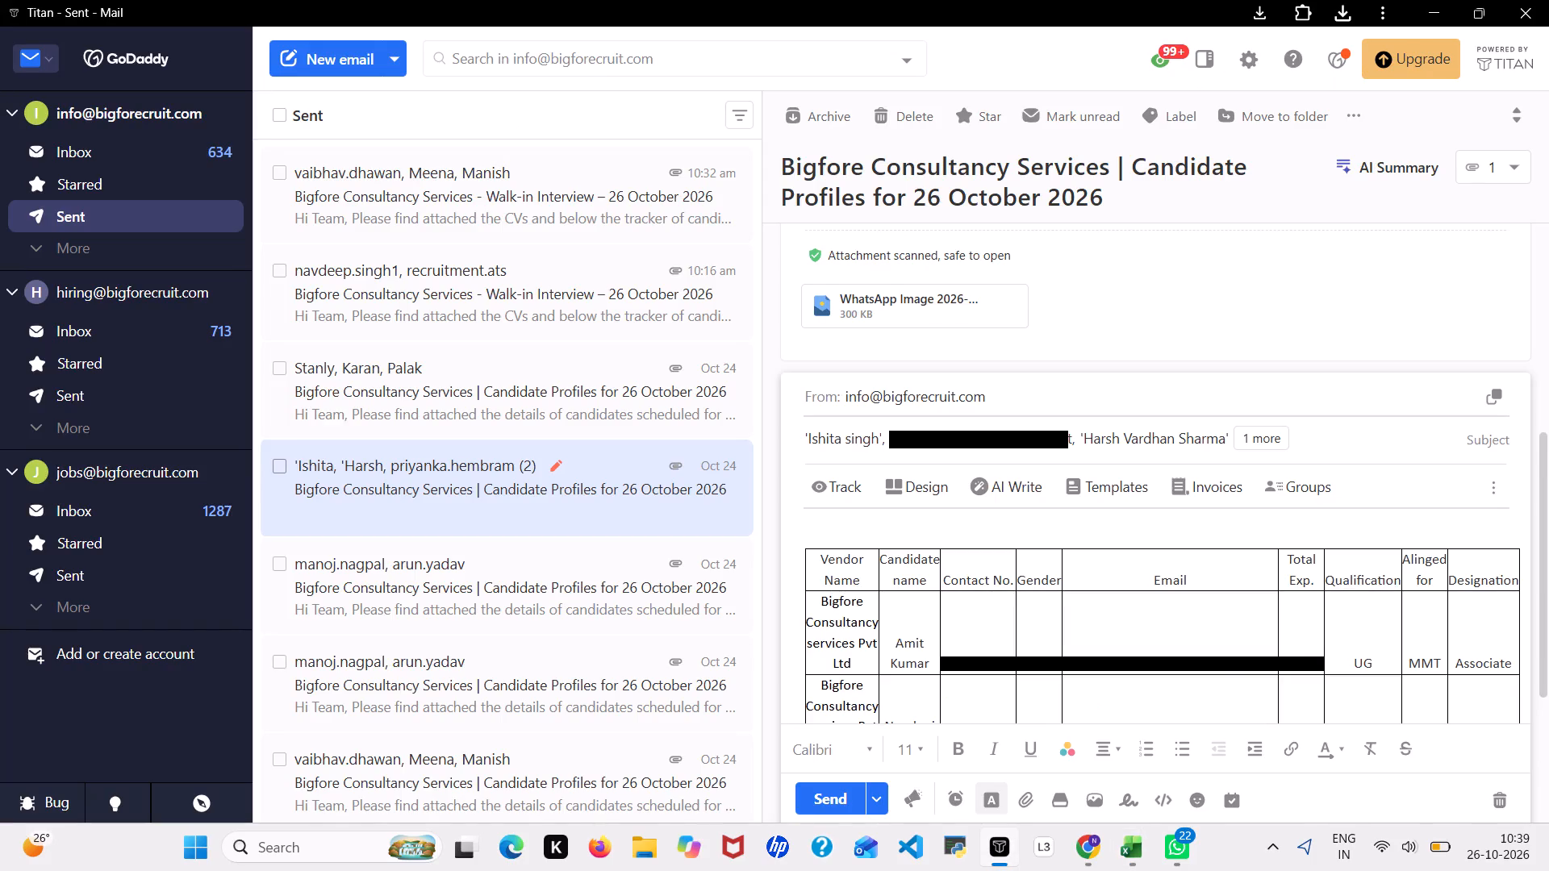
Add blank lines below the pasted tracker table in the reply.
scroll(946, 606, "down", 3)
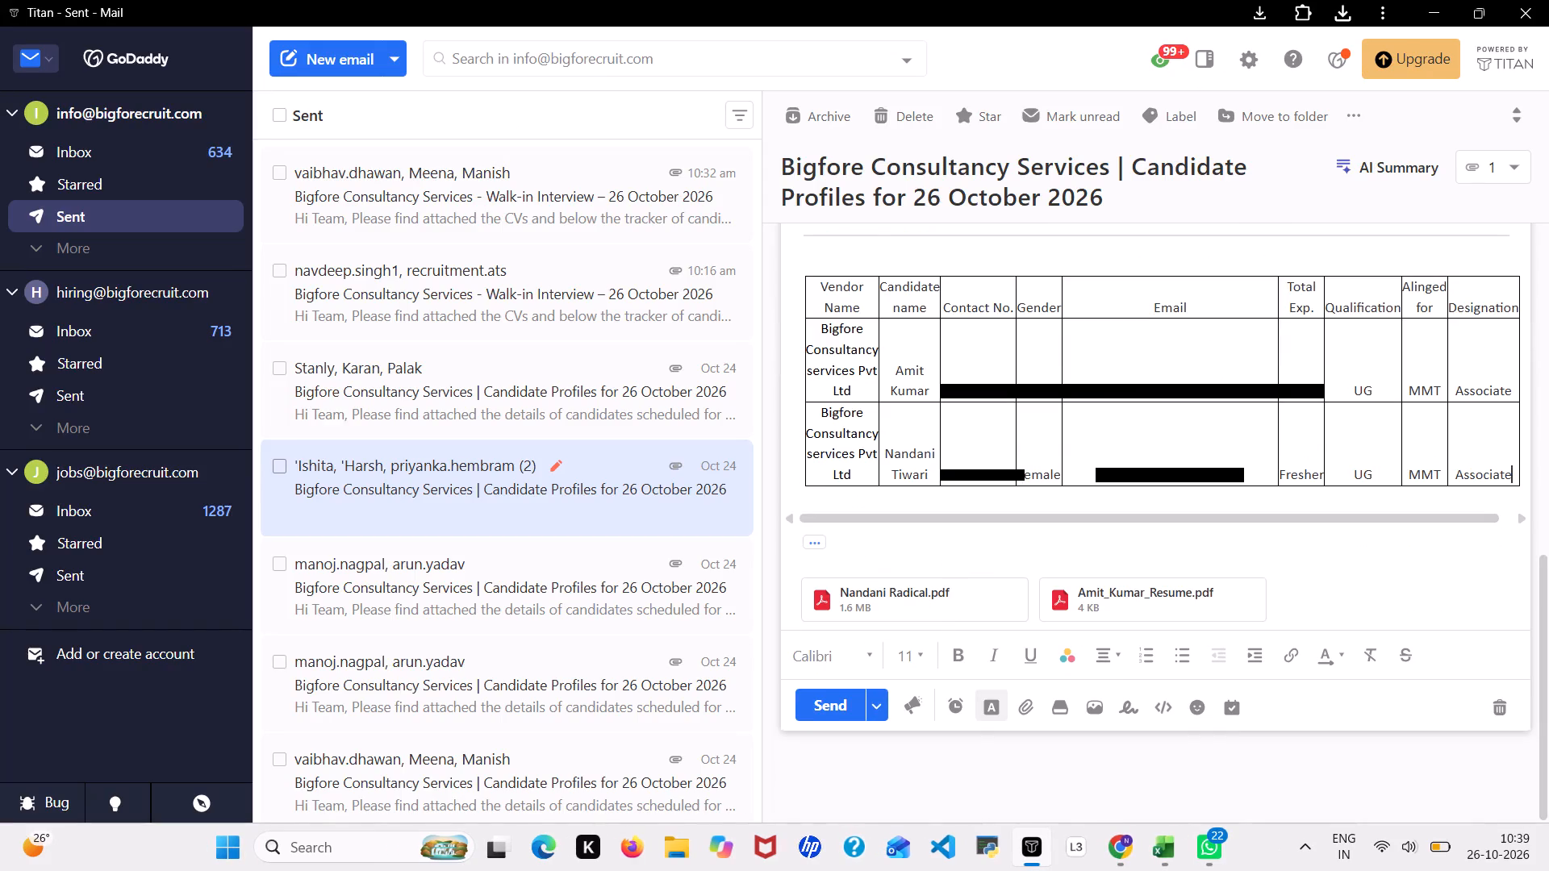
left_click(1522, 478)
key("Return")
key("Return")
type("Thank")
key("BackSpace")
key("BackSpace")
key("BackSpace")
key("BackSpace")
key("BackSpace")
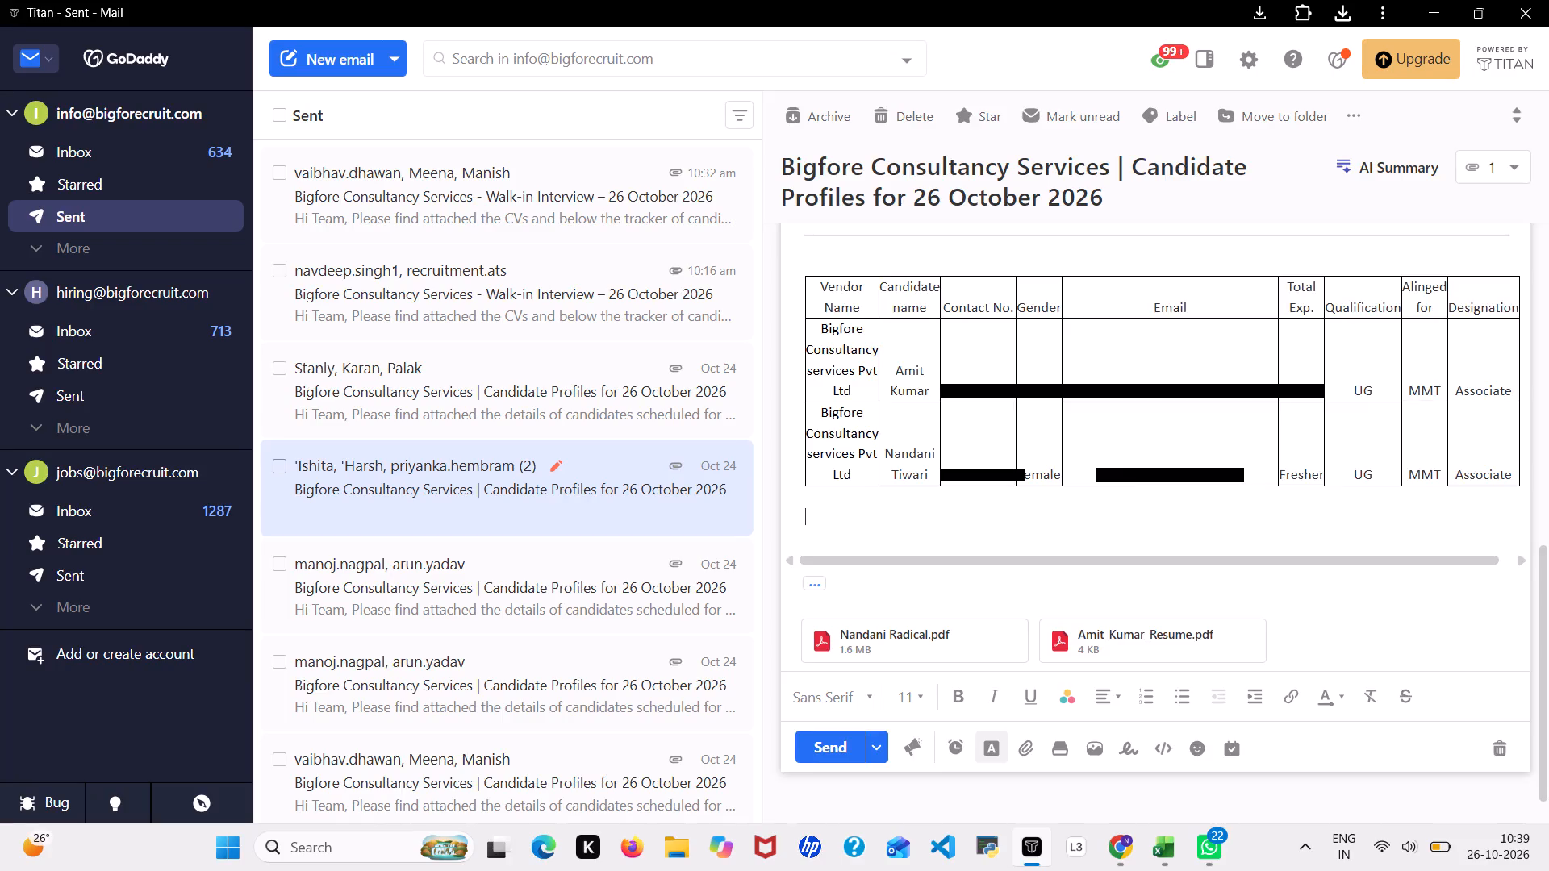
Copy the "Thanks & Regards, Pawan" sign-off from the original Oct 24 email and paste it below the tracker table in the reply.
scroll(1522, 478, "up", 3)
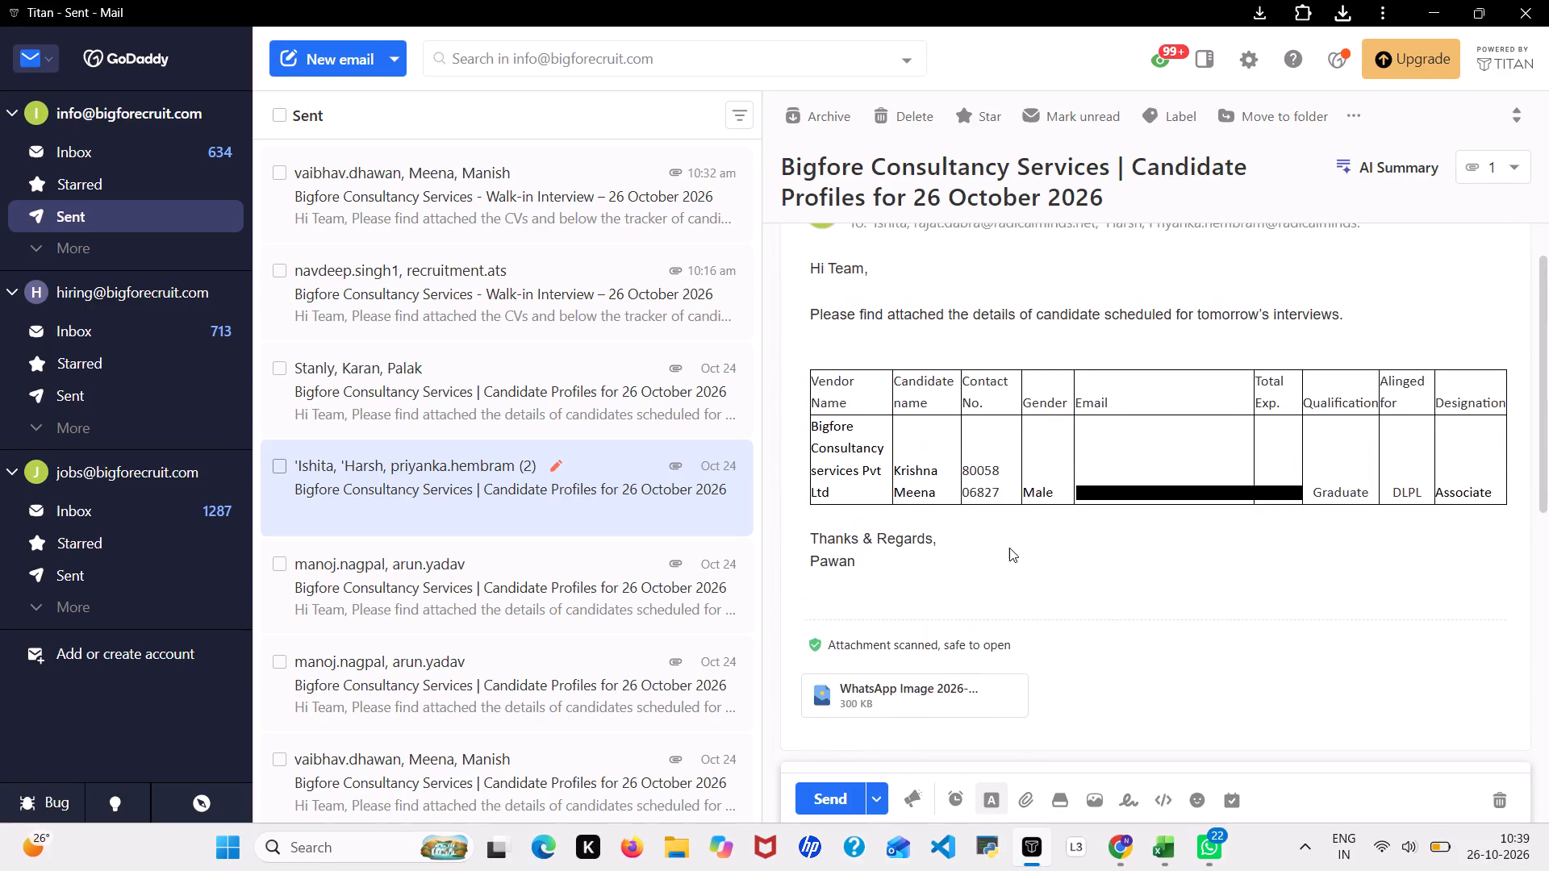
left_click_drag(852, 564, 806, 535)
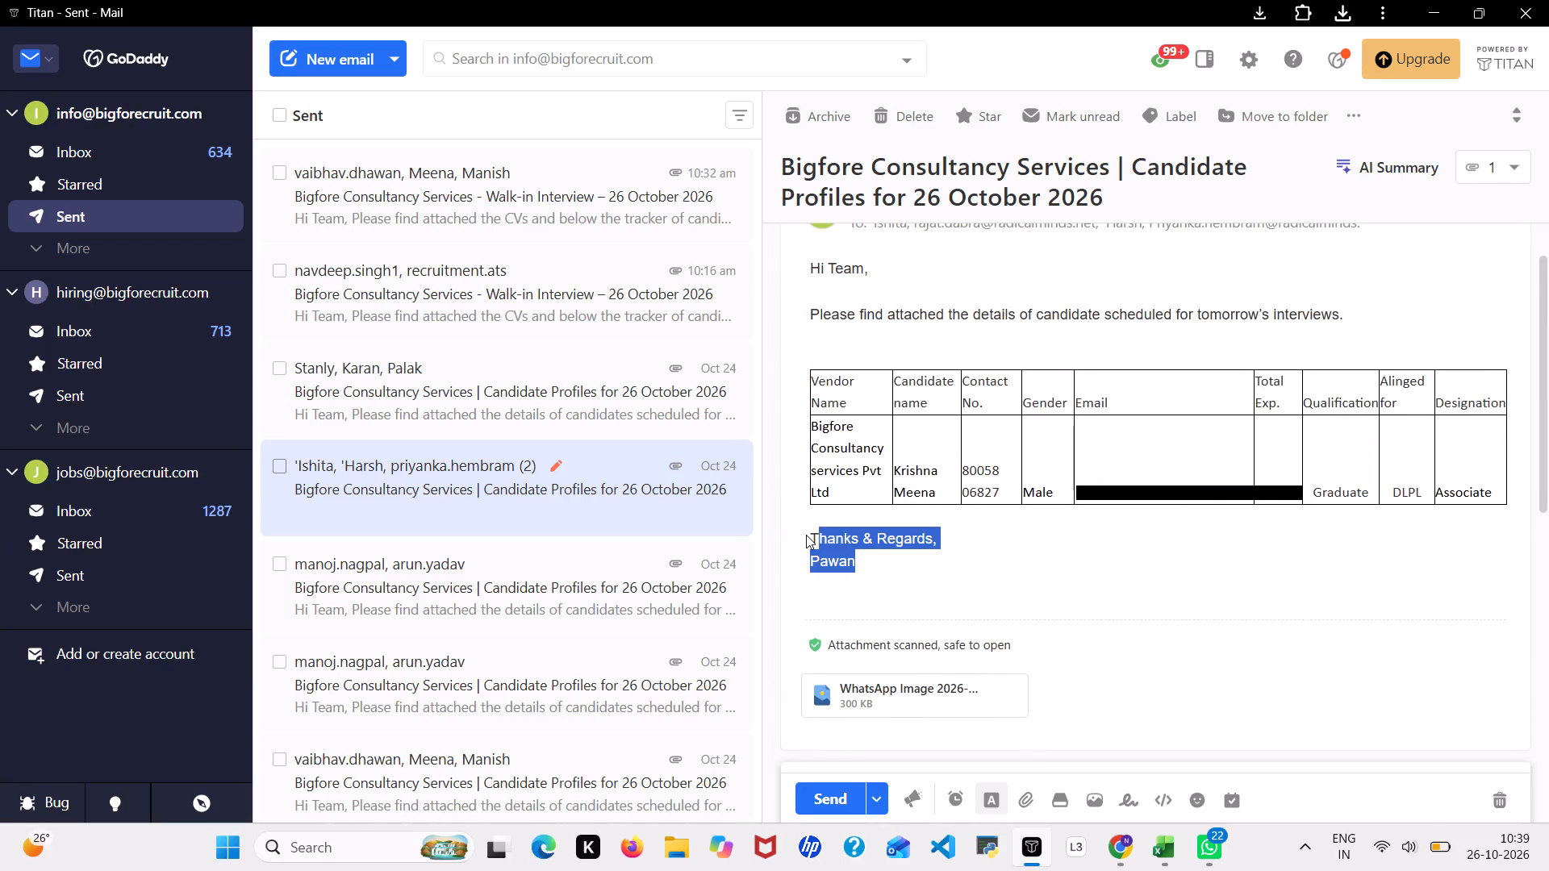
key("ctrl+c")
scroll(806, 535, "down", 4)
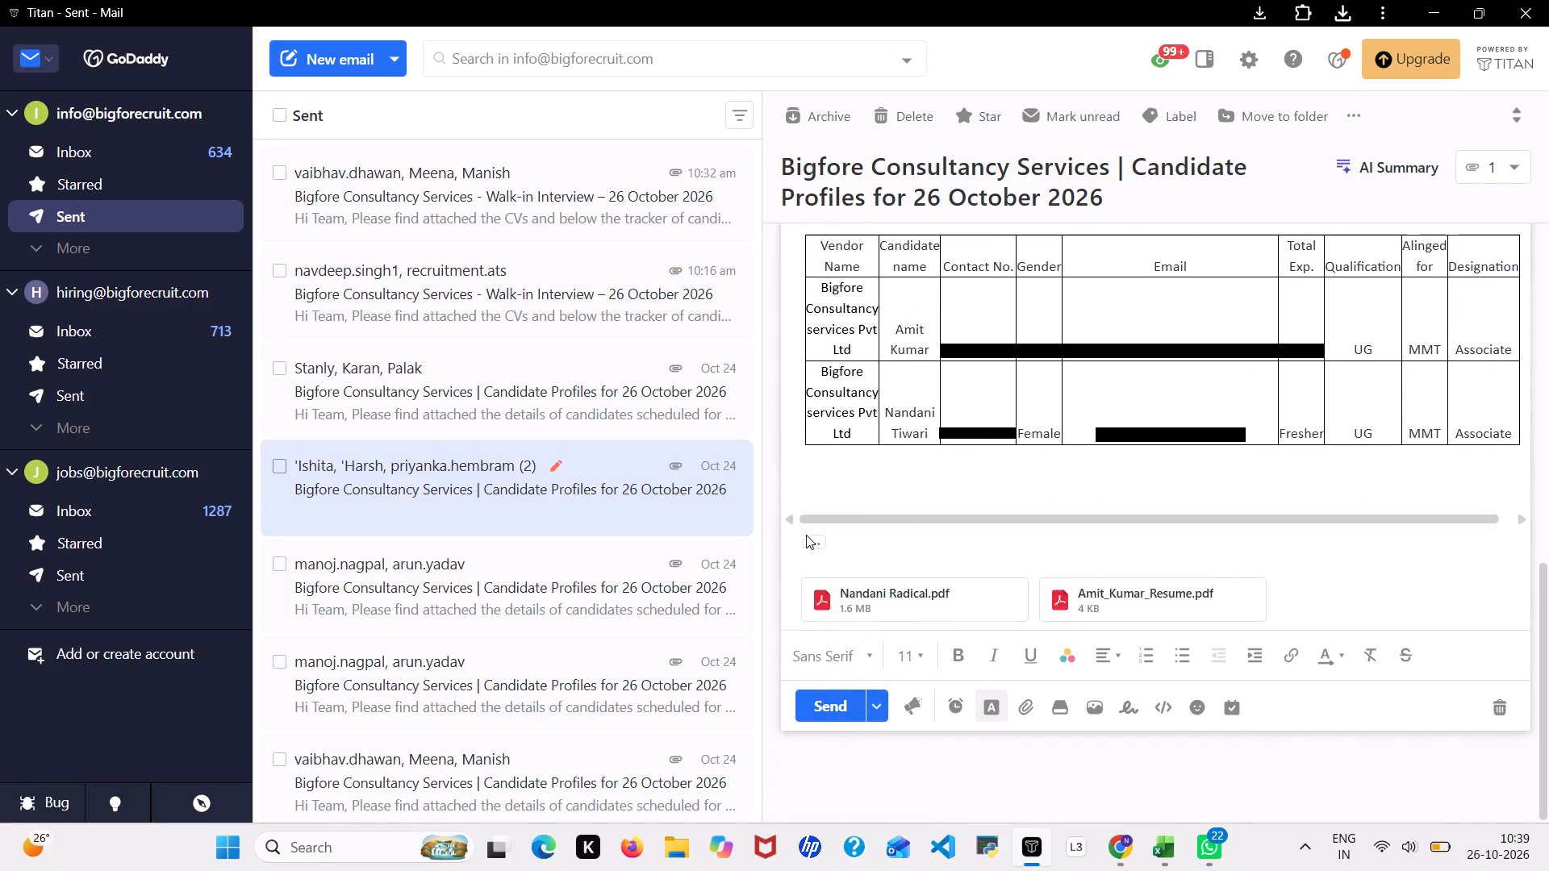
left_click(829, 487)
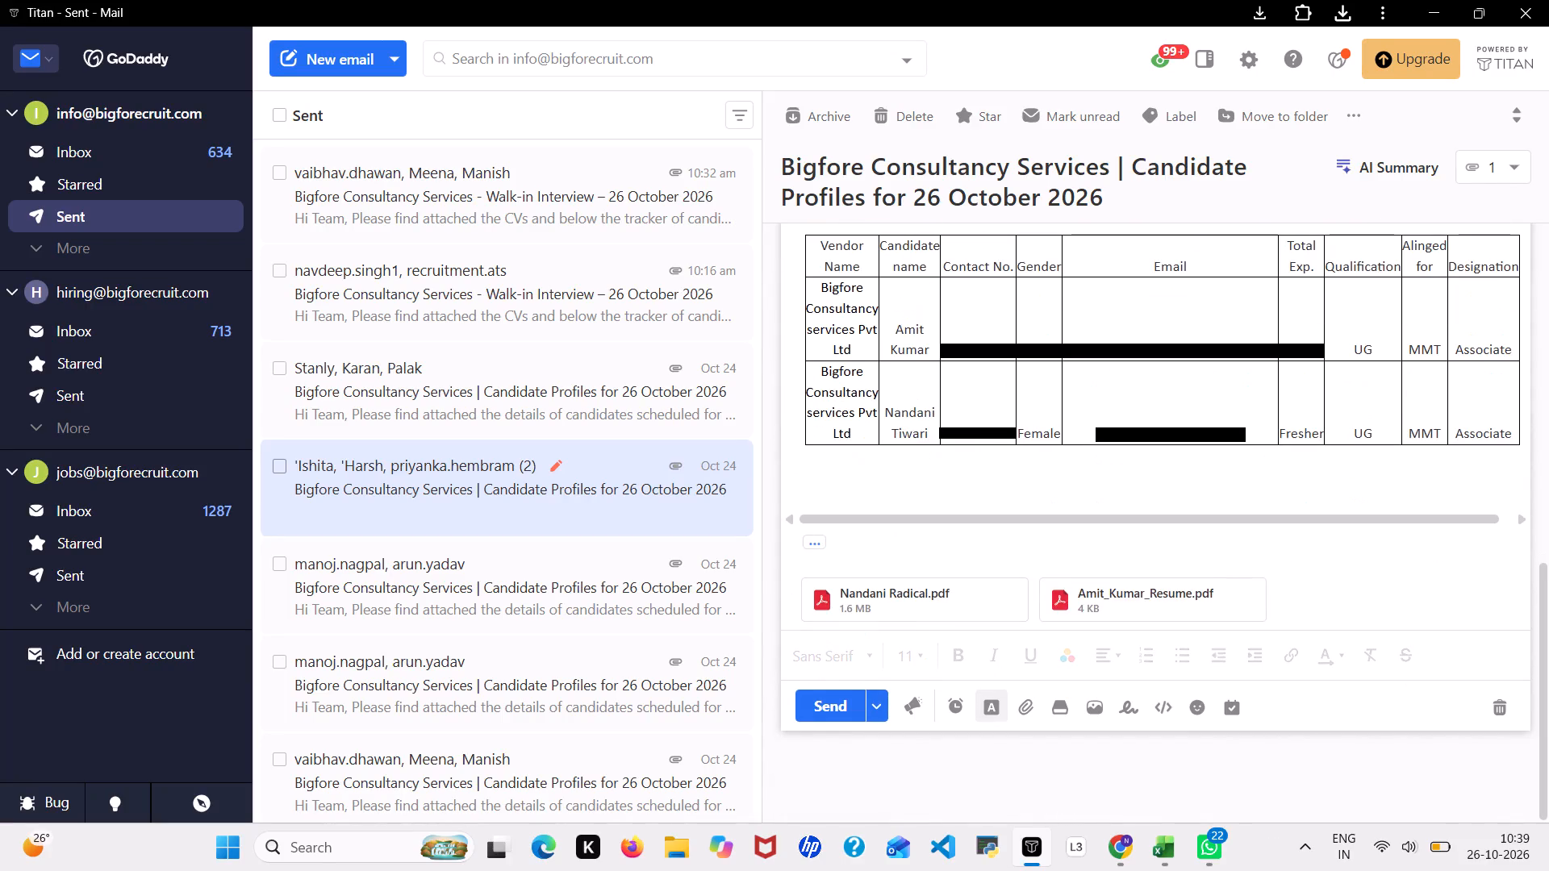
key("ctrl+v")
double_click(817, 487)
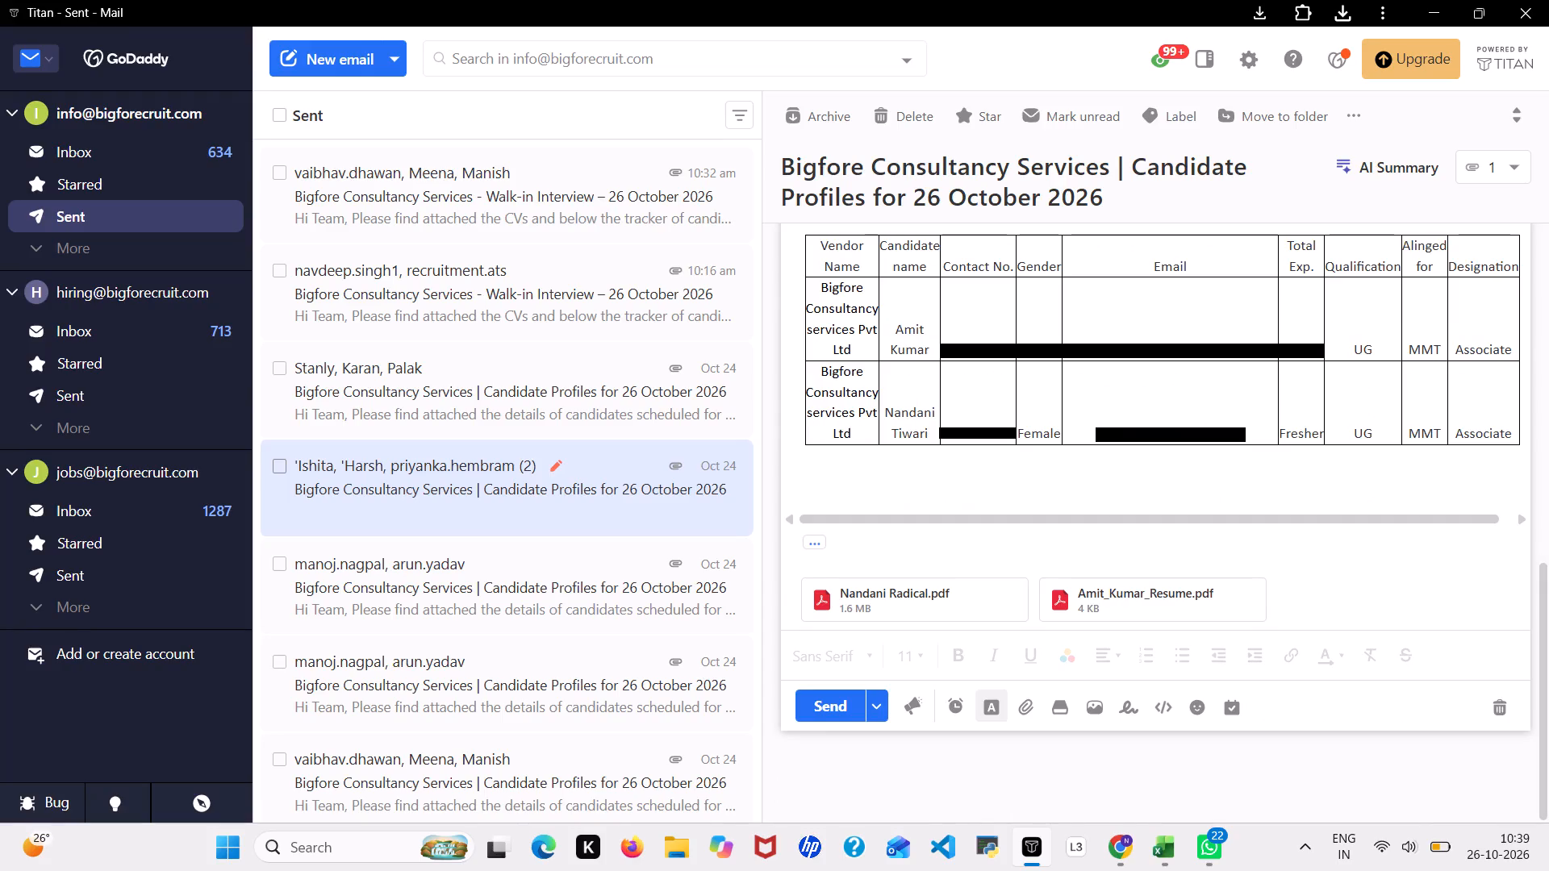
left_click(816, 494)
left_click(1522, 442)
key("Return")
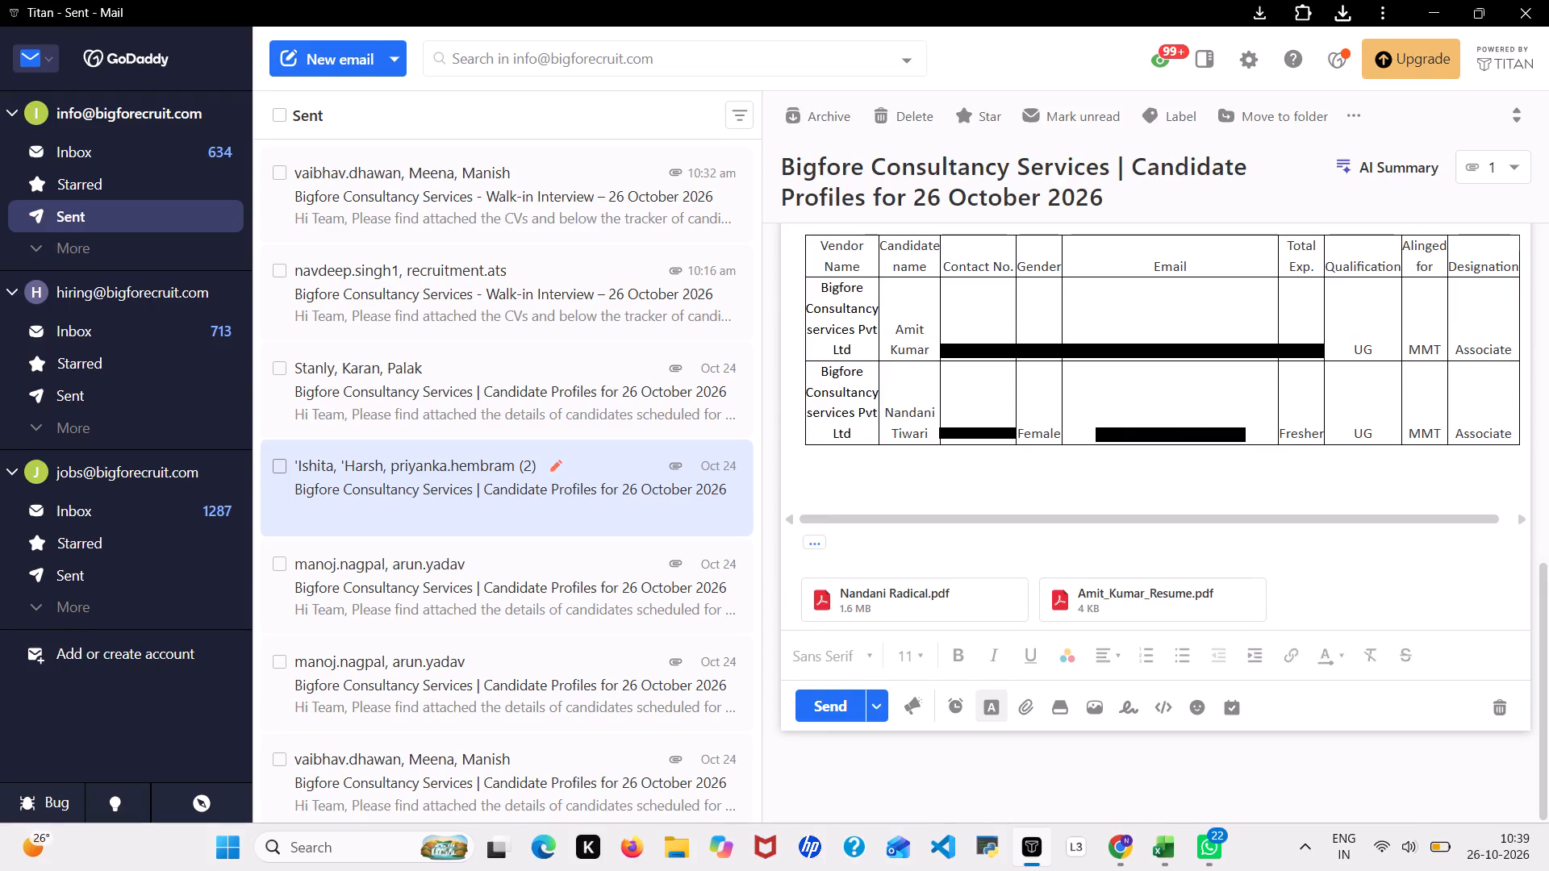
key("Return")
key("Return")
key("ctrl+v")
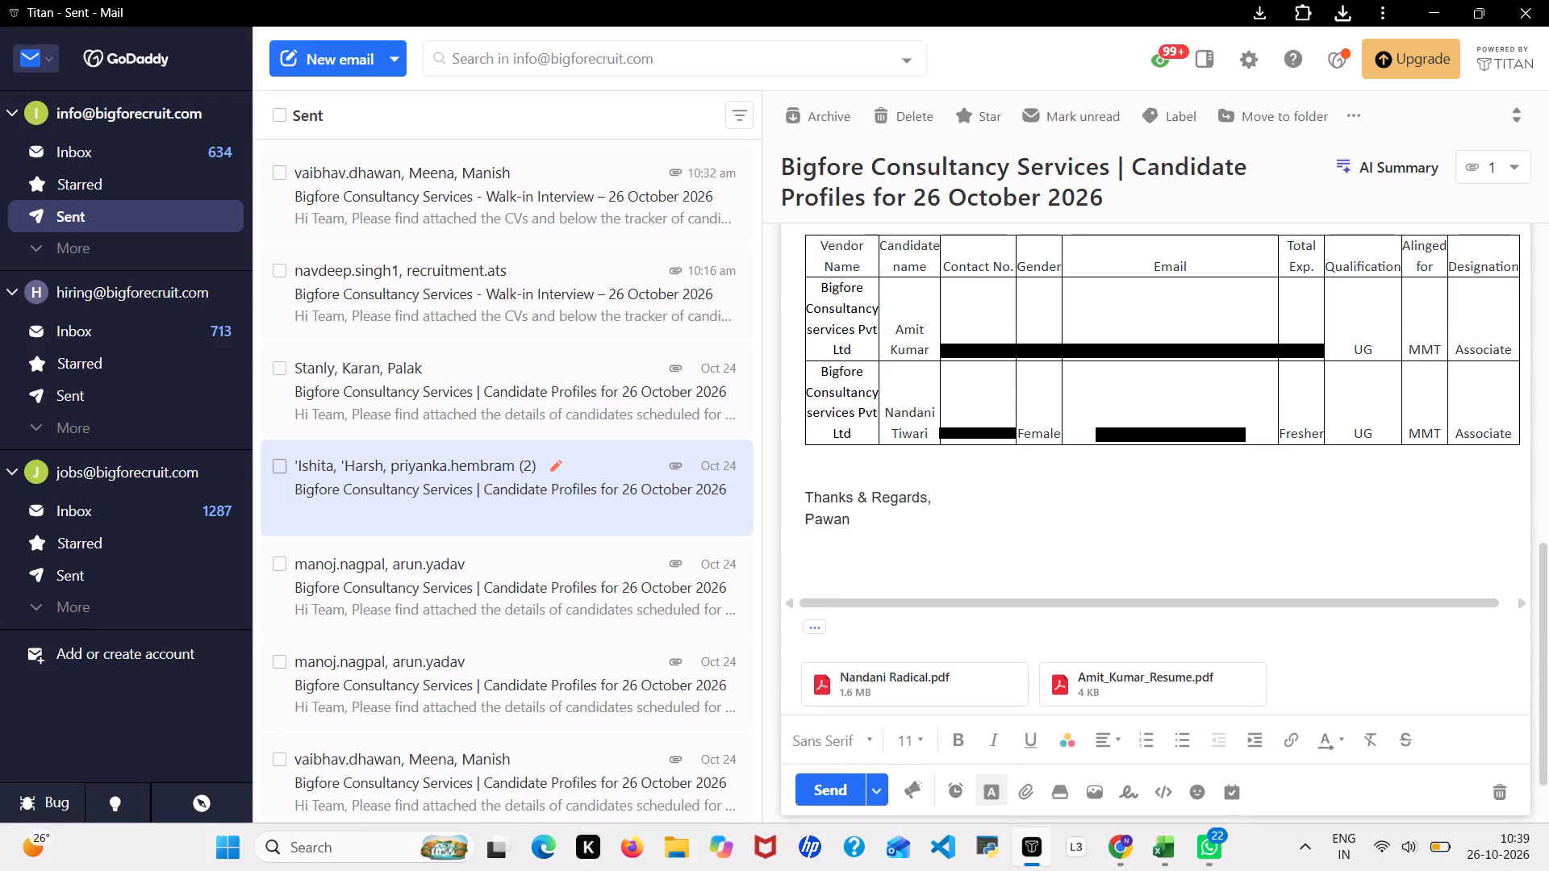
Review the reply's recipients, tracker table and sign-off against the original message, and send it to the Radical Minds recipients.
scroll(1242, 483, "up", 2)
scroll(1242, 483, "right", 2)
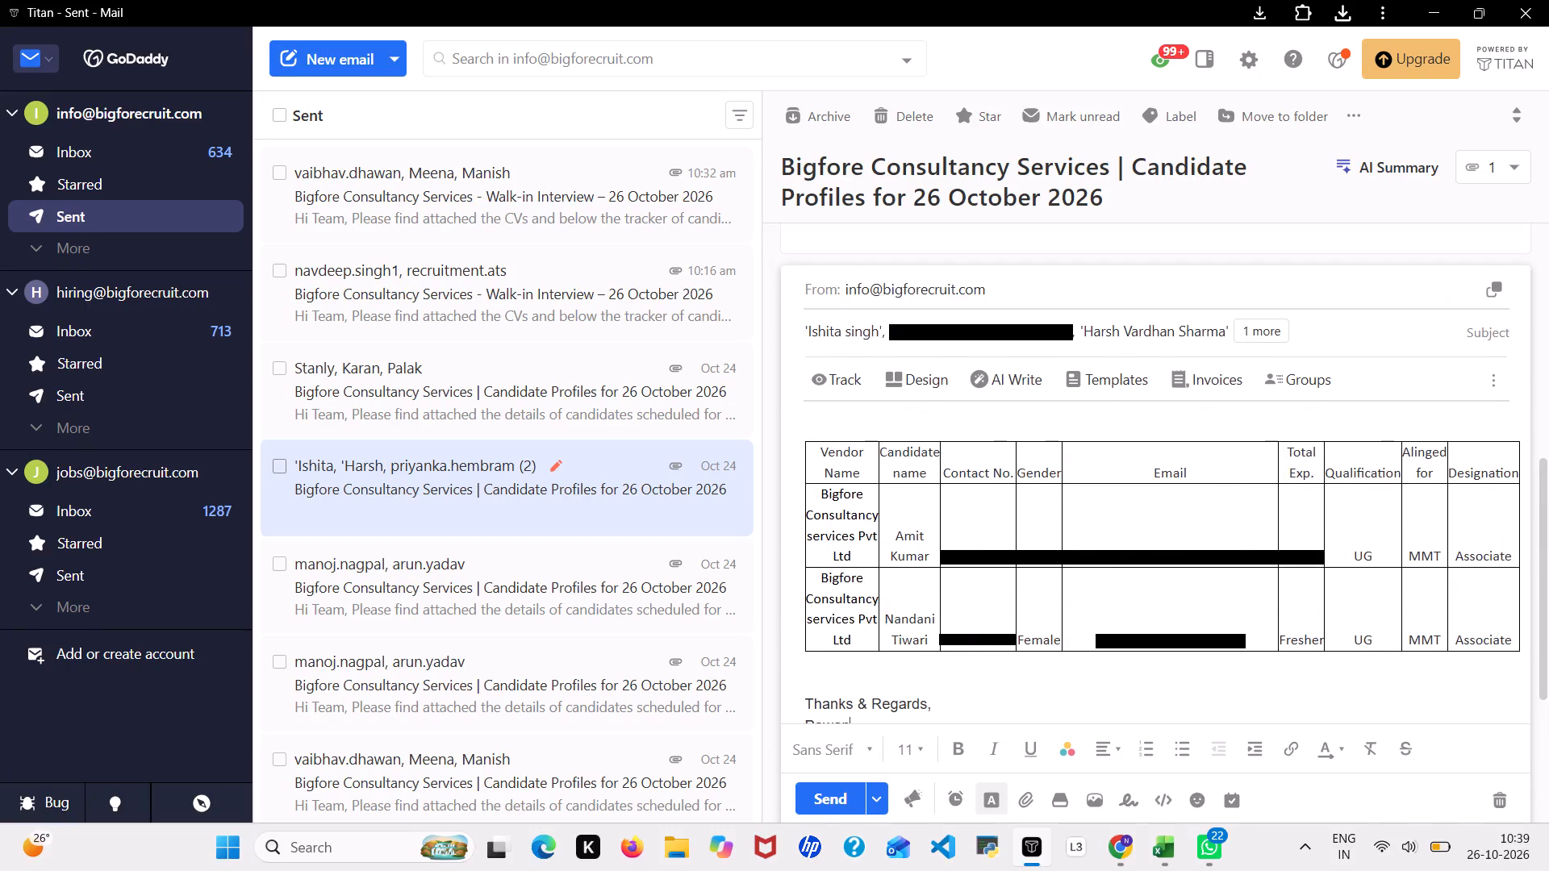
scroll(1101, 478, "down", 1)
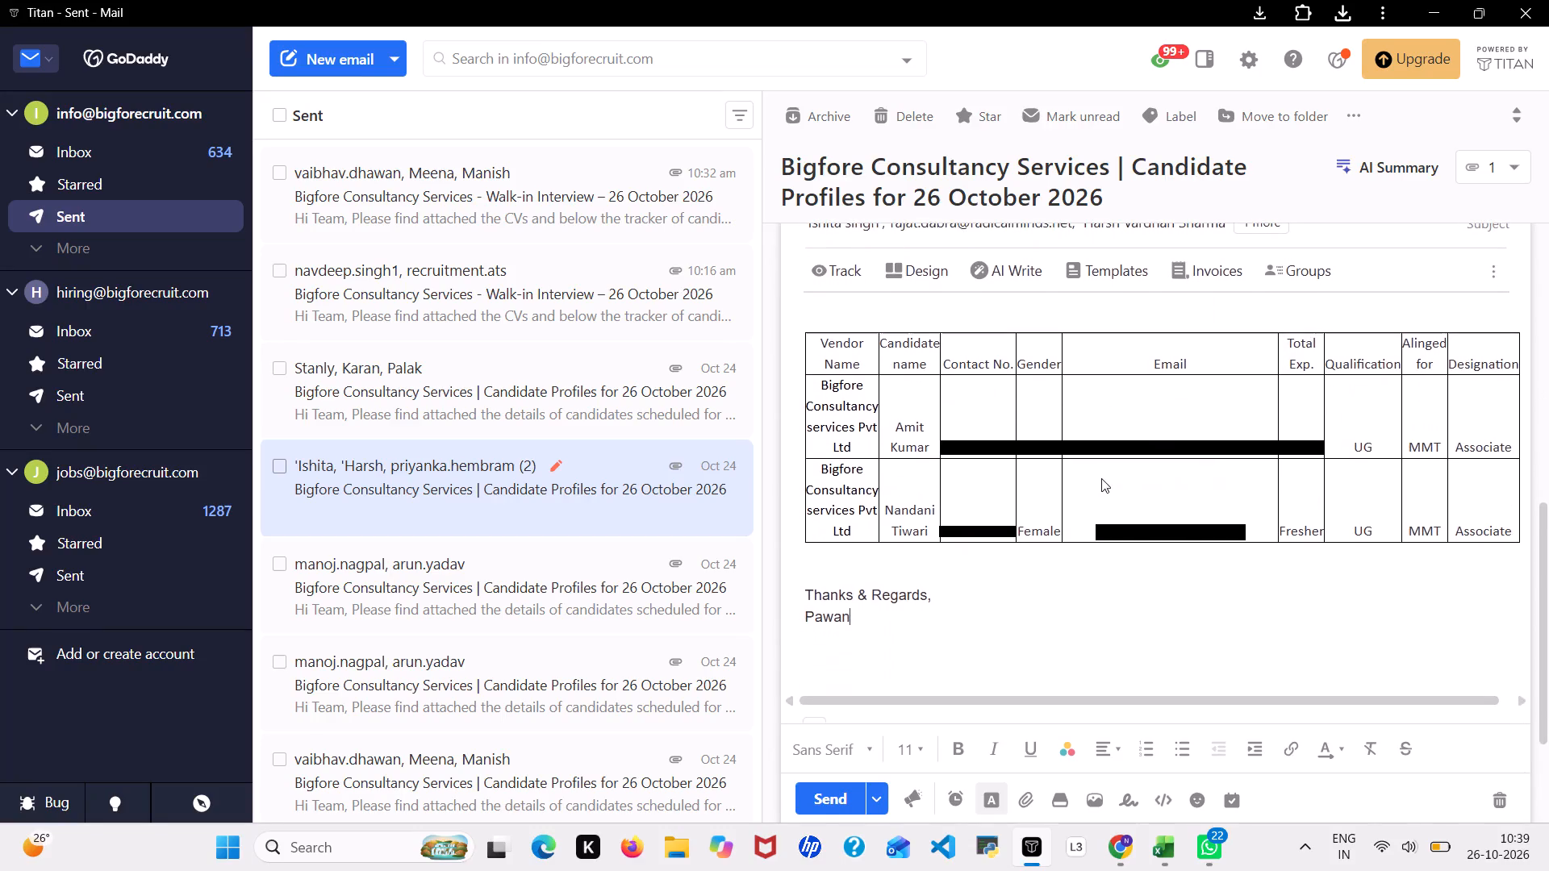
scroll(1101, 478, "down", 1)
scroll(1101, 478, "up", 4)
scroll(1101, 478, "down", 2)
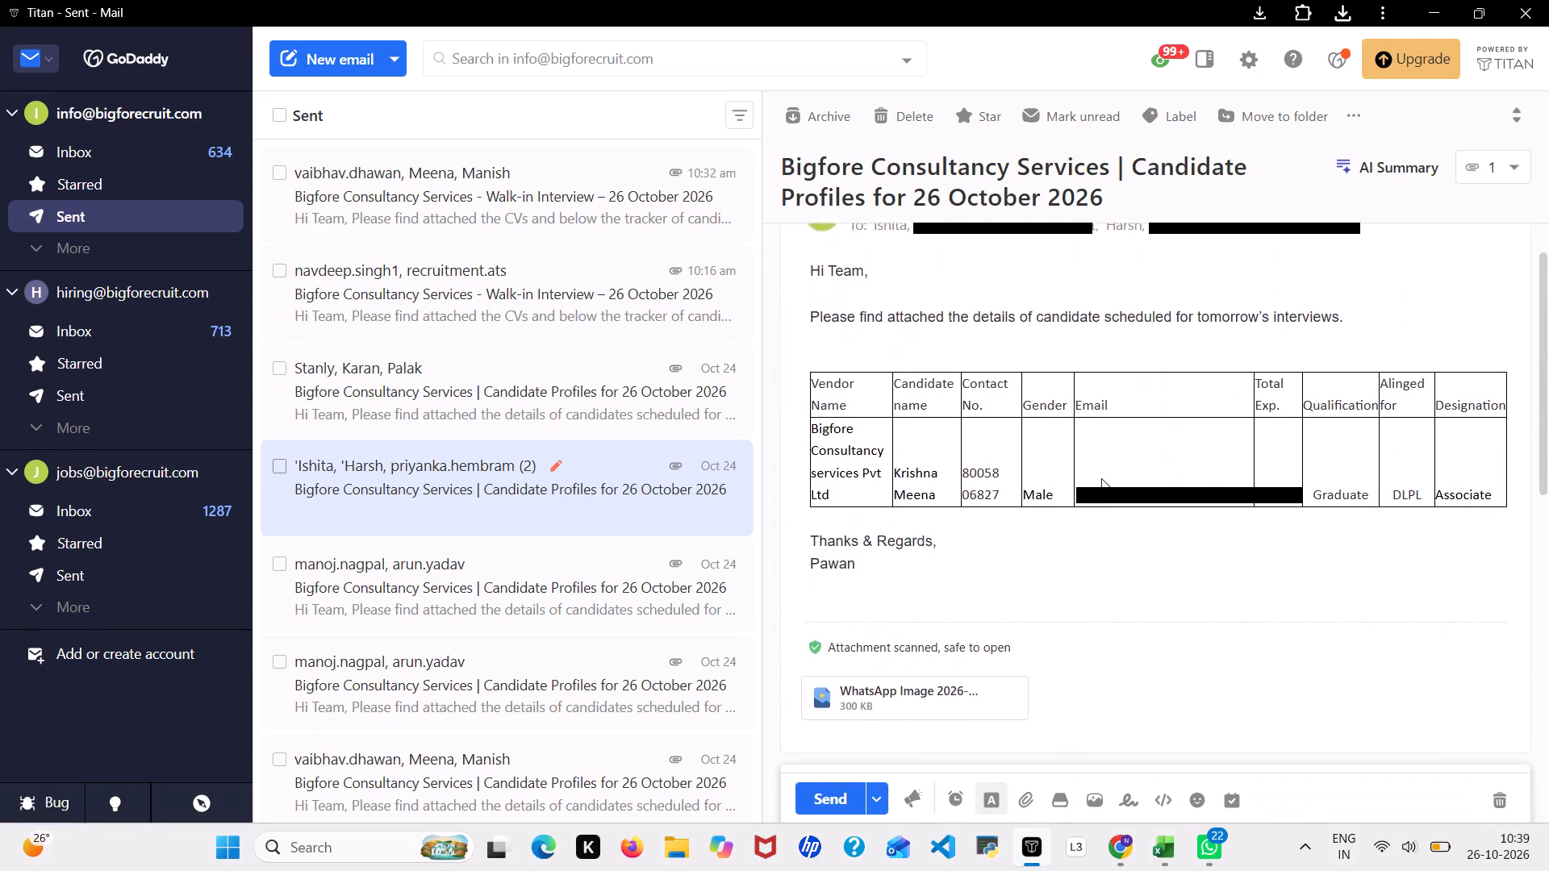
scroll(1101, 478, "down", 1)
scroll(983, 552, "down", 1)
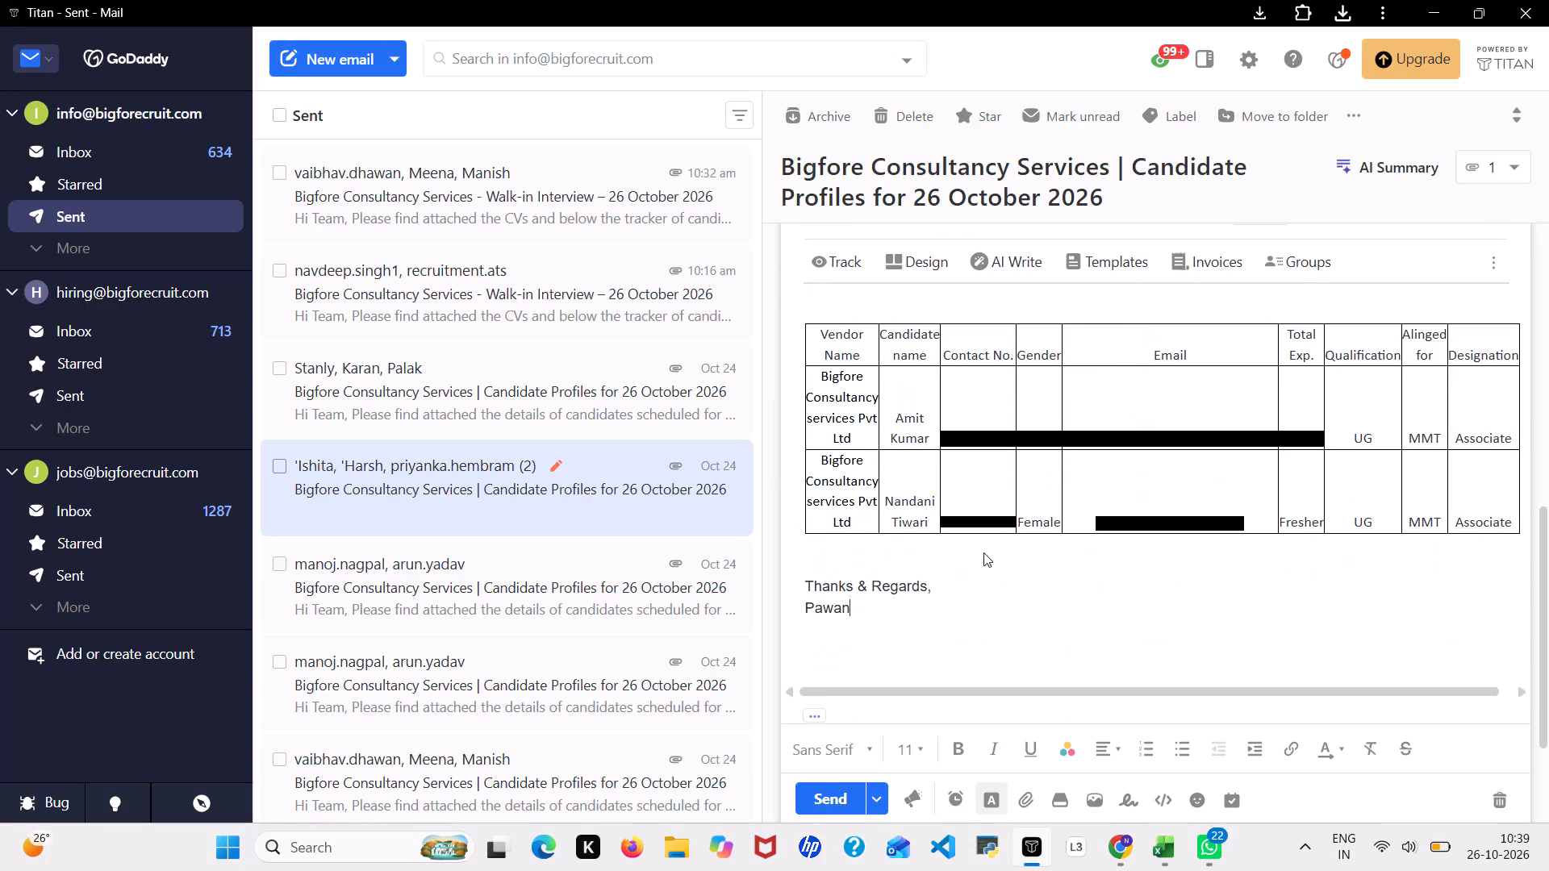
left_click(833, 801)
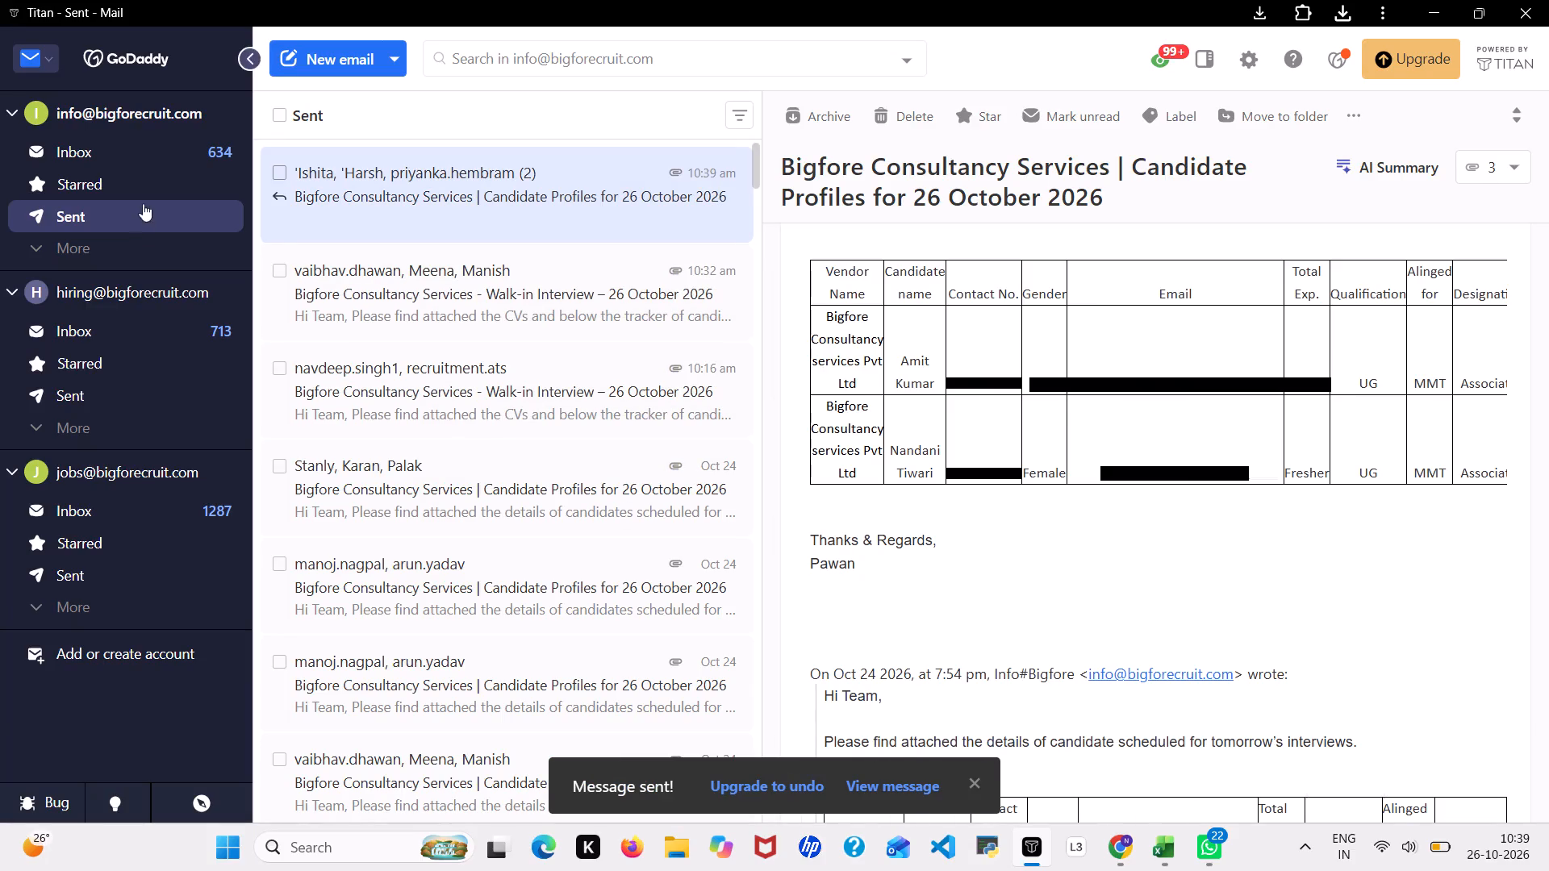
Open the Oct 23 sent email to Vertex titled Bigfore Consultancy Services | Interviewed Candidates - 23 October 2026 and view its tracker.
scroll(517, 581, "down", 3)
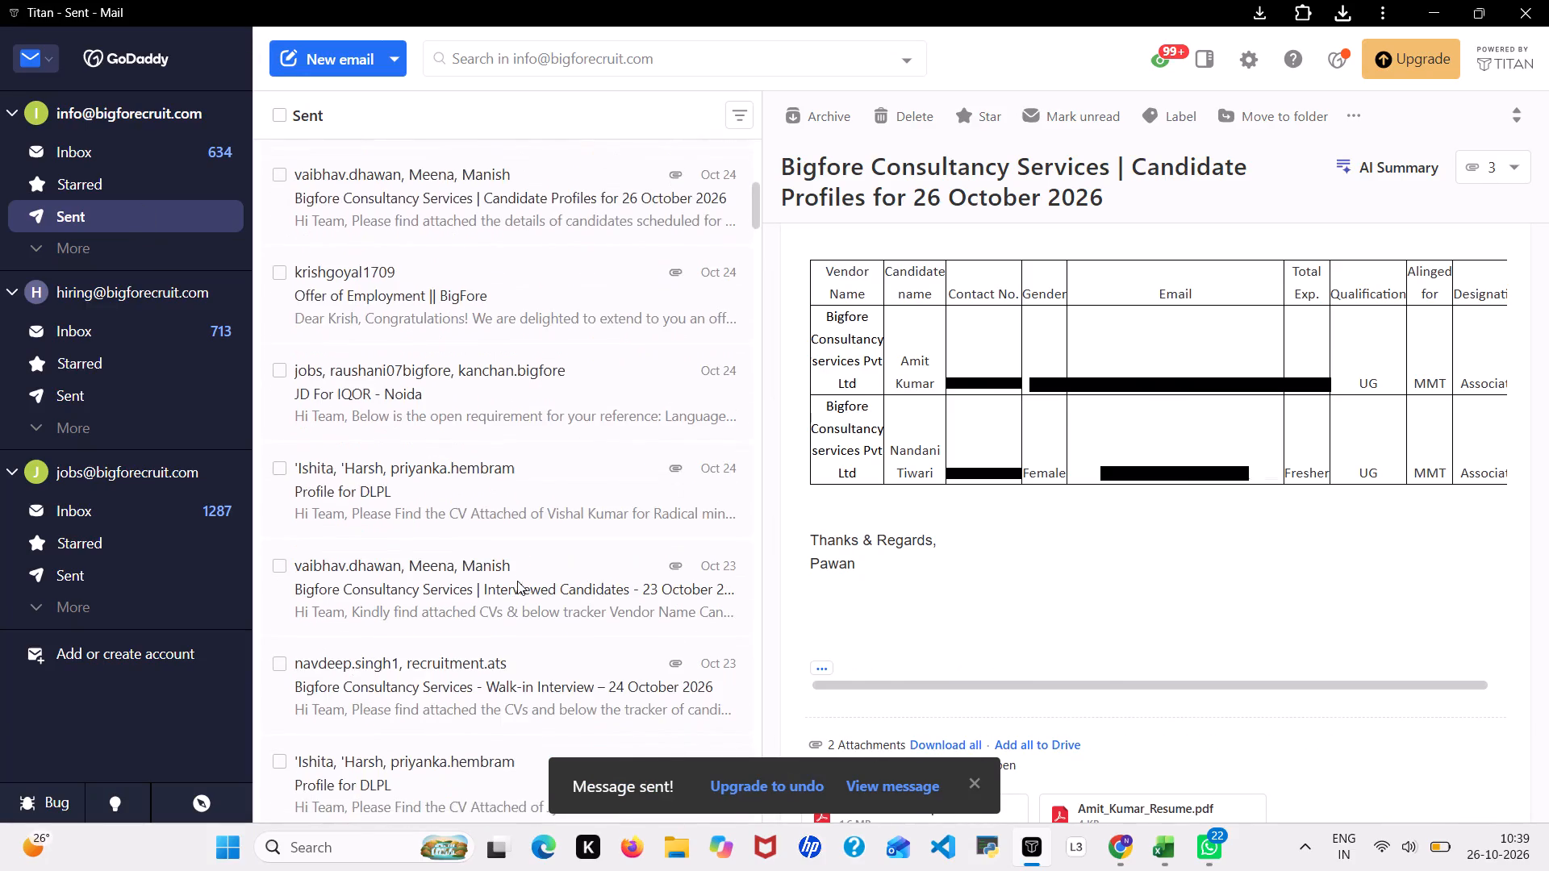
scroll(517, 581, "down", 2)
left_click(510, 443)
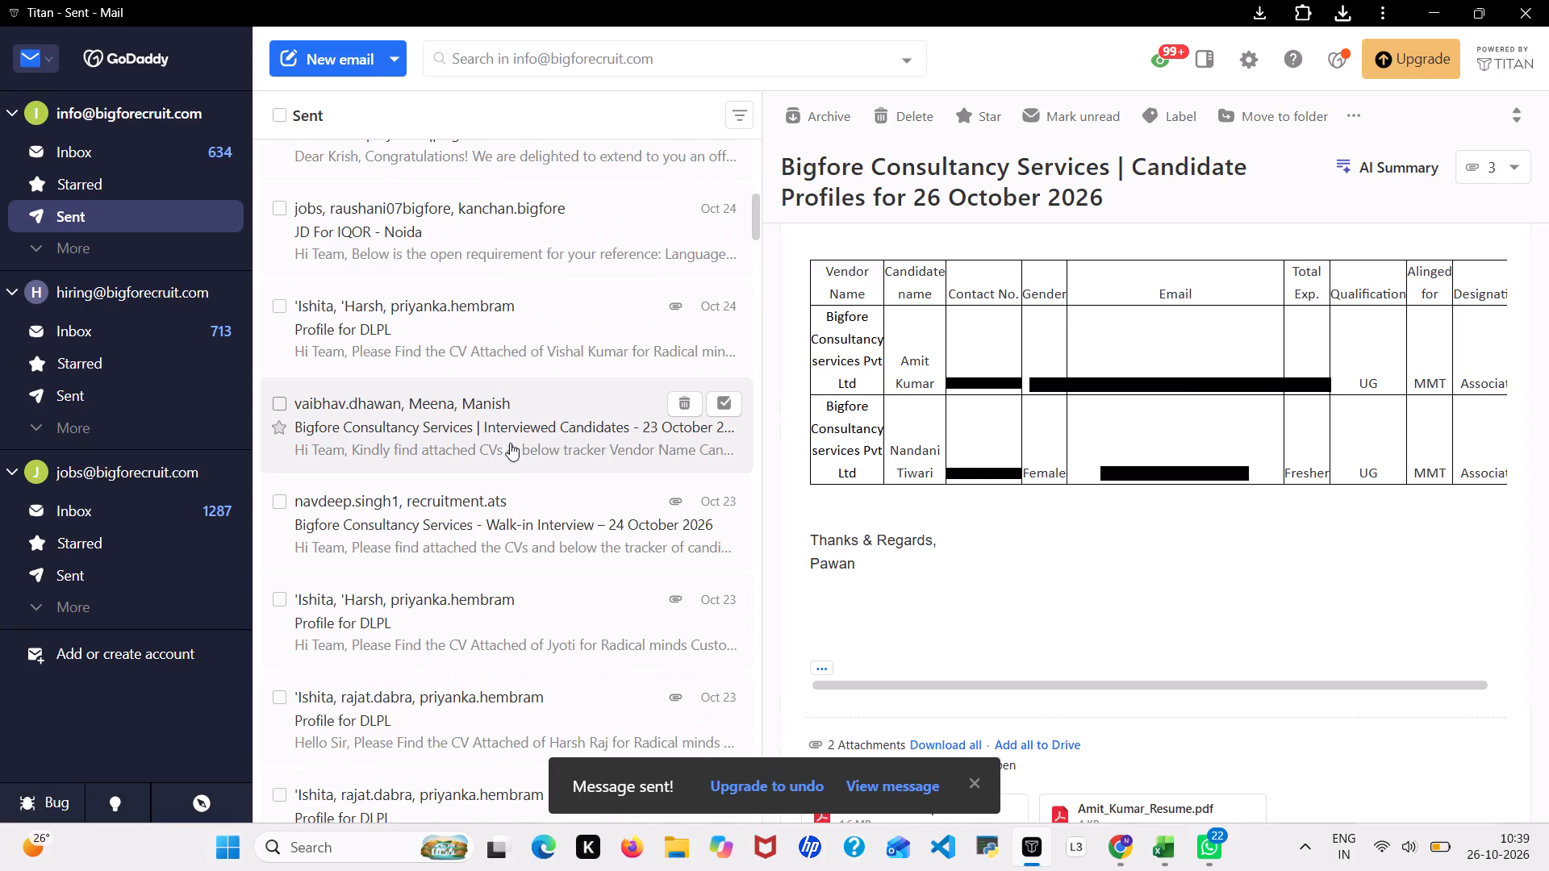
scroll(969, 410, "down", 1)
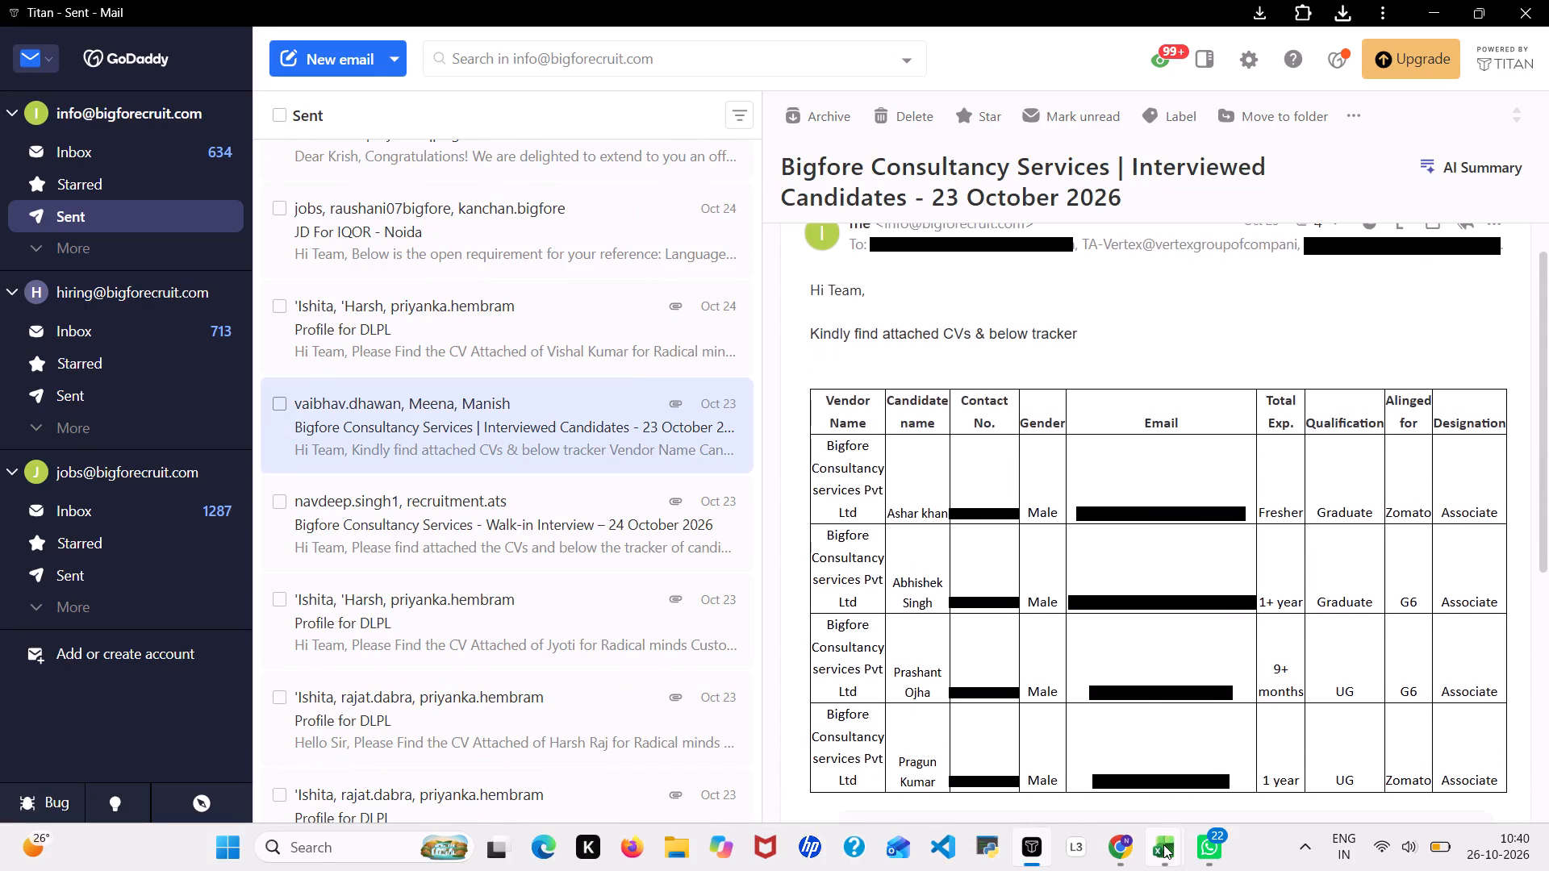
Switch to Excel and open the Vertex candidate tracker workbook from the recent files.
left_click(1322, 736)
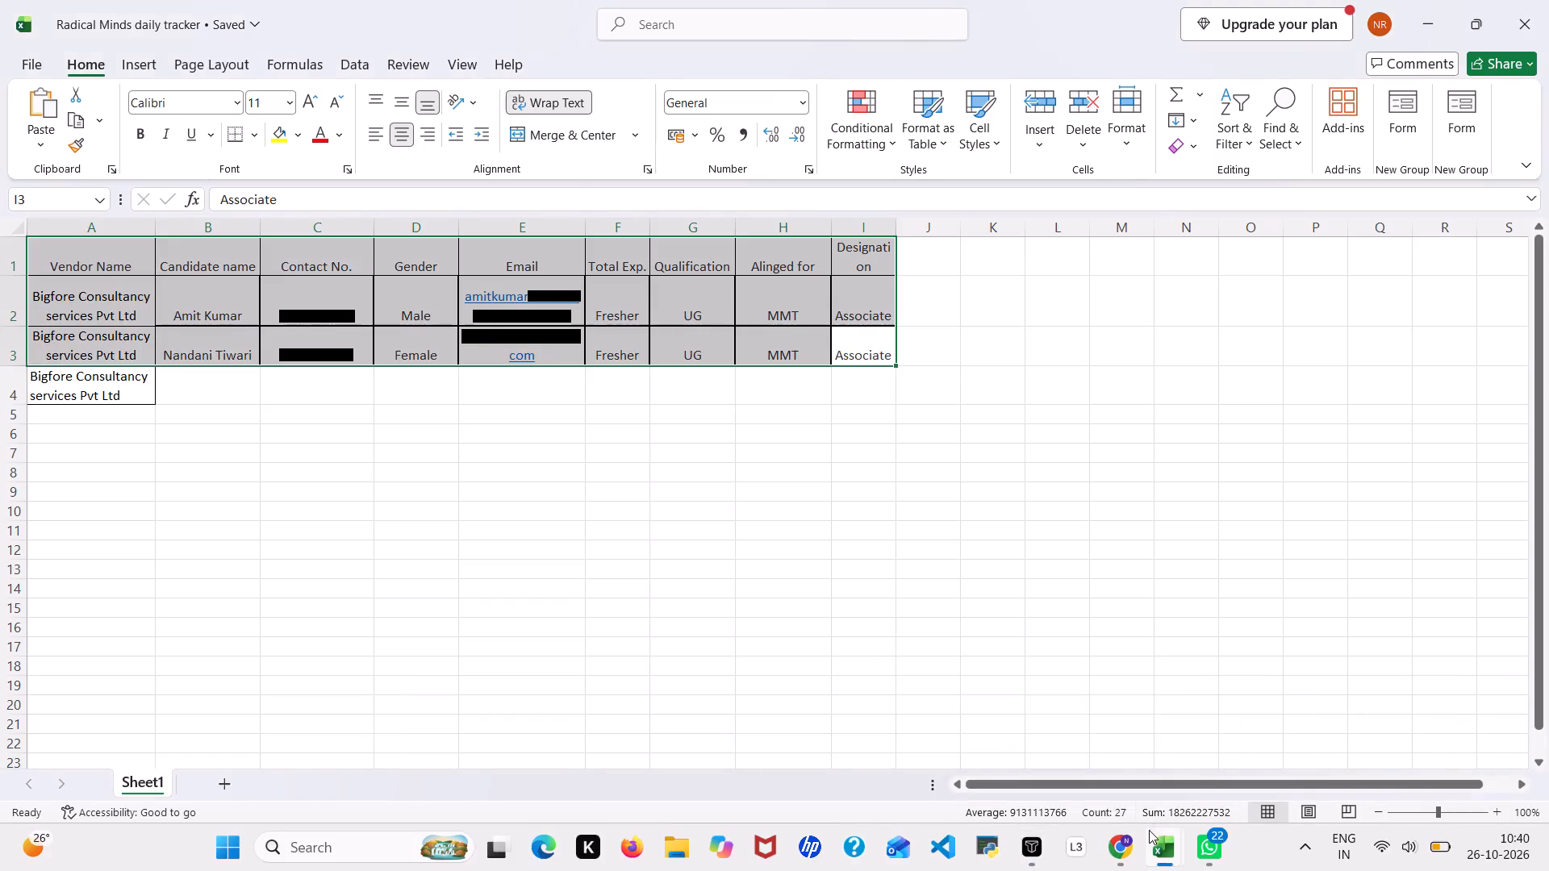
left_click(1130, 724)
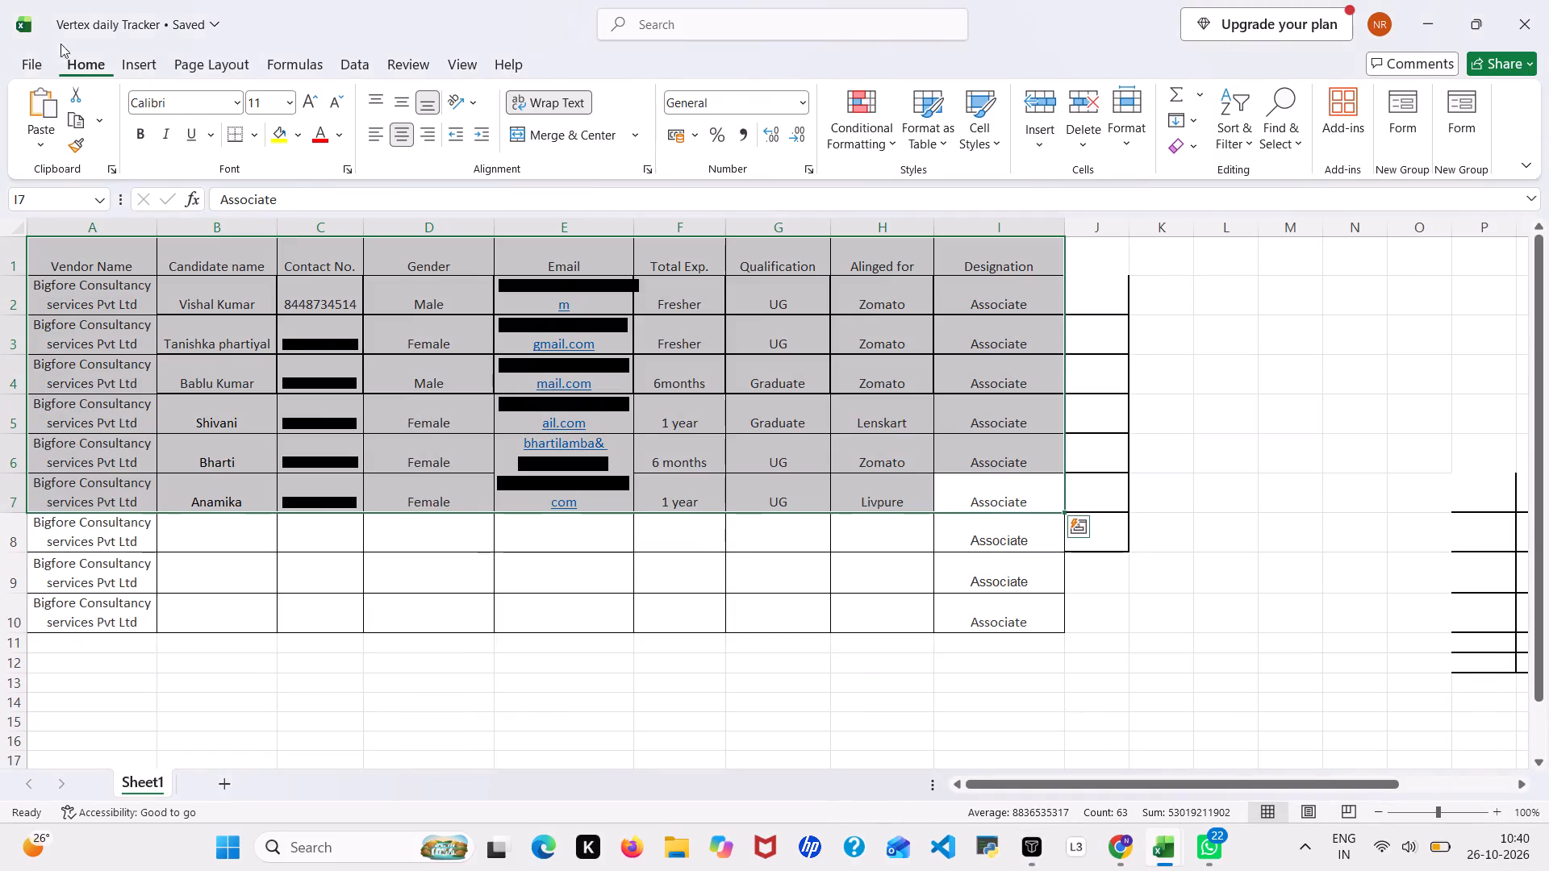
left_click(28, 57)
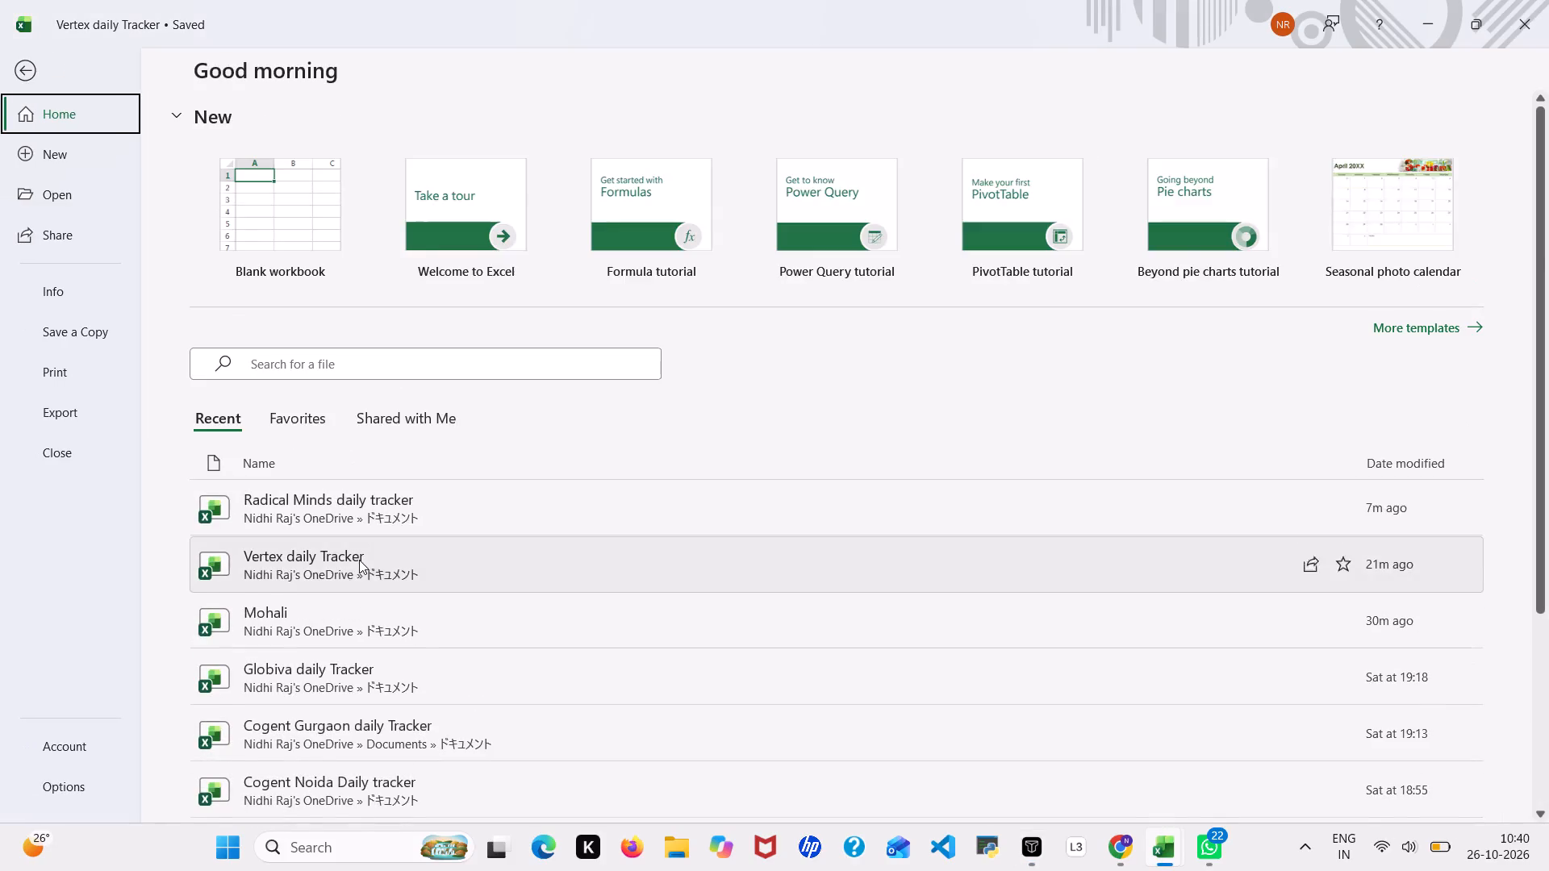
scroll(359, 560, "down", 1)
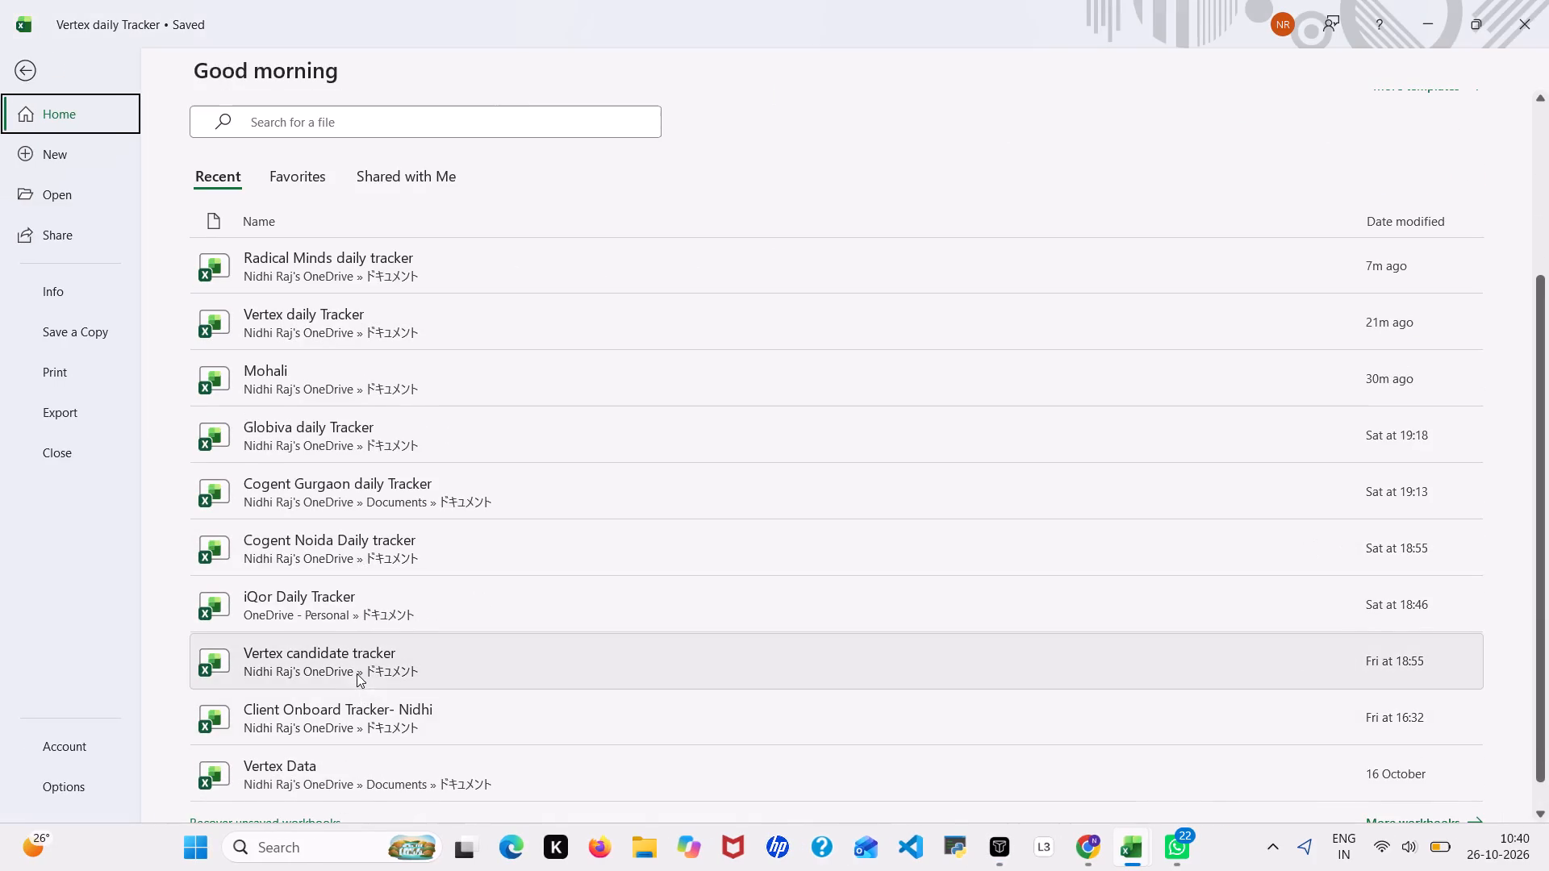
double_click(357, 673)
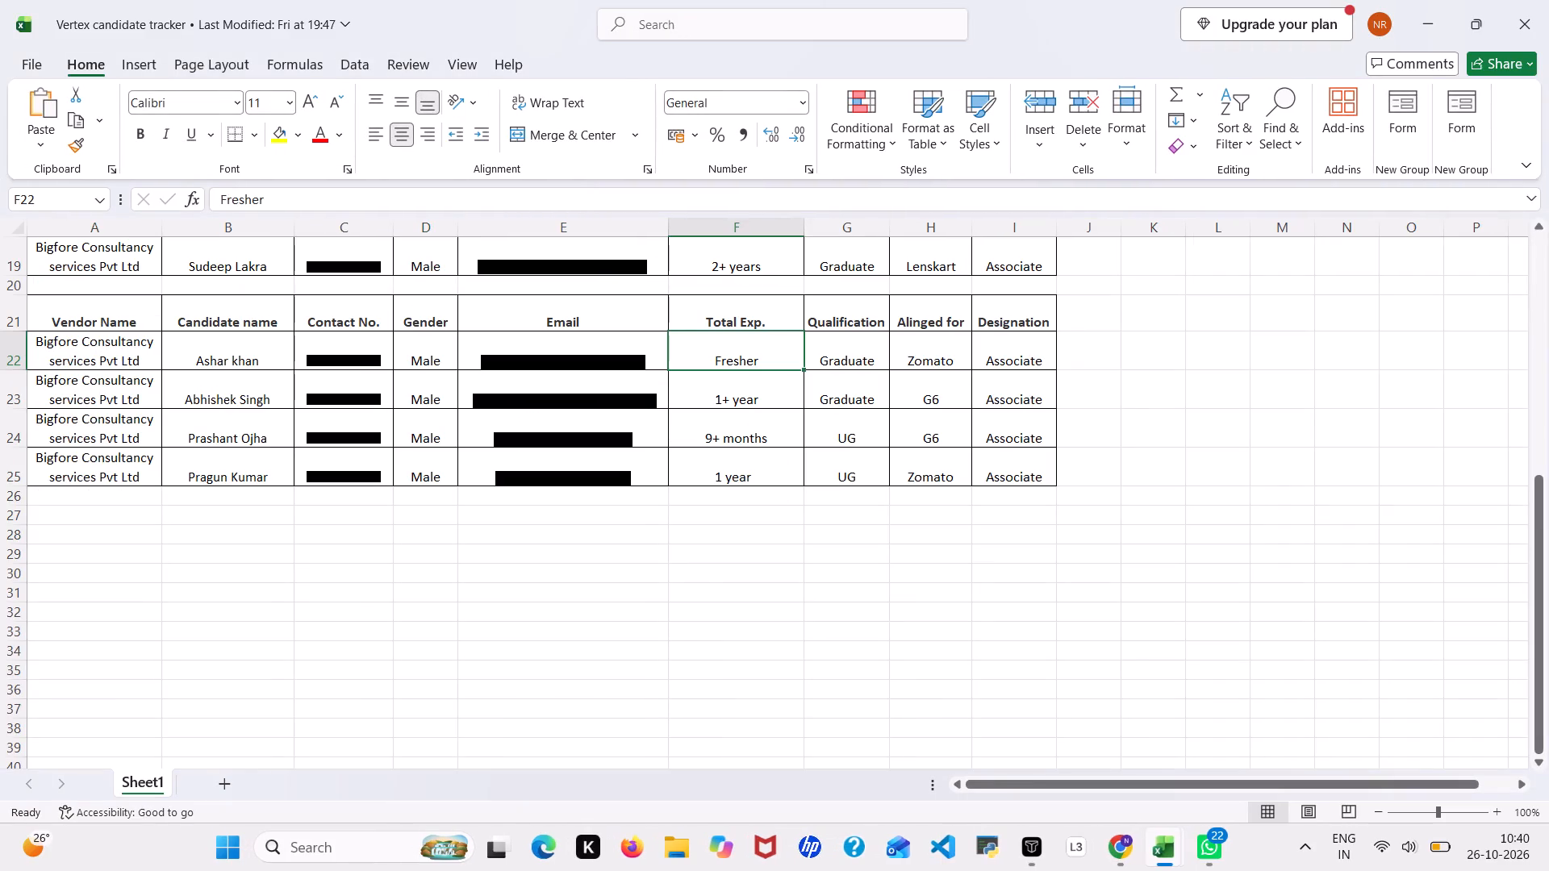
Clear the candidate details from Candidate name to Alinged for in rows 22 to 25 (B22:H25), keeping vendor name and designation.
left_click_drag(933, 478, 385, 372)
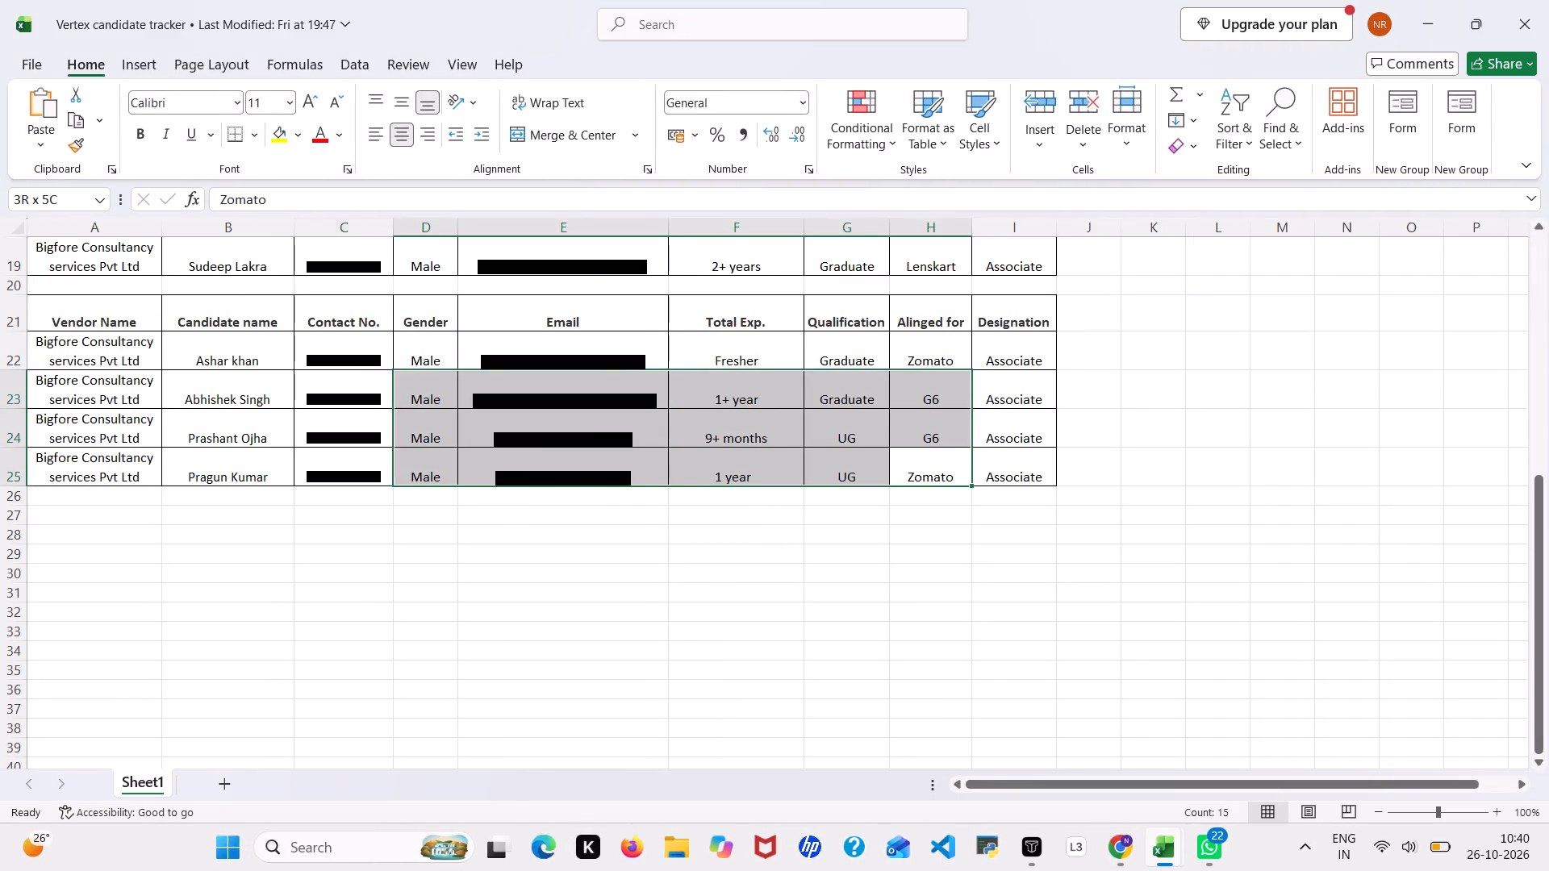
left_click_drag(385, 372, 216, 358)
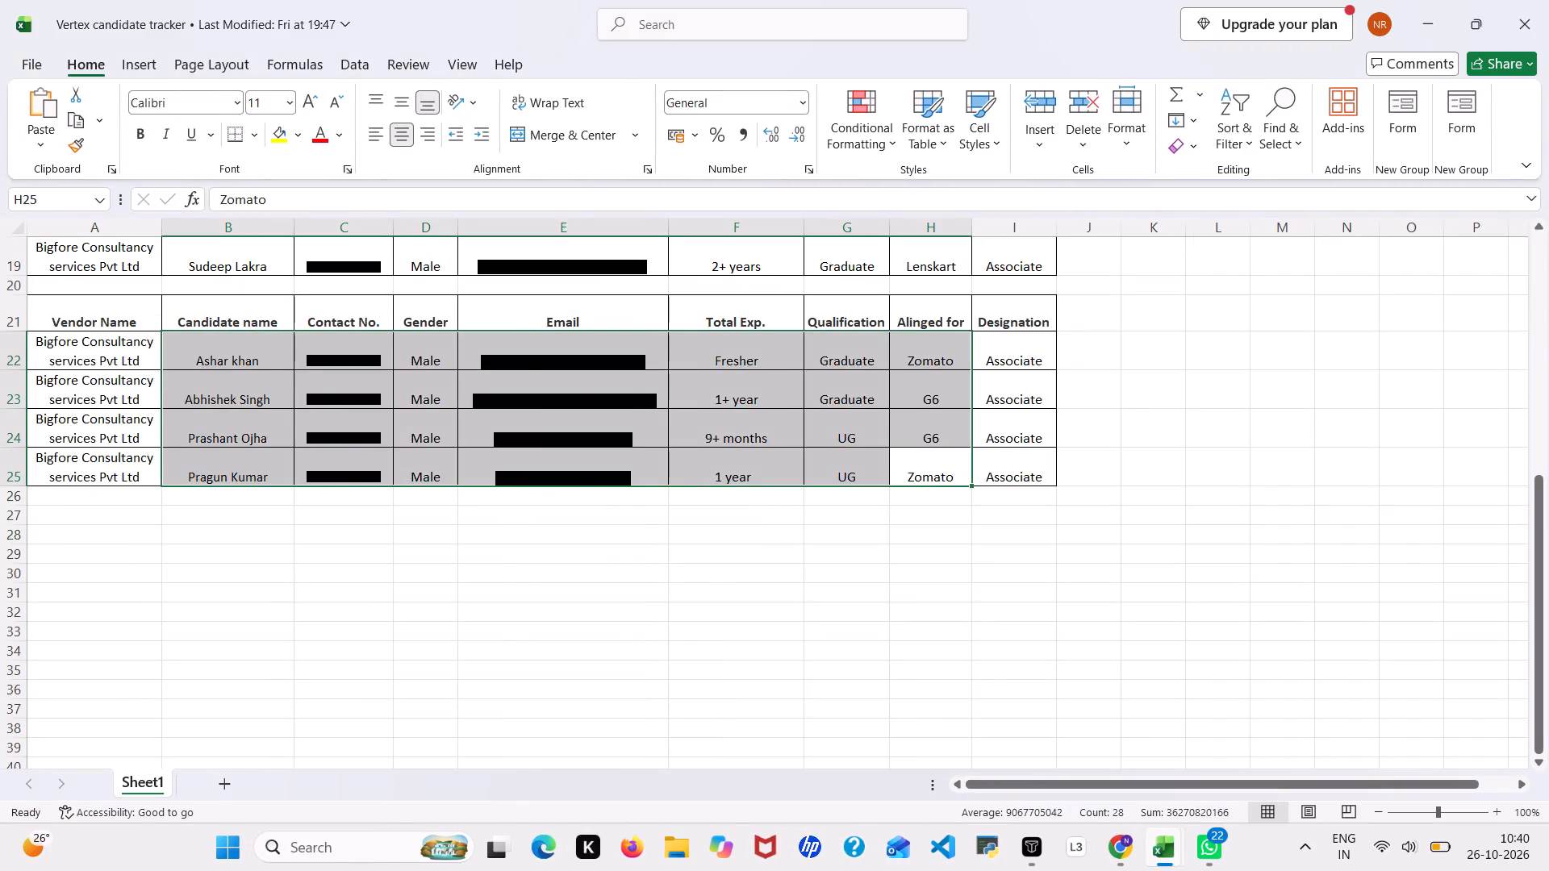
key("Delete")
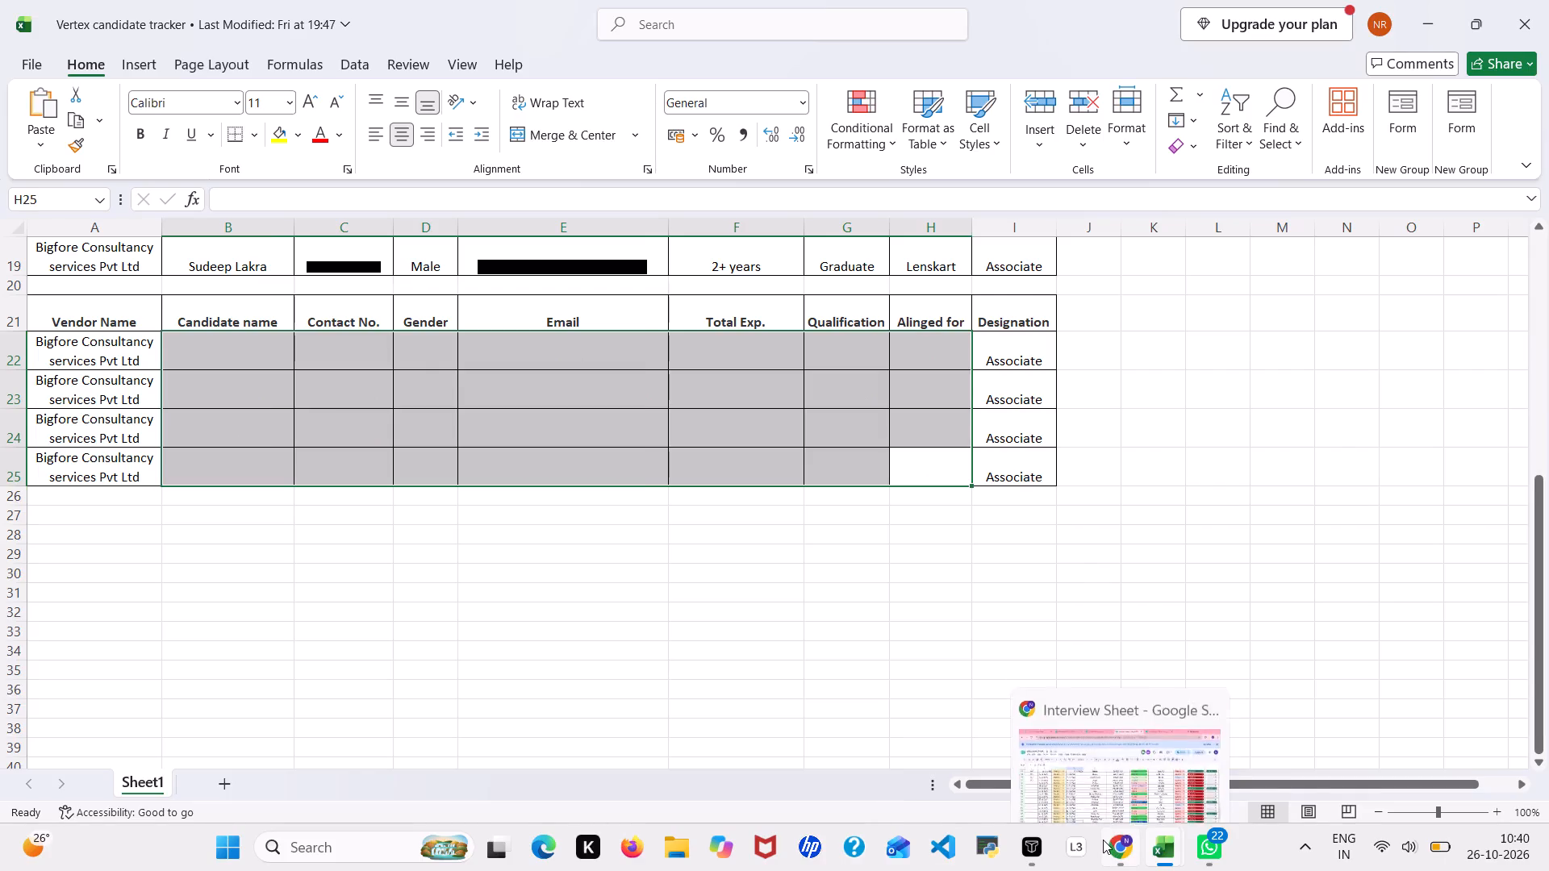
Switch to the Interview Sheet in Google Sheets and examine the 24-10-2026 entries on the October sheet for candidates interviewed at Vertex.
left_click(1103, 840)
scroll(703, 597, "down", 2)
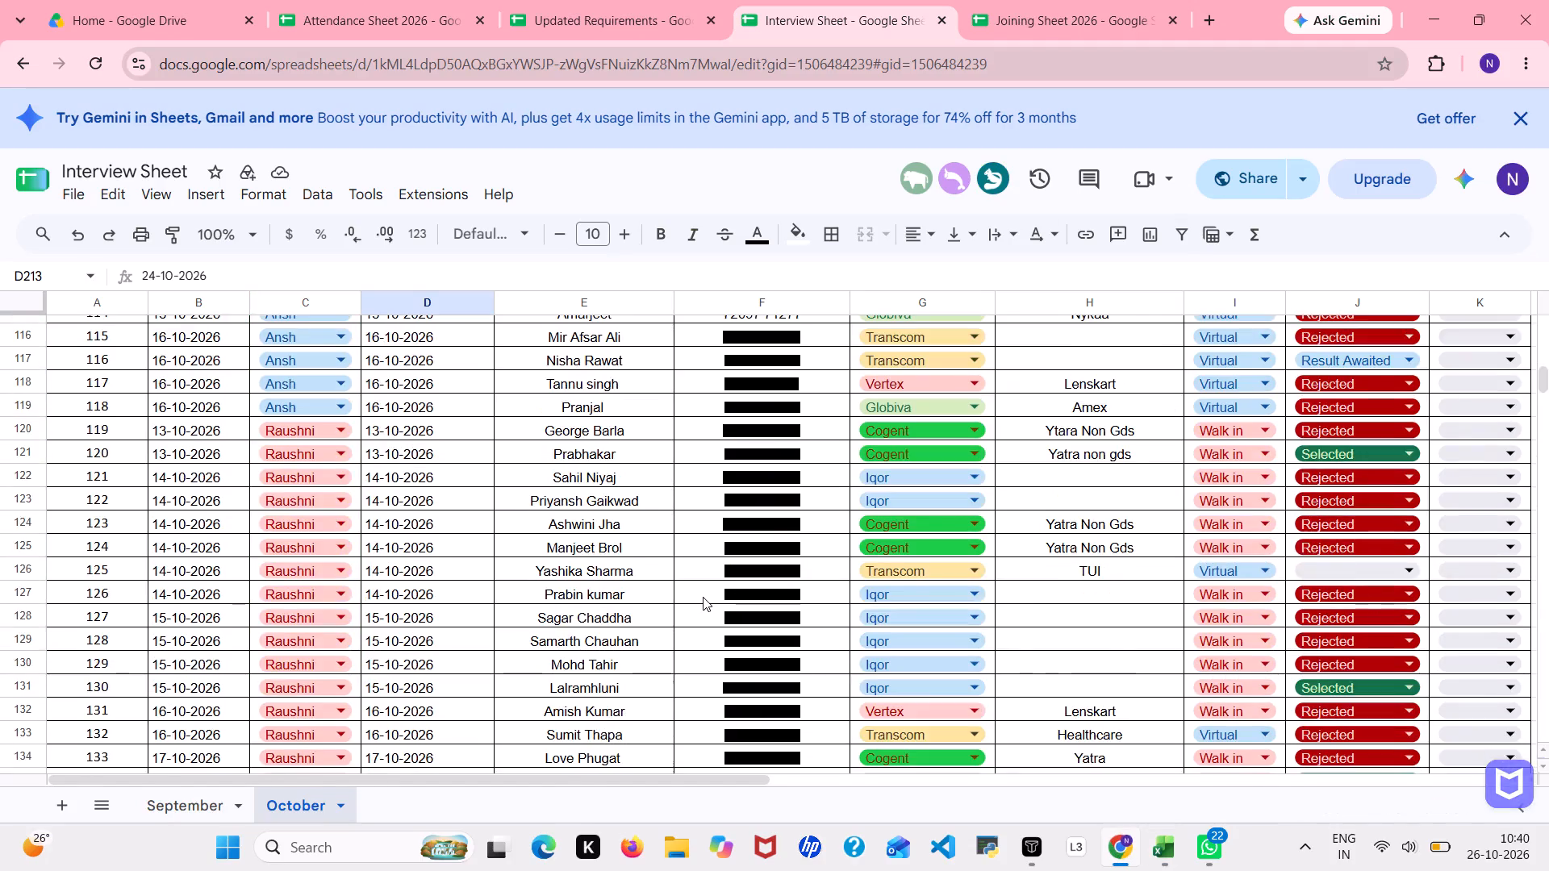
scroll(703, 597, "down", 12)
scroll(703, 597, "up", 3)
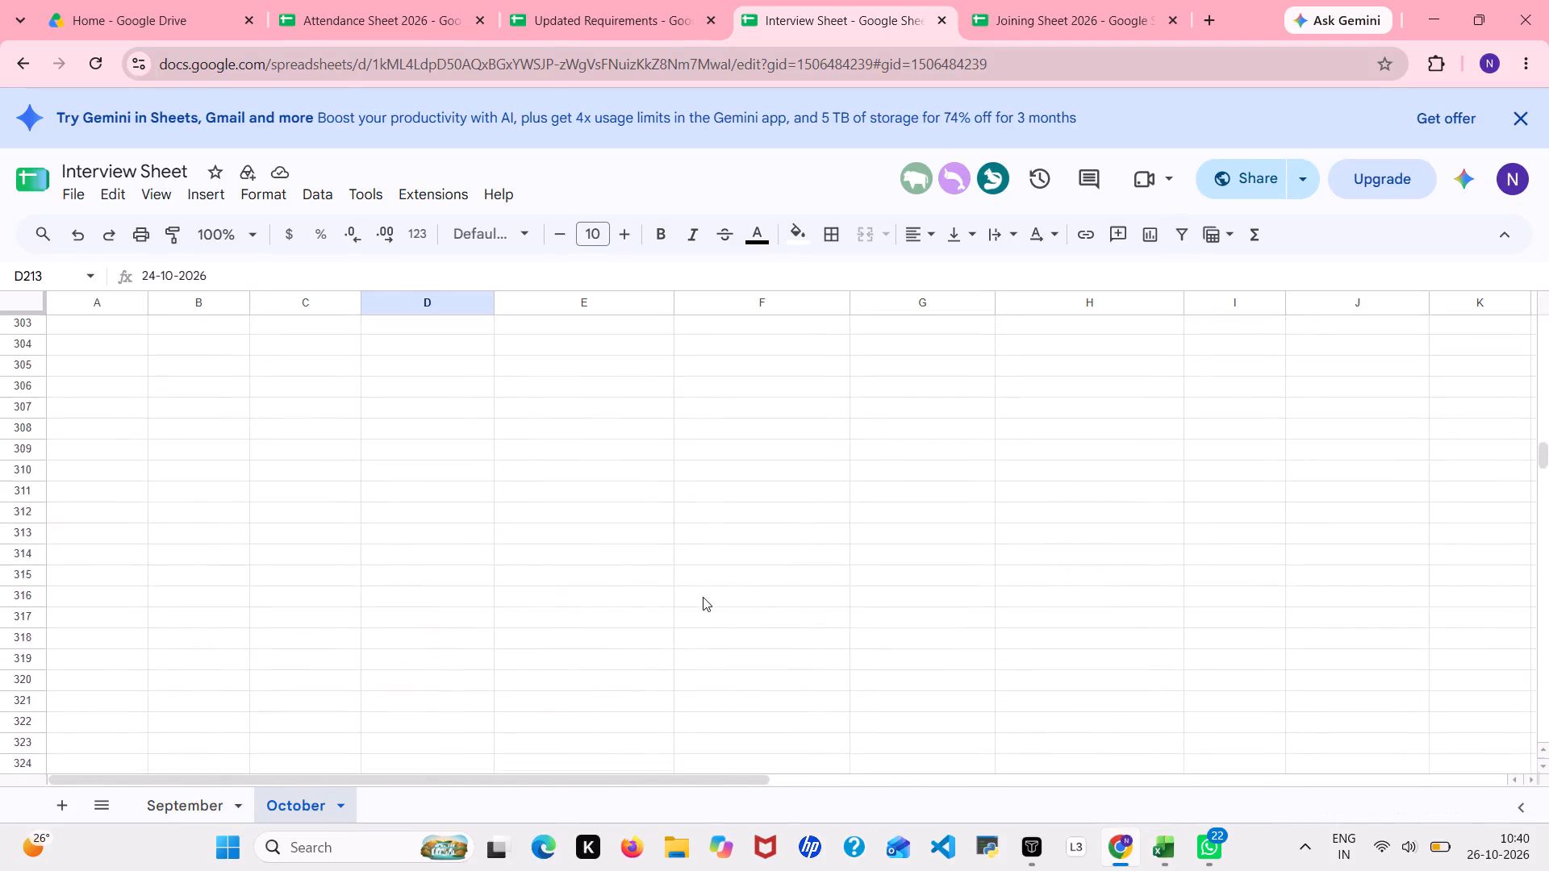
scroll(703, 597, "up", 9)
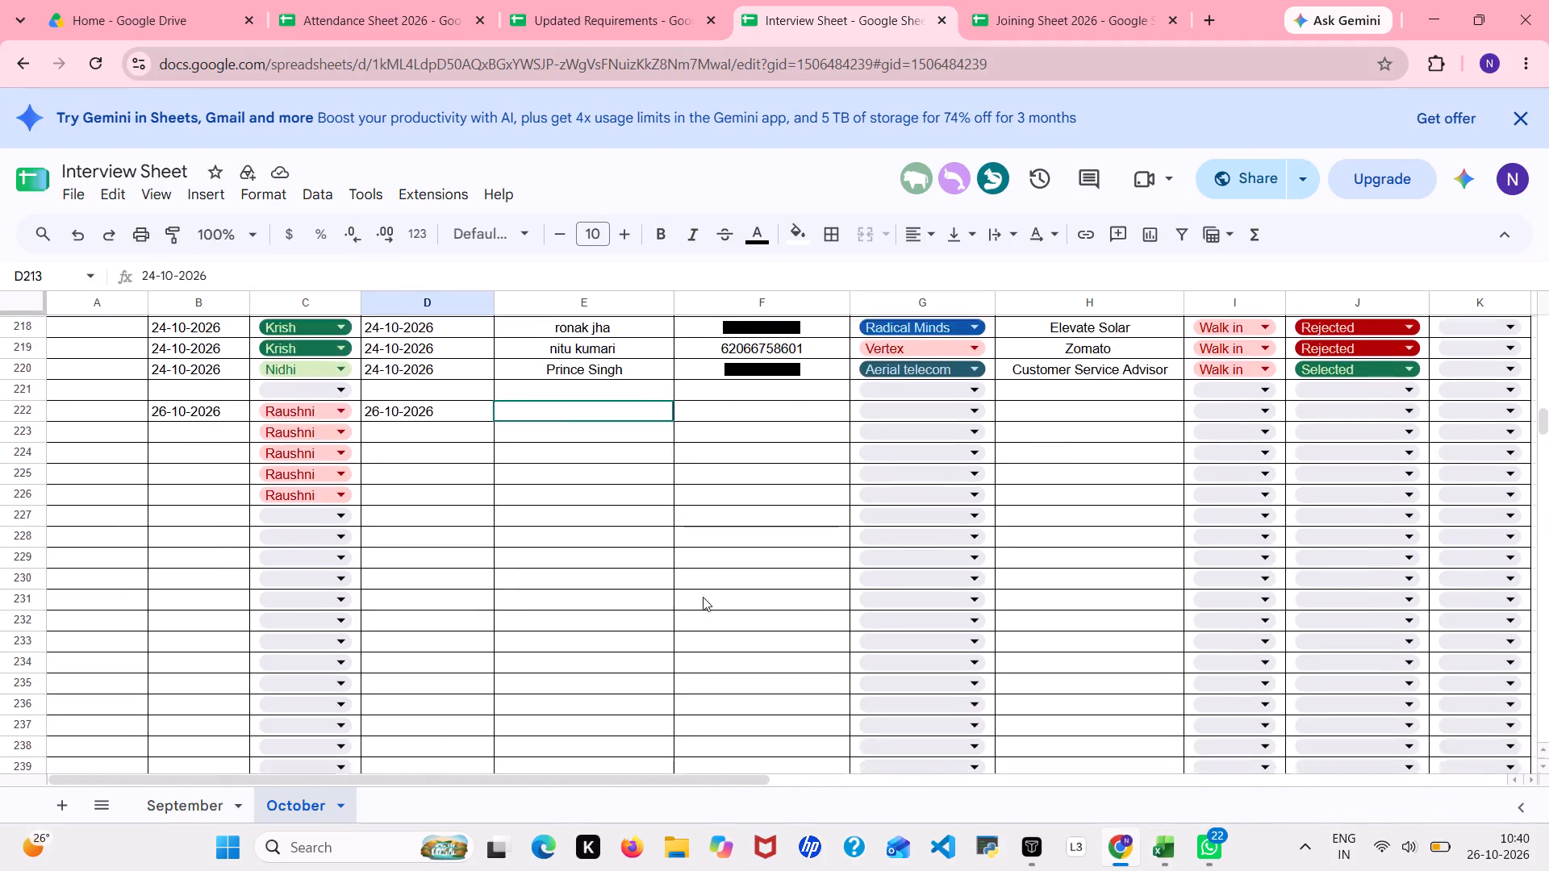
scroll(703, 597, "up", 3)
left_click(616, 559)
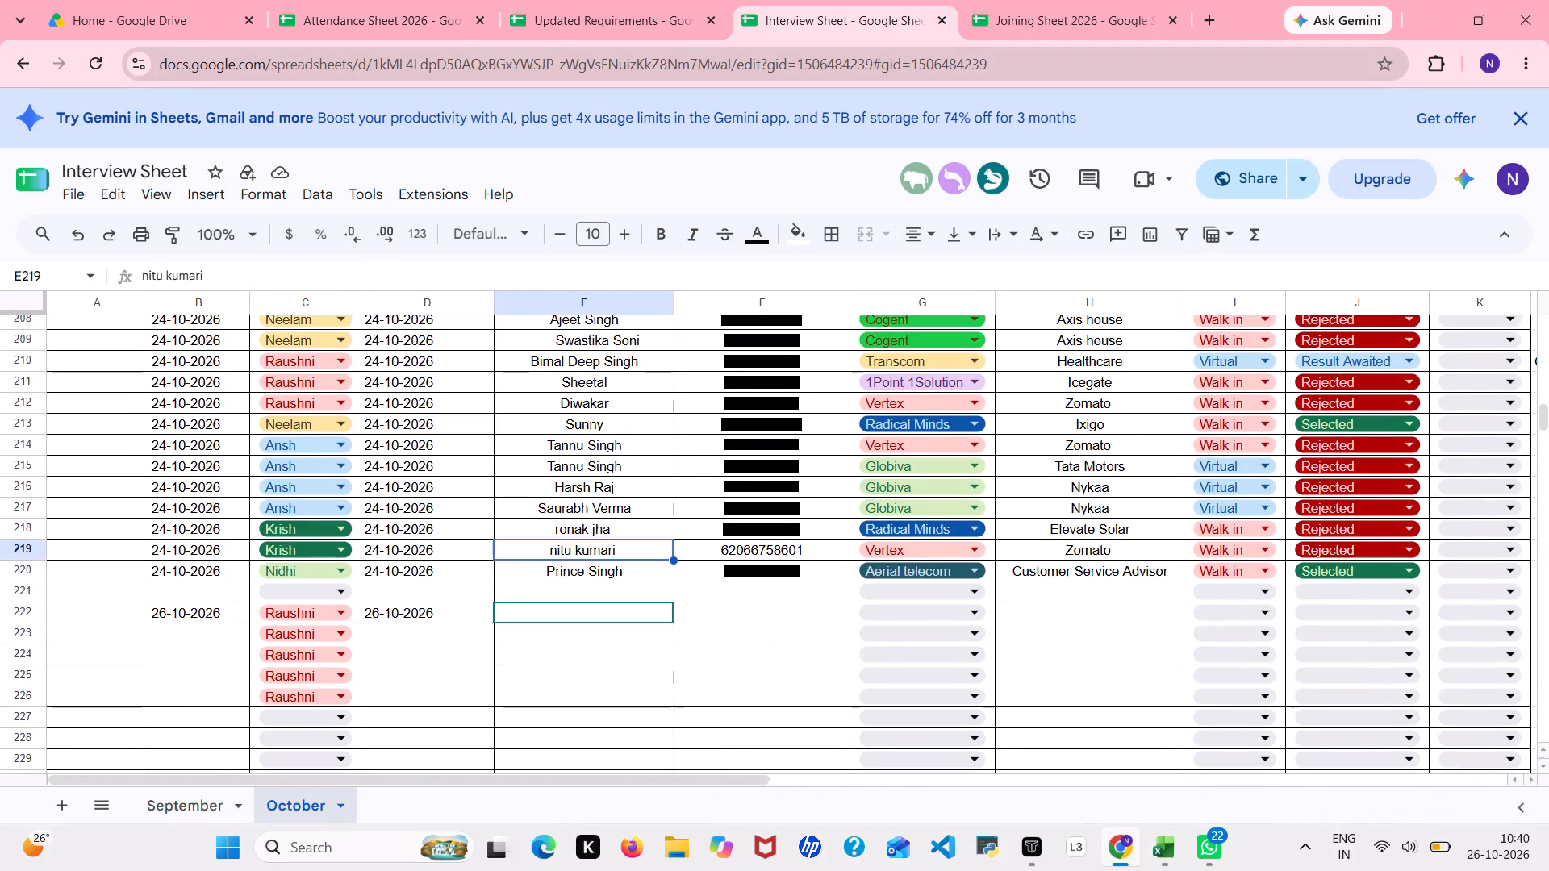
left_click(616, 575)
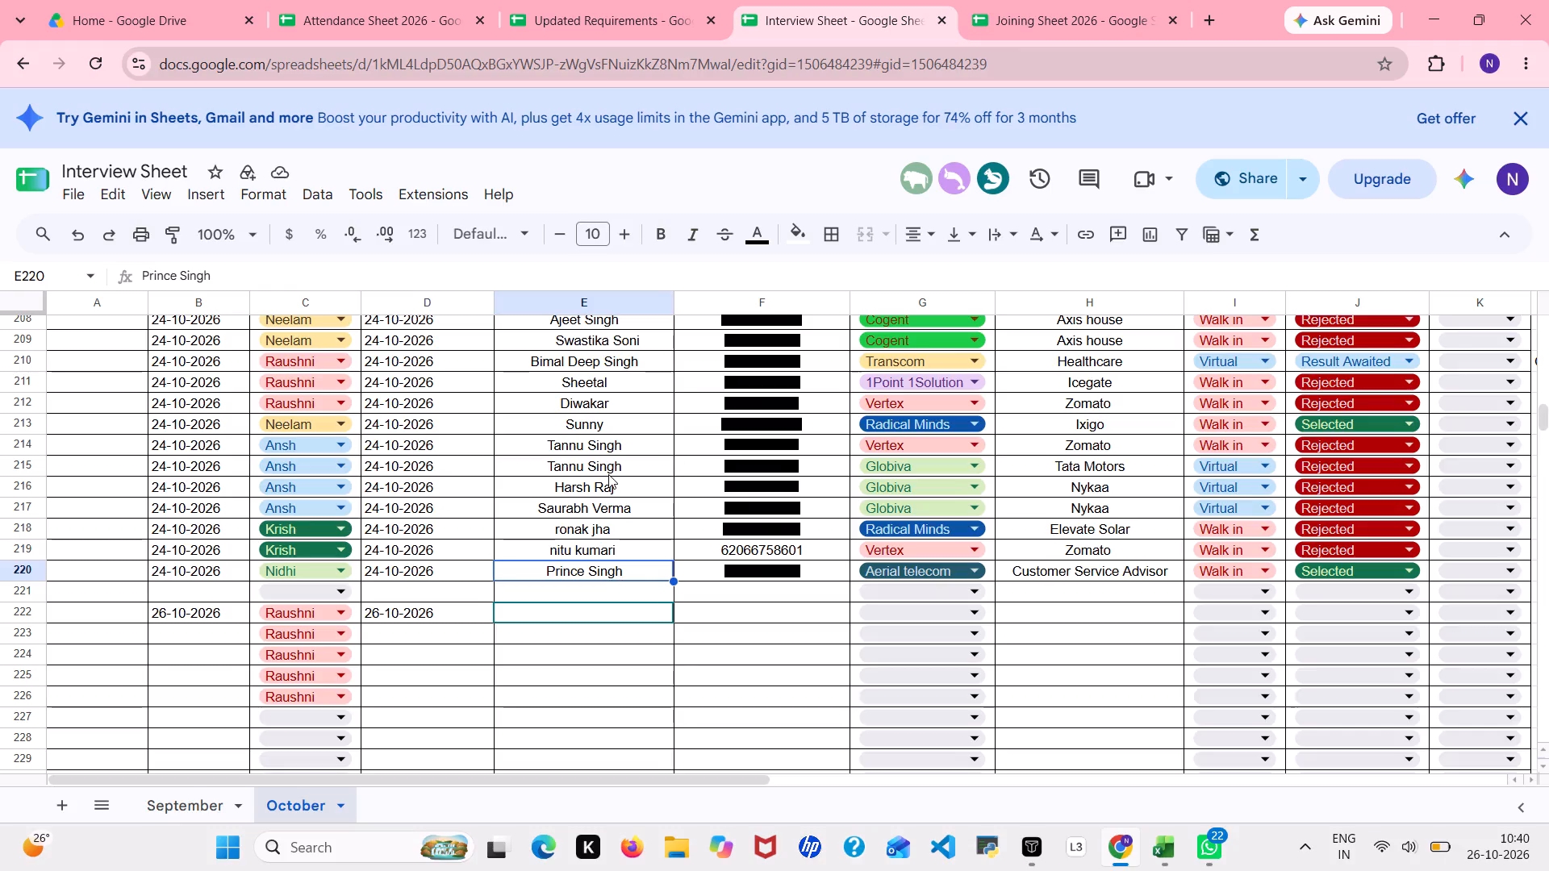
scroll(752, 515, "up", 1)
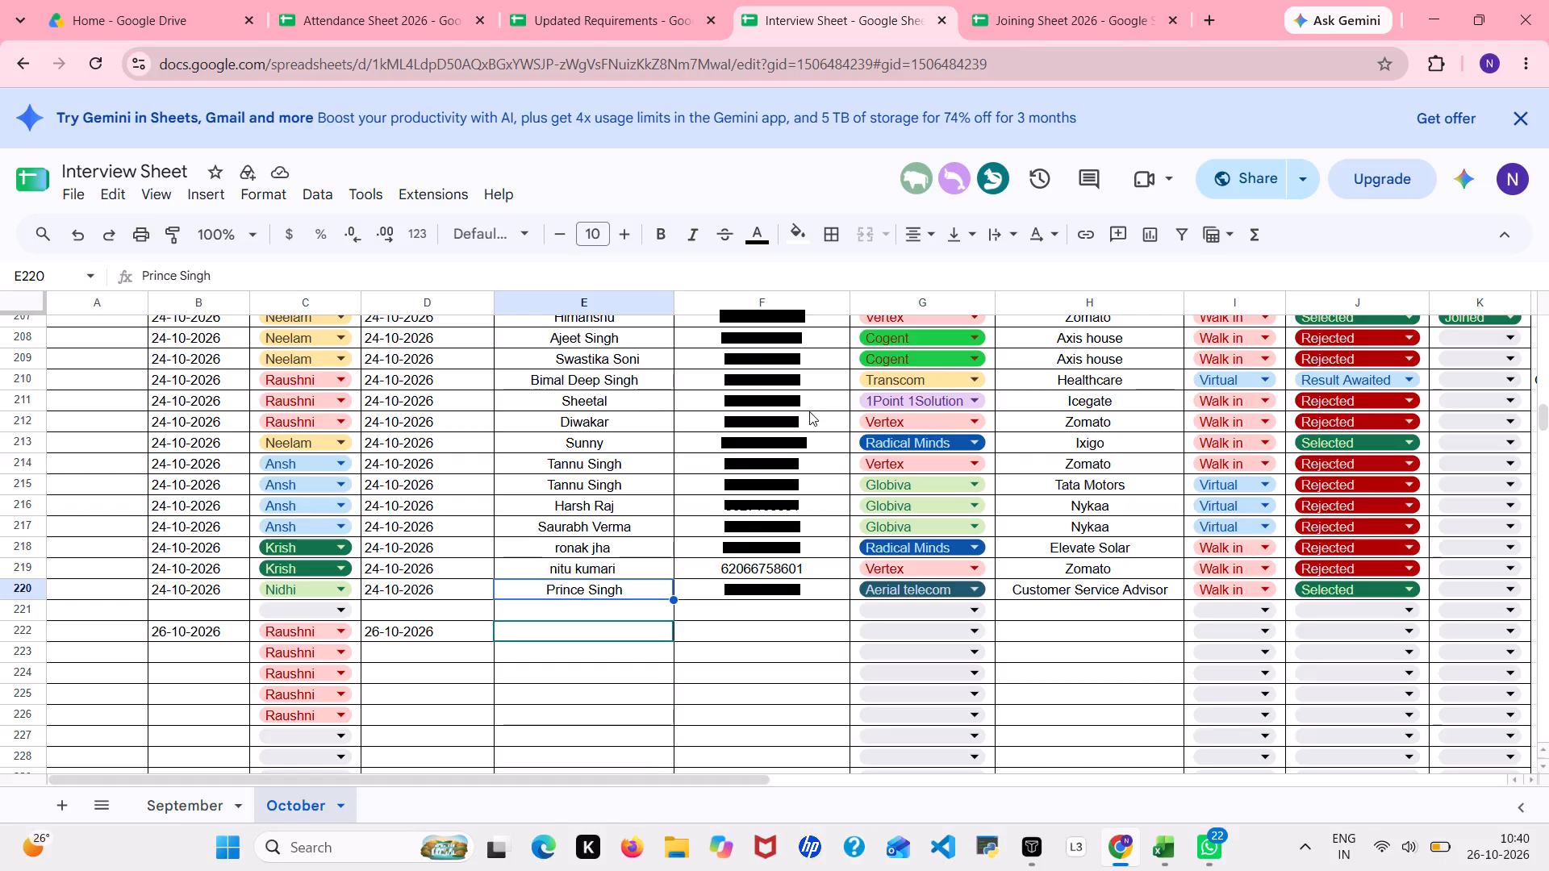
scroll(809, 411, "up", 1)
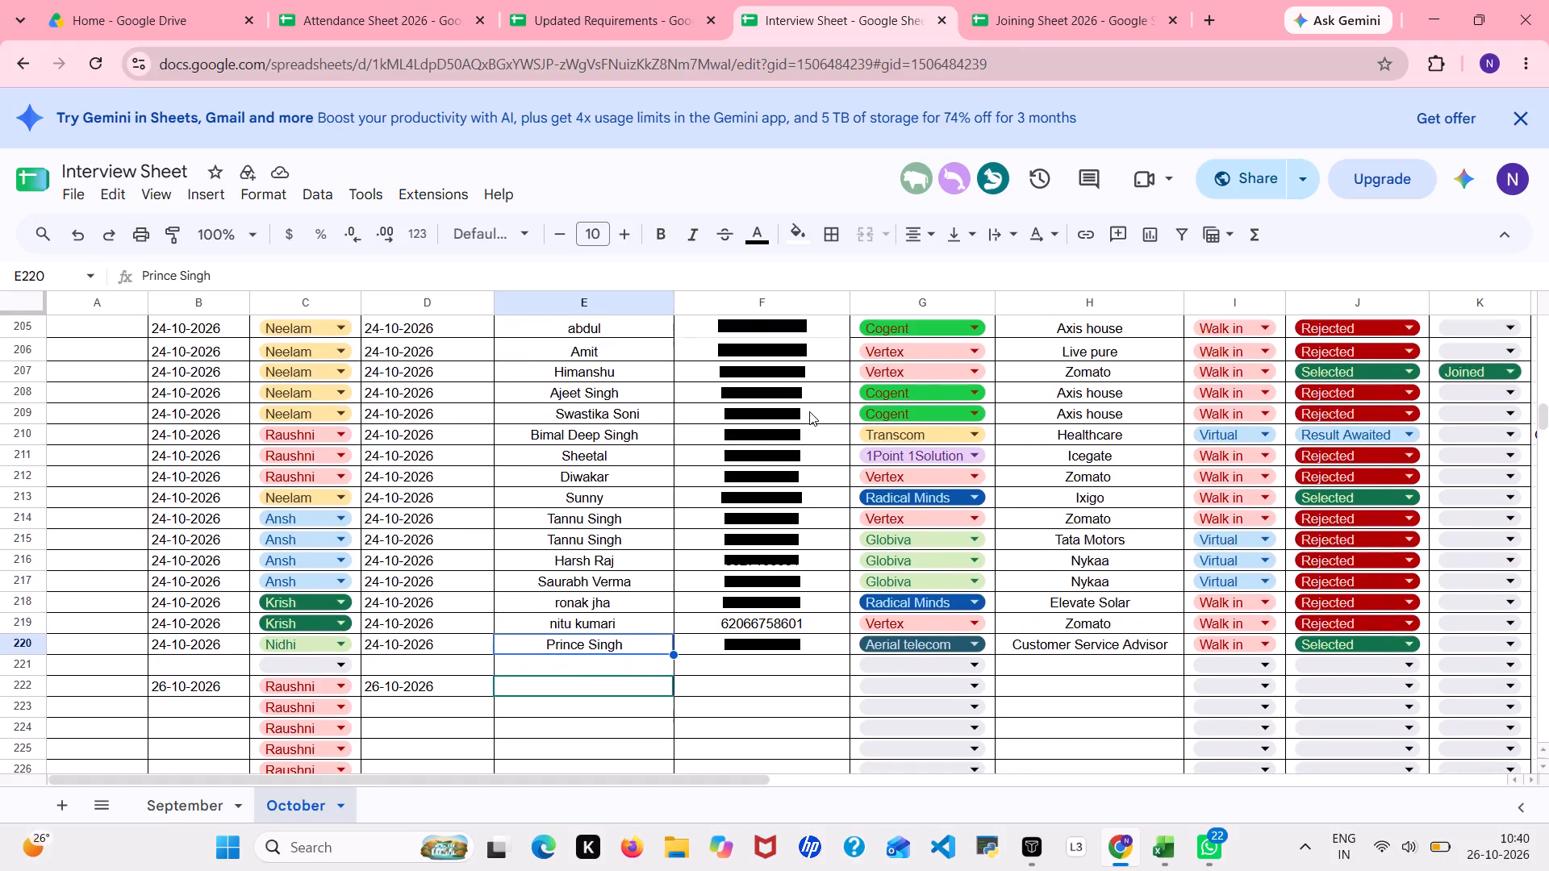
scroll(809, 411, "up", 2)
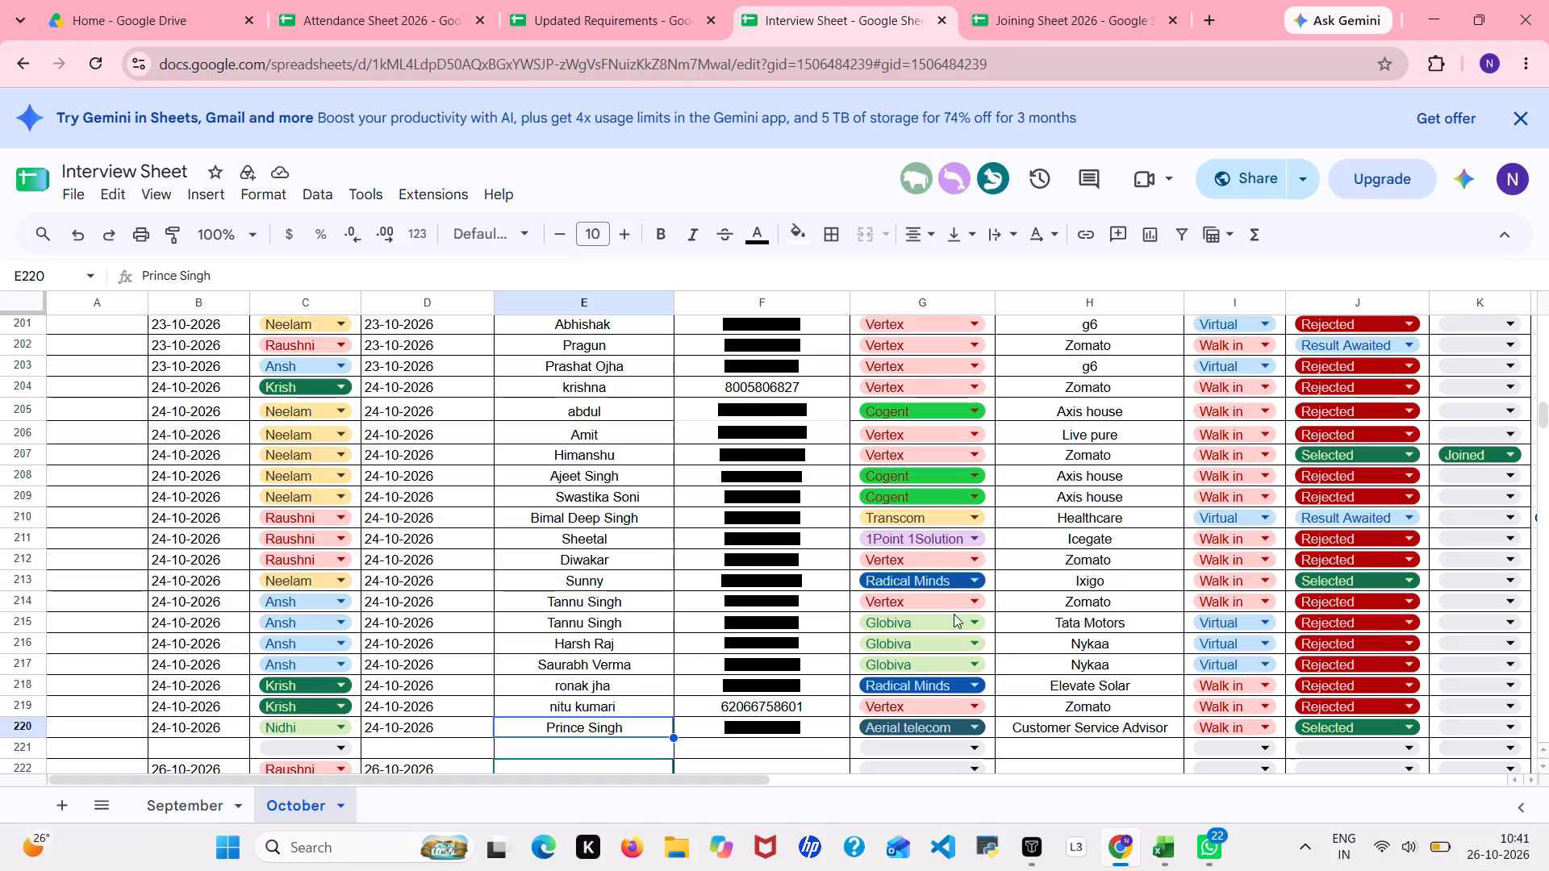
scroll(632, 613, "down", 1)
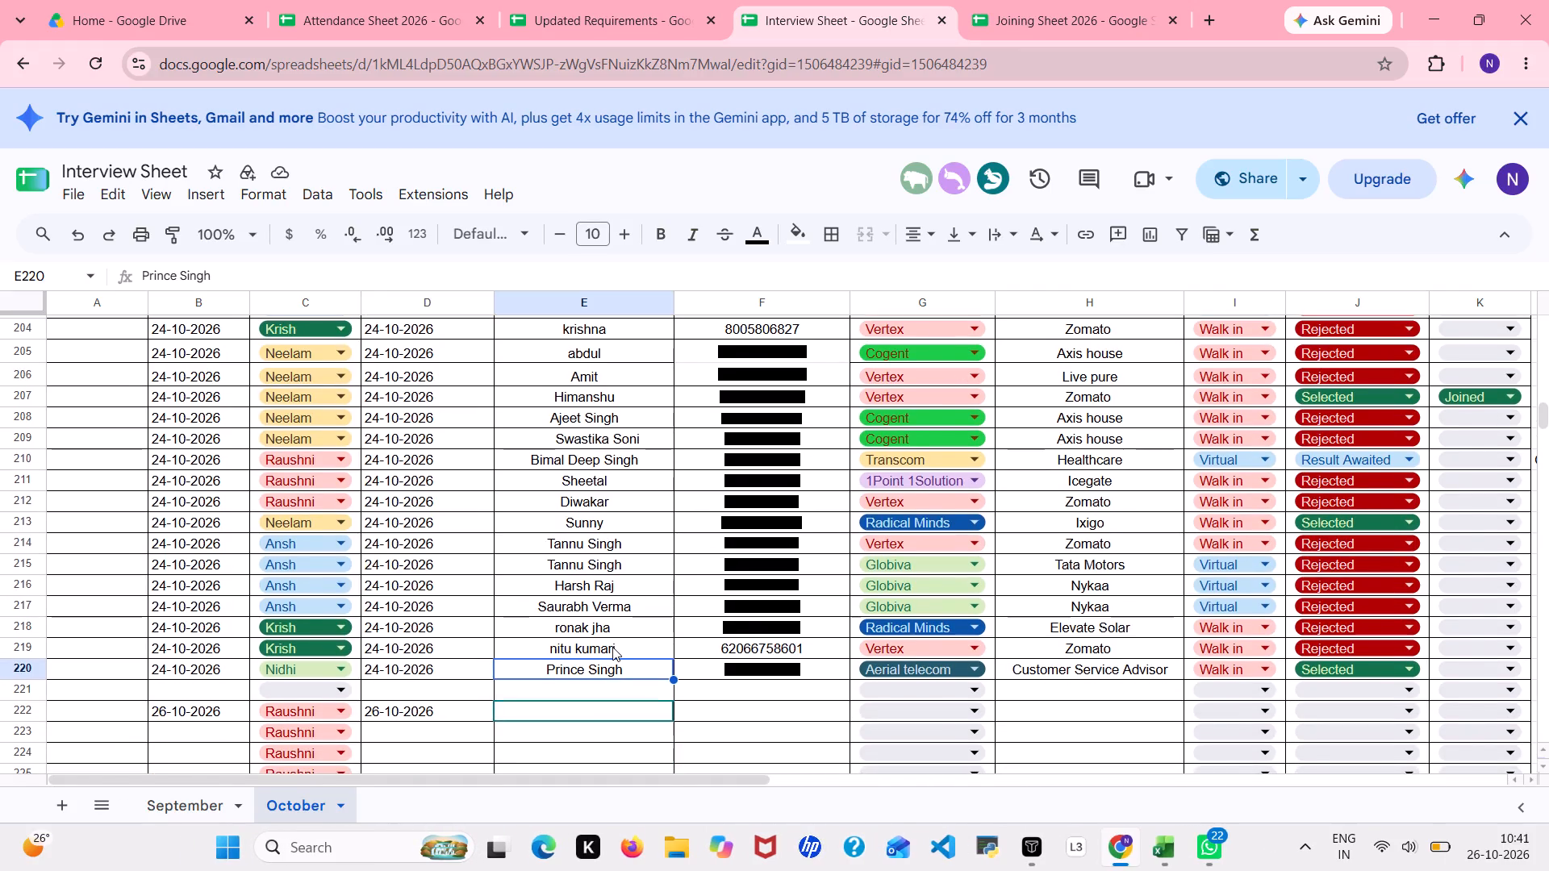
Switch back to the Vertex candidate tracker workbook in Excel.
left_click(1020, 848)
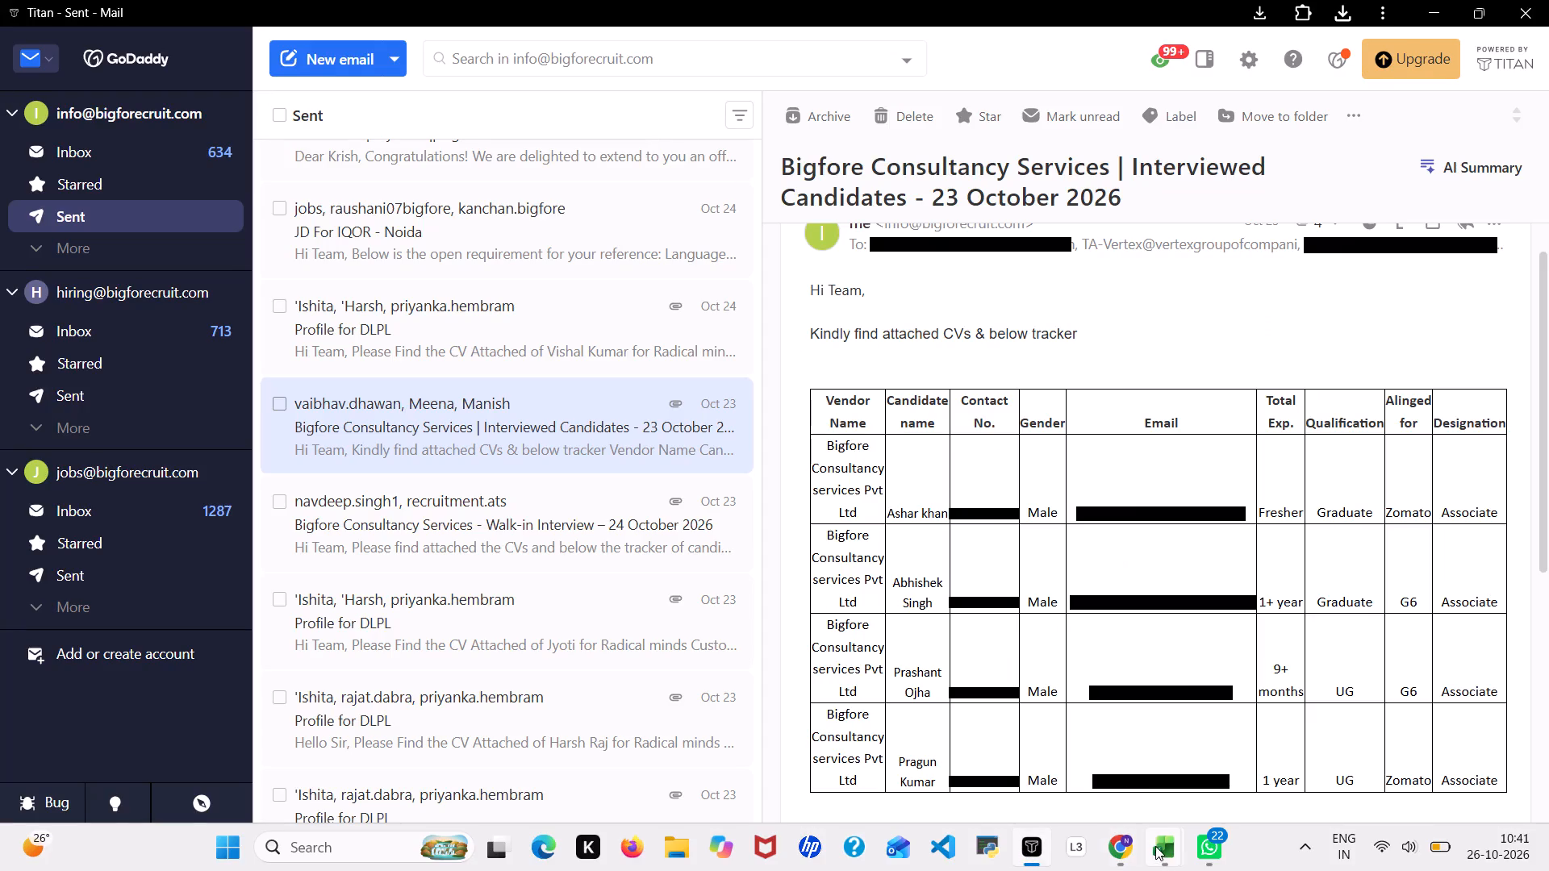
left_click(1394, 727)
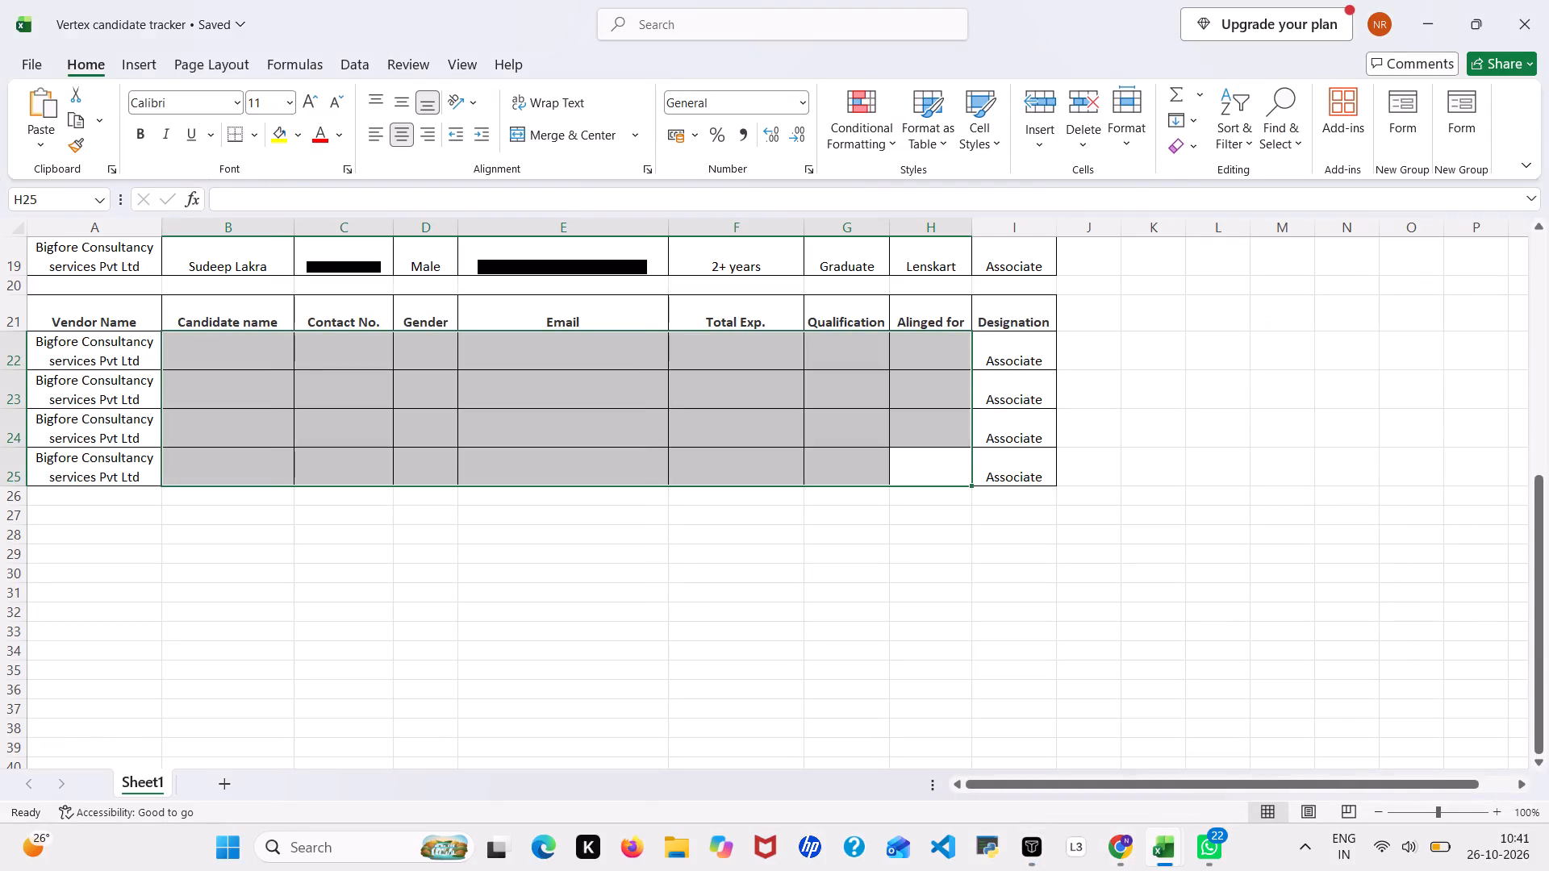
Check the Interview Sheet, review the sent 23 October 2026 Interviewed Candidates email to Vertex in Titan, and return to the tracker workbook in Excel.
left_click(1109, 843)
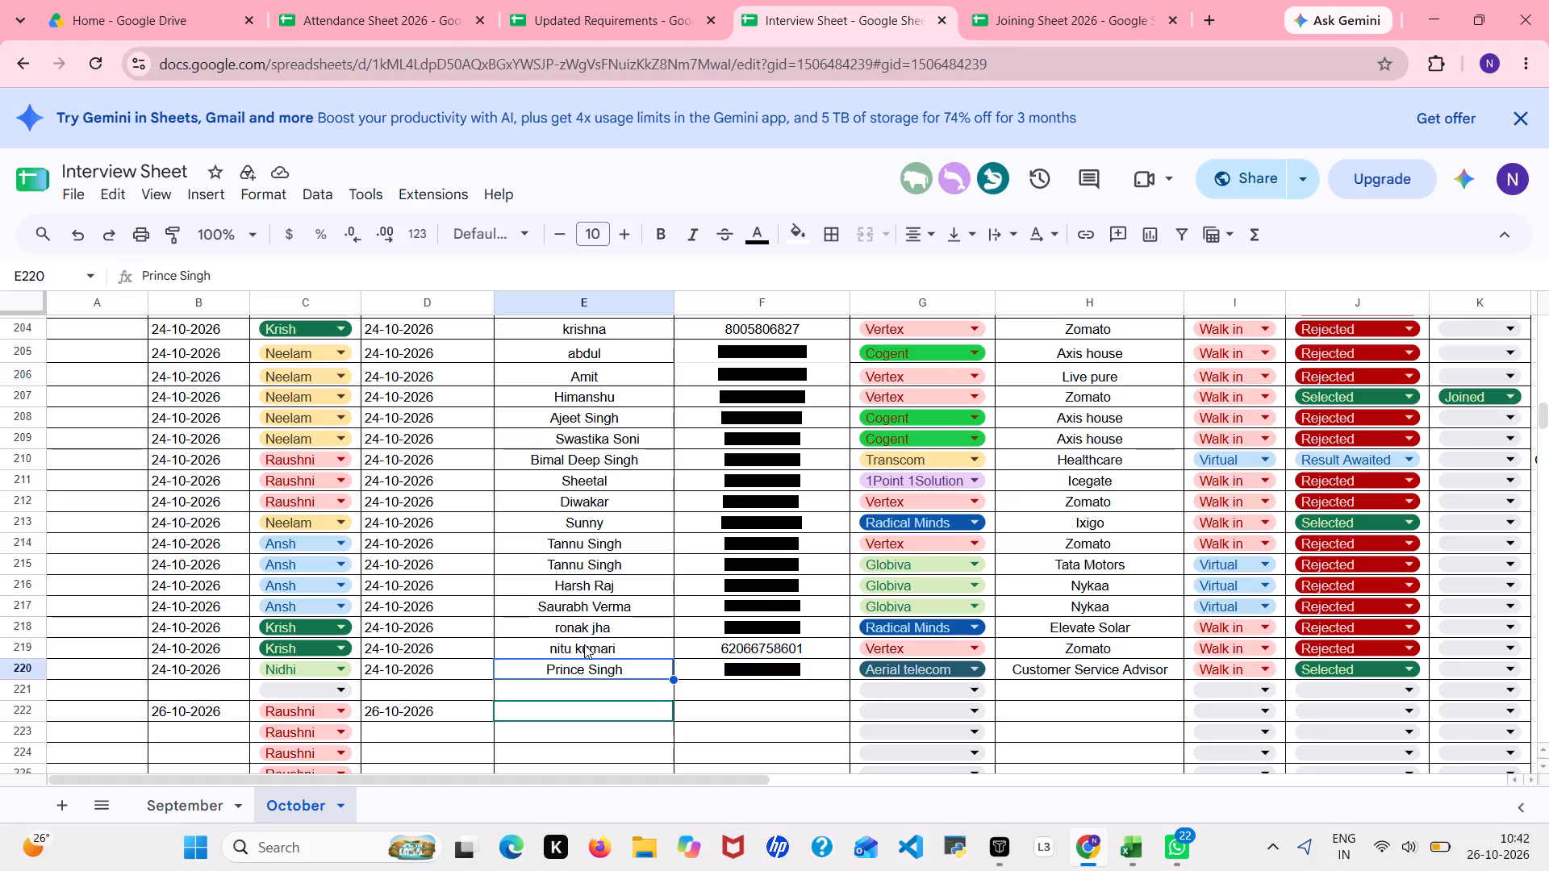
left_click(991, 846)
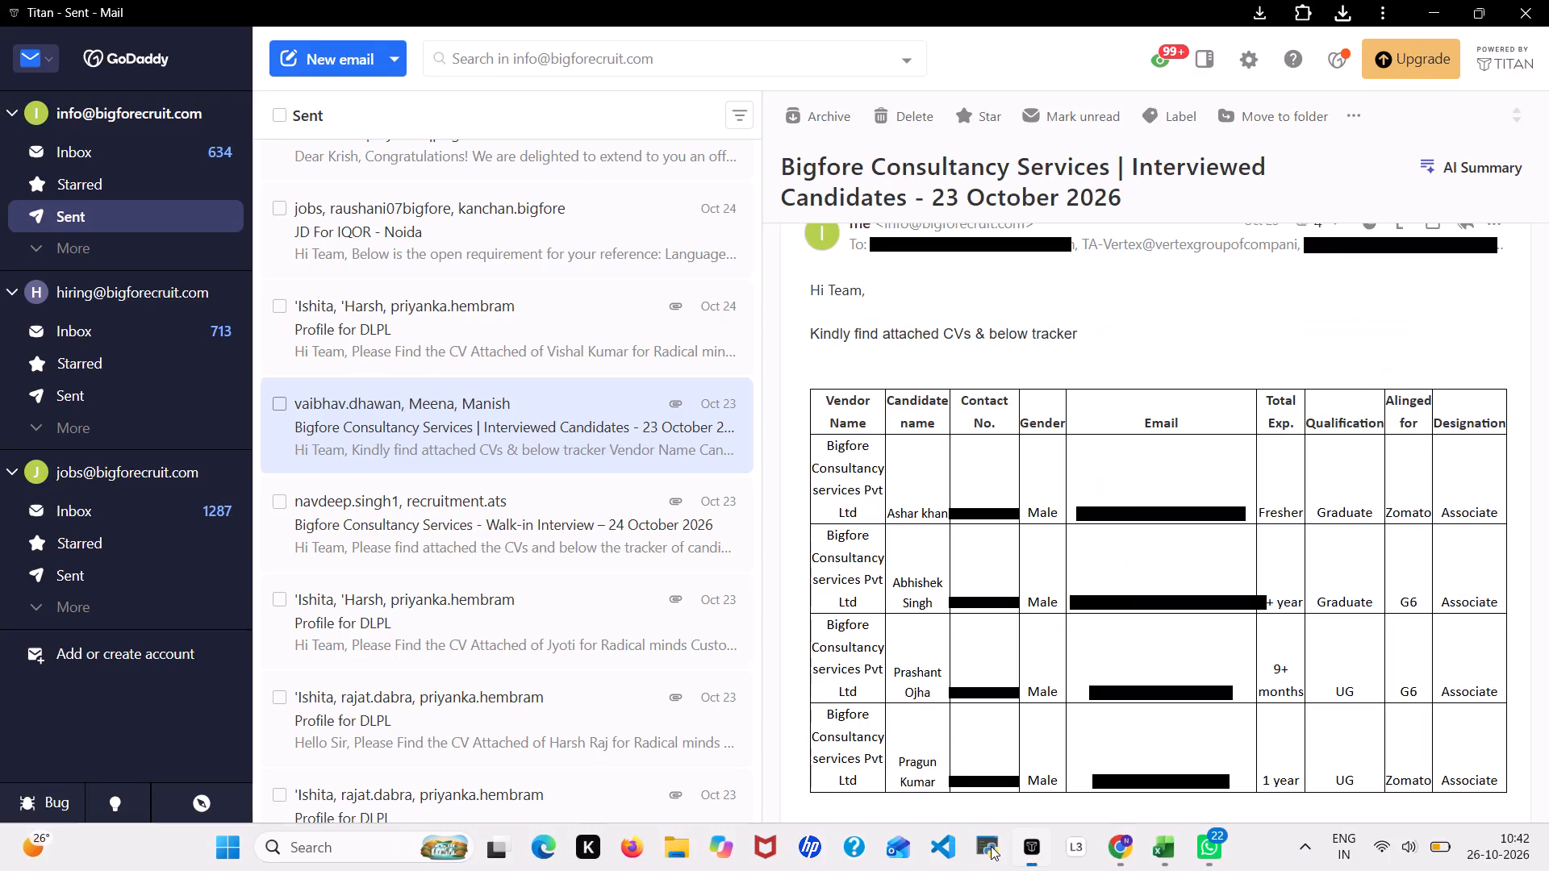
scroll(983, 589, "down", 1)
scroll(983, 589, "up", 1)
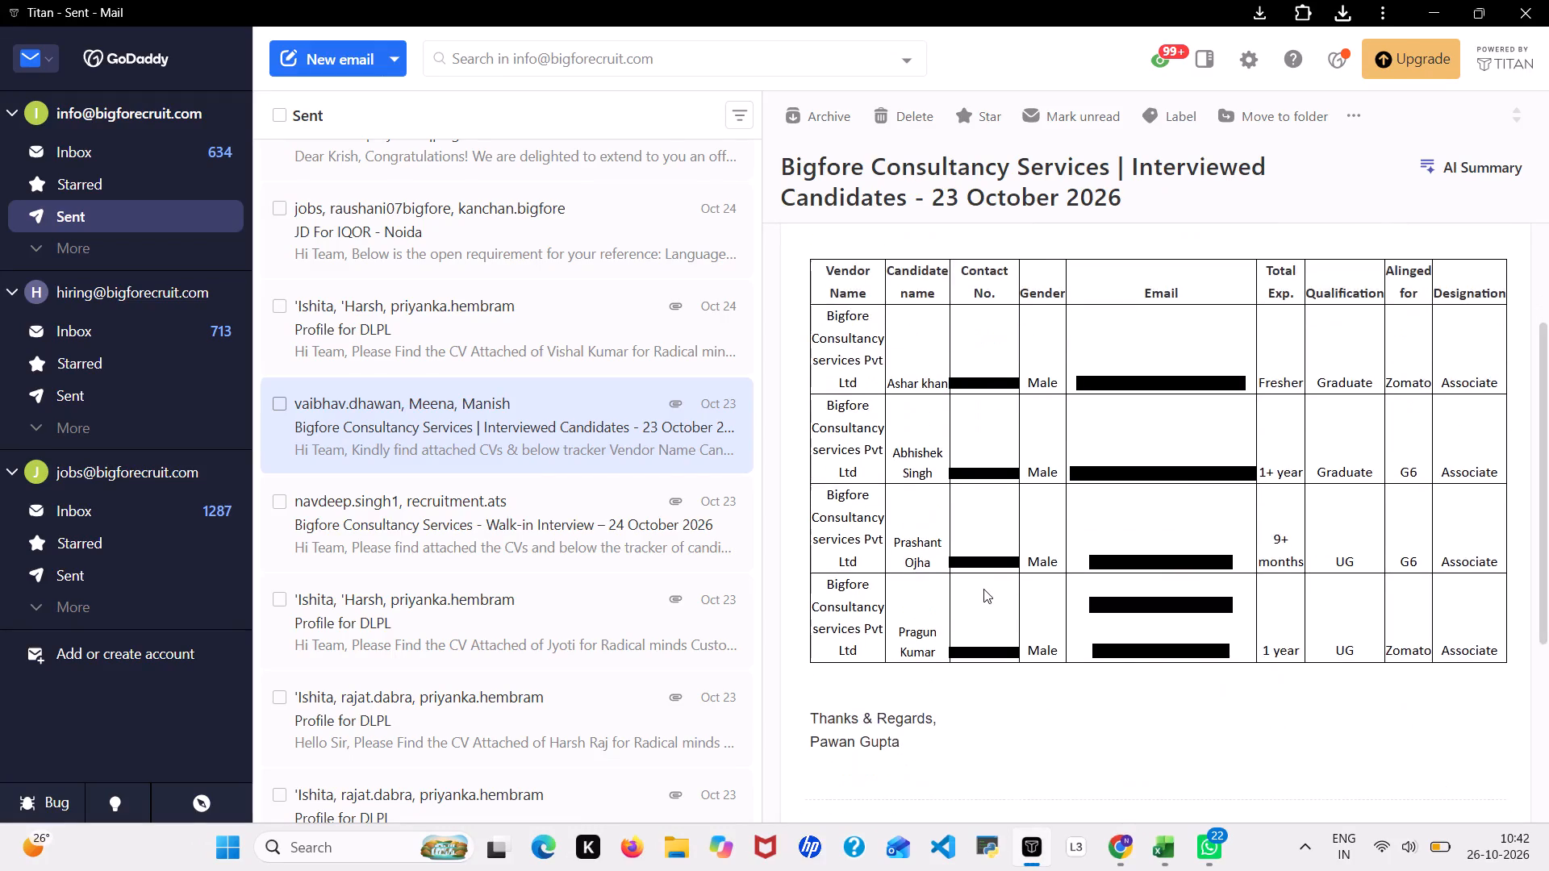
scroll(983, 589, "up", 1)
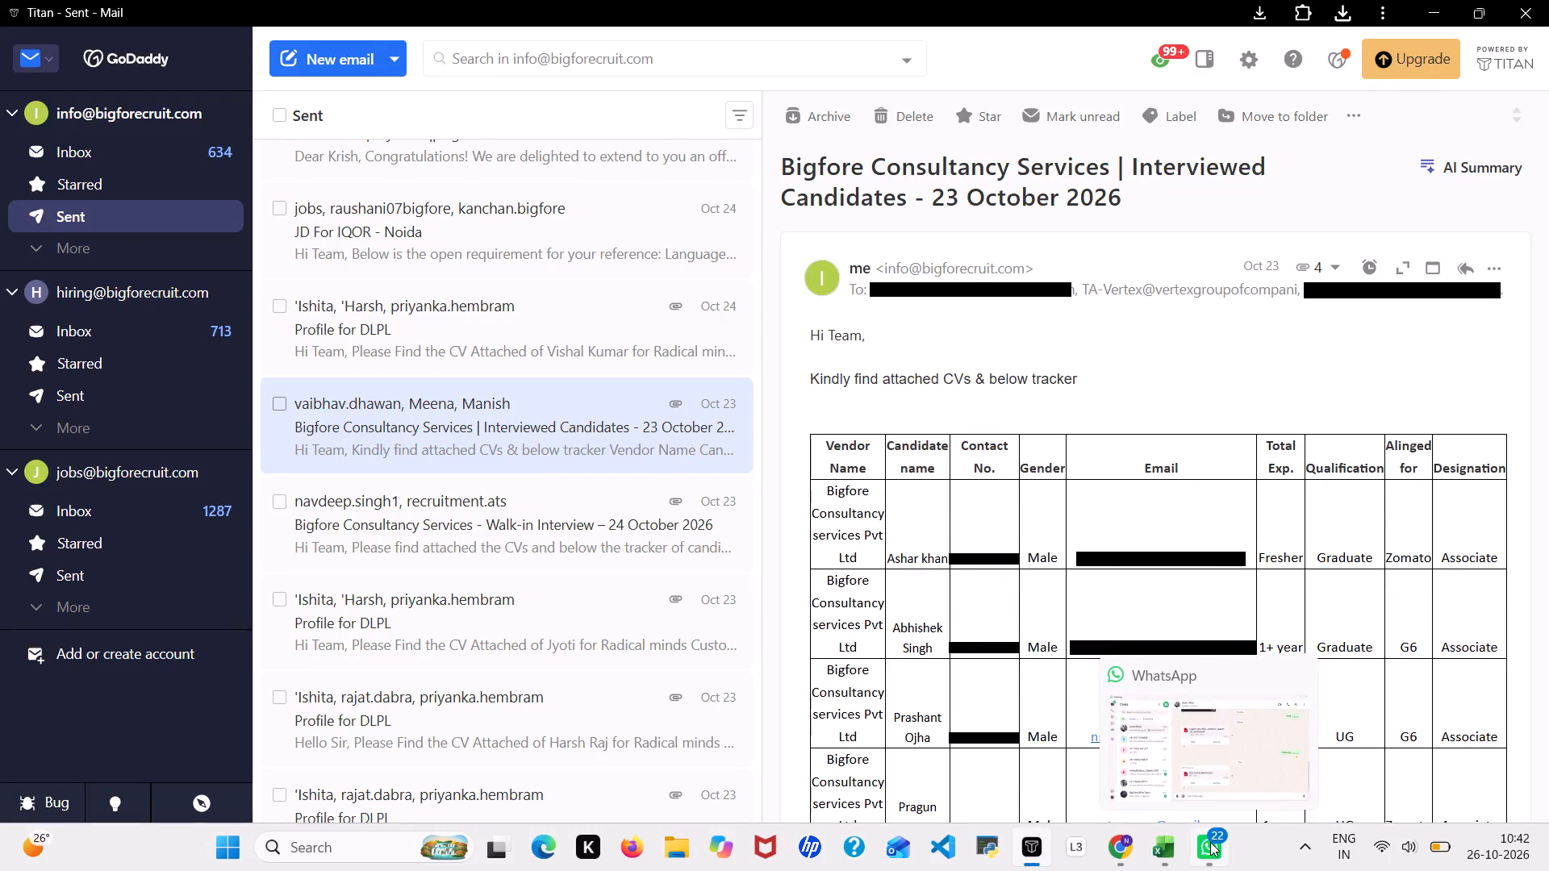
left_click(1397, 708)
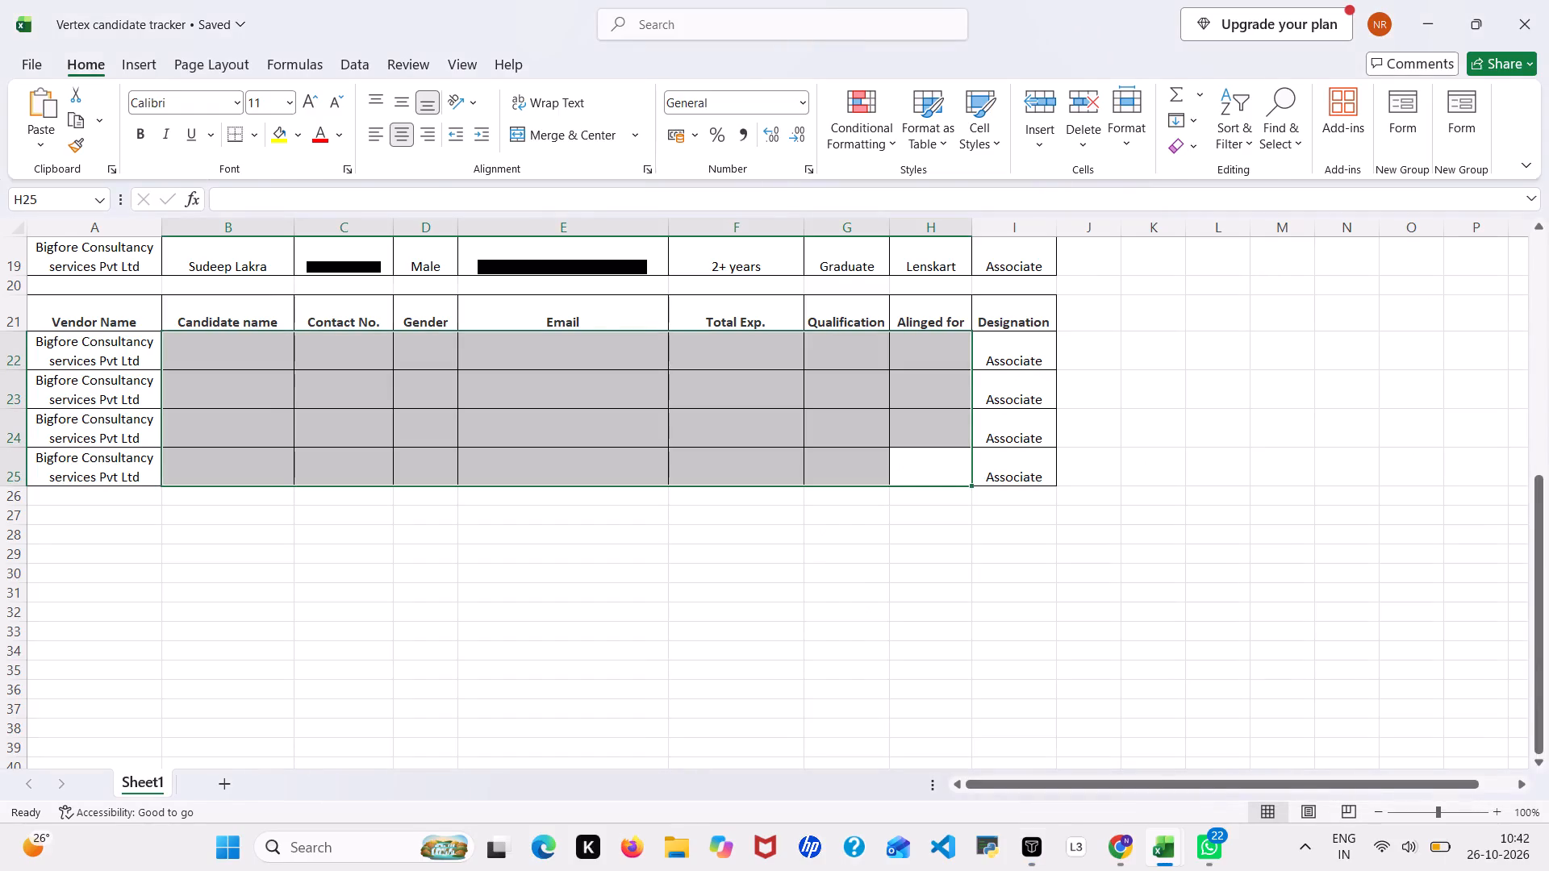
Switch to the Interview Sheet in Google Sheets and examine the 24-10-2026 Vertex entries on the October sheet, starting from row 204.
left_click(1134, 852)
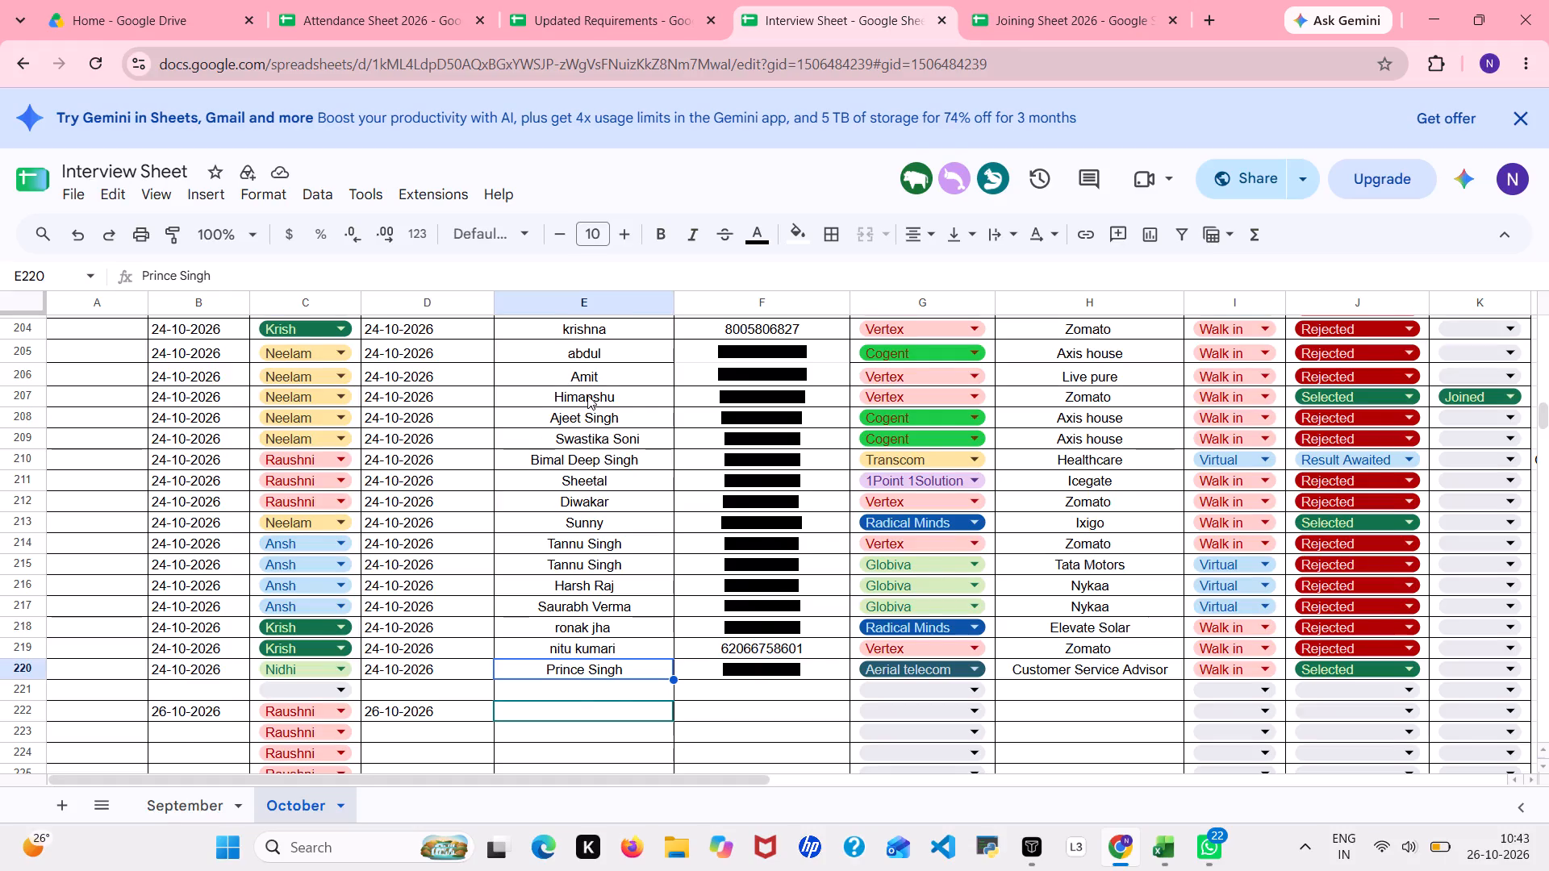
scroll(587, 395, "up", 1)
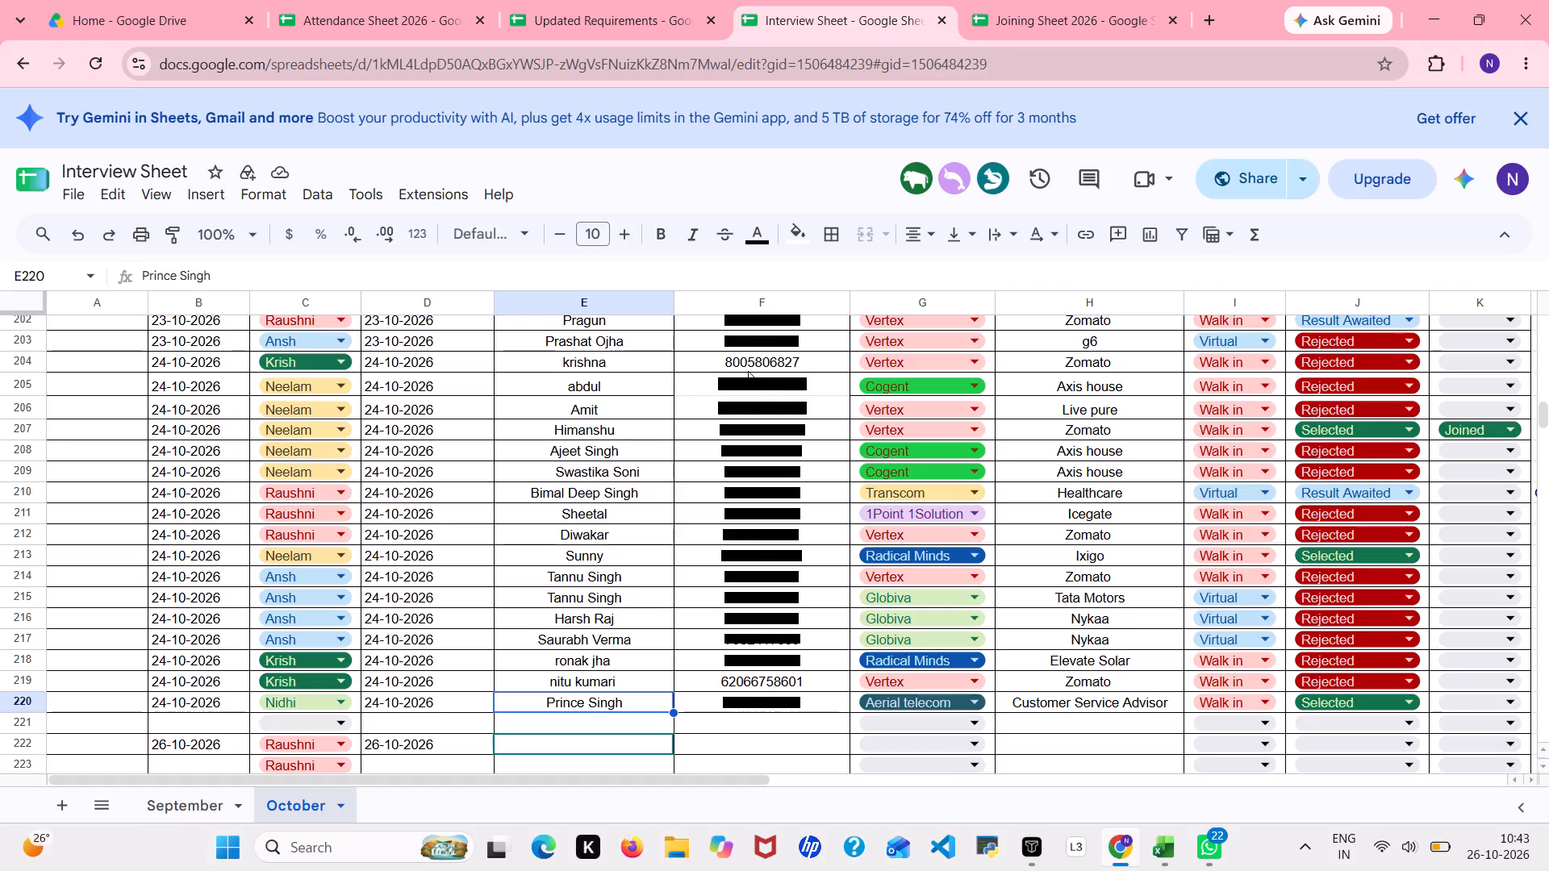
double_click(648, 360)
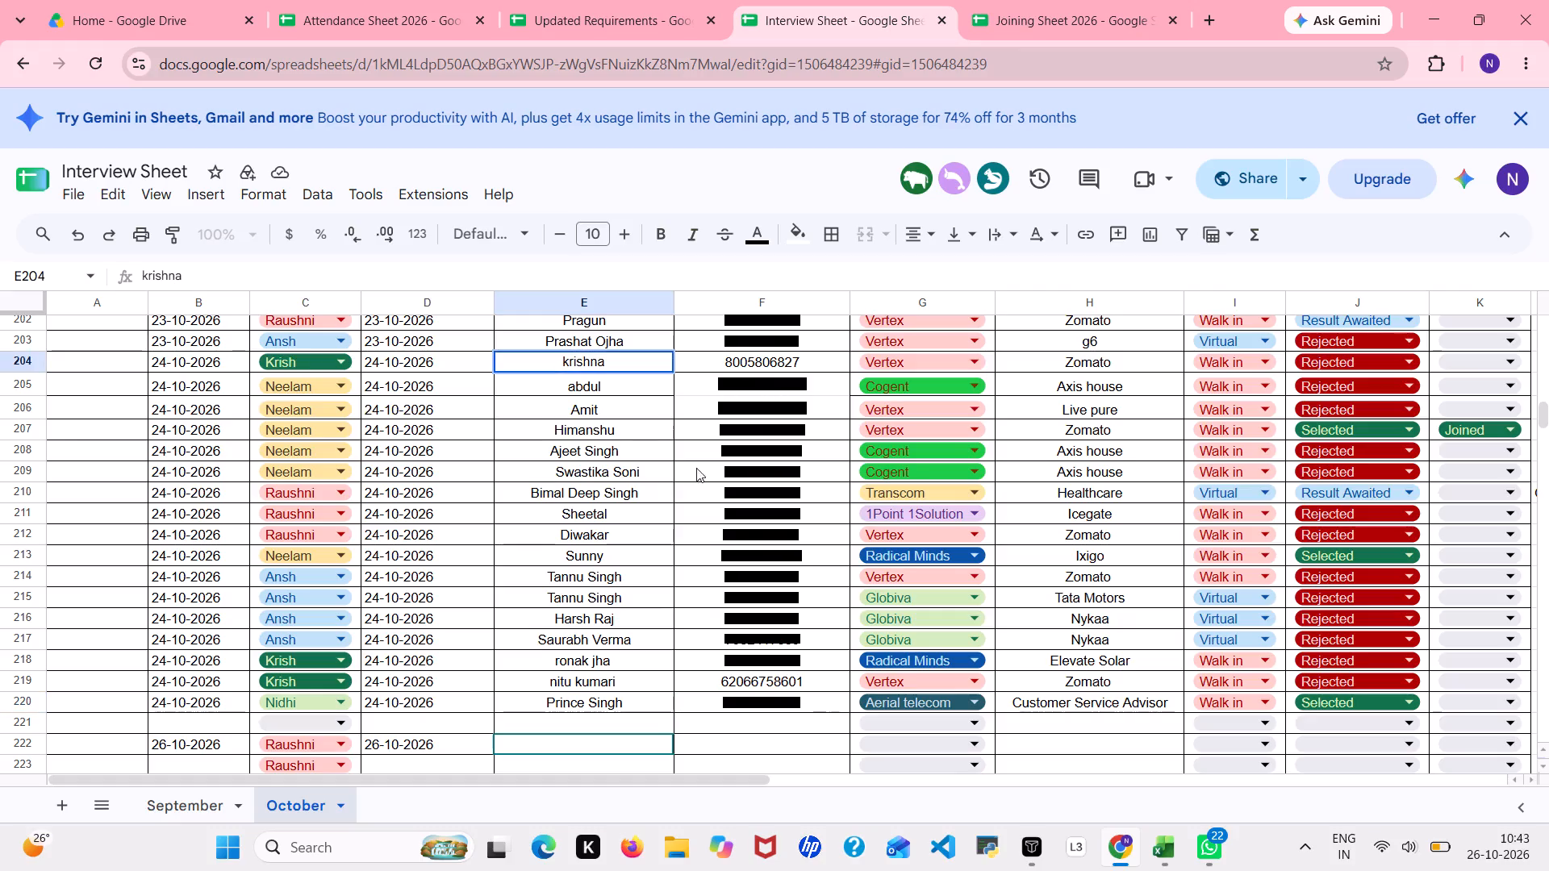
left_click(705, 476)
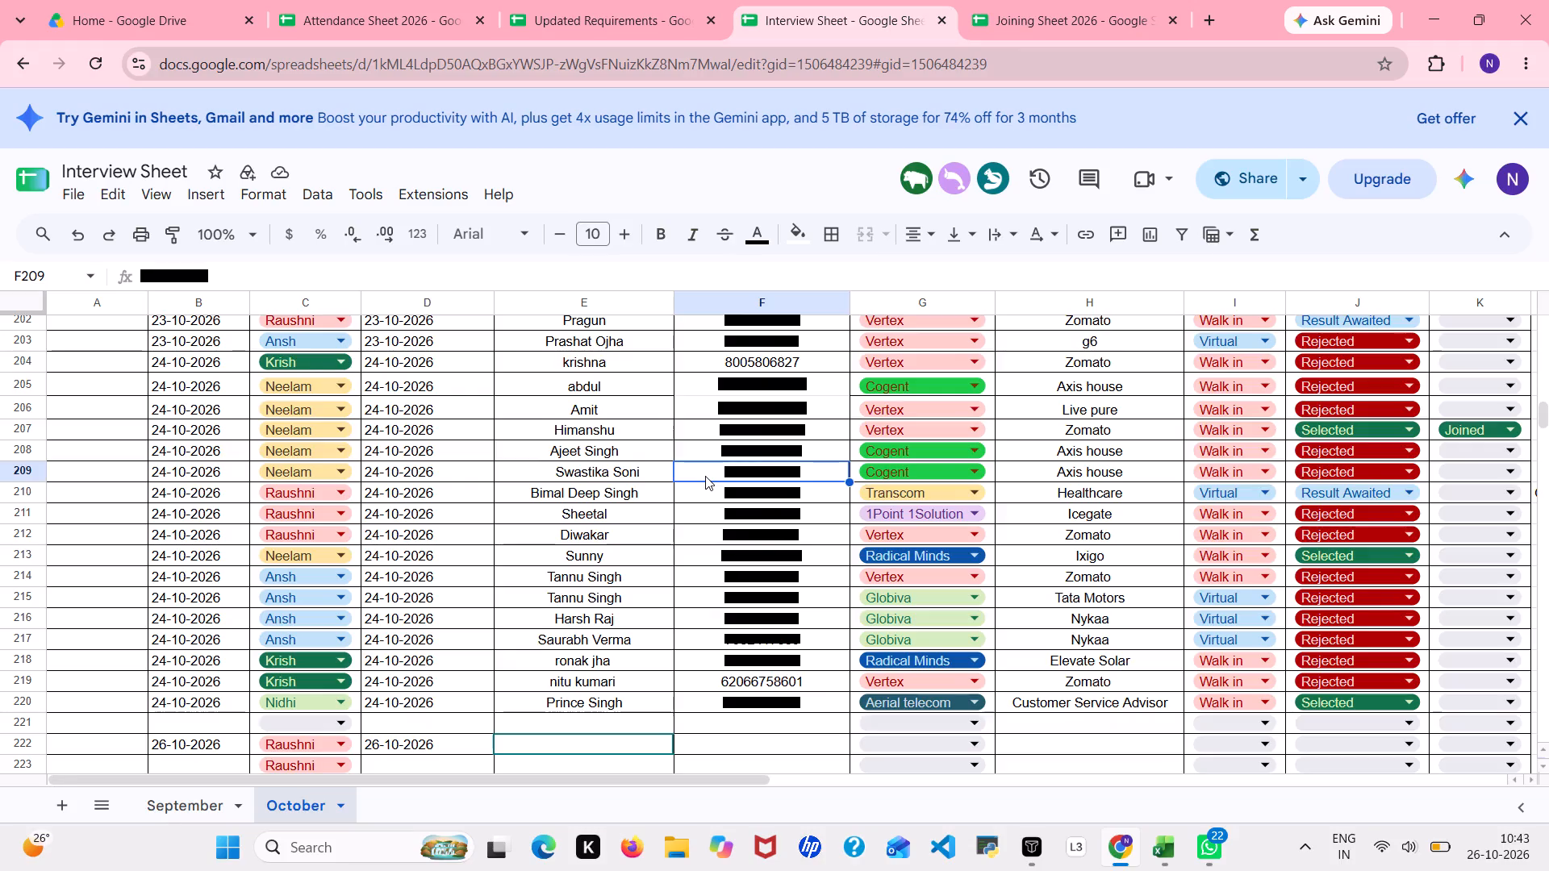
Switch to the Titan mailbox with the Sent folder of the info account.
left_click(1032, 870)
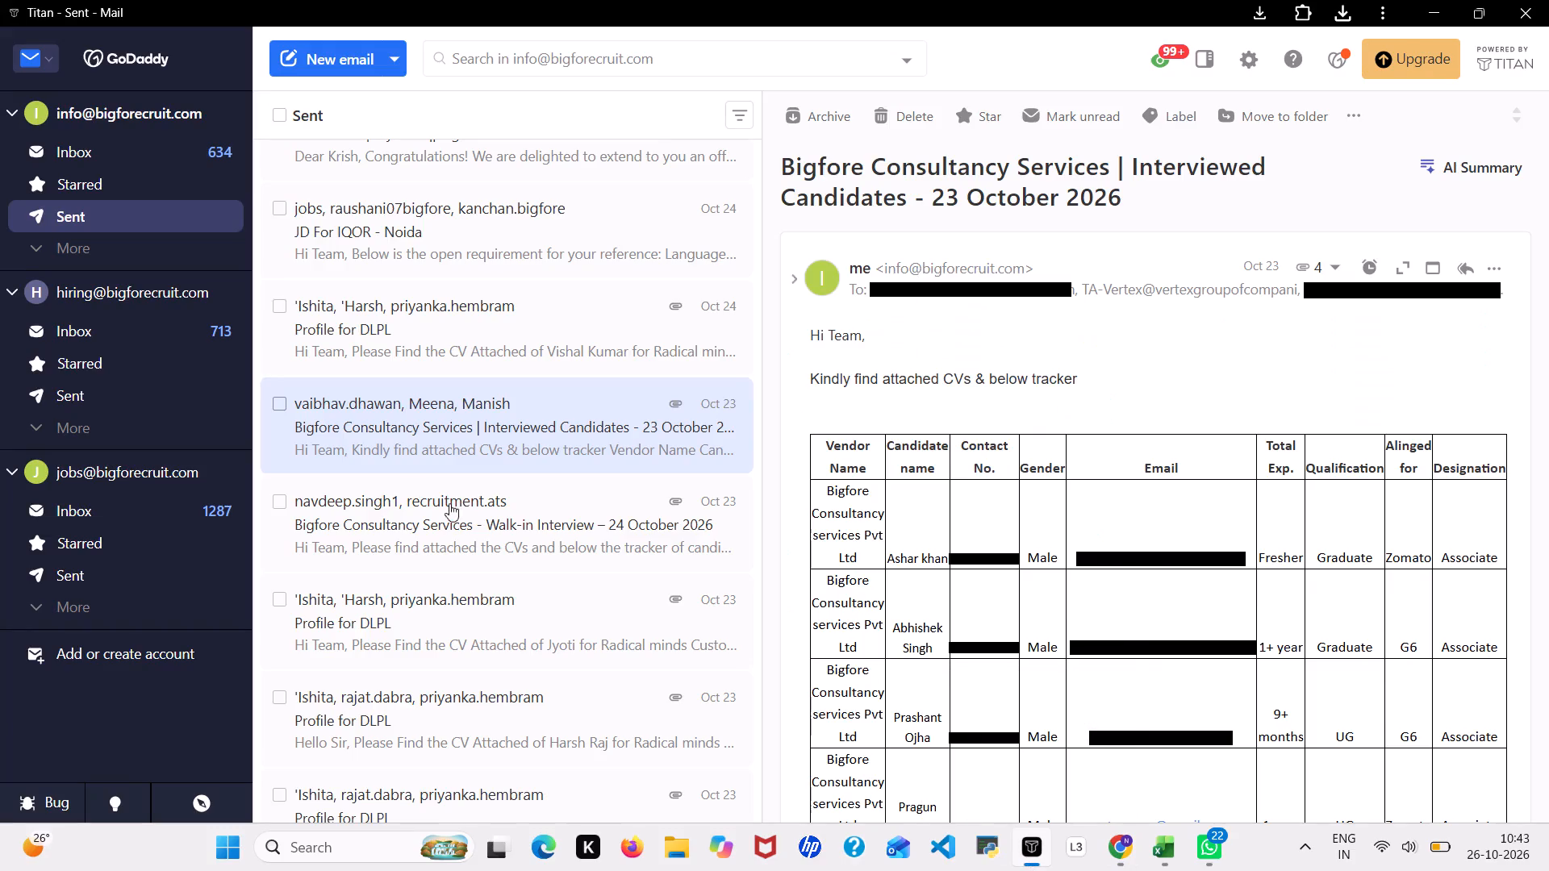
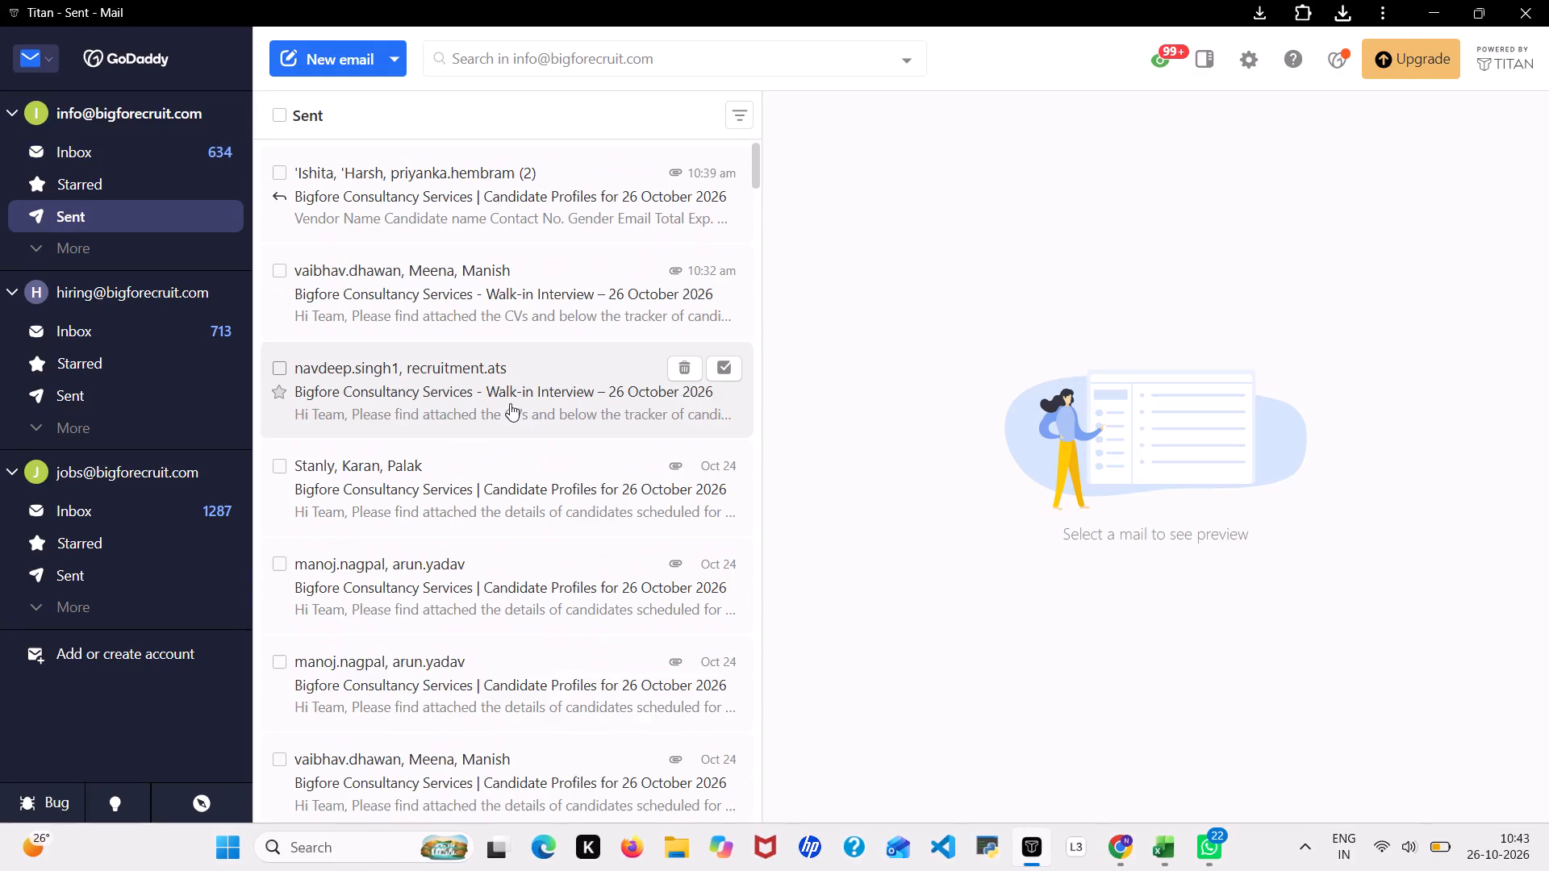
Review the sent Vertex emails with Candidate Profiles for 26 October 2026 and Interviewed Candidates - 23 October 2026, including their tracker tables.
scroll(510, 403, "down", 3)
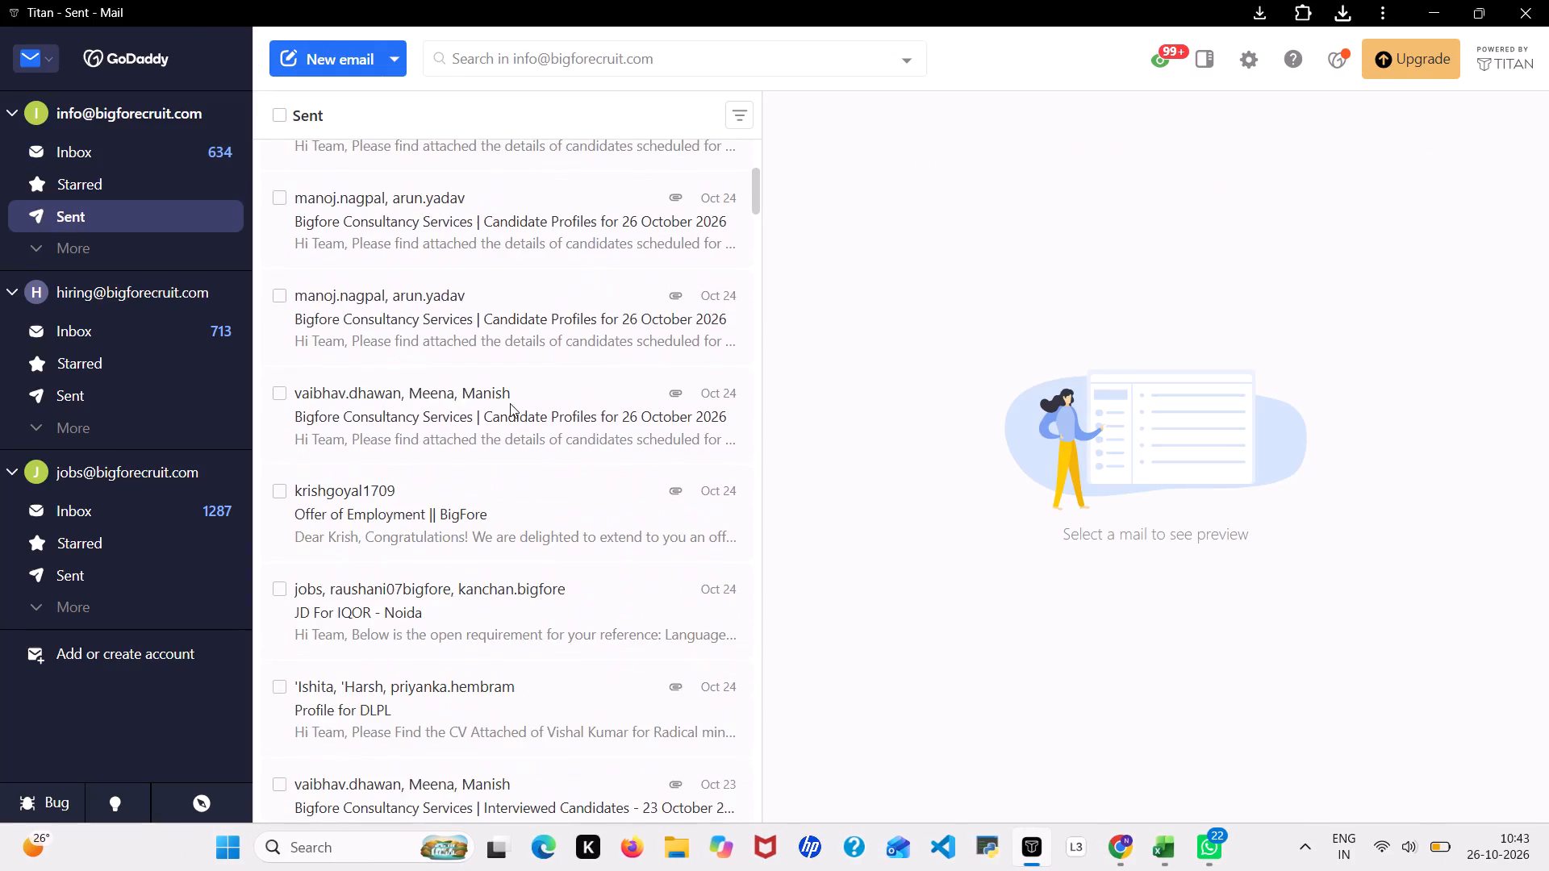
left_click(510, 403)
scroll(510, 403, "down", 1)
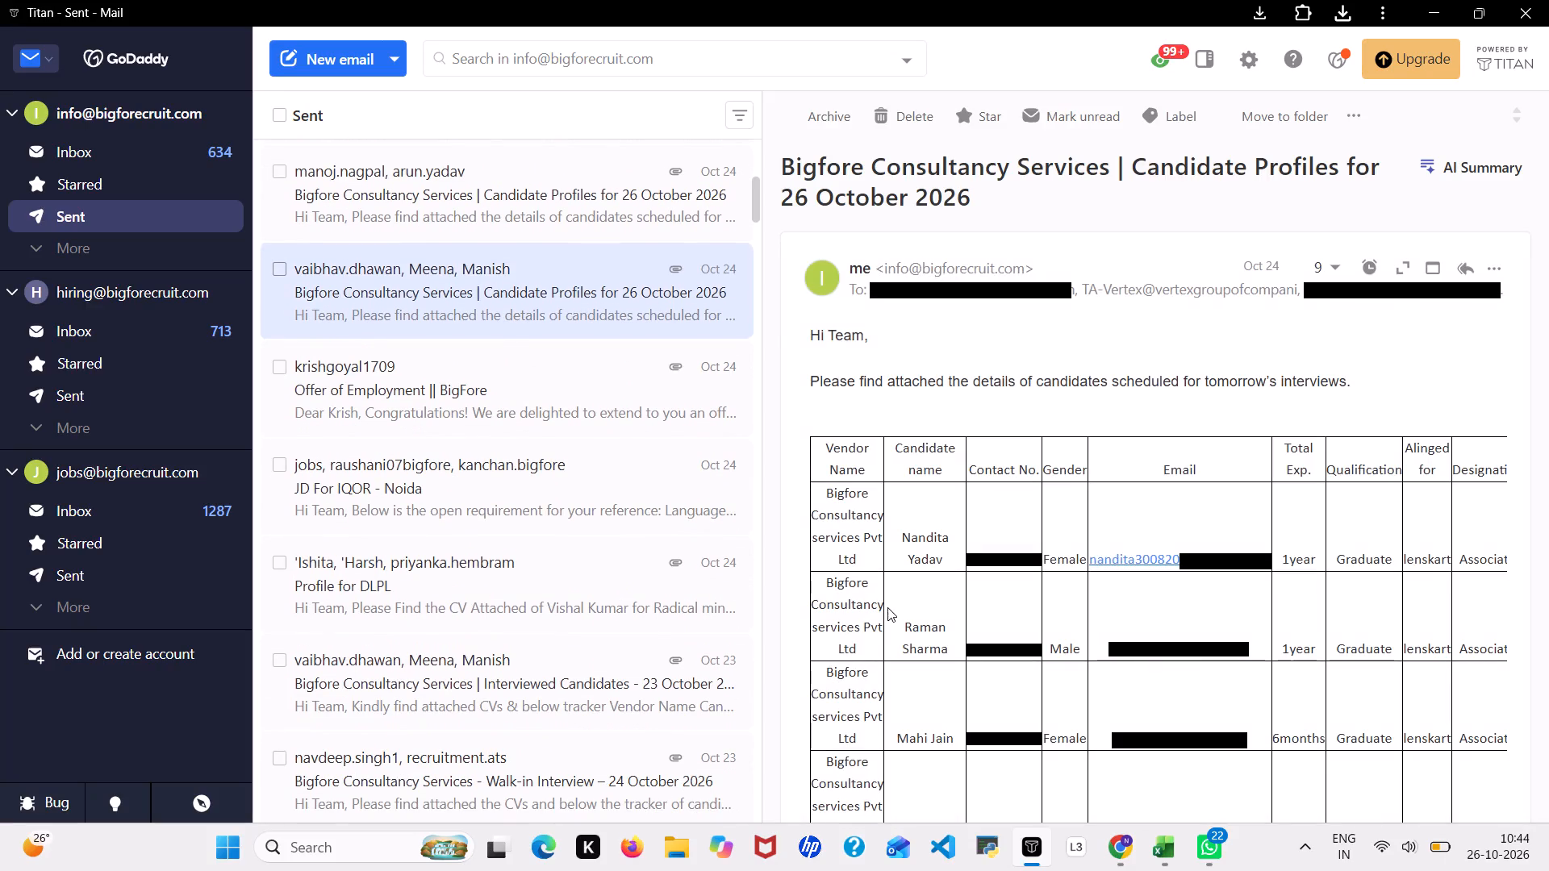
scroll(887, 607, "down", 4)
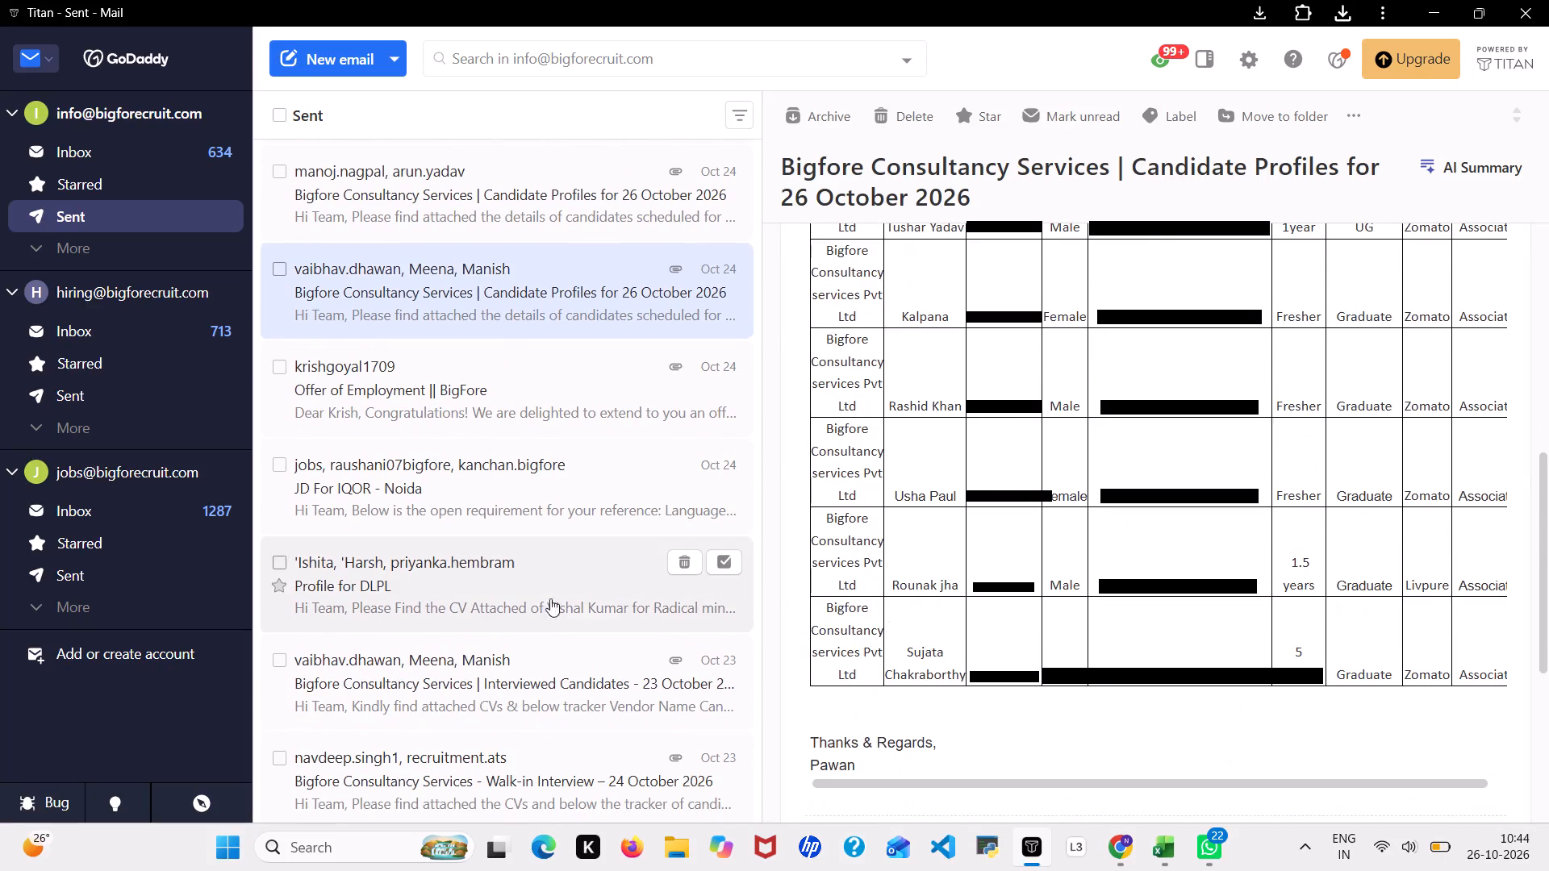
left_click(486, 718)
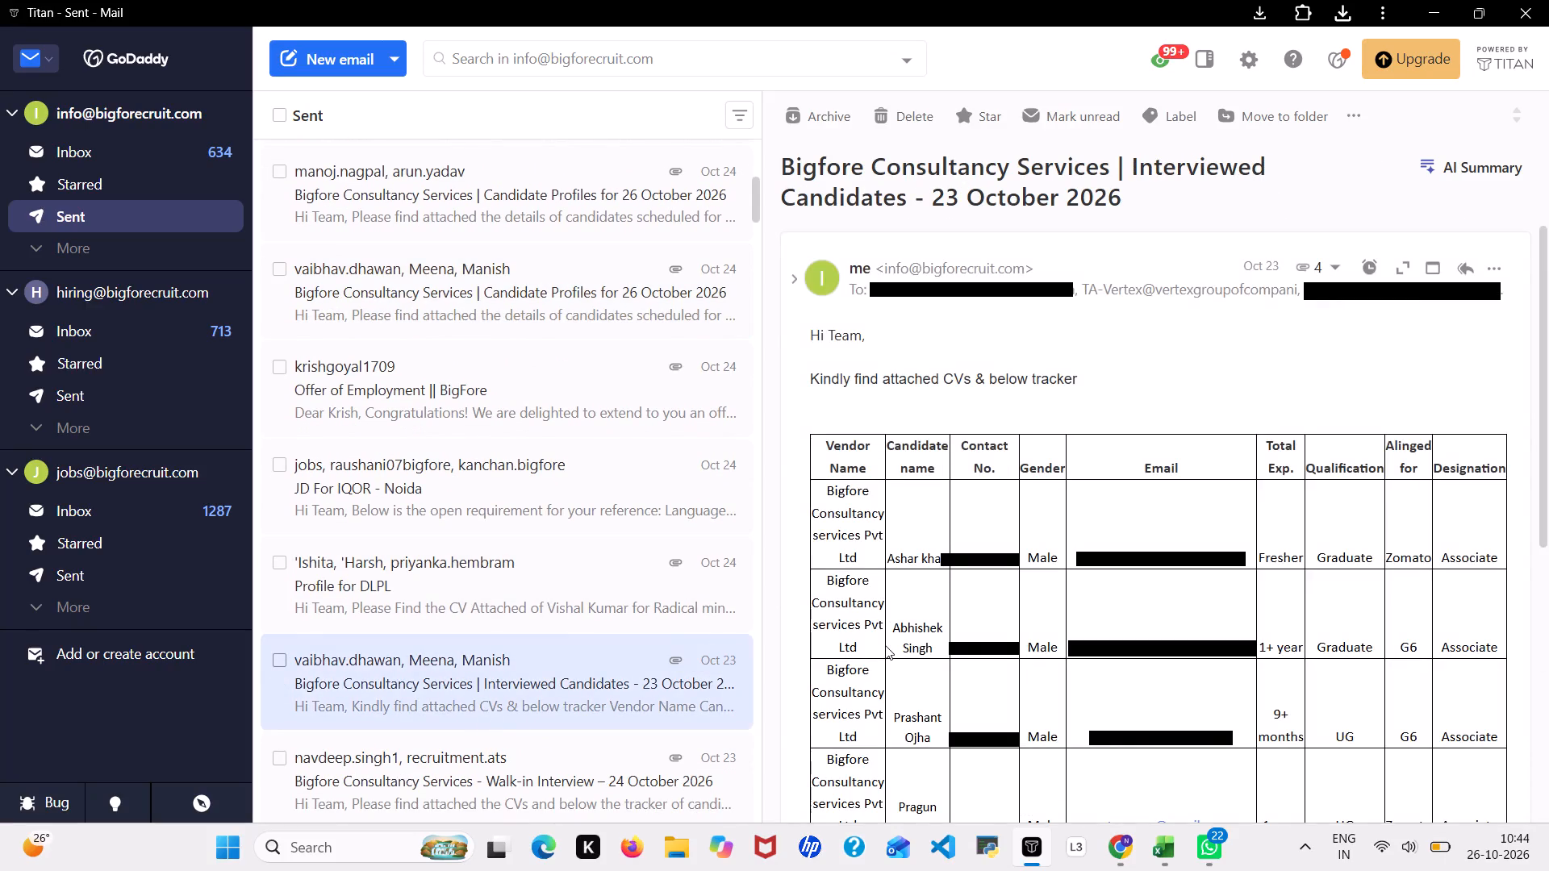
scroll(885, 645, "down", 1)
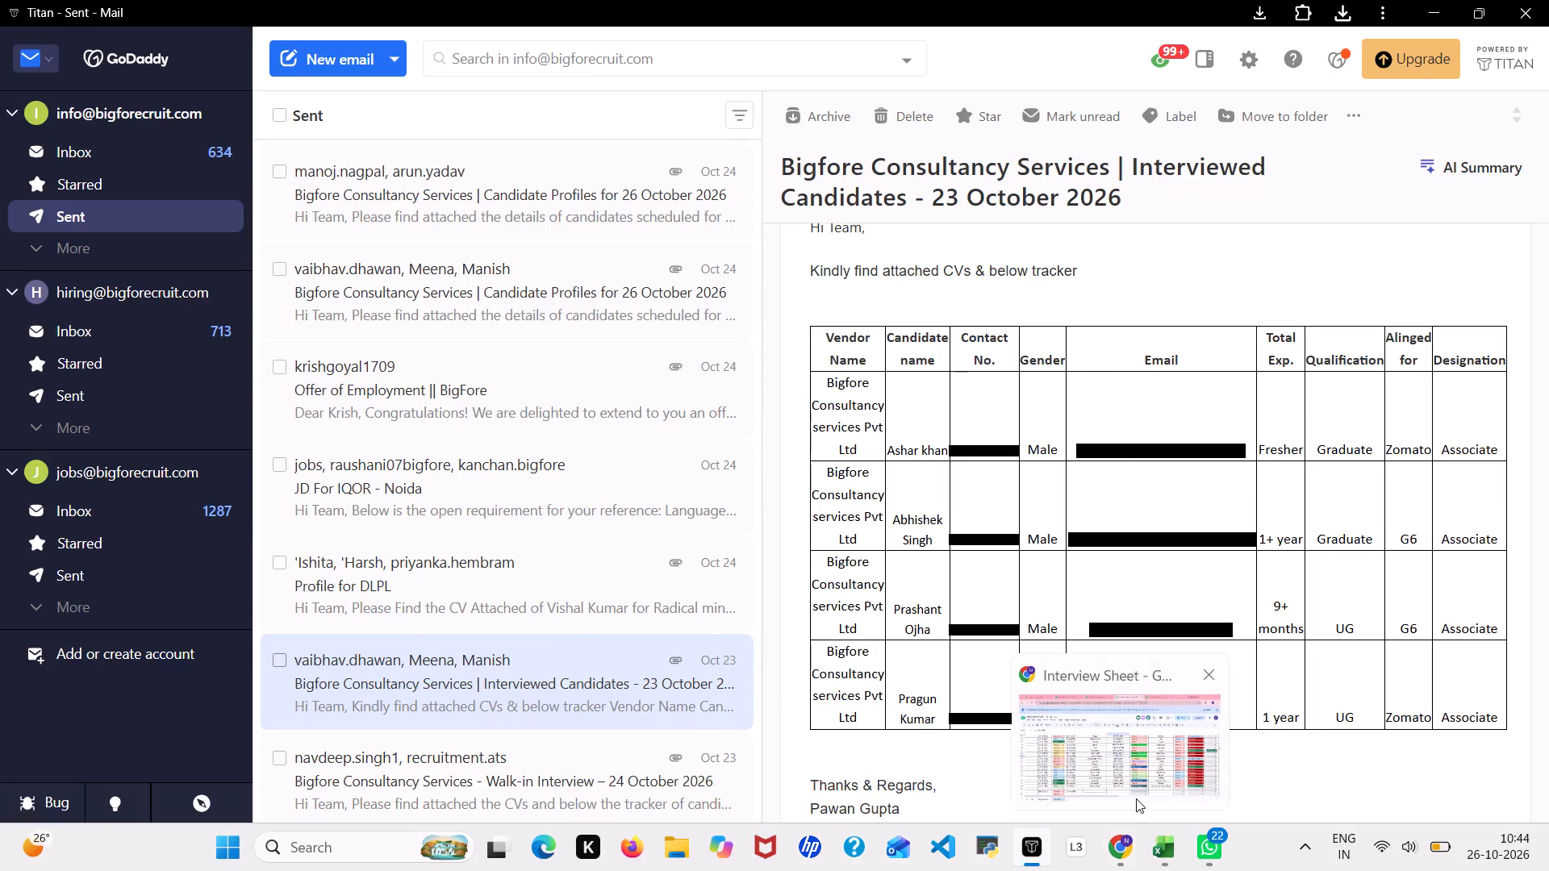
Switch to the Interview Sheet in Google Sheets and check the 24-10-2026 Vertex candidates in rows 206 and 207.
left_click(1136, 798)
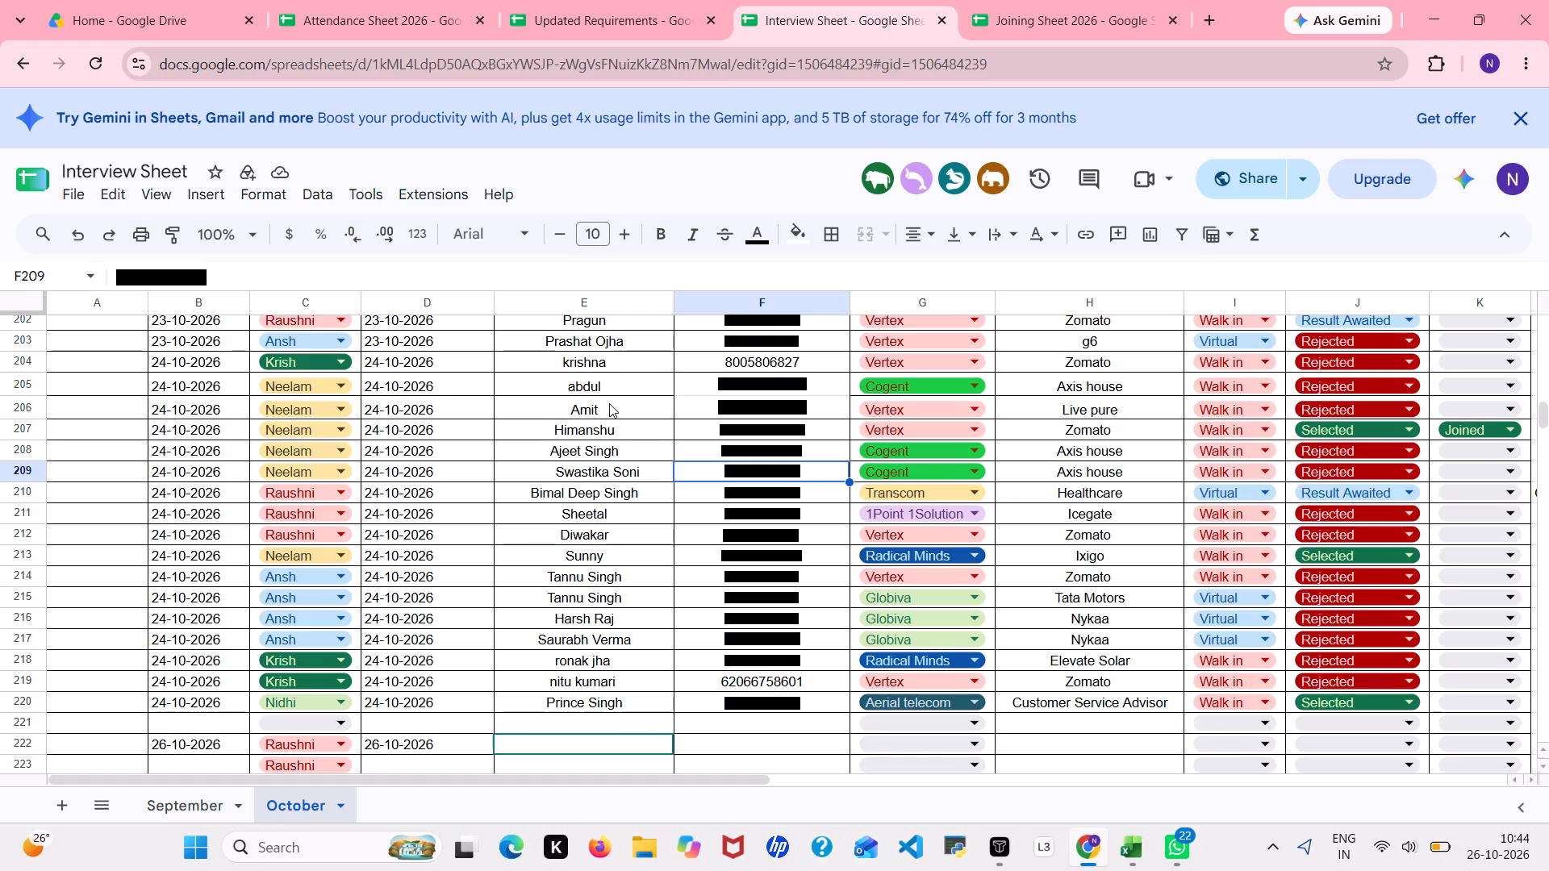
left_click(562, 417)
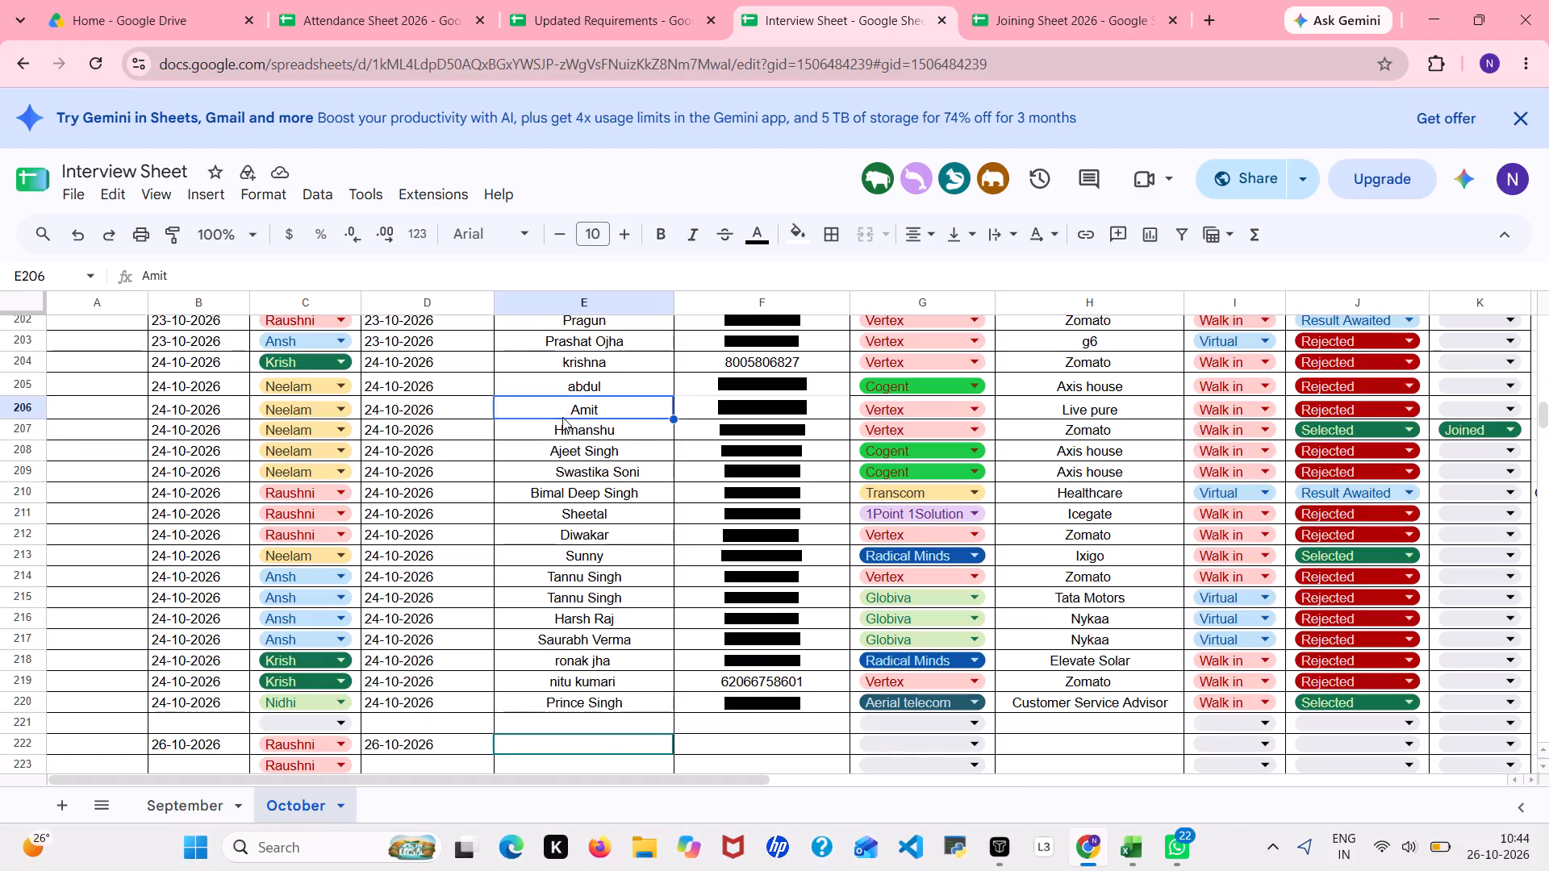
left_click(562, 424)
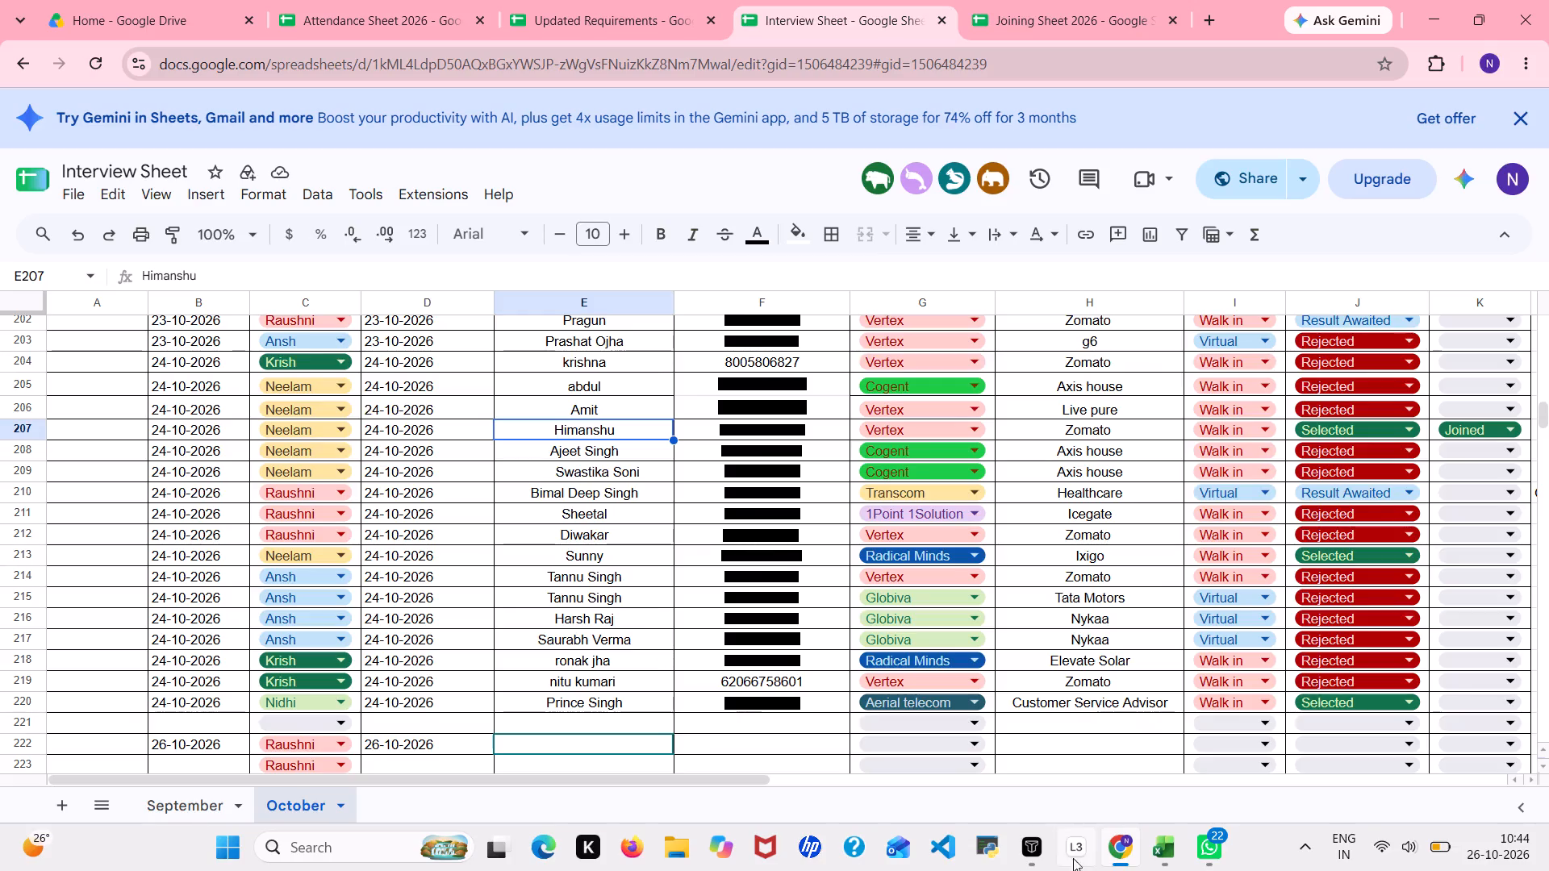
Return to Titan's Sent folder and examine the Walk-in Interview – 24 October 2026 email, including its full tracker table and sign-off.
left_click(1035, 858)
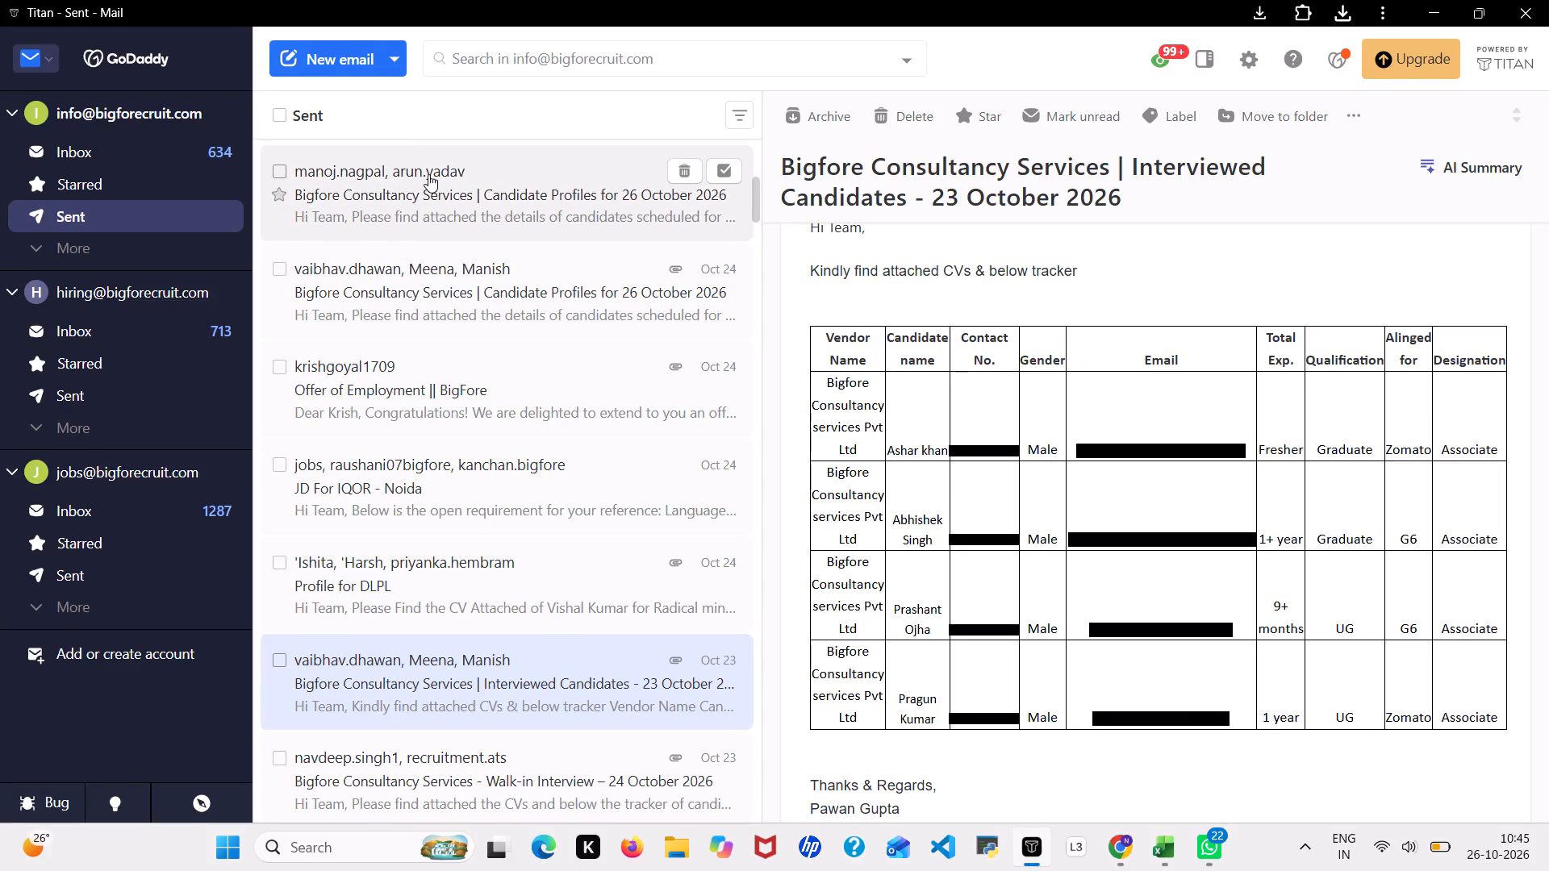
scroll(441, 414, "up", 3)
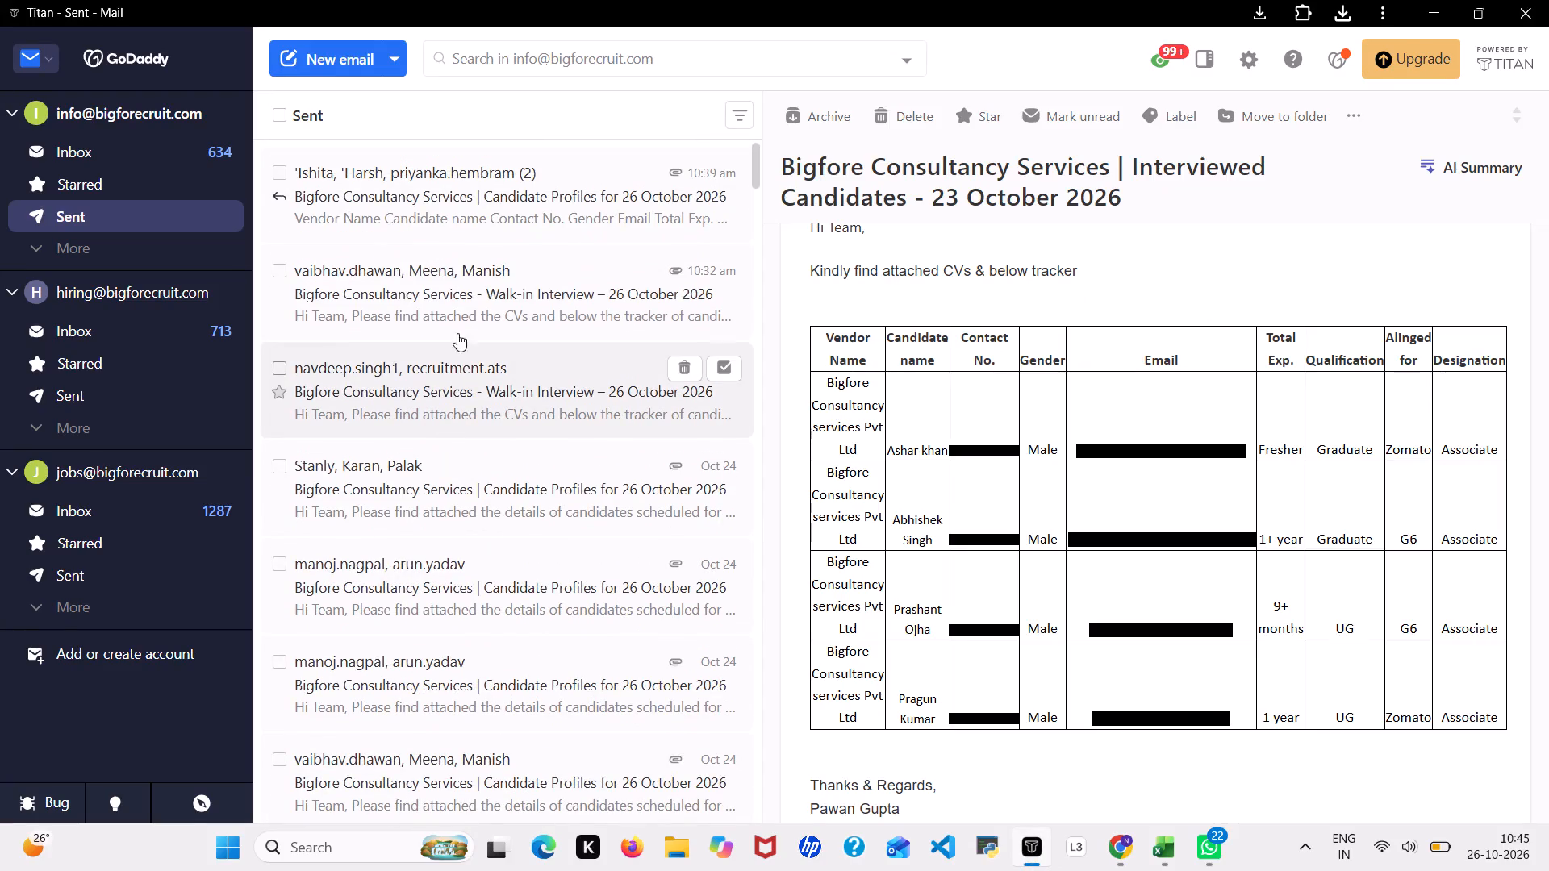
scroll(481, 540, "down", 4)
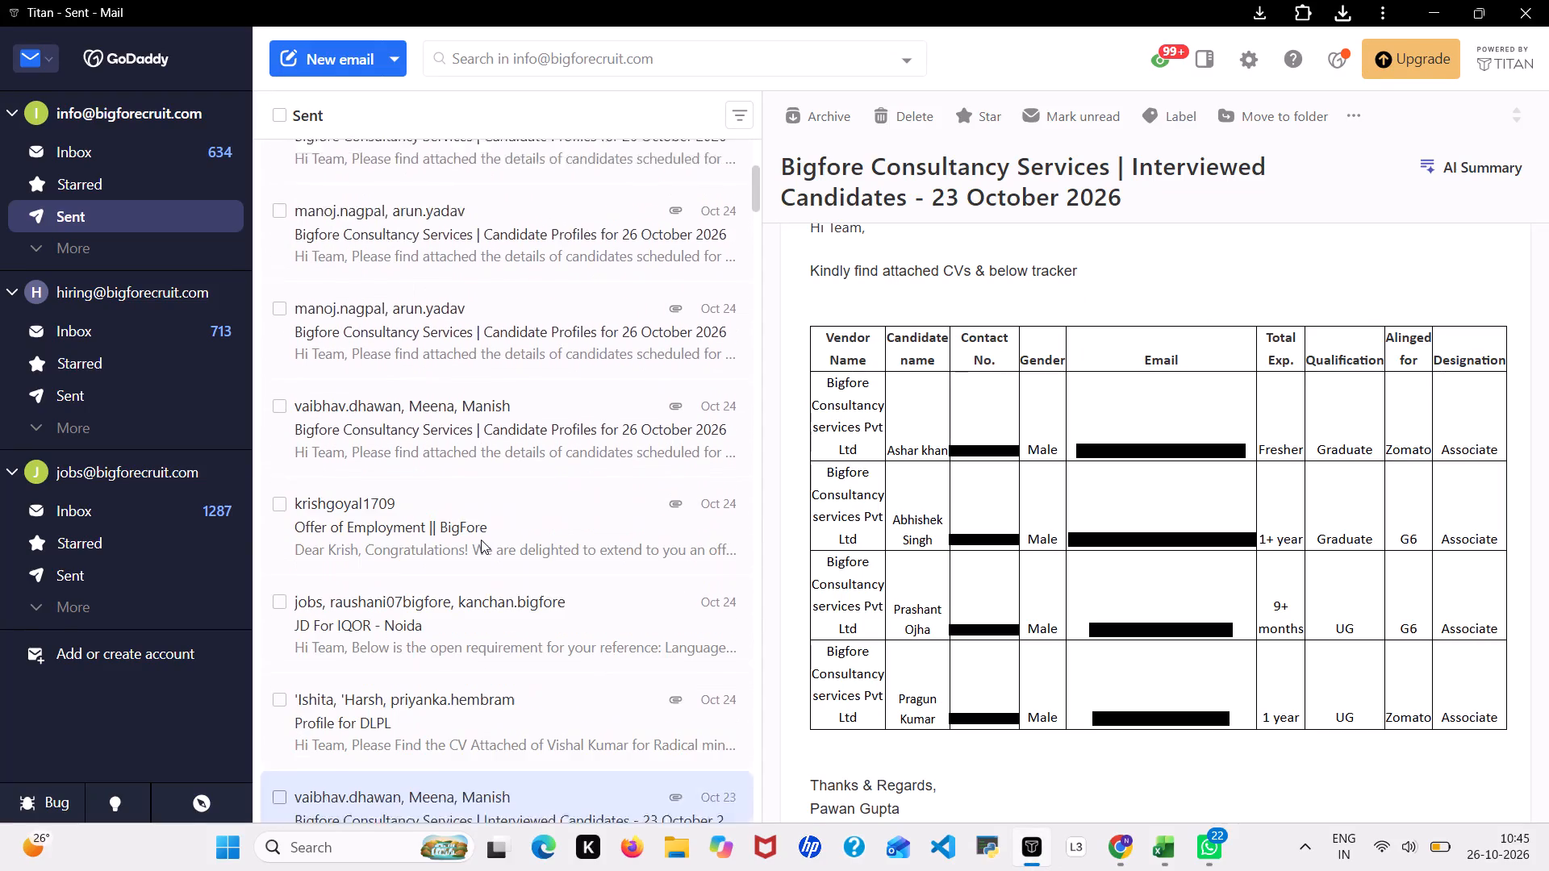
scroll(481, 540, "down", 3)
left_click(488, 586)
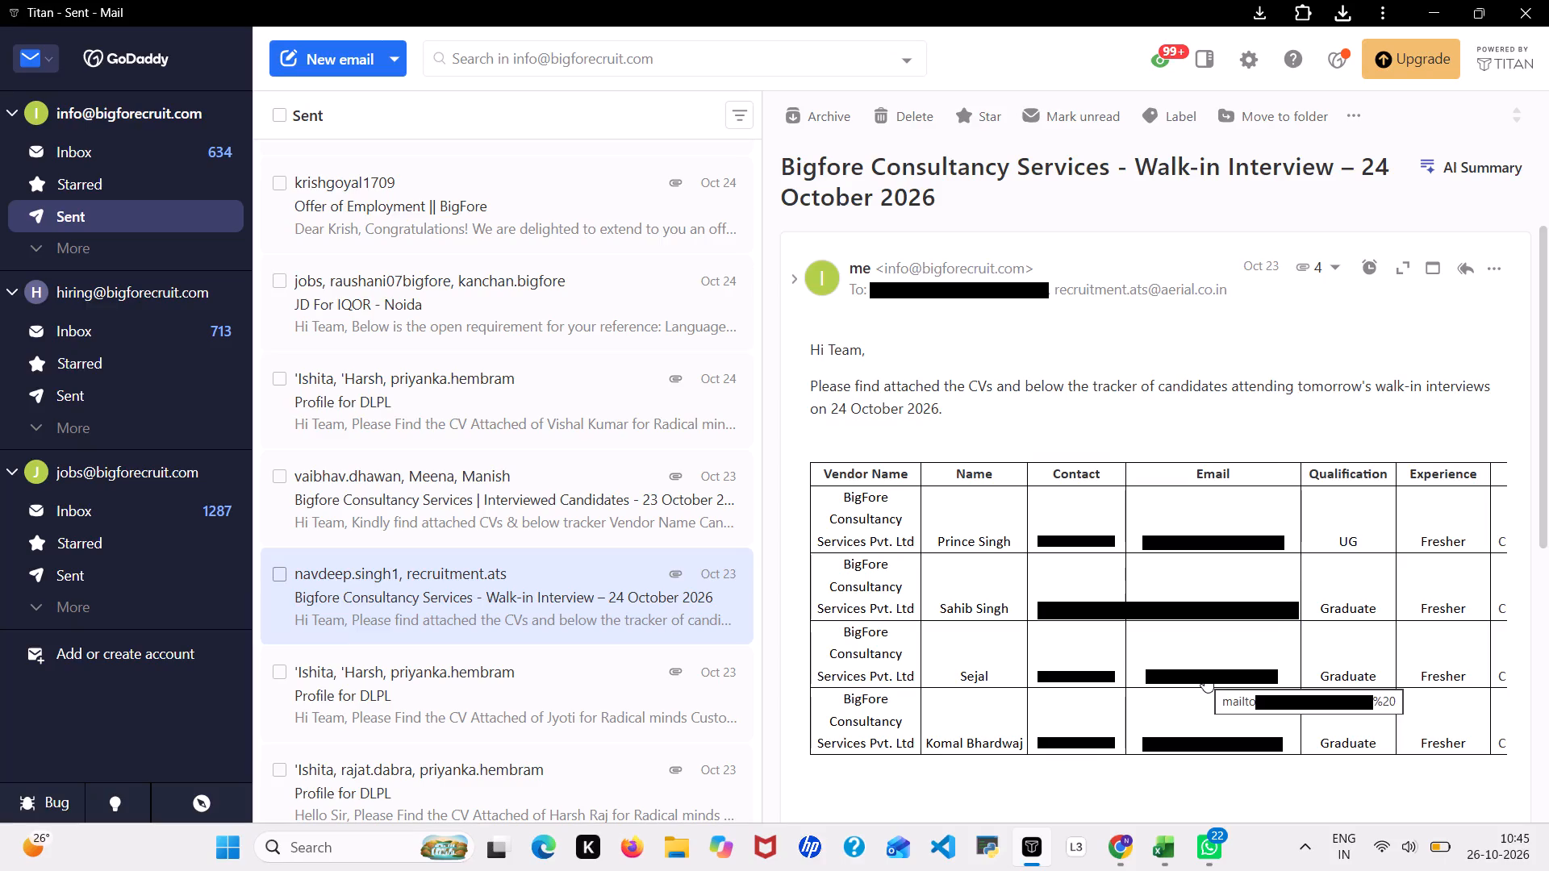
scroll(1341, 619, "left", 2)
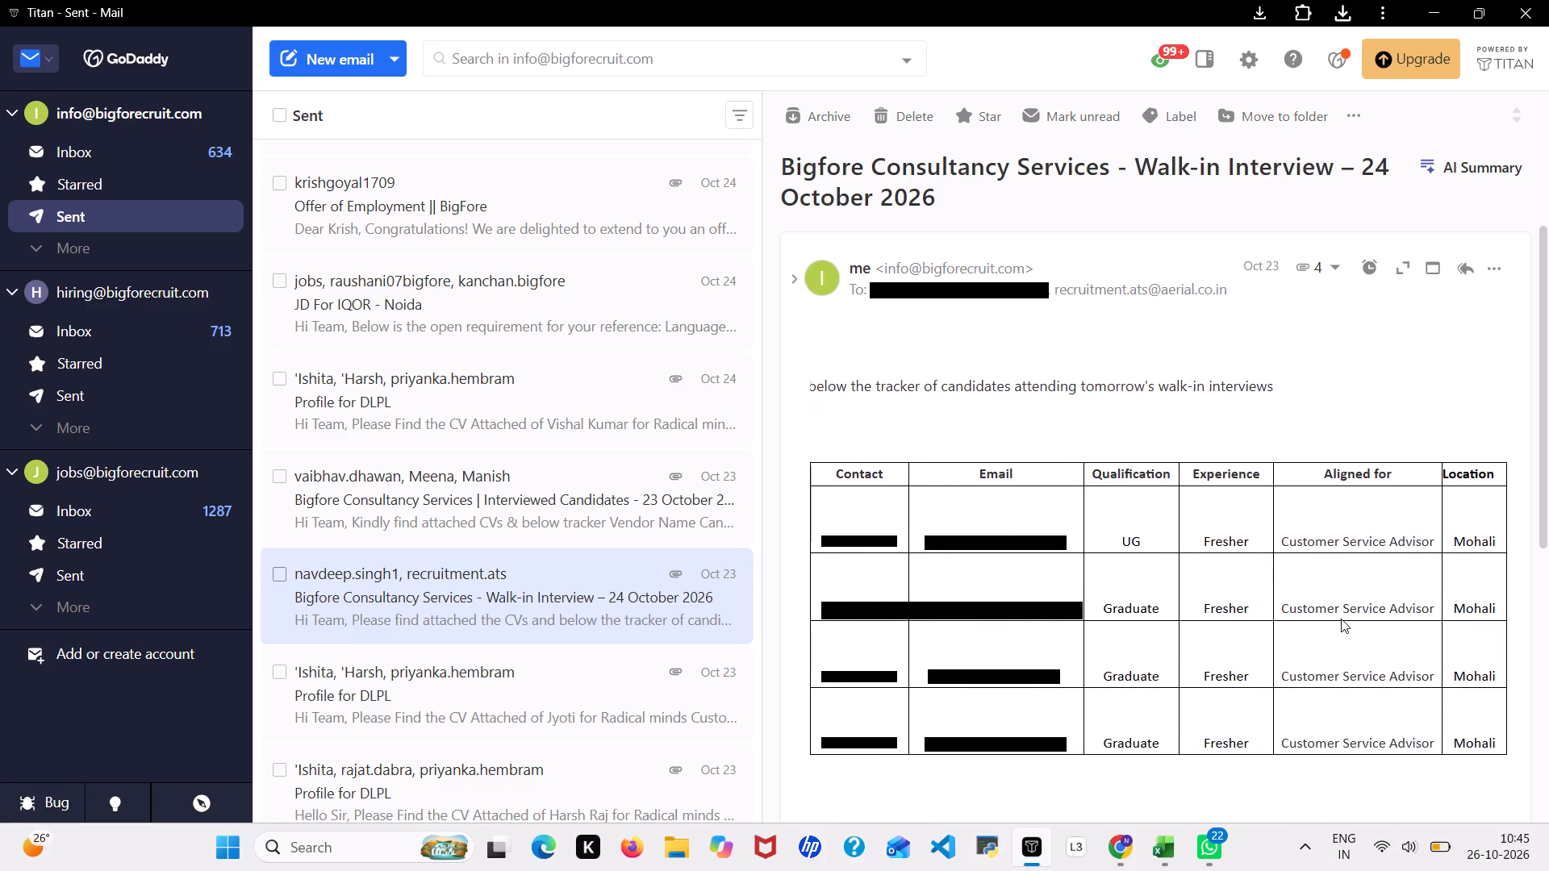
scroll(1341, 619, "left", 1)
scroll(1341, 619, "right", 3)
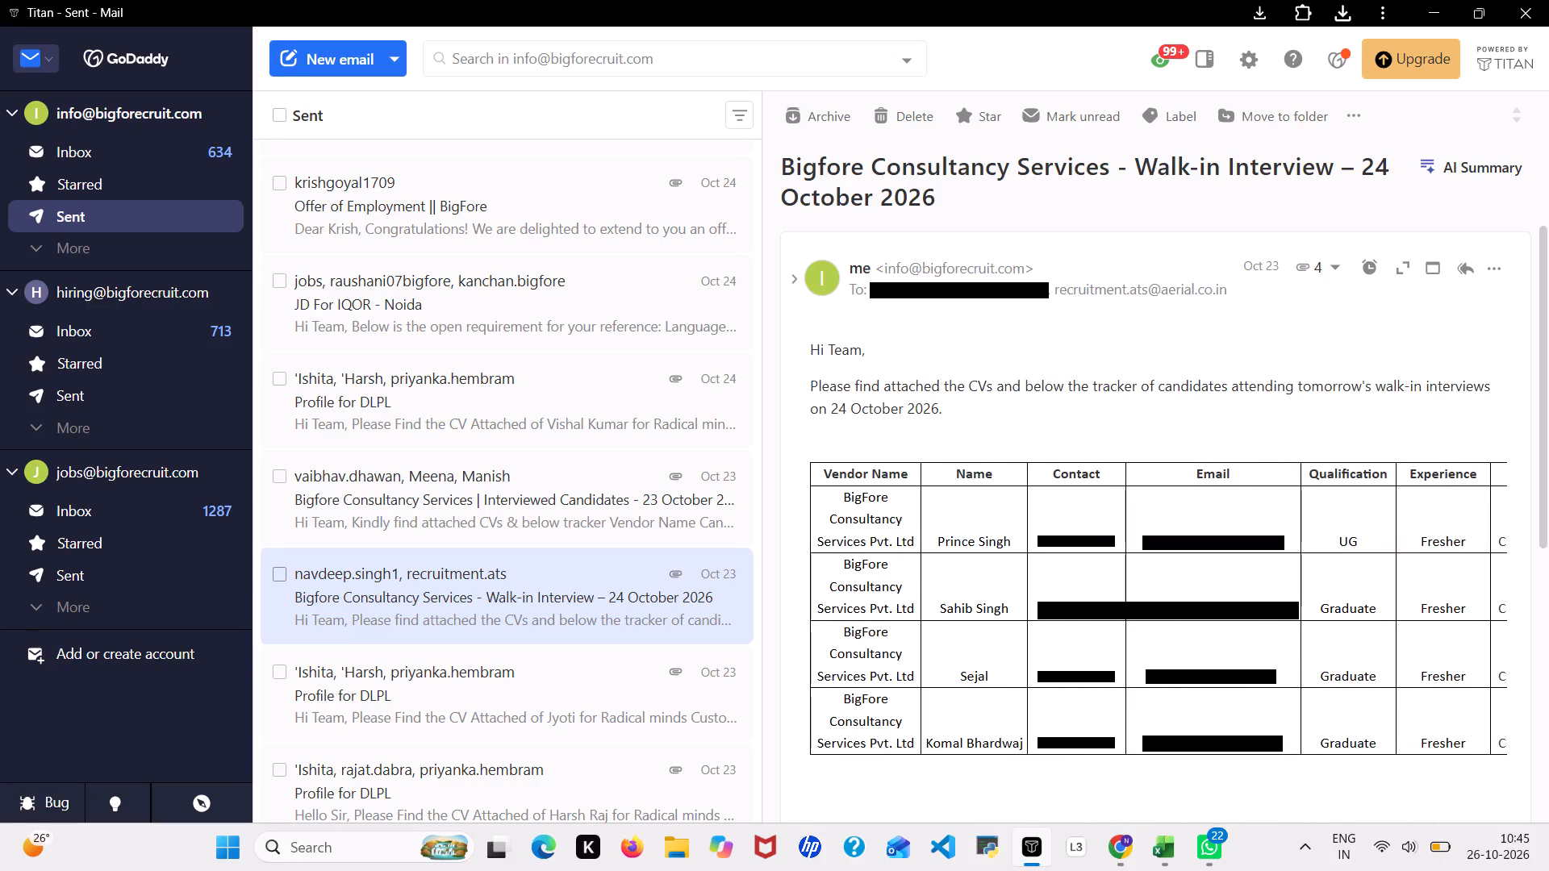
left_click_drag(1112, 606, 942, 551)
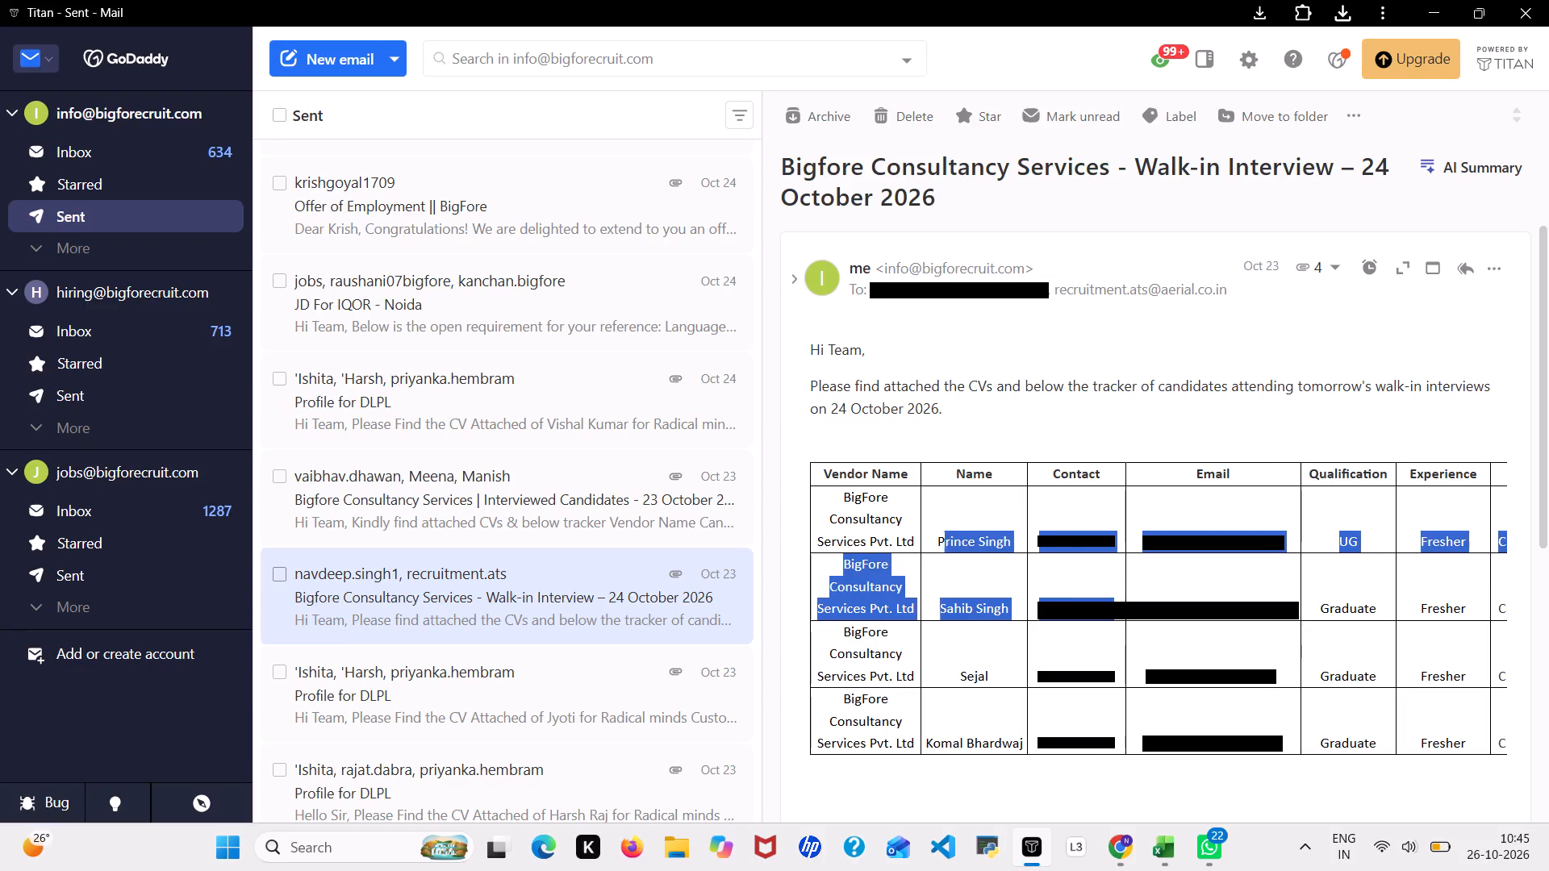
left_click_drag(942, 551, 936, 538)
left_click(936, 538)
left_click_drag(936, 538, 1116, 606)
left_click(1116, 606)
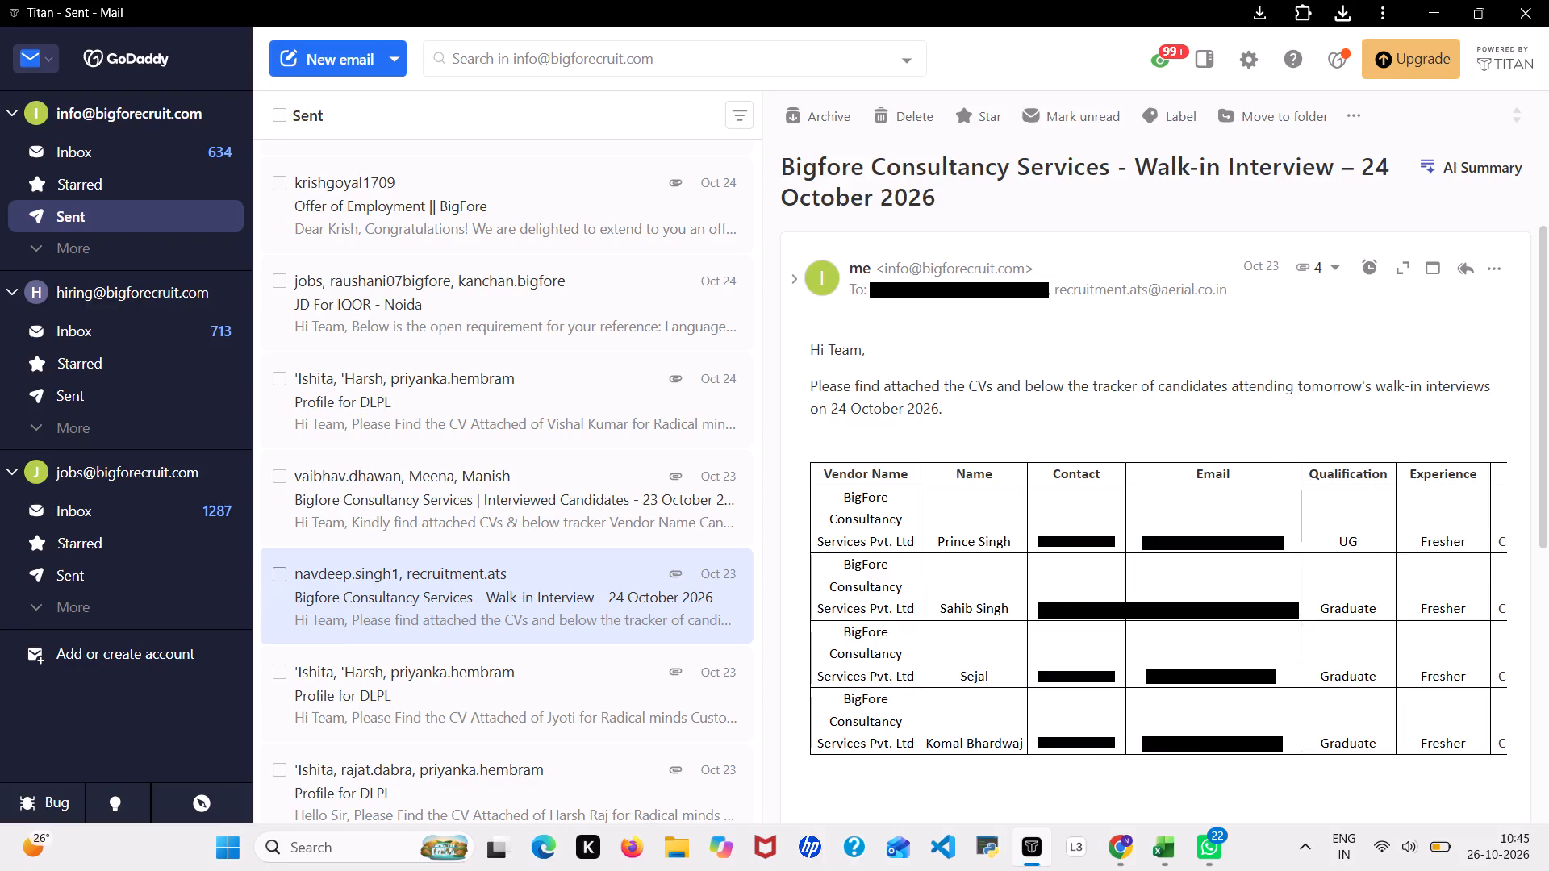
left_click_drag(1111, 678, 958, 673)
left_click(958, 673)
scroll(984, 697, "down", 1)
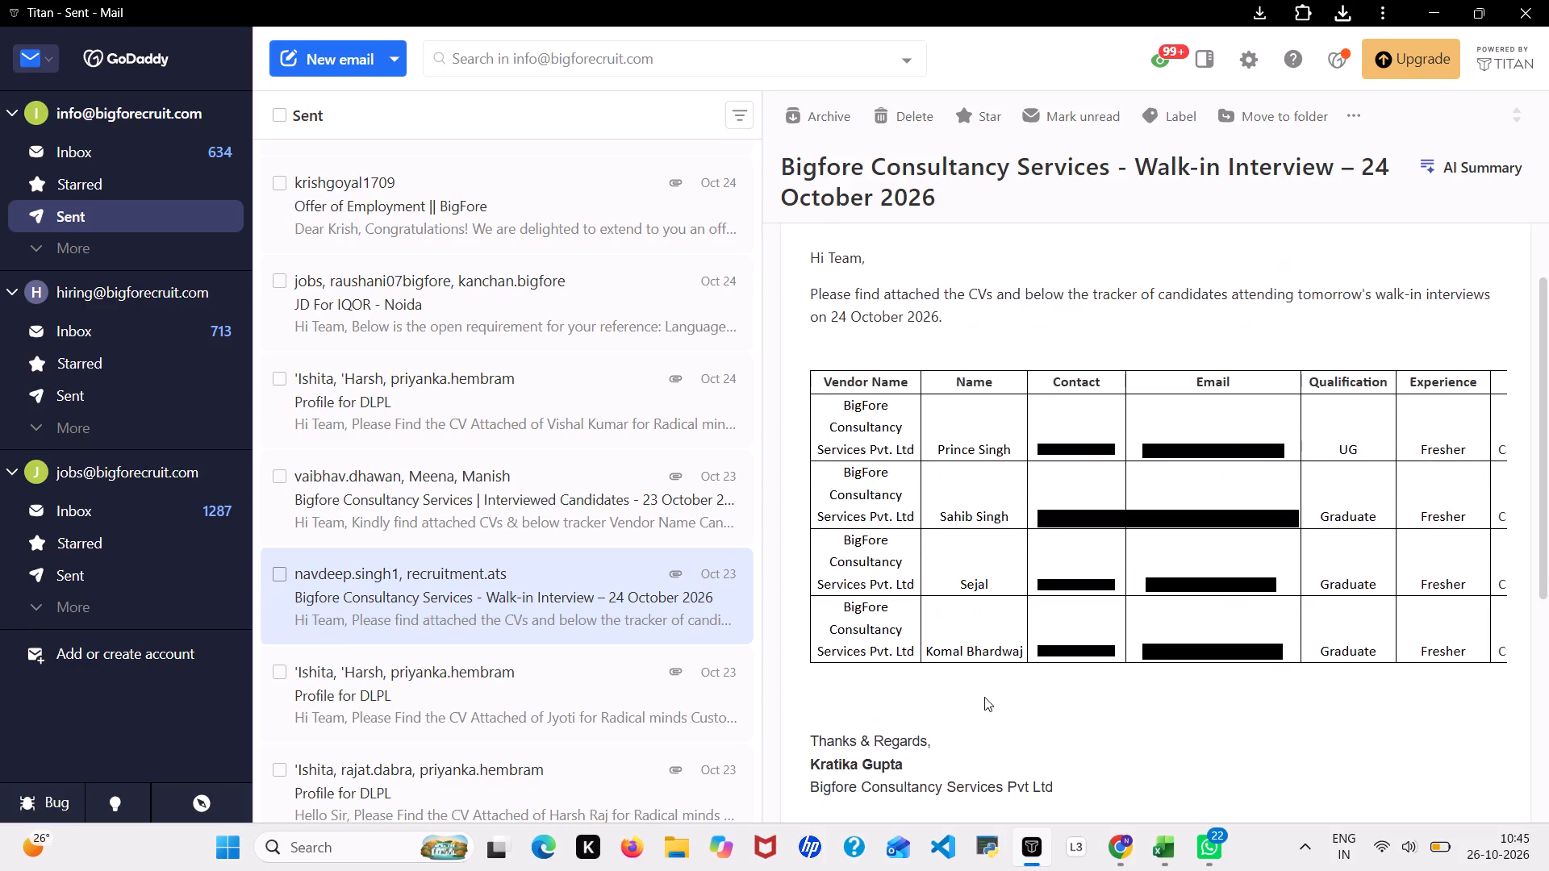
scroll(984, 697, "down", 1)
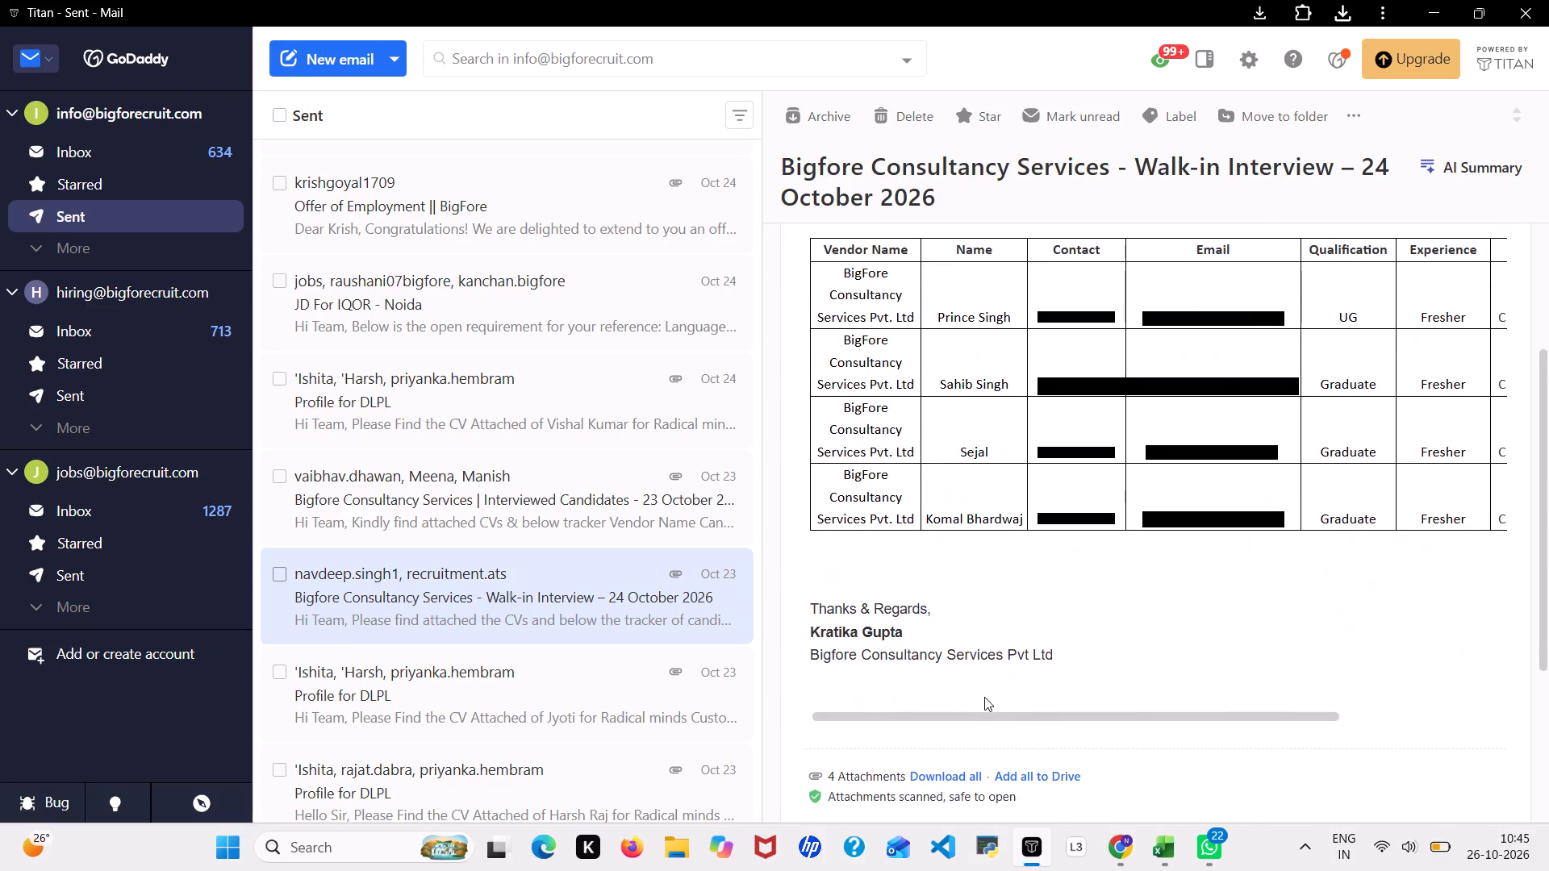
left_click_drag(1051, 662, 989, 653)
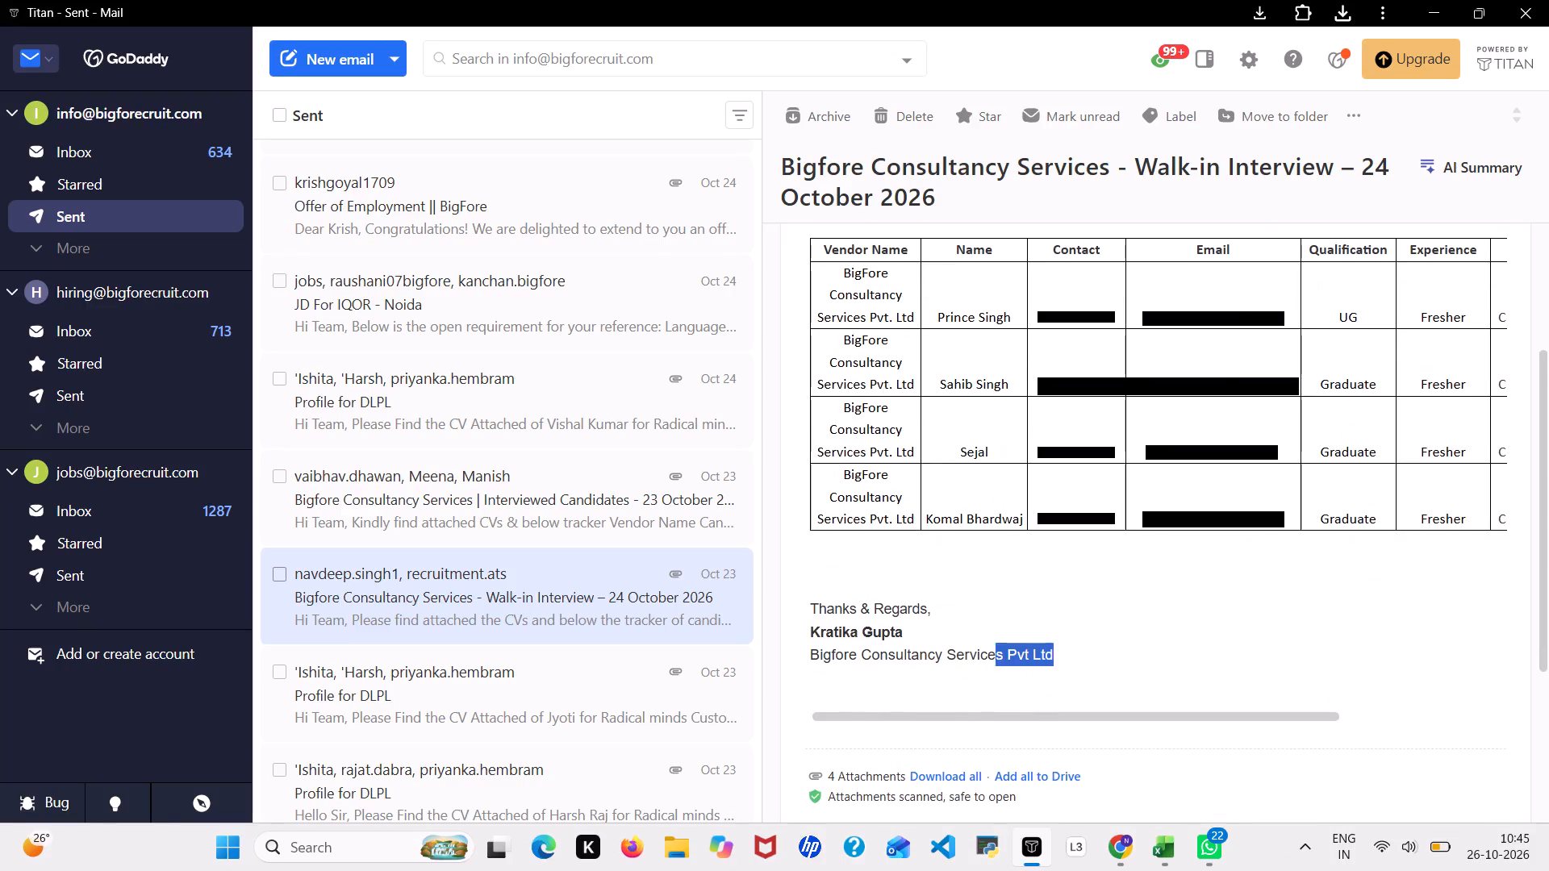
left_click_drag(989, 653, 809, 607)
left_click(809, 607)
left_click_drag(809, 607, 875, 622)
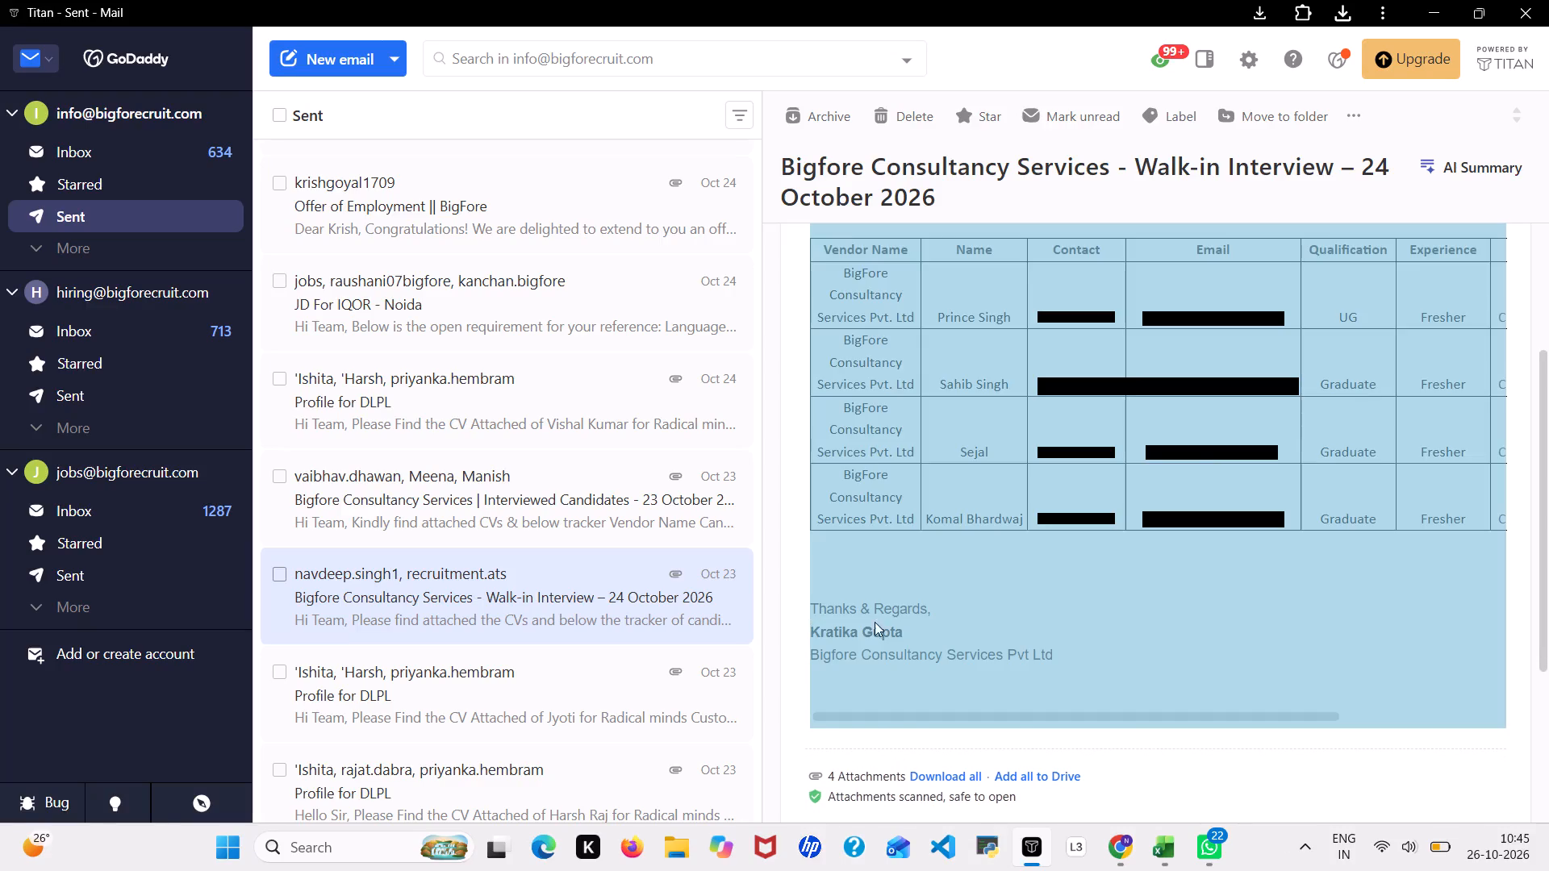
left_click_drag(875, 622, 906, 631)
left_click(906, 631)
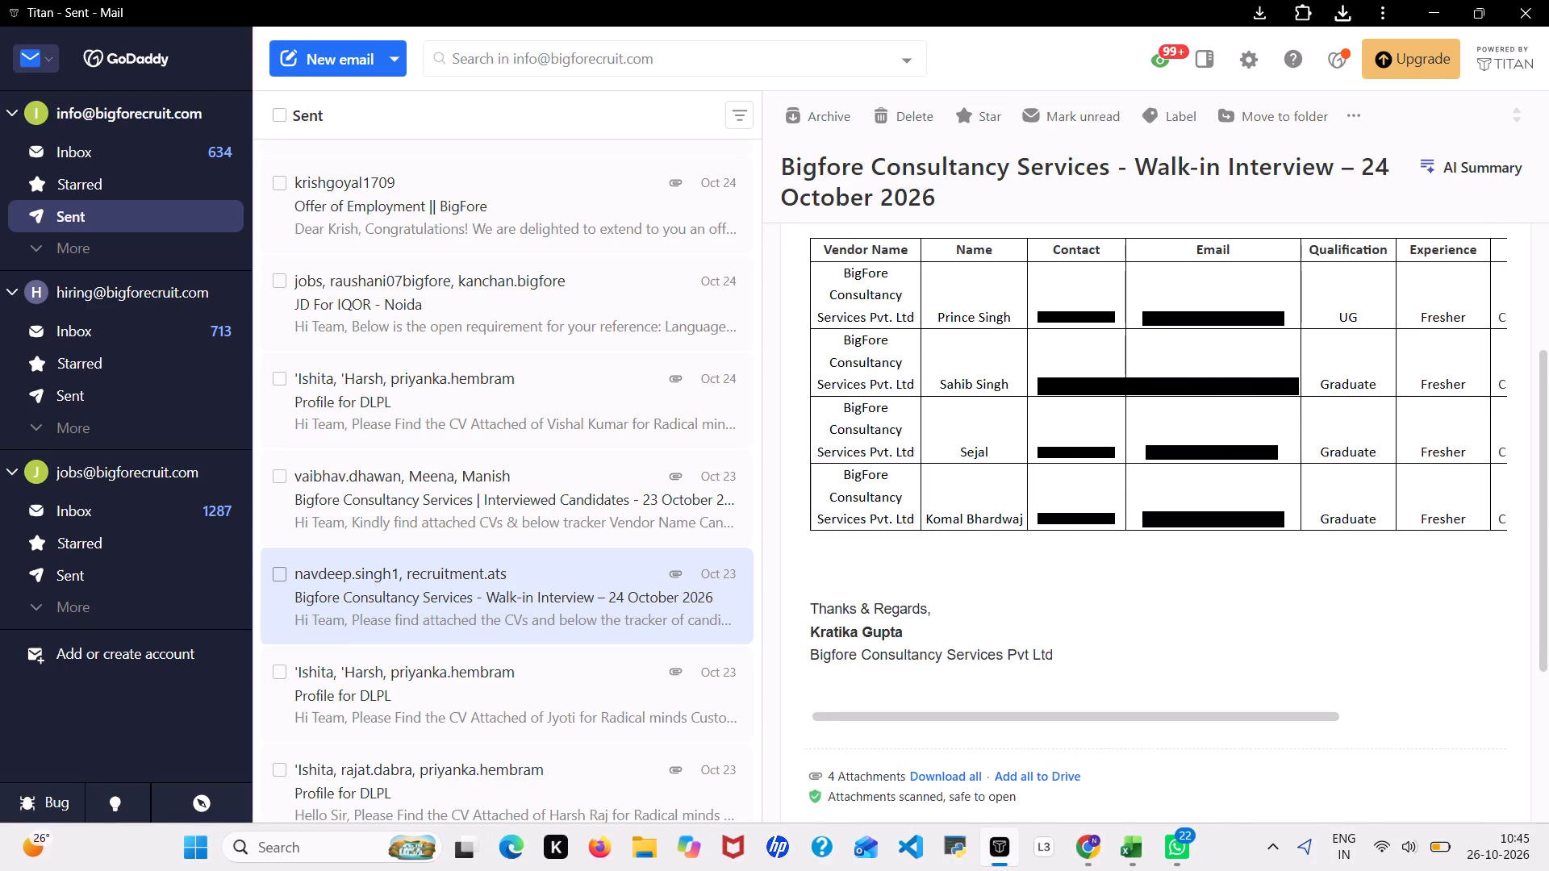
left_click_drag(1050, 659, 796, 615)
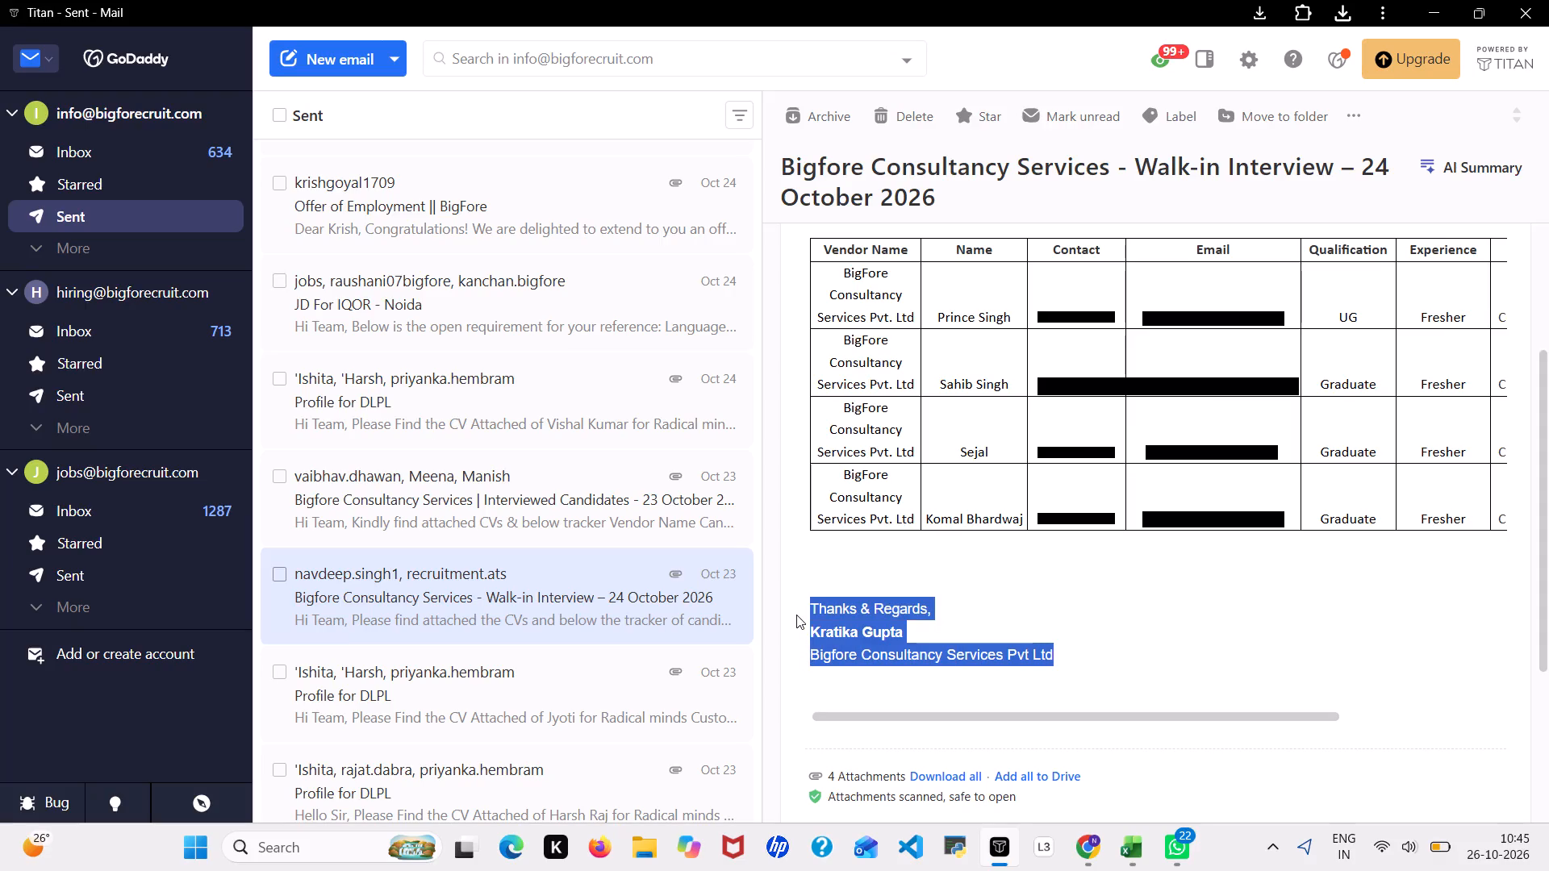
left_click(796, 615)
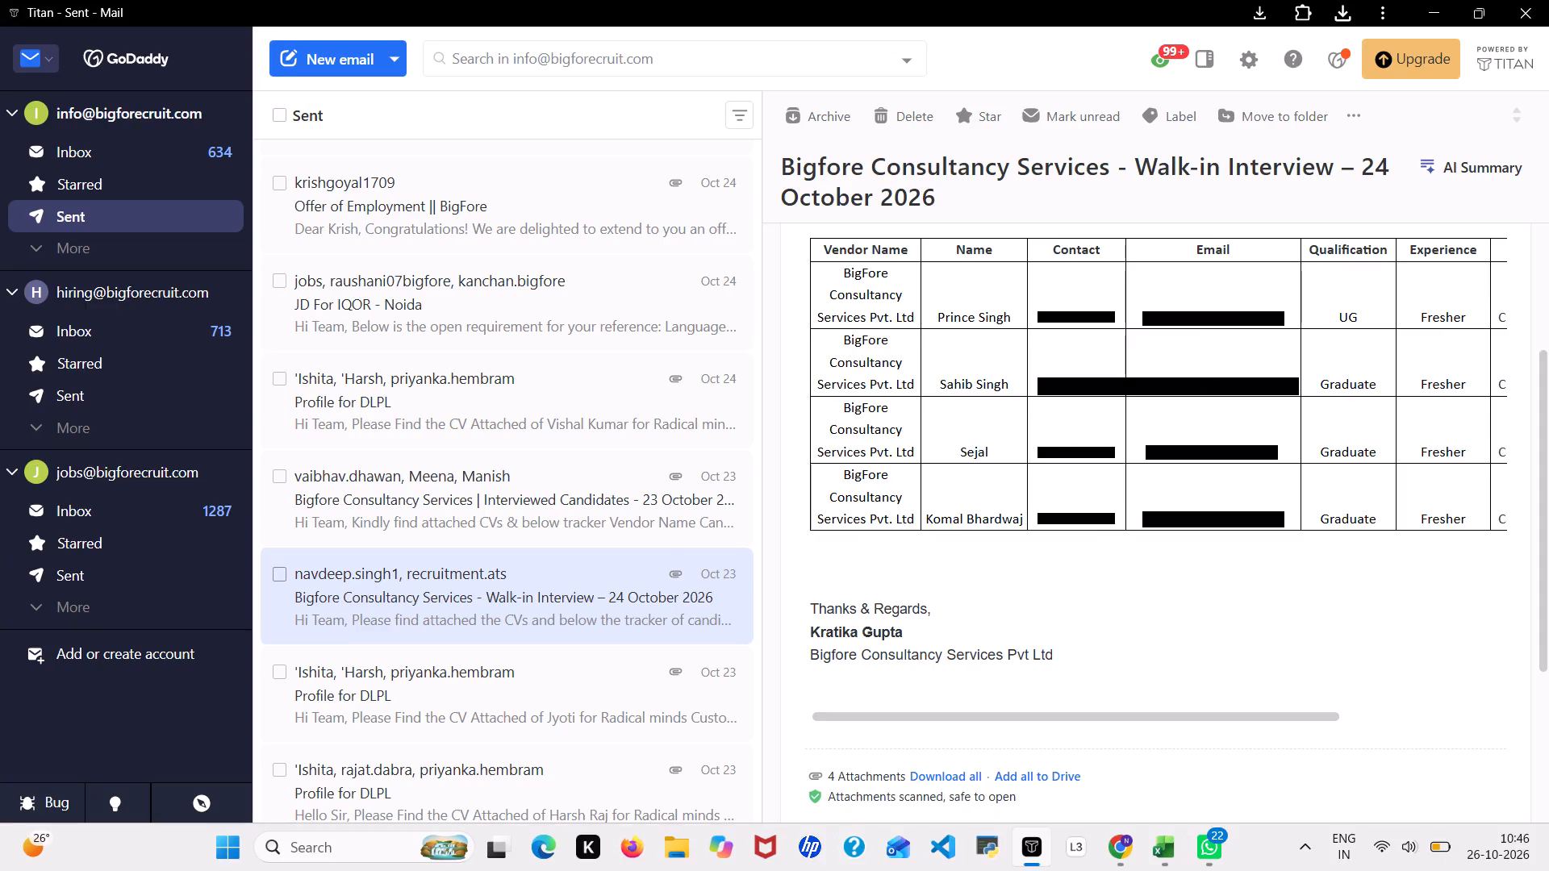
Go back to the newest messages in the Sent folder.
scroll(343, 310, "up", 4)
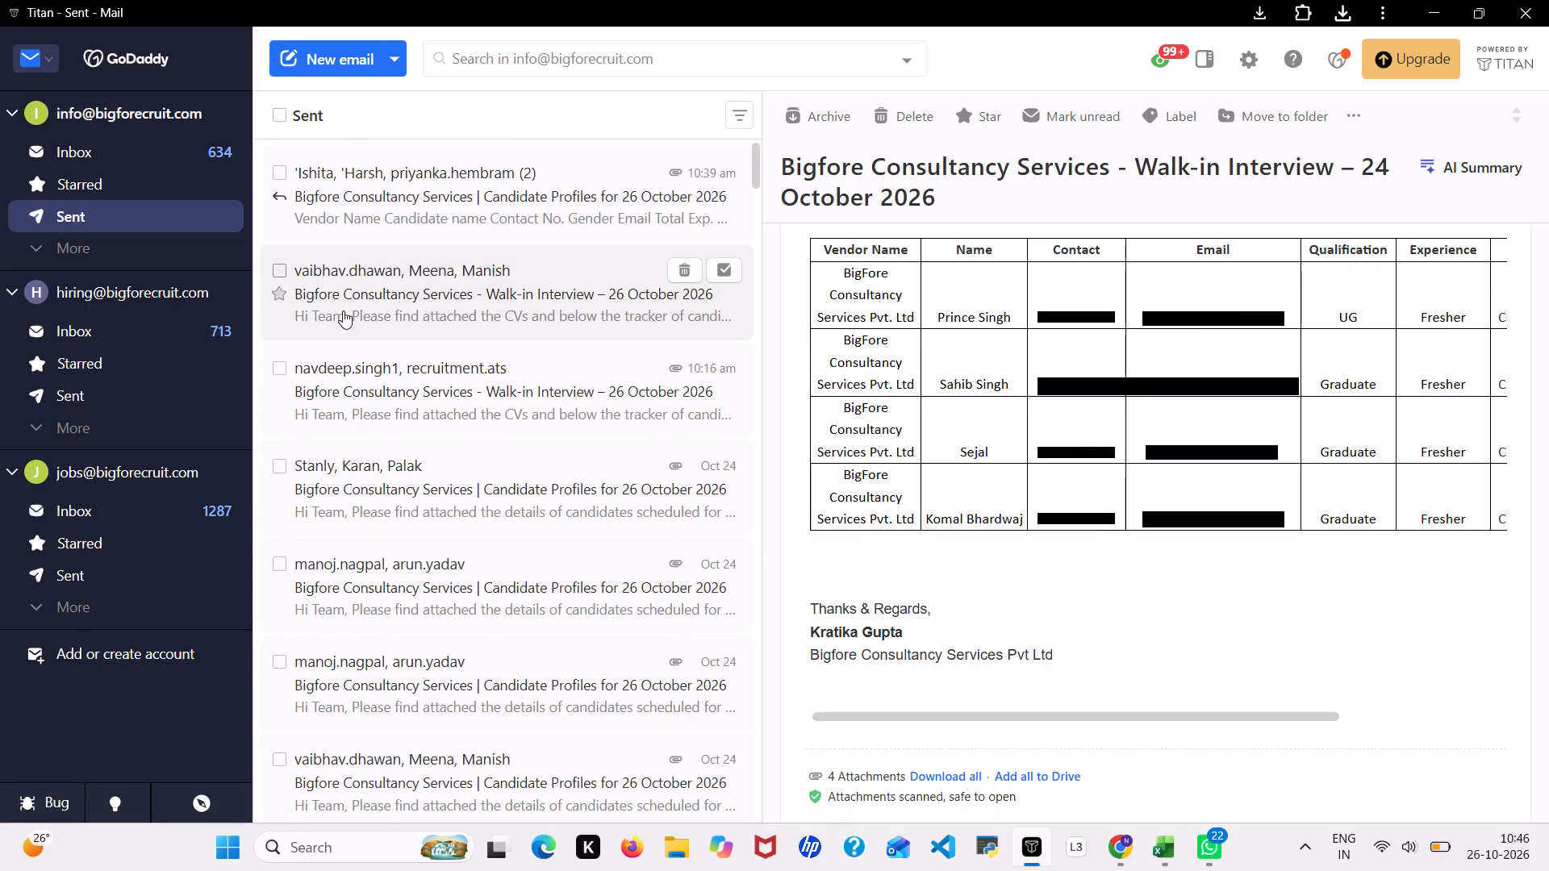